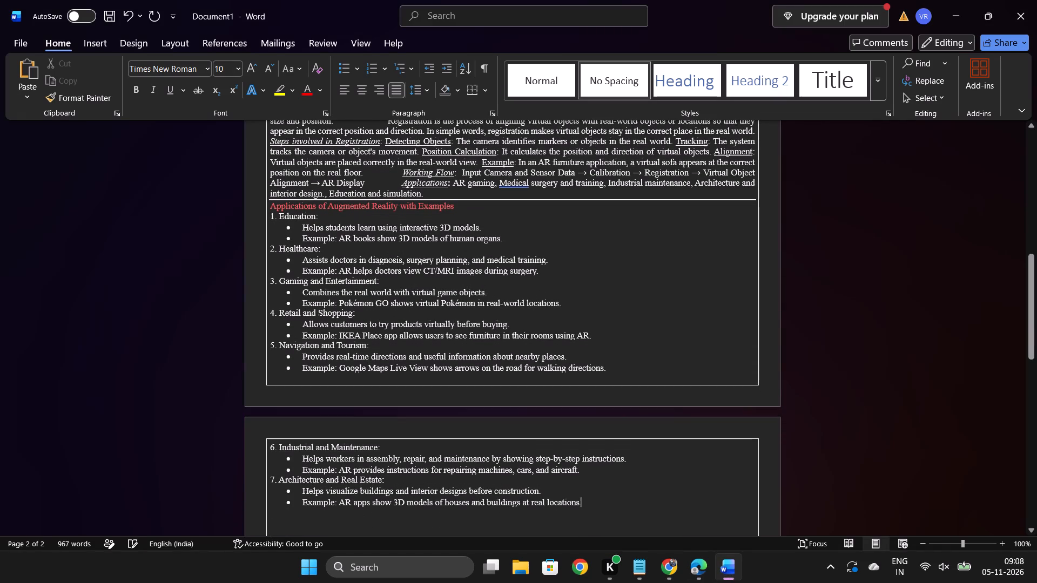
Remove the bullets under "7. Architecture and Real Estate" and join its description and example onto the heading as one running paragraph.
left_click(303, 502)
key("BackSpace")
key("BackSpace")
key("BackSpace")
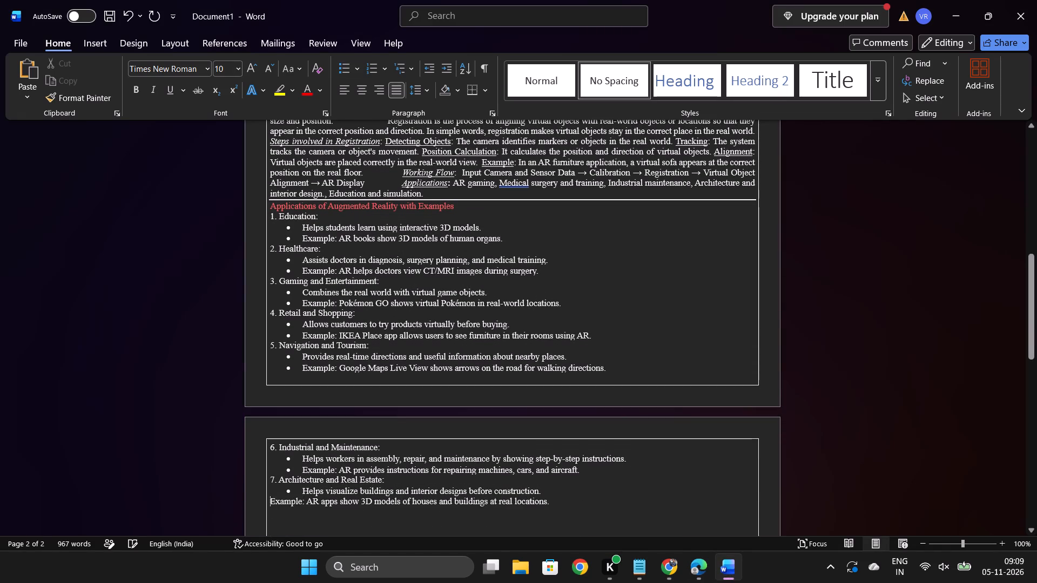
key("BackSpace")
key("space")
key("space")
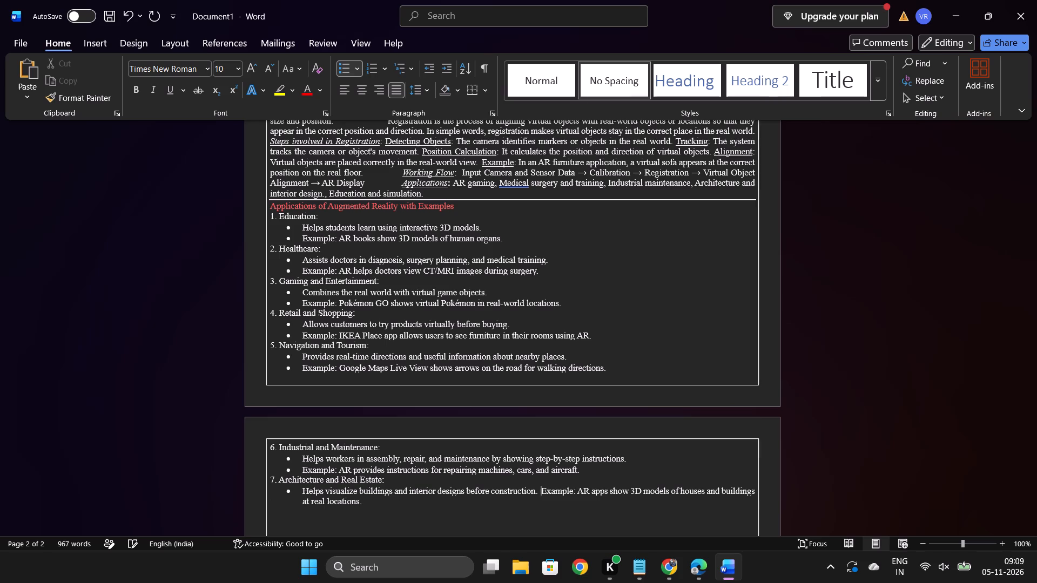
left_click(302, 492)
key("BackSpace")
key("BackSpace")
key("BackSpace")
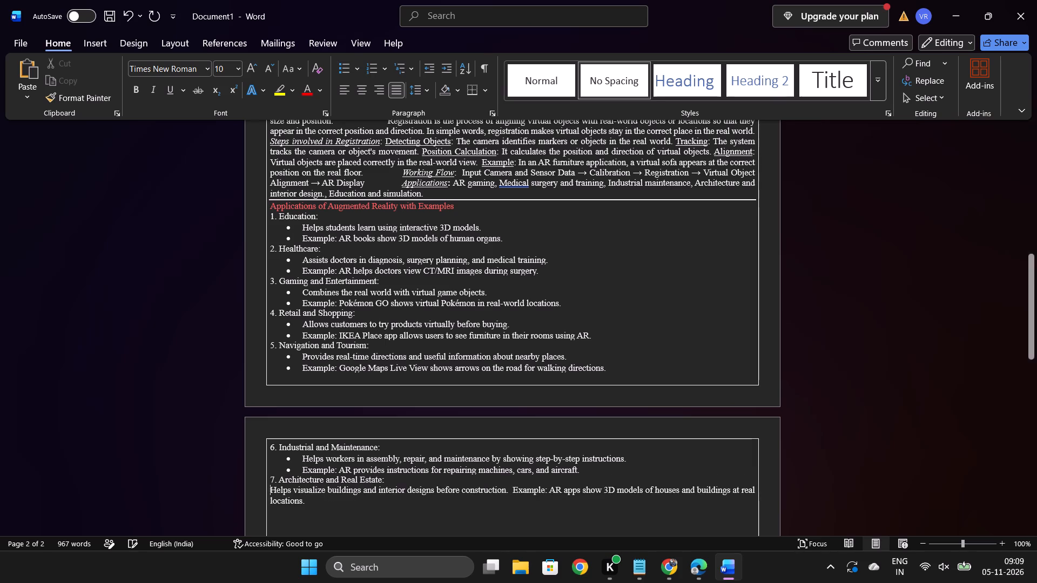
key("space")
Remove the bullets under "6. Industrial and Maintenance" and join its description and example onto the heading as one running paragraph.
left_click(300, 473)
key("BackSpace")
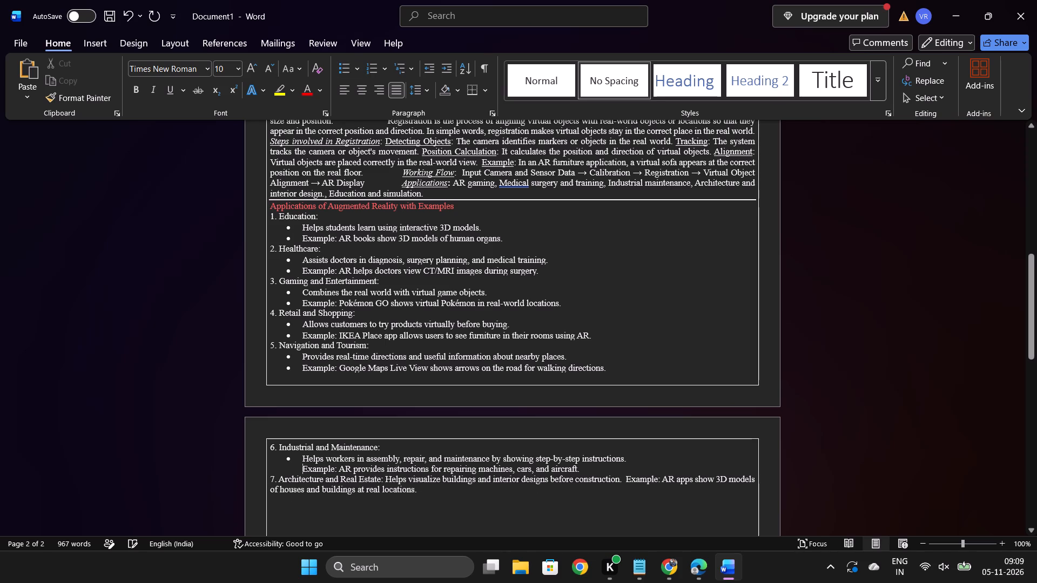
key("BackSpace")
key("BackSpace")
key("BackSpace")
key("space")
left_click(301, 460)
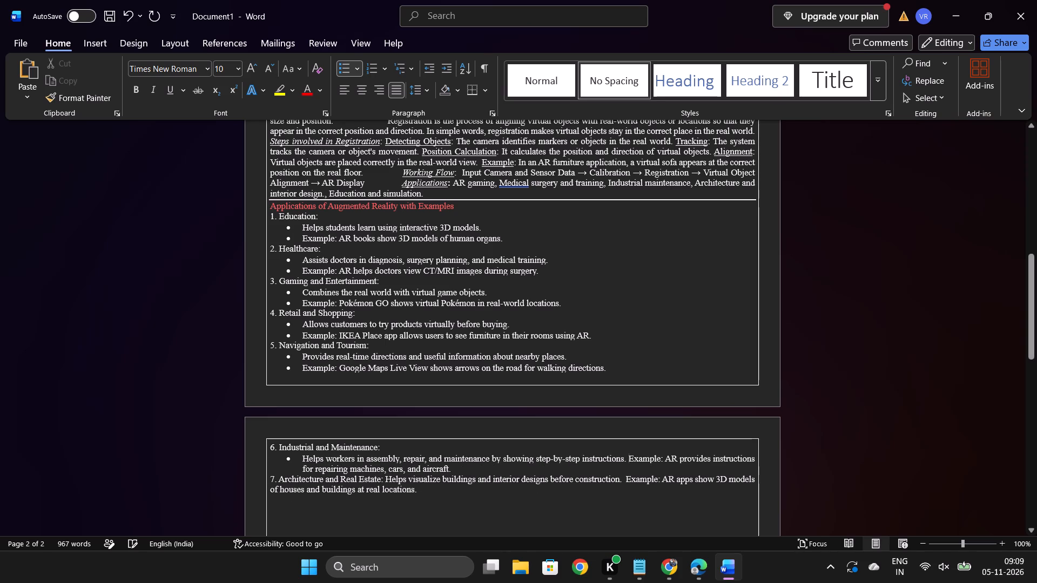
key("BackSpace")
key("BackSpace")
key("BackSpace")
key("space")
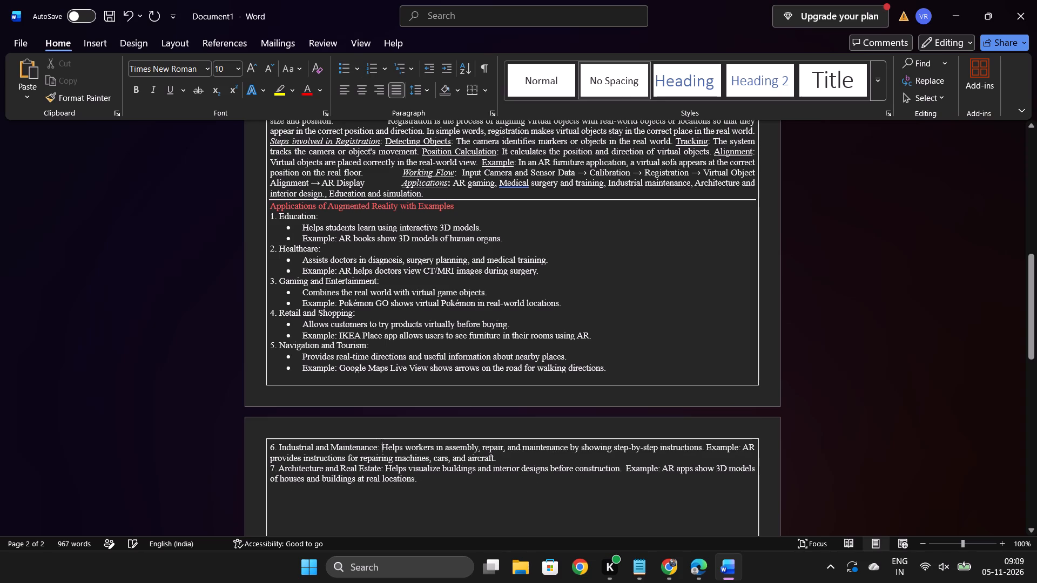
Remove the bullets under "5. Navigation and Tourism" and join its description and example onto the heading as one running paragraph.
left_click(300, 366)
key("BackSpace")
key("BackSpace")
key("BackSpace")
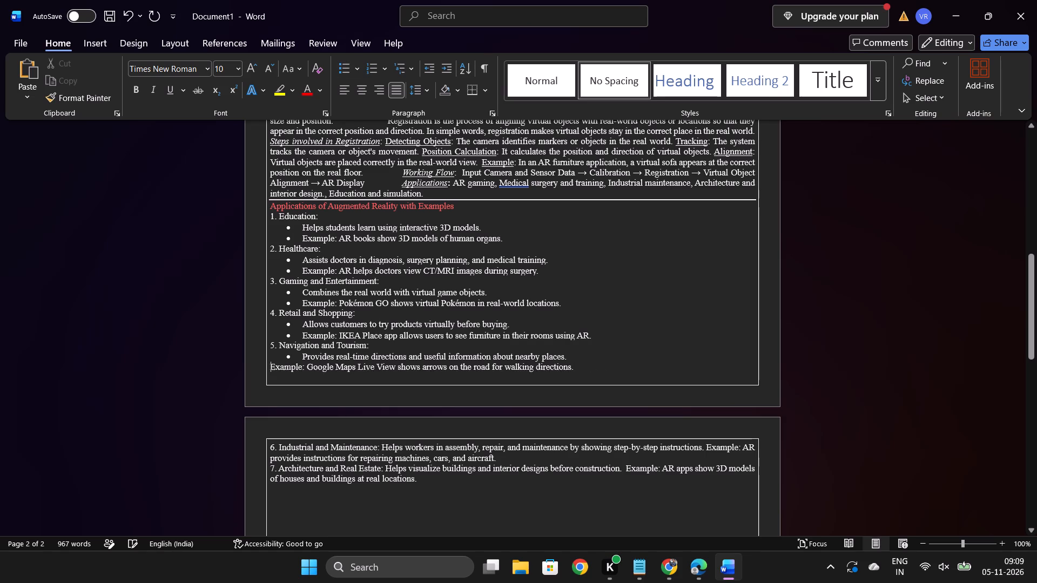
key("BackSpace")
key("space")
left_click(300, 358)
key("BackSpace")
key("BackSpace")
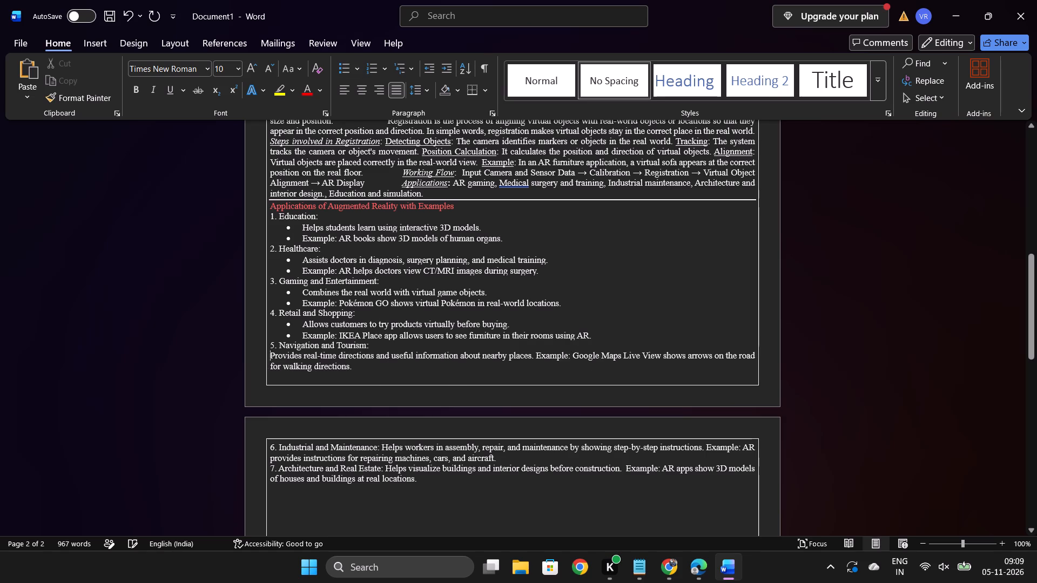
key("BackSpace")
key("space")
Remove the bullets under "4. Retail and Shopping" and join its description and example onto the heading as one running paragraph.
left_click(300, 333)
key("BackSpace")
key("BackSpace")
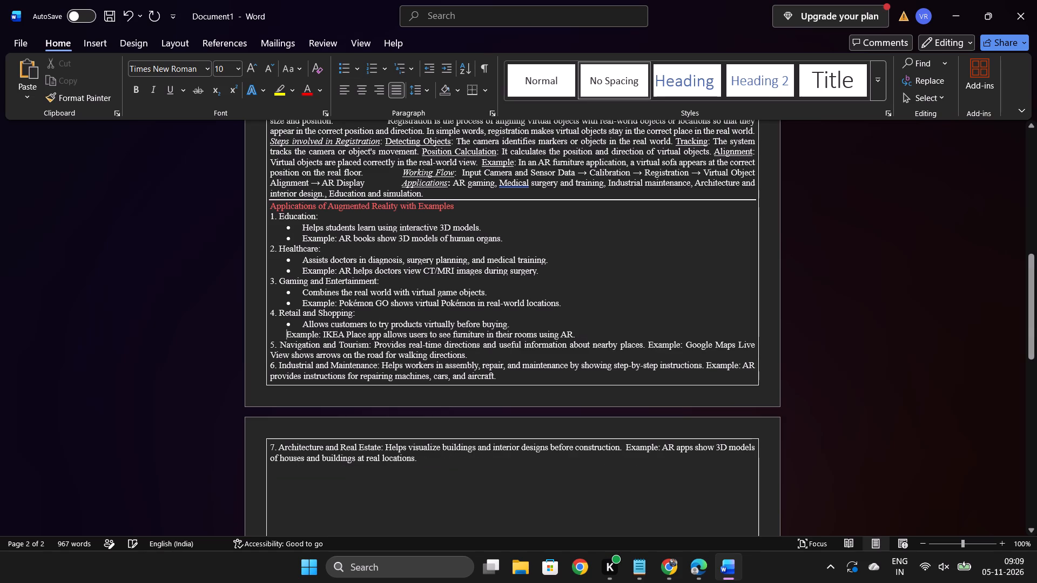
key("BackSpace")
key("BackSpace")
key("space")
left_click(299, 324)
key("BackSpace")
key("BackSpace")
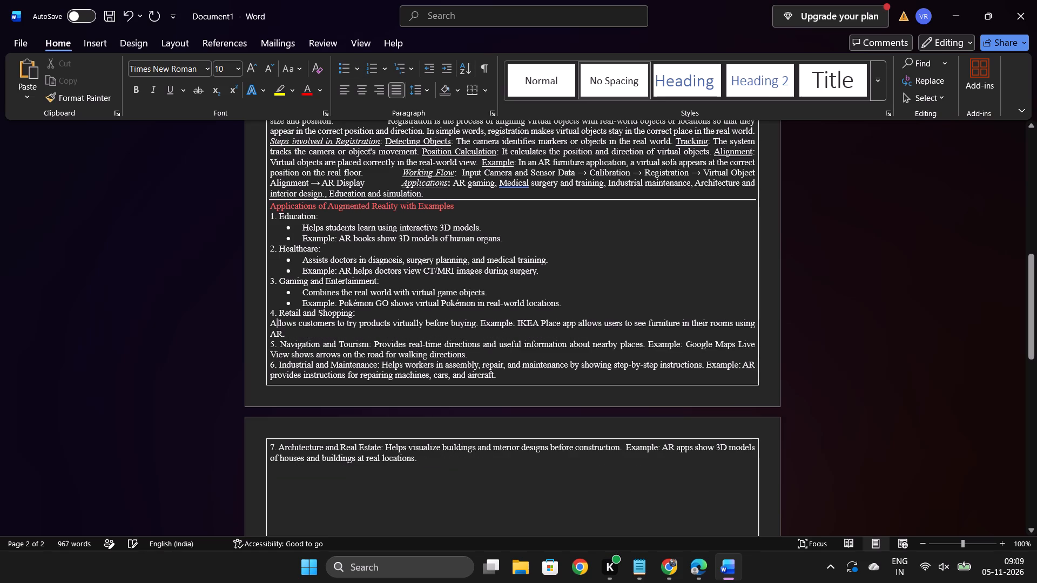
key("BackSpace")
key("space")
Remove the bullets under "3. Gaming and Entertainment" and join its description and example onto the heading as one running paragraph.
left_click(301, 304)
key("BackSpace")
key("BackSpace")
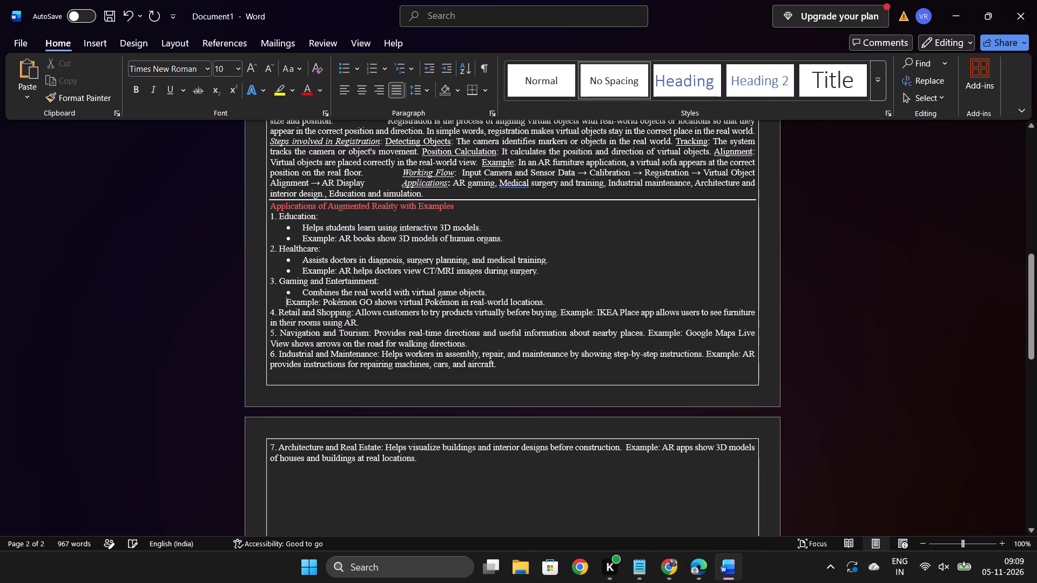
key("BackSpace")
key("BackSpace")
key("space")
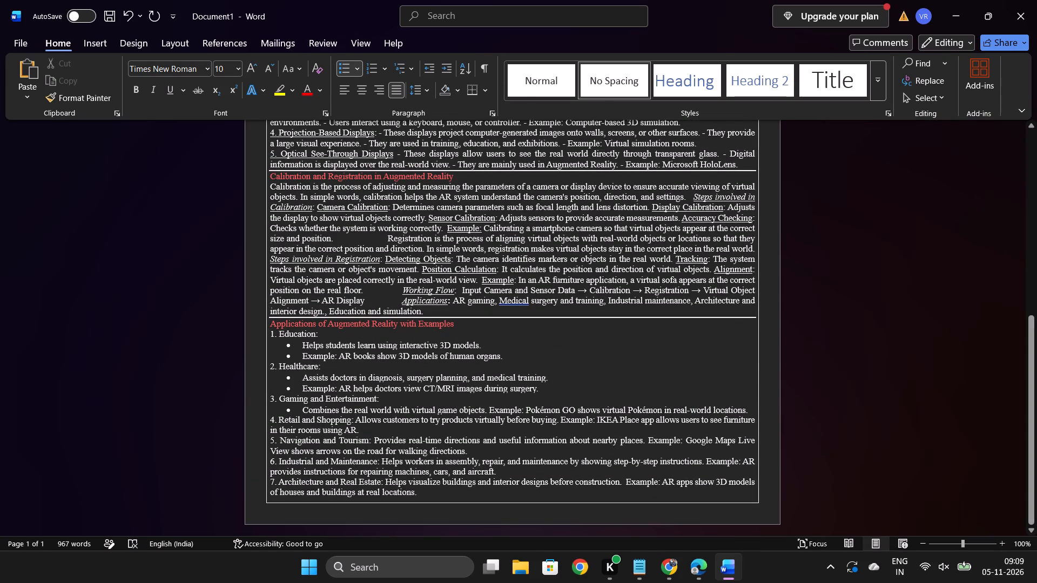
left_click(302, 408)
key("BackSpace")
key("BackSpace")
key("BackSpace")
key("space")
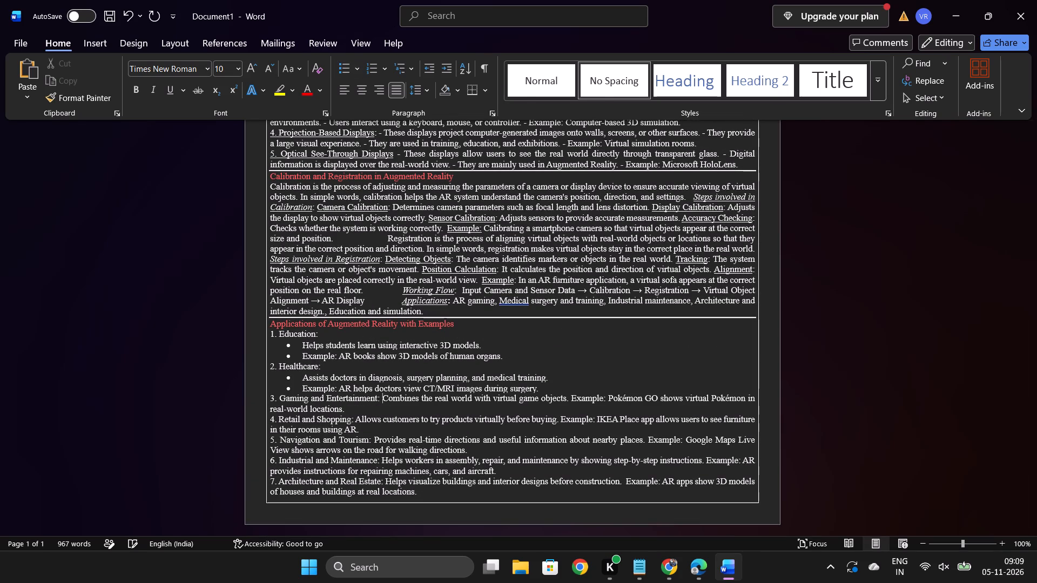
key("space")
Remove the bullets under "2. Healthcare" and join its description and example onto the heading as one running paragraph.
left_click(302, 392)
key("BackSpace")
key("BackSpace")
key("BackSpace")
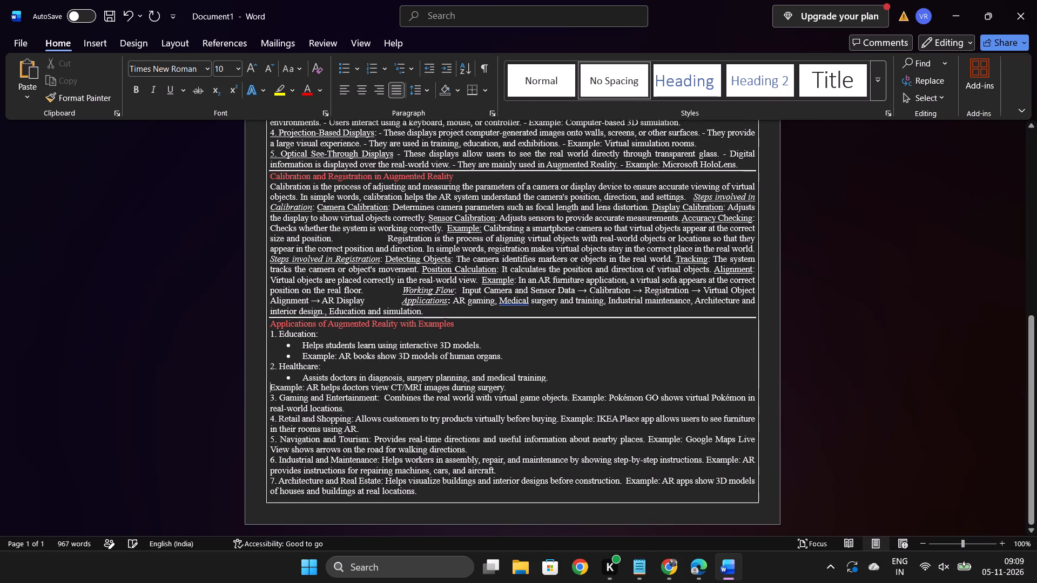
key("BackSpace")
key("space")
left_click(299, 378)
key("BackSpace")
key("BackSpace")
key("BackSpace")
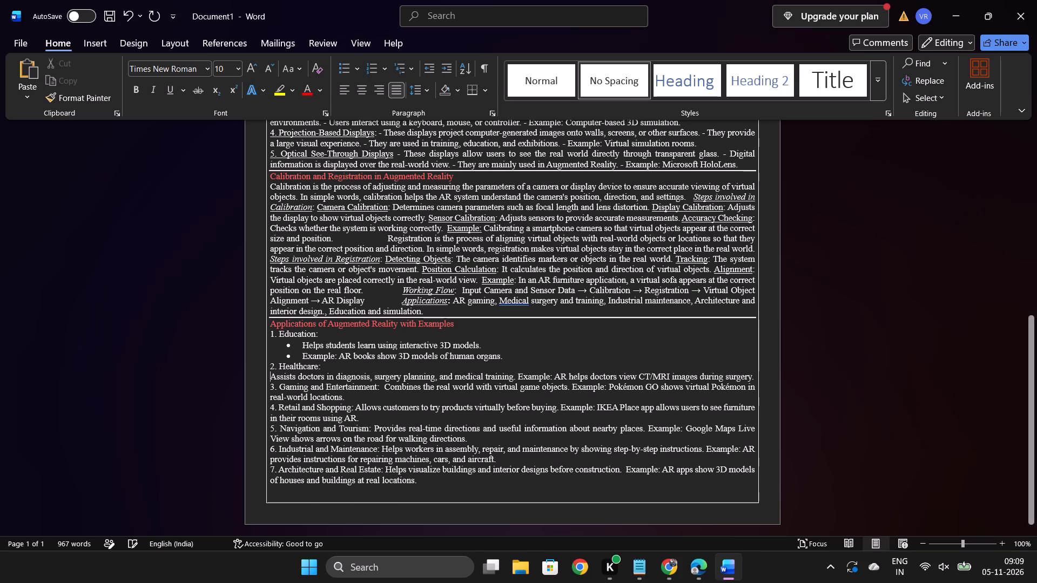
key("space")
Remove the bullets under "1. Education" and join its description and example onto the heading as one running paragraph.
left_click(302, 354)
key("BackSpace")
key("BackSpace")
key("BackSpace")
key("BackSpace")
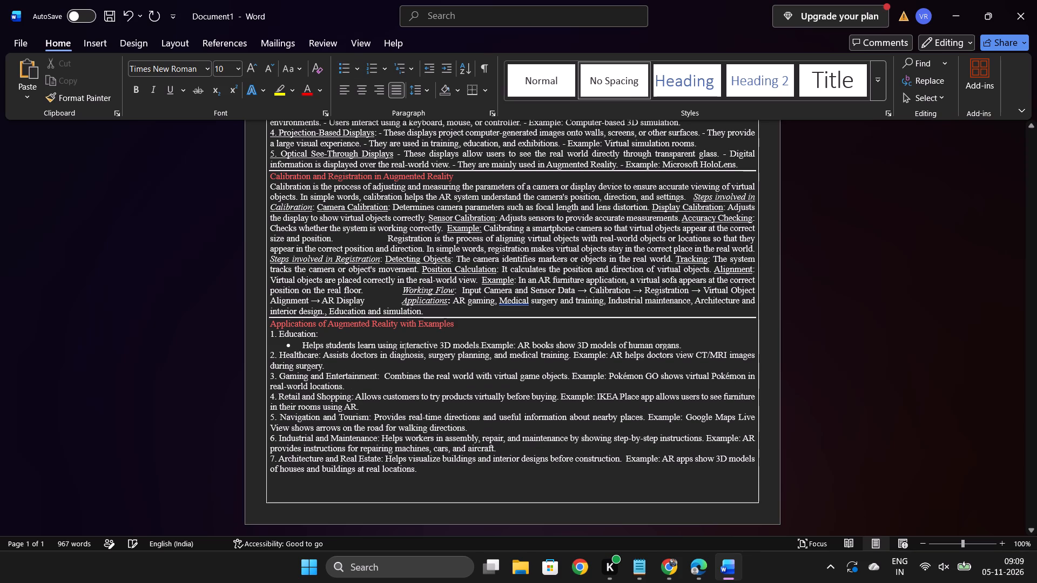
key("space")
left_click(299, 344)
key("BackSpace")
key("BackSpace")
key("BackSpace")
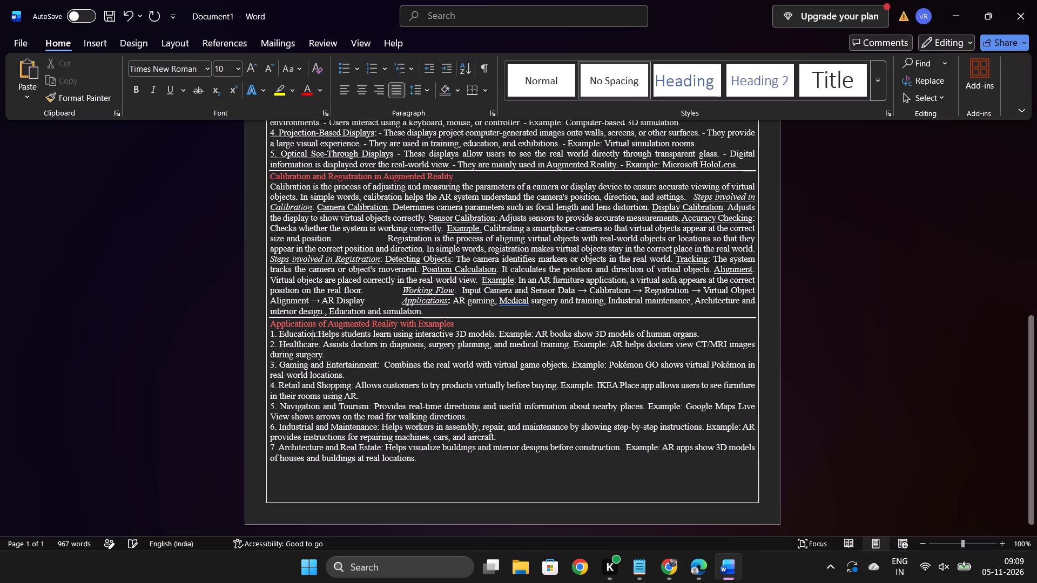
key("space")
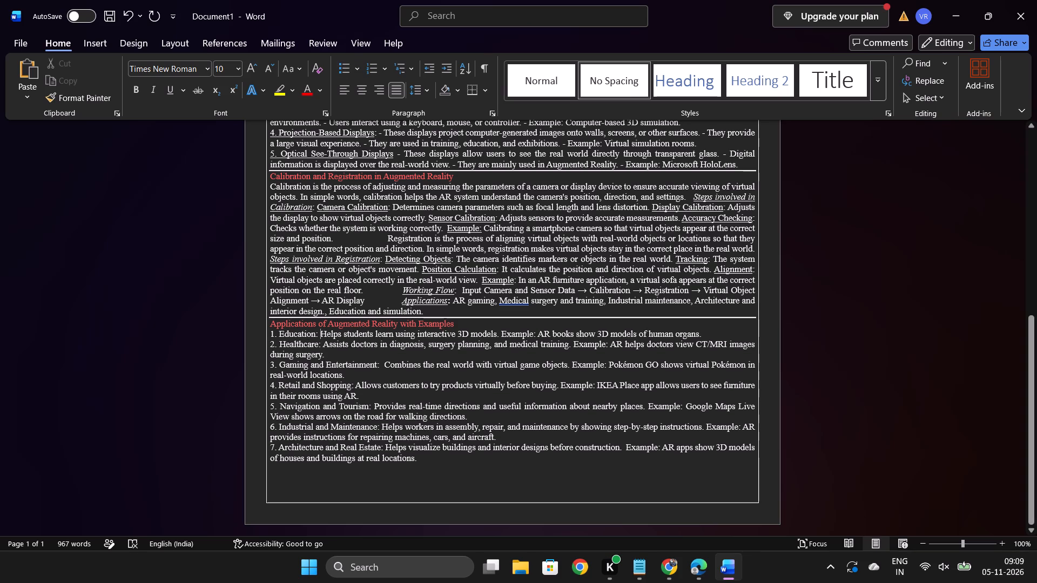
Underline all seven numbered application headings together, from "1. Education" to "7. Architecture and Real Estate", leaving out their colons.
left_click_drag(314, 334, 272, 336)
left_click_drag(272, 336, 271, 336)
left_click_drag(311, 345, 270, 343, "ctrl")
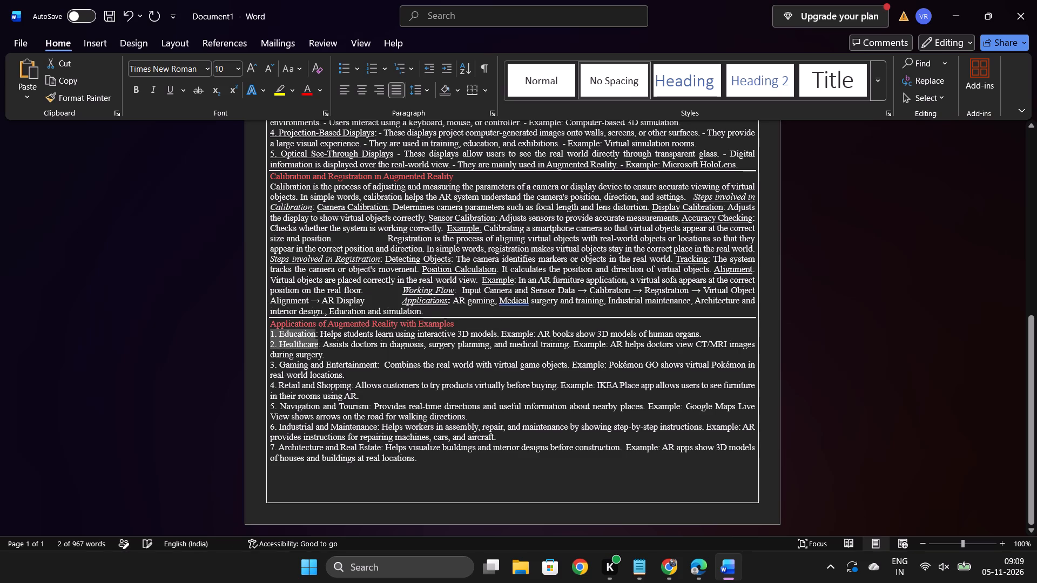
left_click_drag(270, 343, 270, 343, "ctrl")
left_click_drag(344, 365, 287, 362, "ctrl")
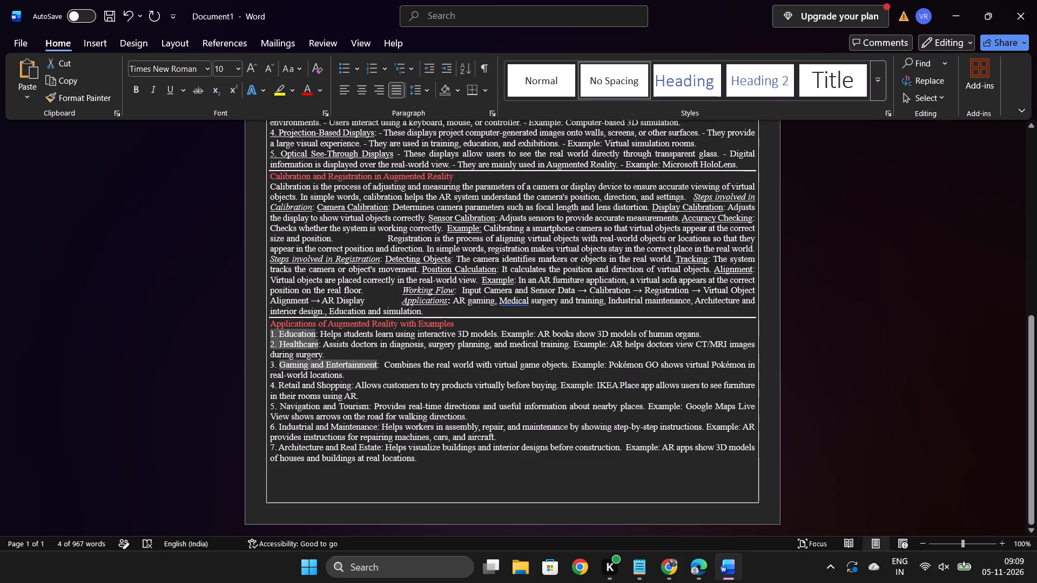
left_click_drag(287, 362, 270, 365, "ctrl")
left_click_drag(335, 384, 270, 384, "ctrl")
left_click_drag(359, 407, 294, 406, "ctrl")
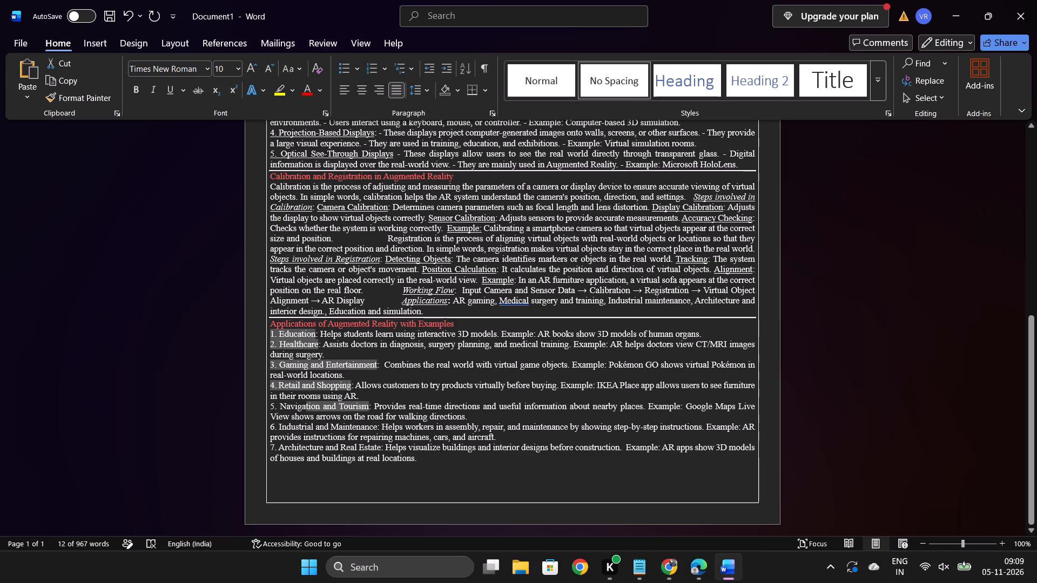
left_click_drag(294, 406, 271, 406, "ctrl")
left_click_drag(362, 424, 285, 425, "ctrl")
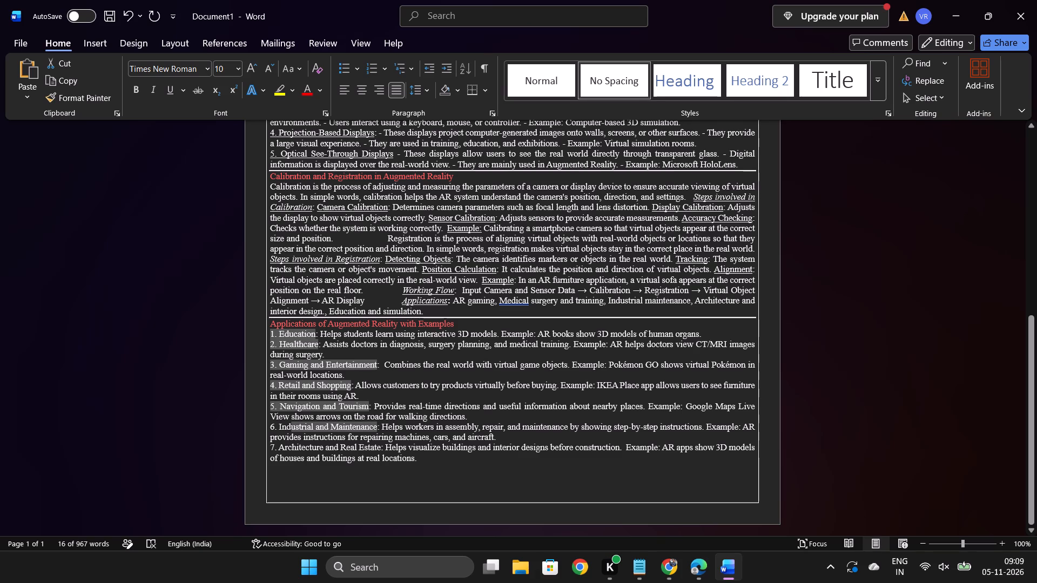
left_click_drag(285, 425, 268, 425, "ctrl")
left_click_drag(374, 448, 273, 444, "ctrl")
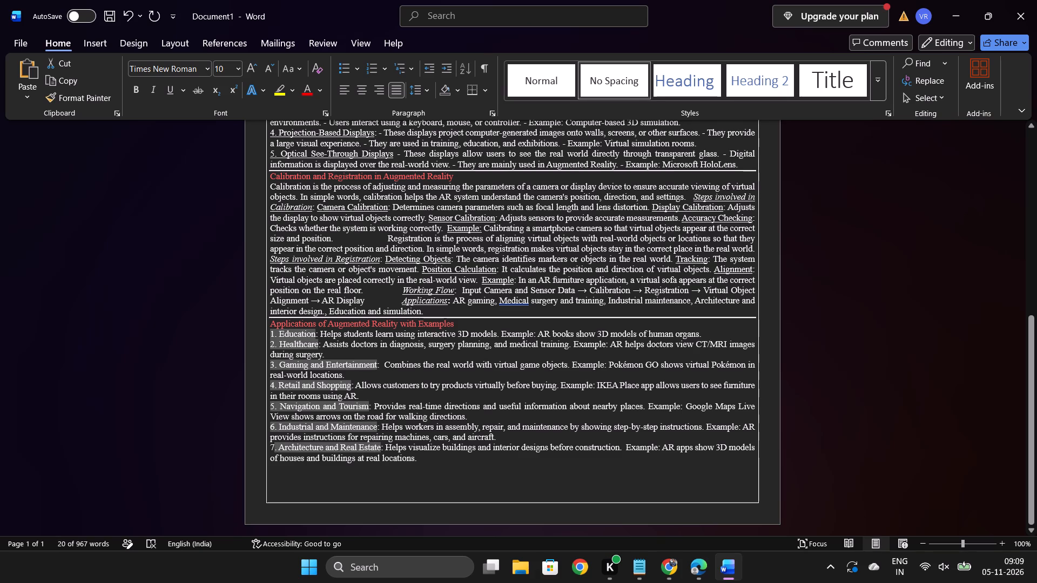
left_click_drag(273, 444, 271, 444, "ctrl")
left_click(361, 426)
left_click(397, 464)
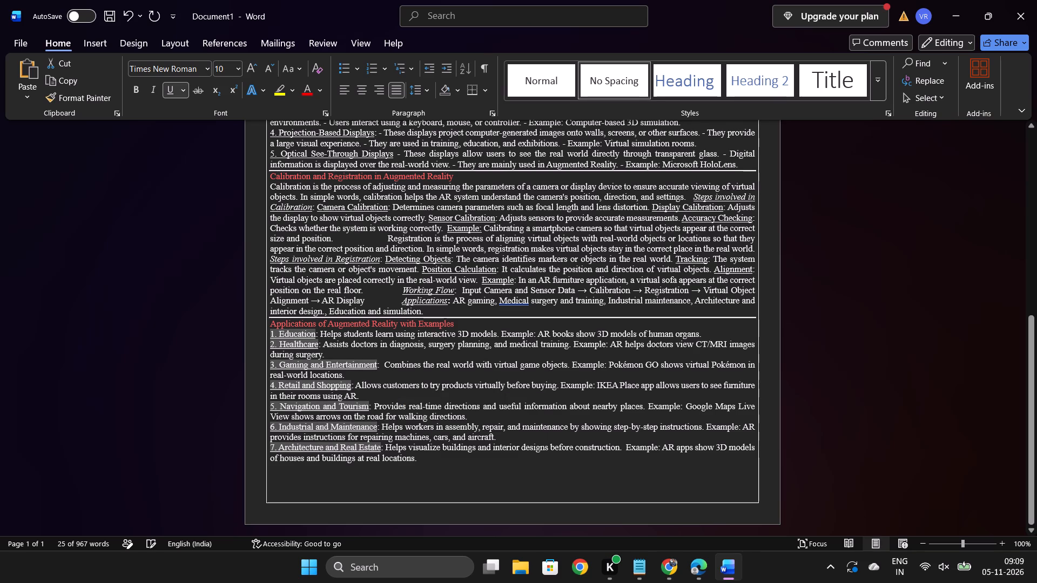
Join "3. Gaming and Entertainment" onto the end of the Healthcare paragraph, separated by a gap of seven spaces.
left_click(271, 367)
key("BackSpace")
key("space")
key("space")
key("space")
key("space")
key("space")
key("space")
key("space")
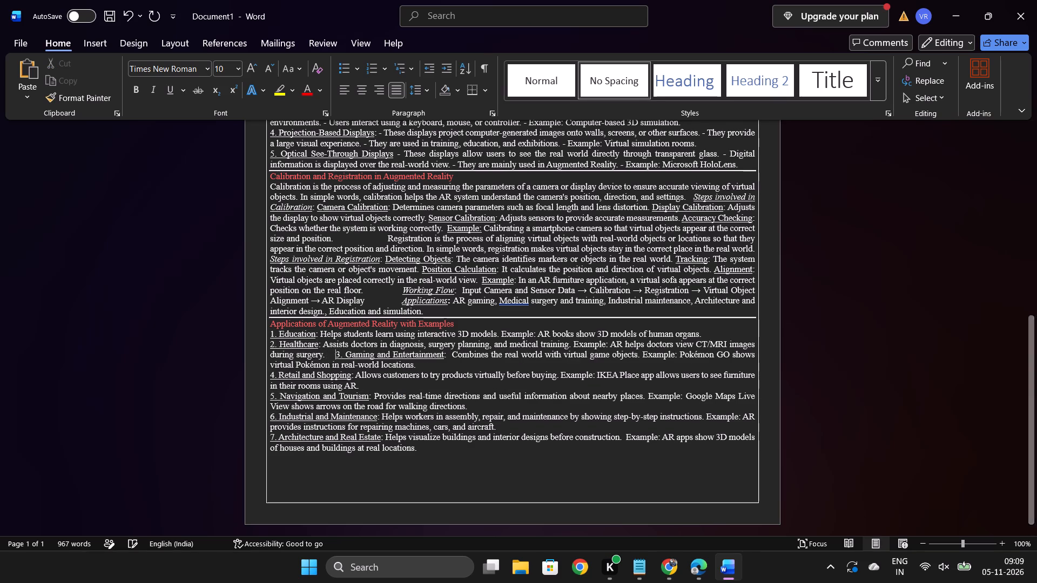
Join "4. Retail and Shopping" onto the end of the Gaming and Entertainment text, separated by a gap of seven spaces.
left_click(270, 377)
key("BackSpace")
key("space")
key("space")
key("space")
key("space")
key("space")
key("space")
key("space")
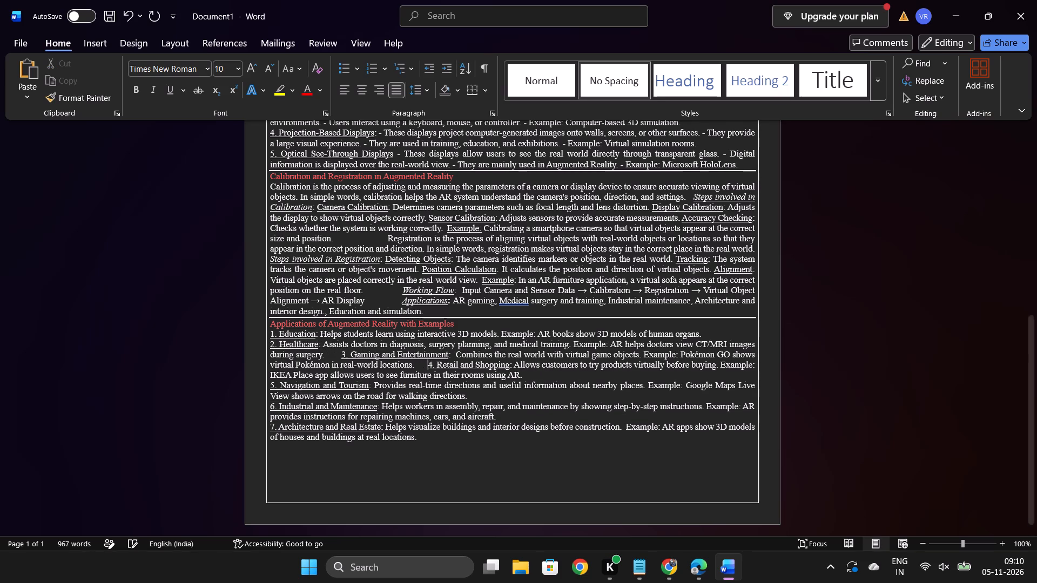
Join "5. Navigation and Tourism" onto the end of the Retail and Shopping text, separated by a gap of six spaces.
left_click(270, 387)
key("BackSpace")
key("space")
key("space")
key("space")
key("space")
key("space")
key("space")
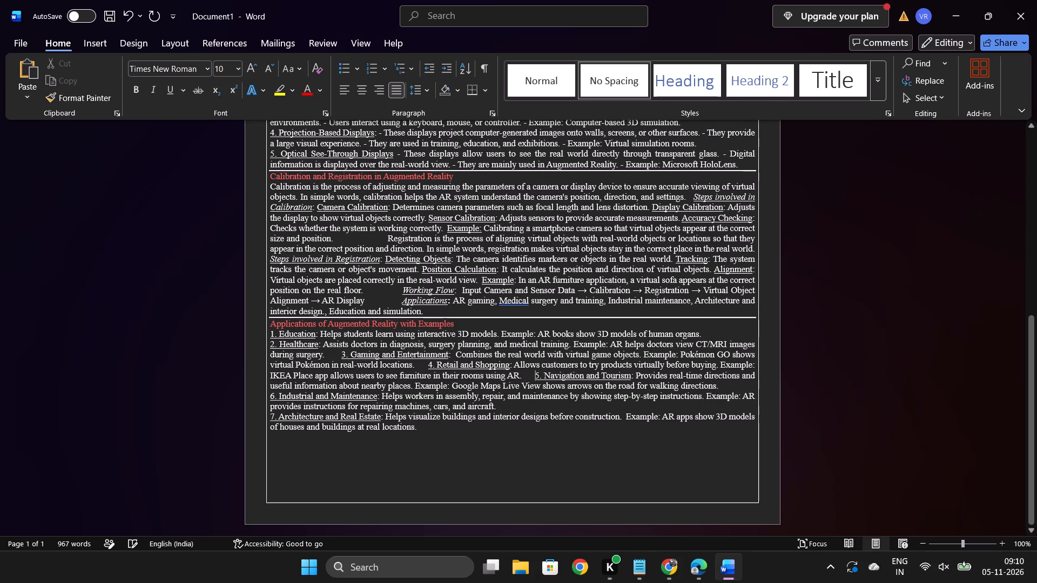
Join "6. Industrial and Maintenance" onto the end of the Navigation and Tourism text, separated by a gap of three spaces.
left_click(268, 396)
key("BackSpace")
key("space")
key("space")
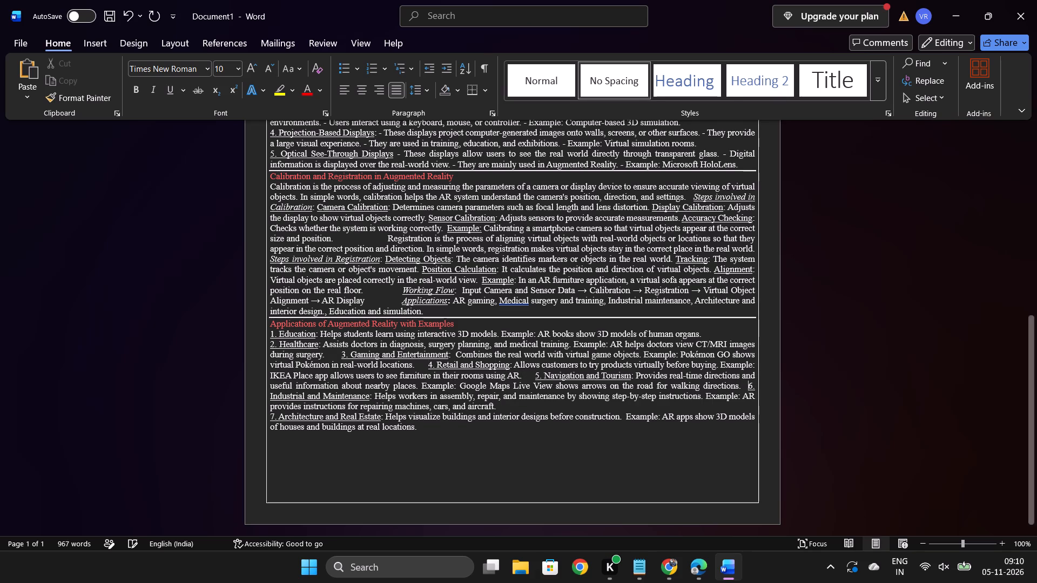
key("space")
key("space")
key("space")
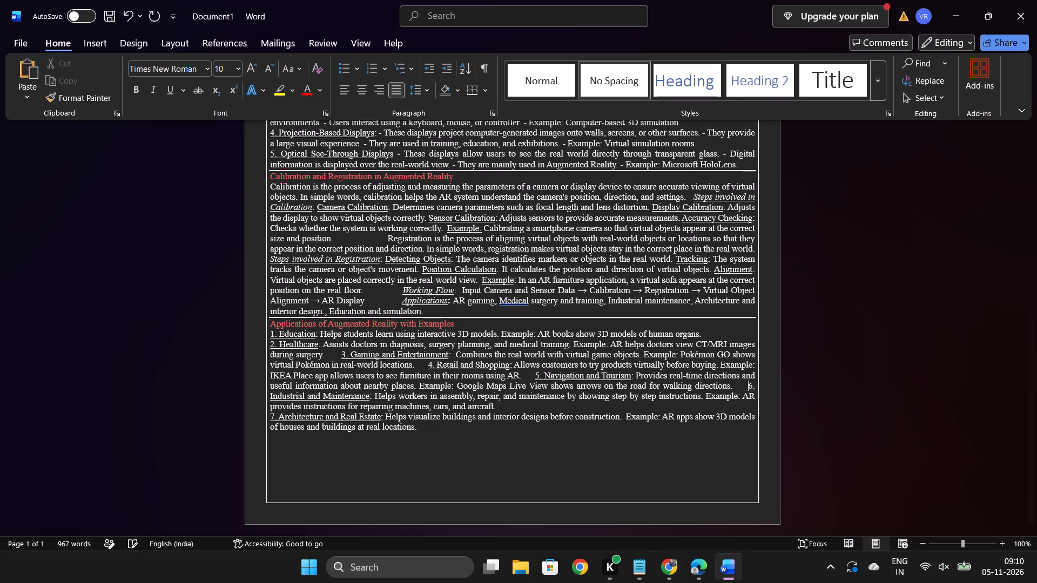
key("BackSpace")
key("BackSpace")
Join "7. Architecture and Real Estate" onto the end of the Industrial and Maintenance text, separated by a gap of seven spaces.
left_click(271, 416)
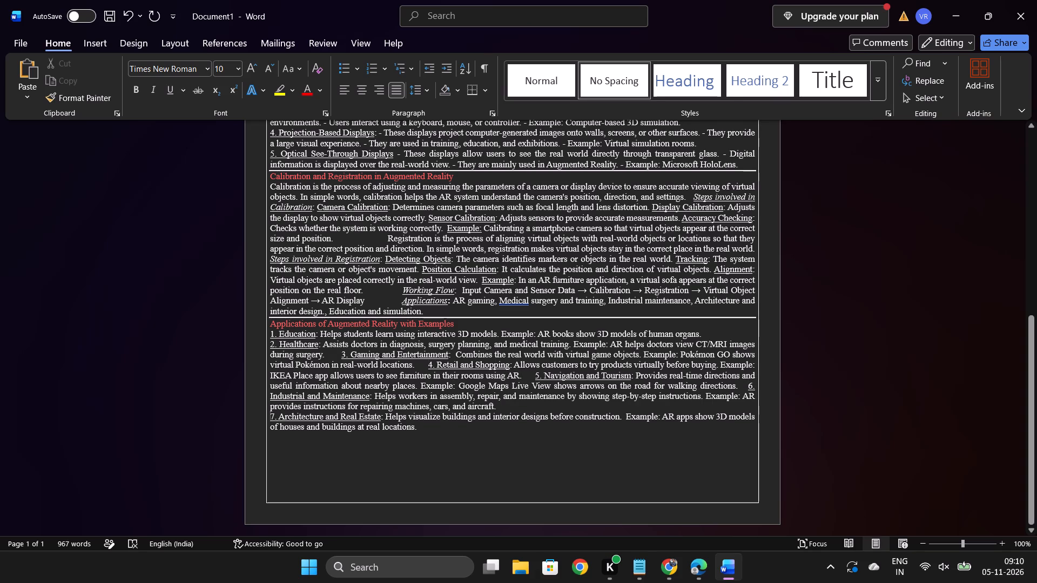
key("BackSpace")
key("space")
key("space")
key("space")
key("space")
key("space")
key("space")
key("space")
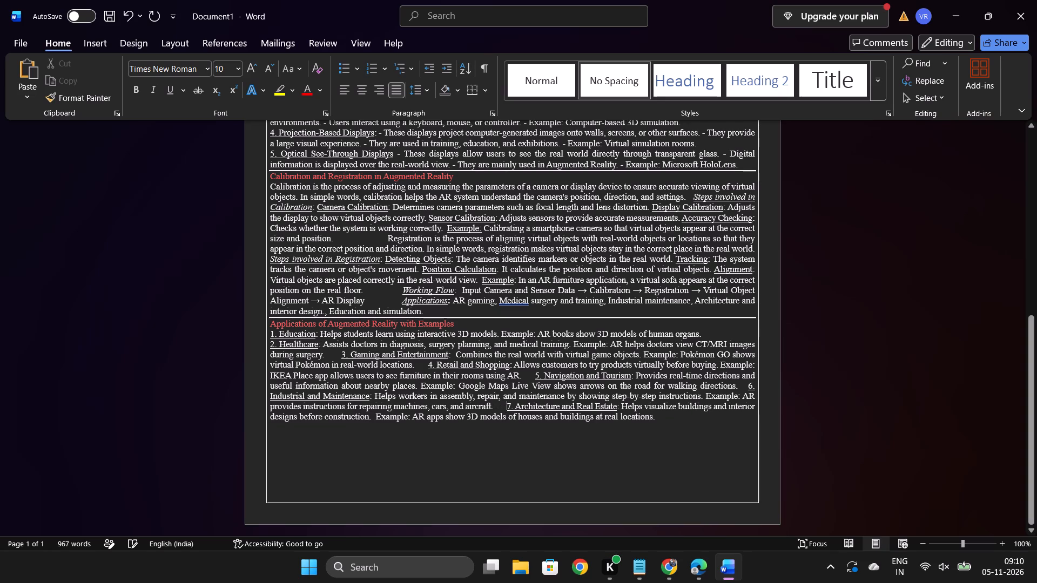
Join "2. Healthcare" onto the end of the Education text, separated by a gap of four spaces.
left_click(270, 346)
key("BackSpace")
key("space")
key("space")
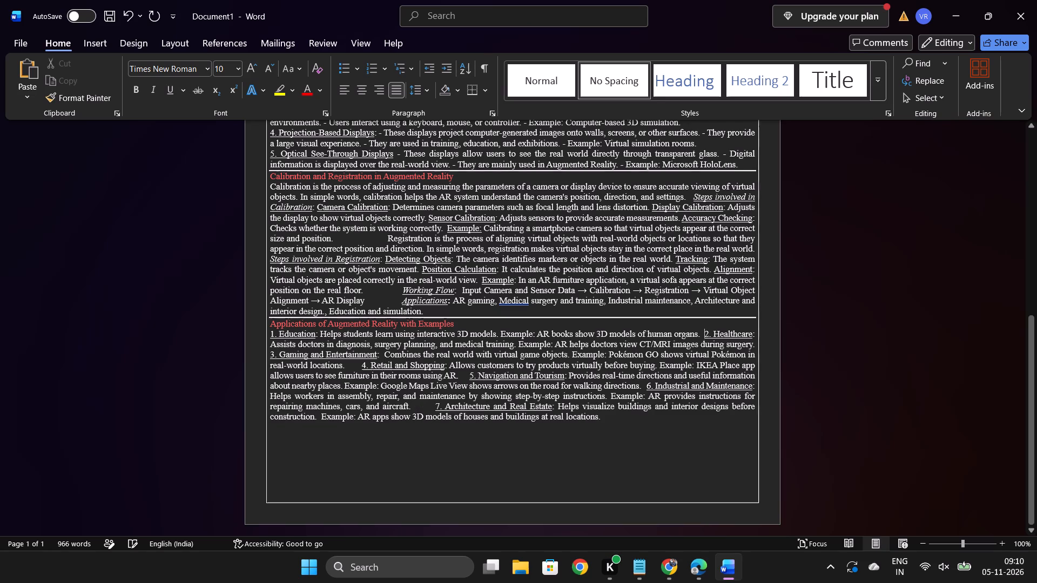
key("space")
key("space")
Insert a full-width divider line below the end of the Applications of Augmented Reality section.
left_click(605, 426)
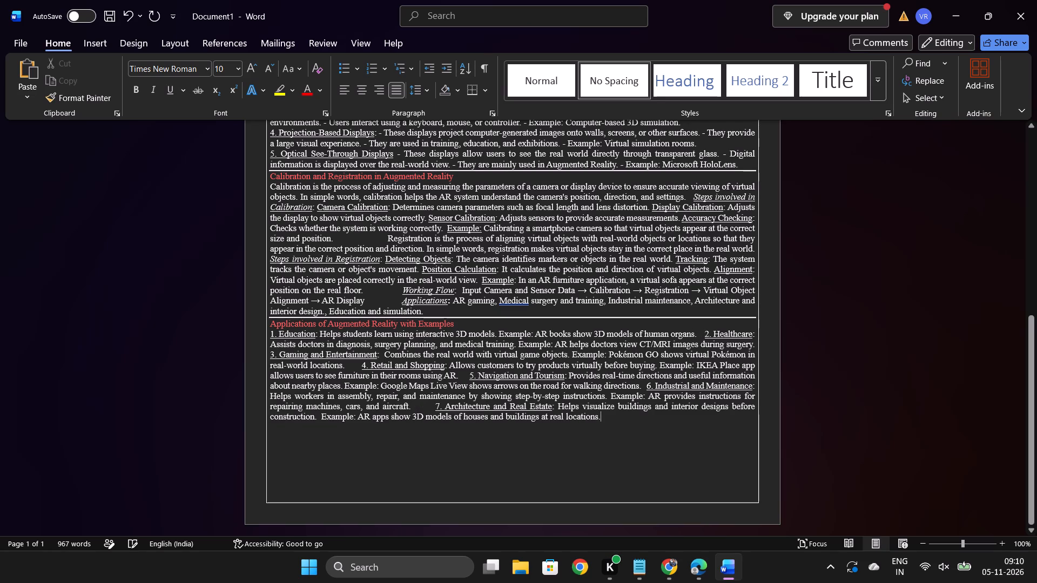
key("Down")
key("Down")
key("Return")
key("shift+underscore")
key("shift+underscore")
key("shift+underscore")
key("shift+underscore")
key("shift+underscore")
key("shift+underscore")
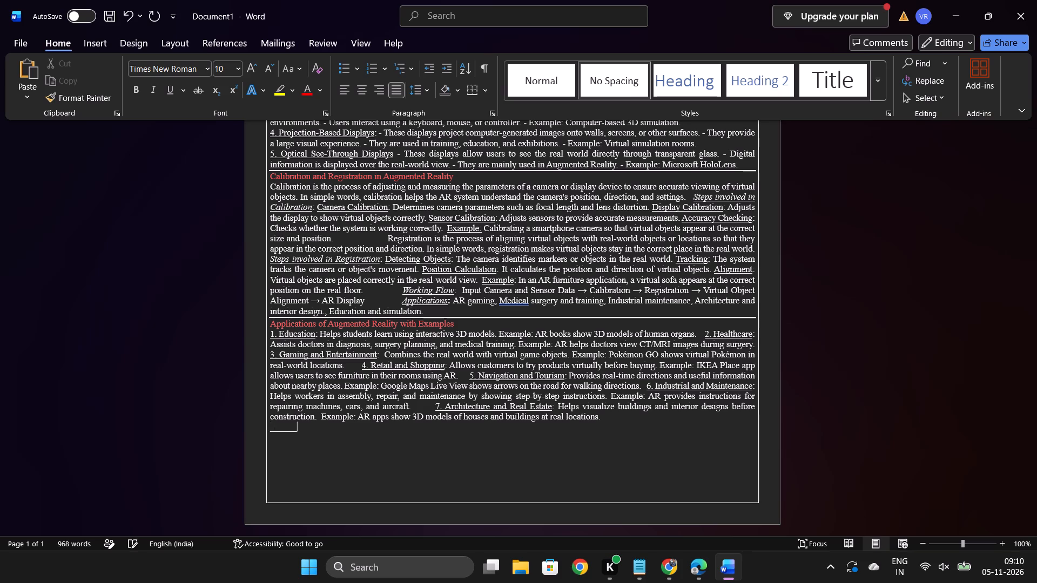
key("Return")
left_click(698, 572)
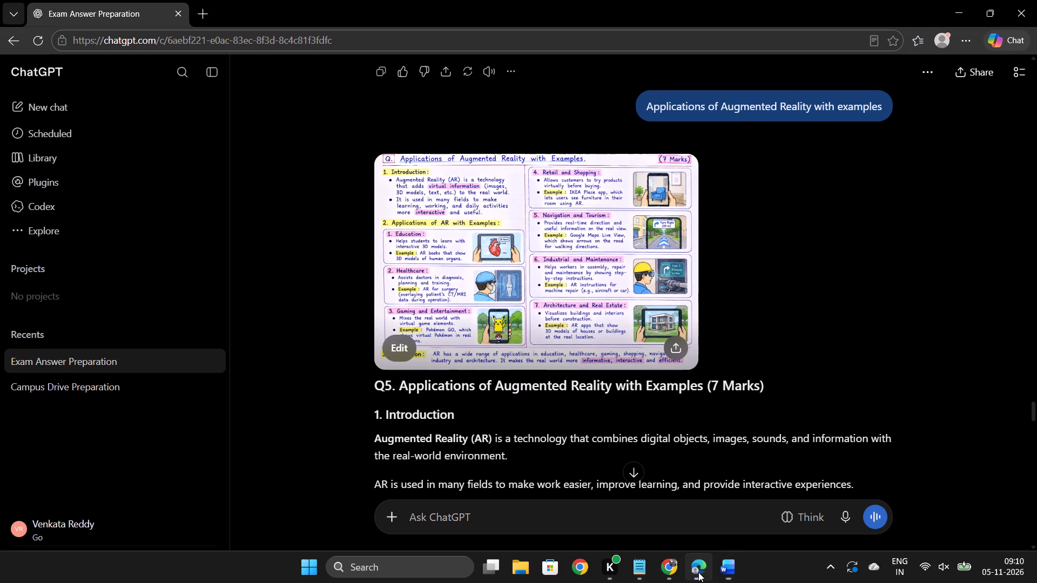
left_click(676, 570)
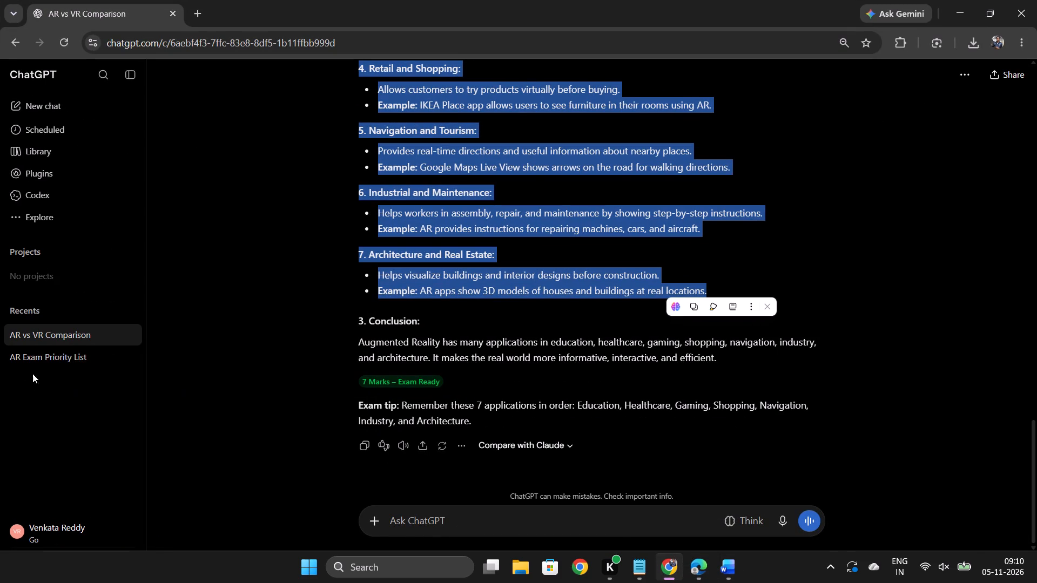
left_click(43, 356)
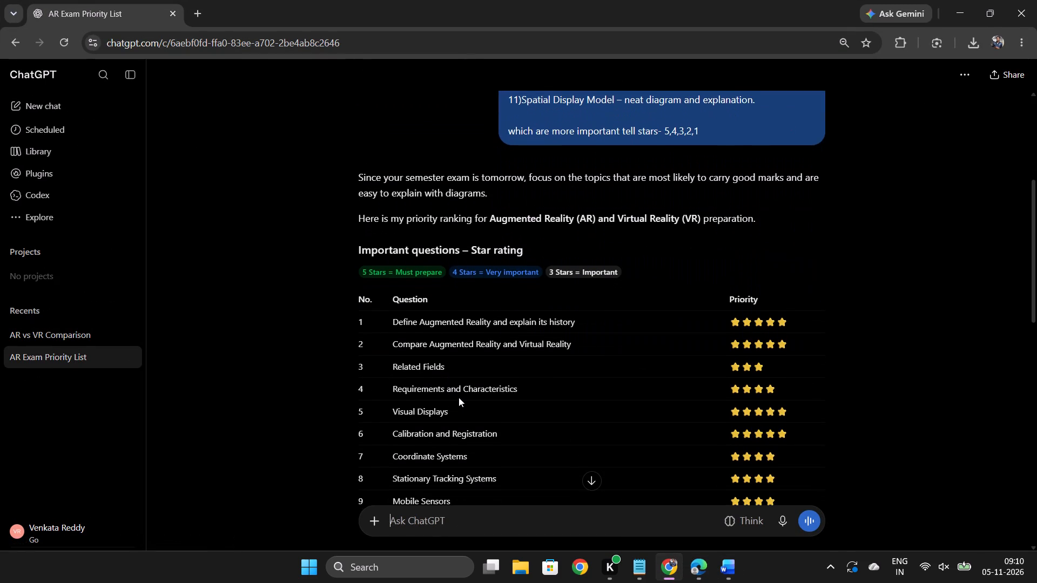
scroll(459, 397, "down", 2)
left_click_drag(394, 365, 412, 367)
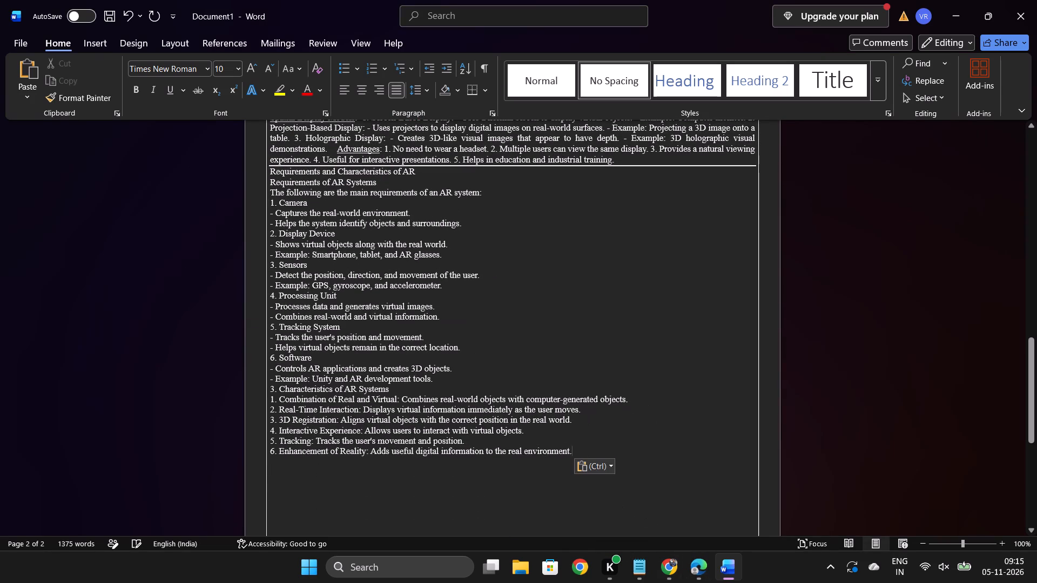
Underline the six numbered characteristic labels, from "1. Combination of Real and Virtual" to "6. Enhancement of Reality".
left_click_drag(352, 450, 298, 450)
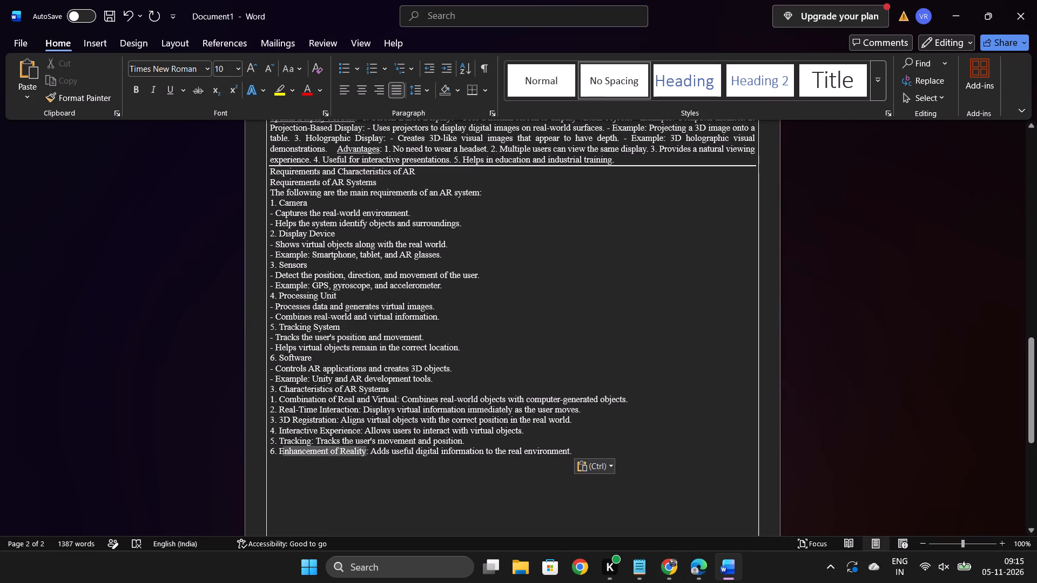
left_click_drag(298, 450, 271, 450)
left_click_drag(305, 439, 274, 439, "ctrl")
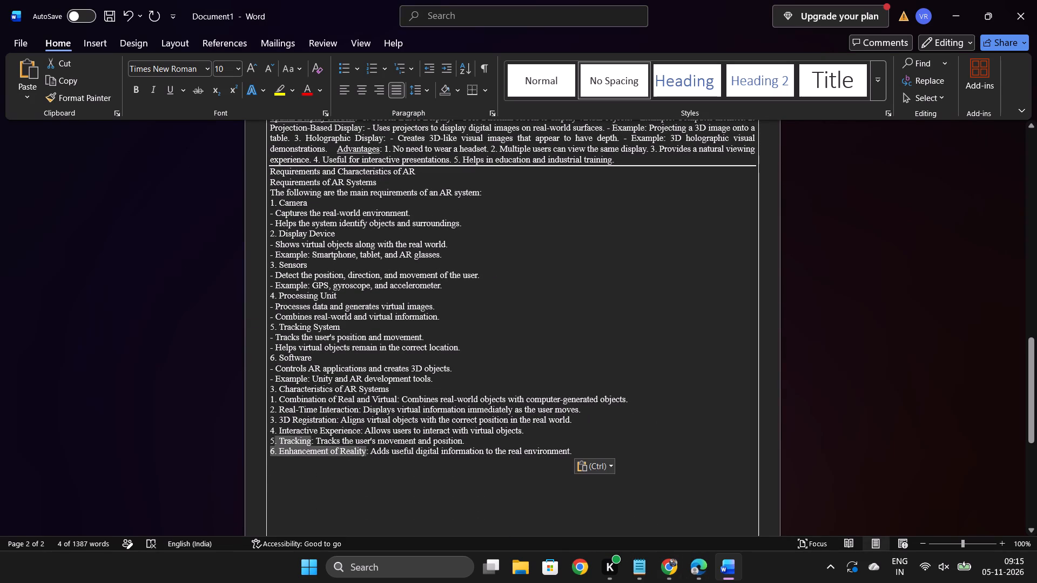
left_click_drag(274, 439, 270, 439, "ctrl")
left_click_drag(329, 431, 267, 429, "ctrl")
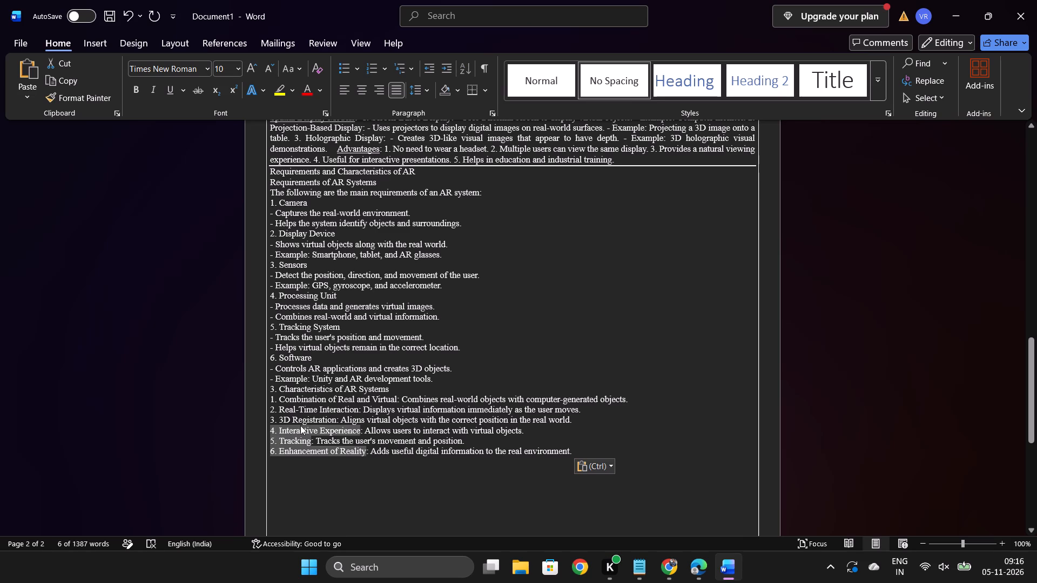
left_click_drag(306, 421, 265, 419, "ctrl")
left_click_drag(307, 411, 296, 411, "ctrl")
left_click_drag(296, 411, 290, 411, "ctrl")
key("ctrl+z")
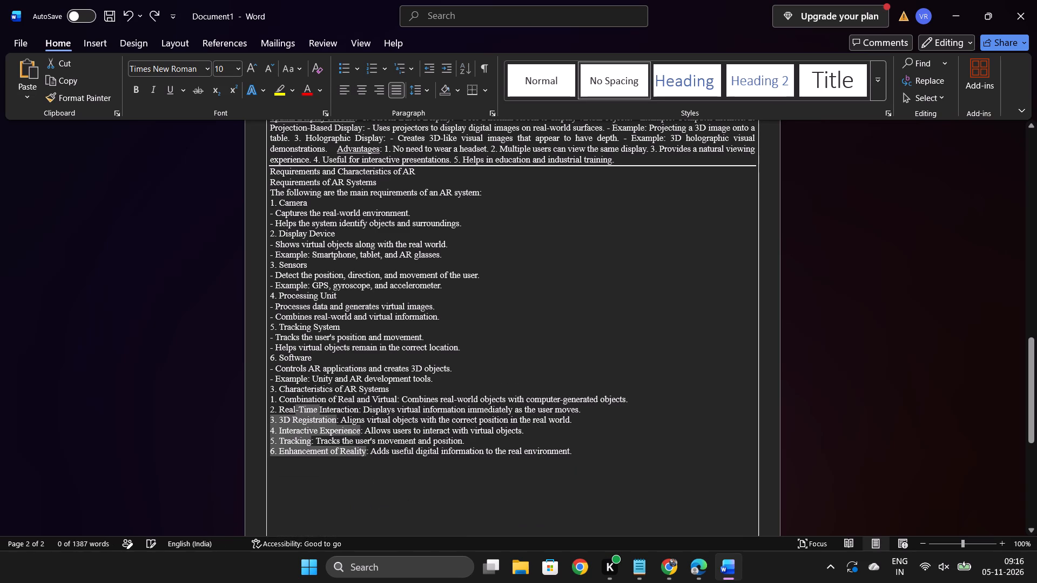
left_click_drag(346, 411, 268, 410, "ctrl")
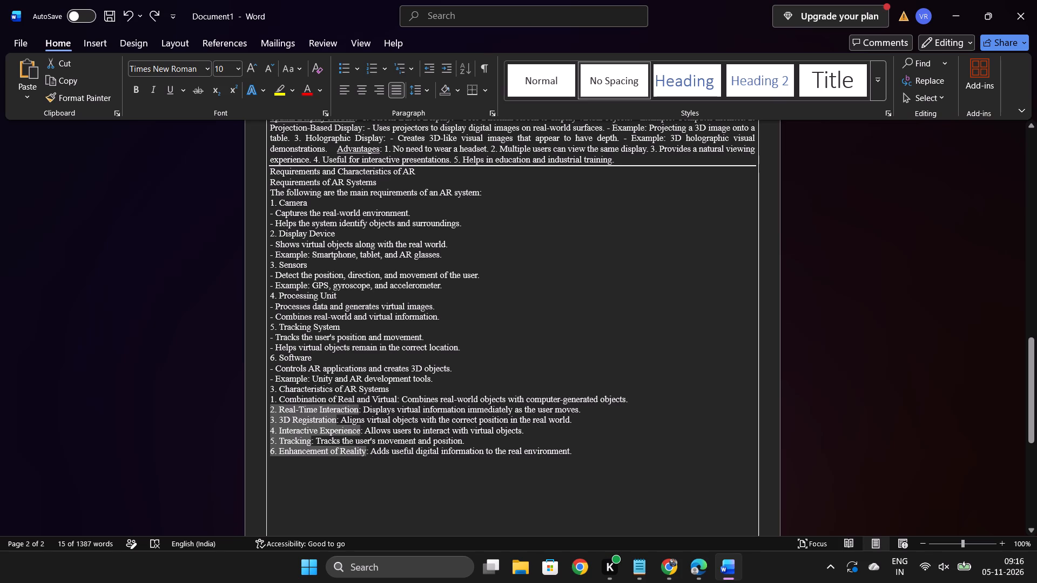
left_click_drag(389, 399, 269, 399, "ctrl")
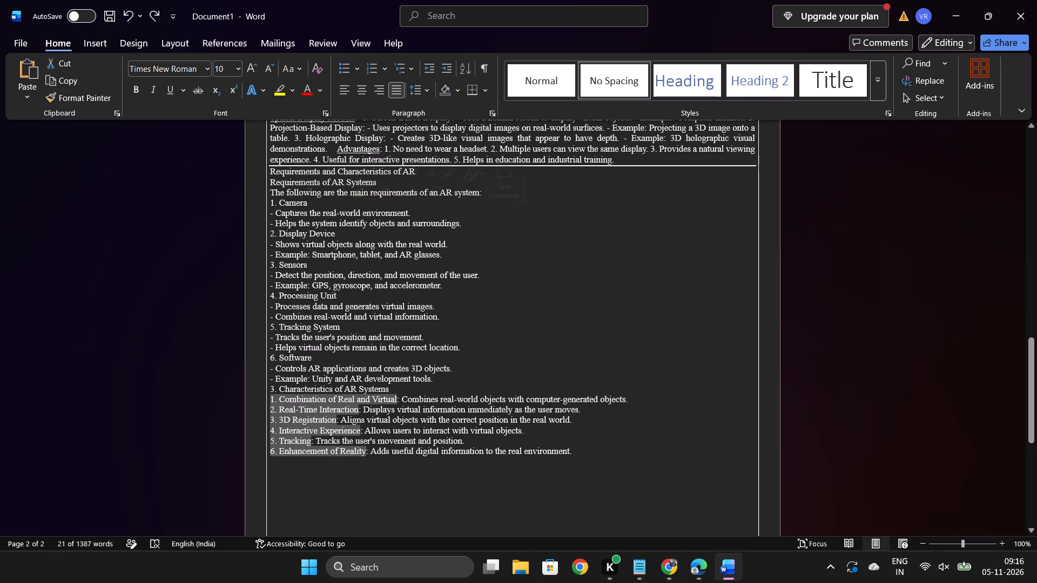
left_click(169, 91)
left_click(307, 411)
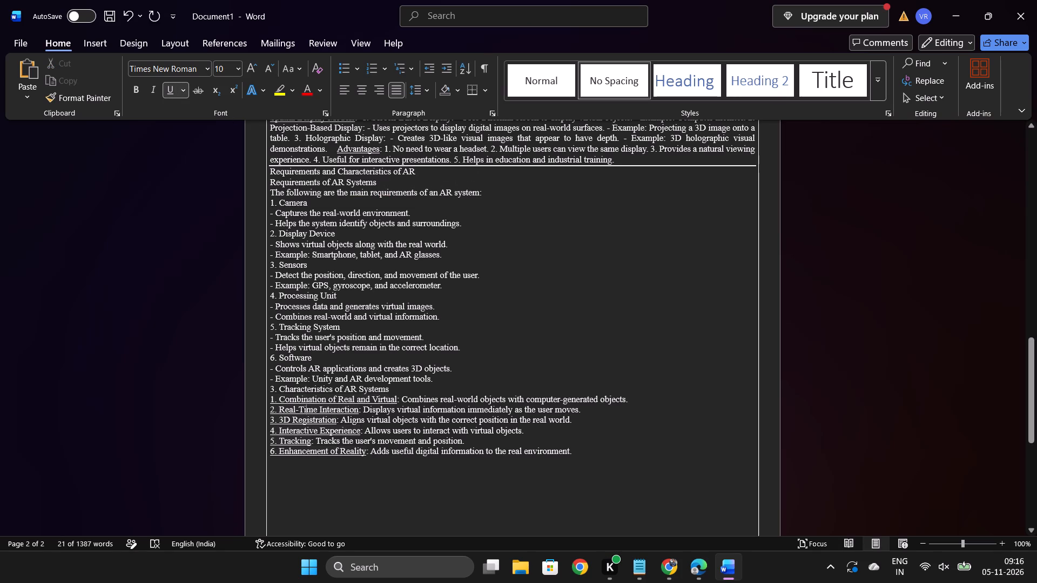
Join the points of "6. Software" and "5. Tracking System" onto their label lines, adding a colon after each label.
left_click(270, 379)
key("BackSpace")
key("space")
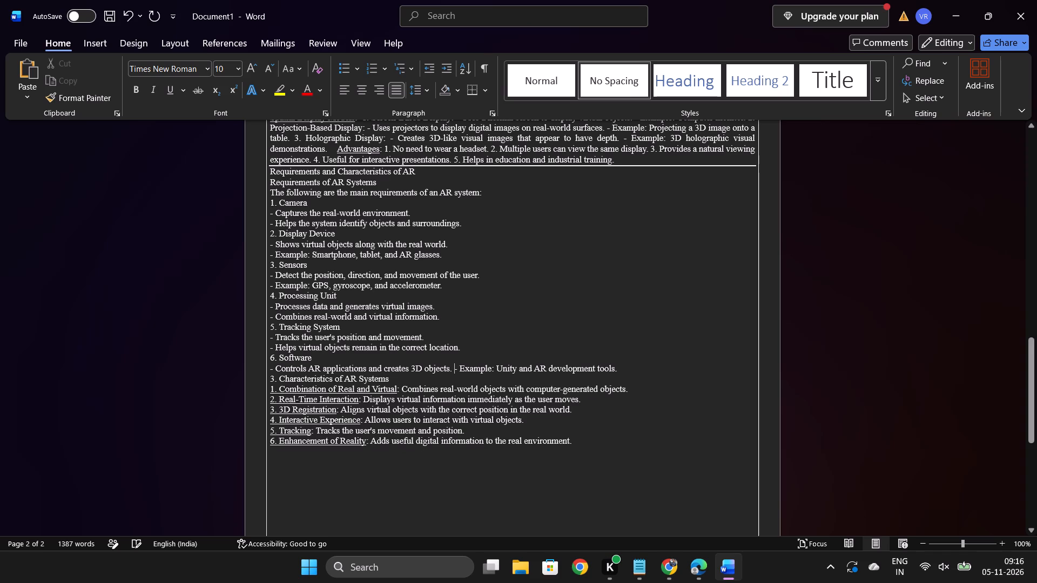
left_click(270, 370)
key("BackSpace")
type(":")
key("space")
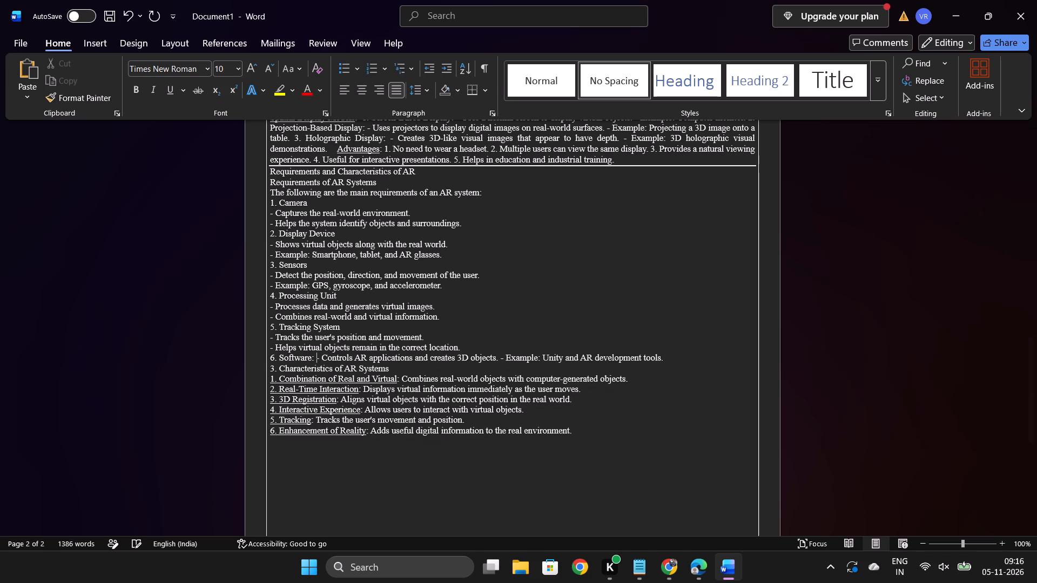
left_click(268, 348)
key("BackSpace")
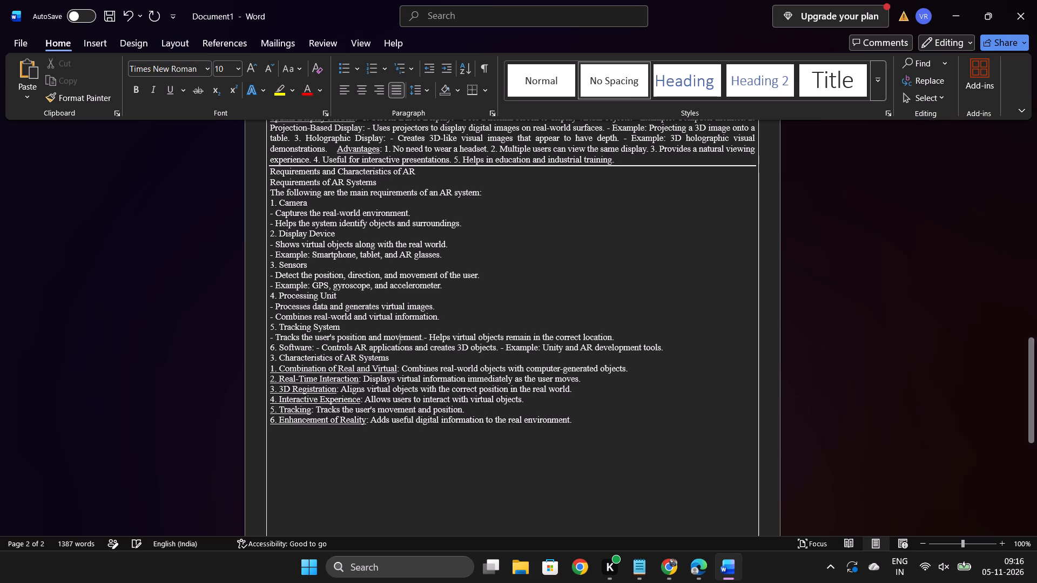
key("space")
left_click(268, 338)
key("BackSpace")
type(":")
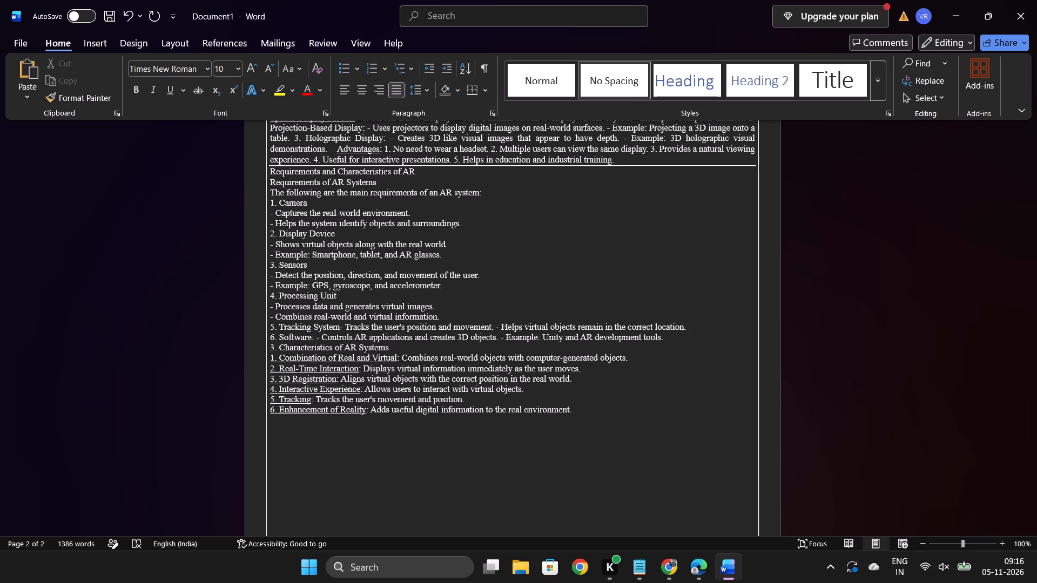
key("space")
key("Up")
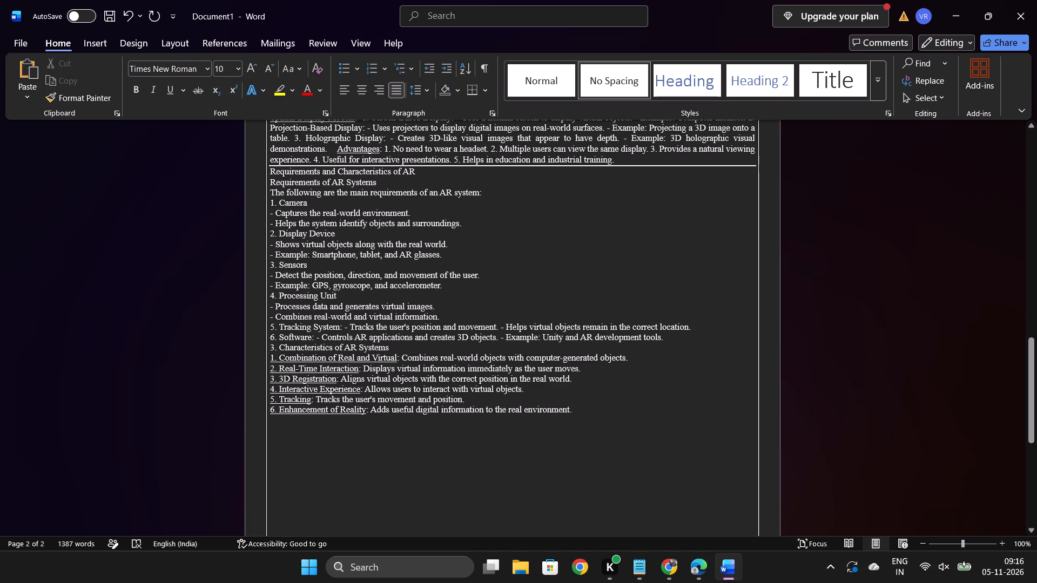
Join the points of "4. Processing Unit" onto its label line with a colon, and those of "3. Sensors" onto its label line.
left_click(270, 316)
key("BackSpace")
key("space")
left_click(269, 307)
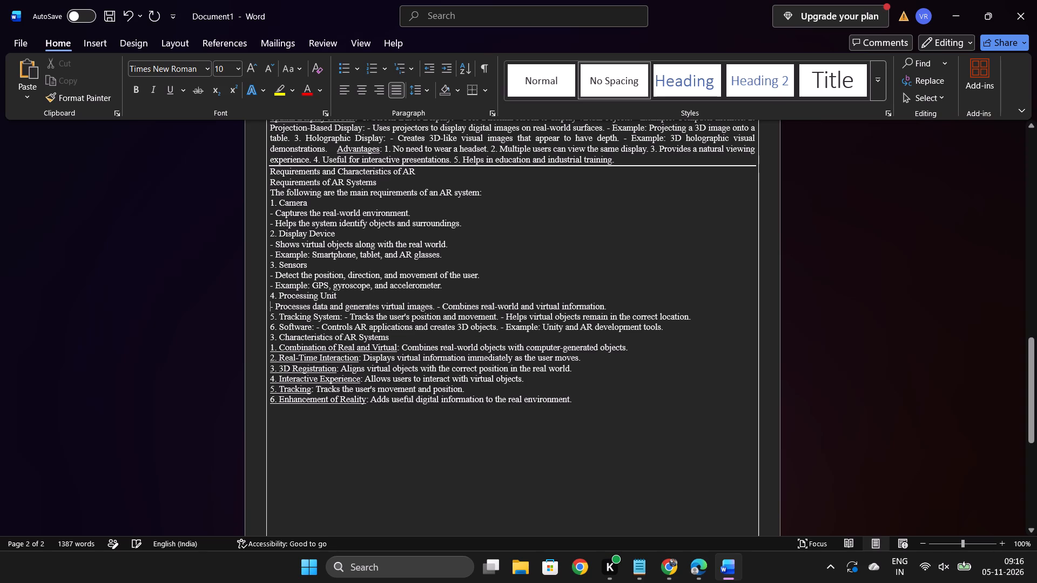
key("BackSpace")
type(":")
key("space")
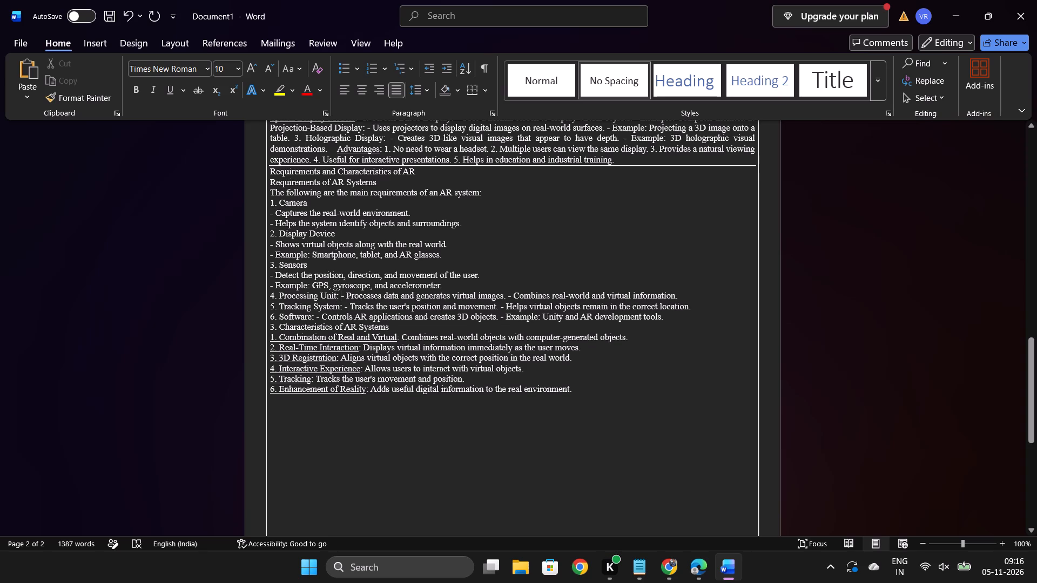
left_click(270, 286)
key("BackSpace")
key("space")
left_click(270, 276)
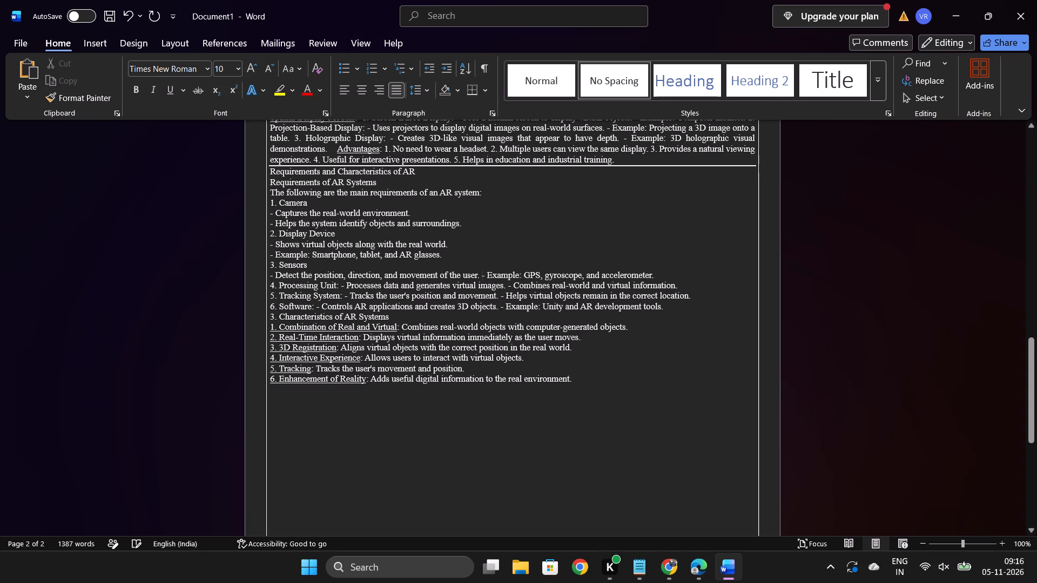
key("BackSpace")
key("space")
Join the "2. Display Device" points onto its label line, and add a colon after both the "Display Device" and "Sensors" labels.
left_click(271, 256)
key("BackSpace")
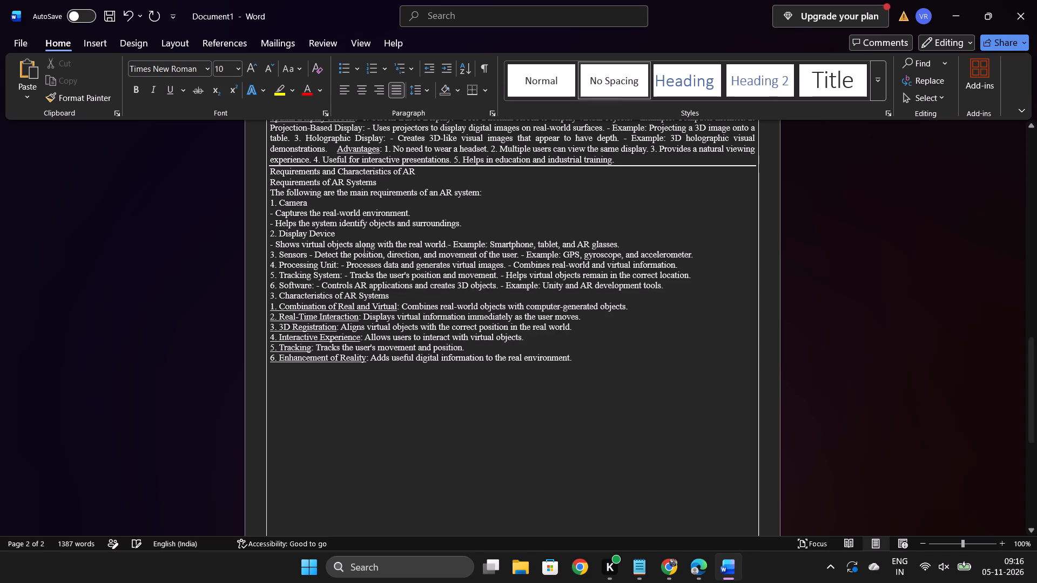
key("space")
left_click(270, 246)
key("BackSpace")
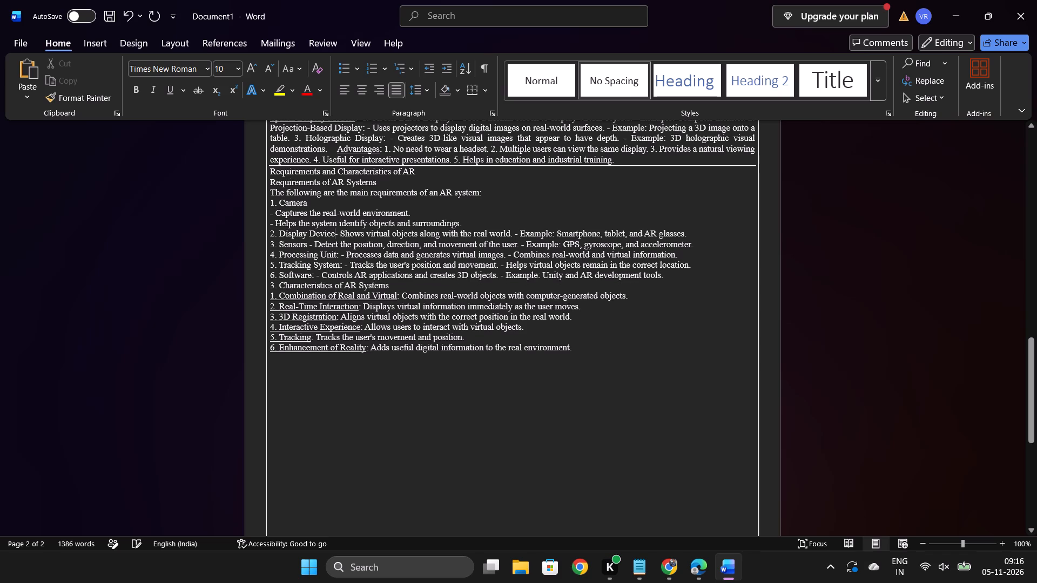
type(":")
key("space")
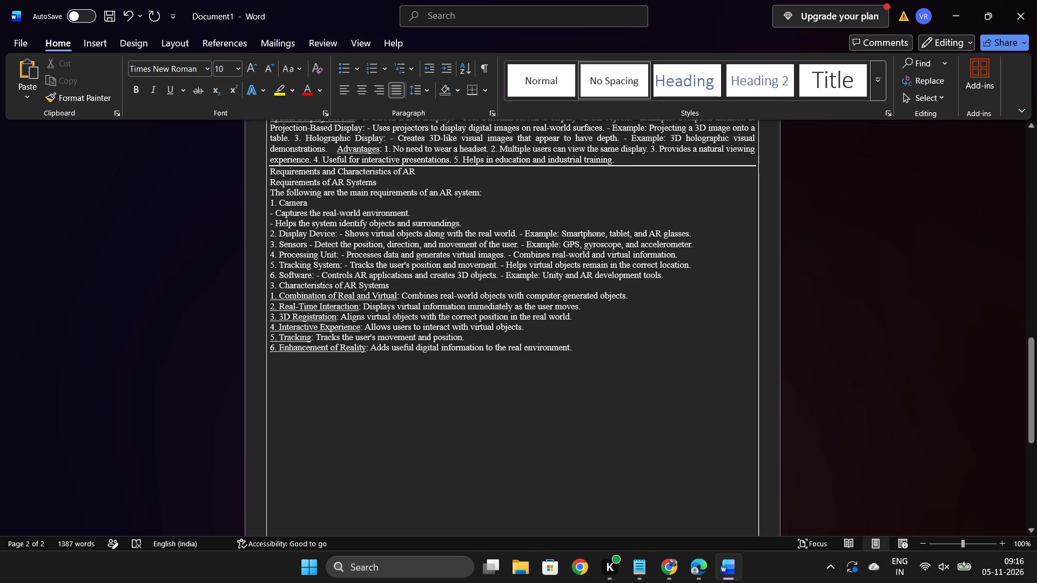
left_click(308, 245)
key("BackSpace")
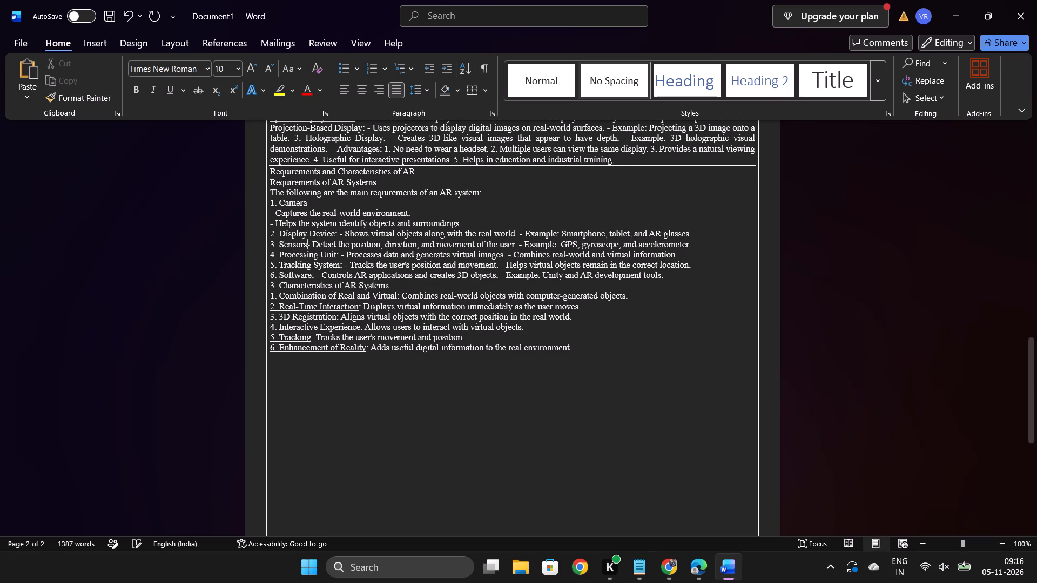
type(":")
key("space")
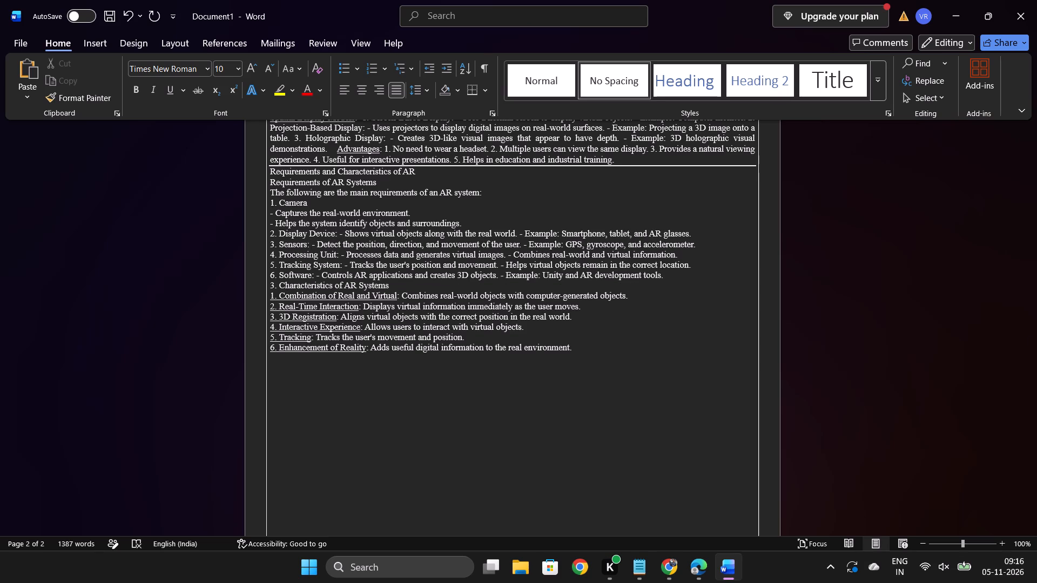
Join the two "1. Camera" points onto its label line, with a colon after the label.
left_click(271, 225)
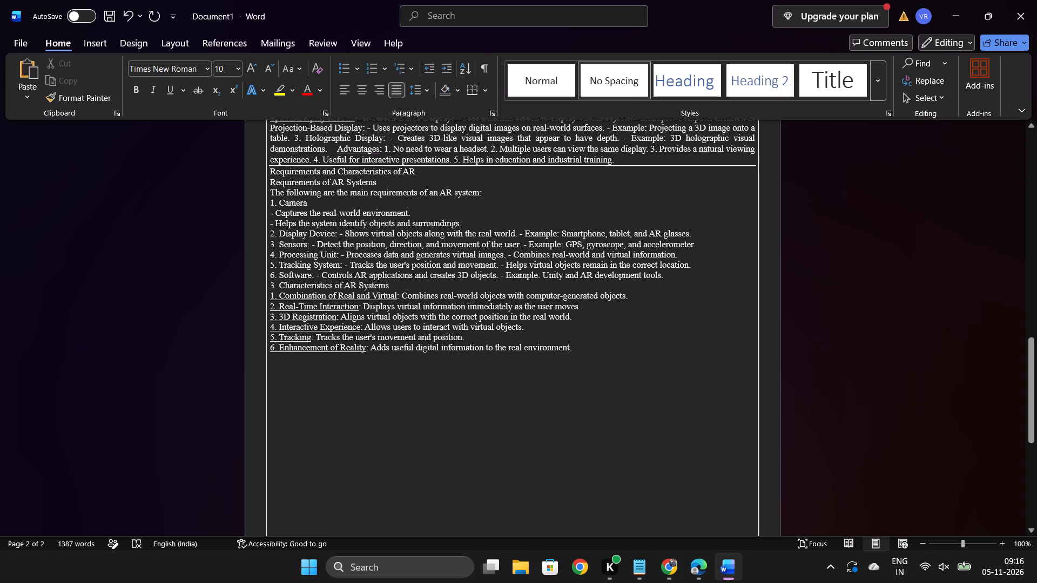
key("BackSpace")
key("space")
left_click(270, 214)
key("BackSpace")
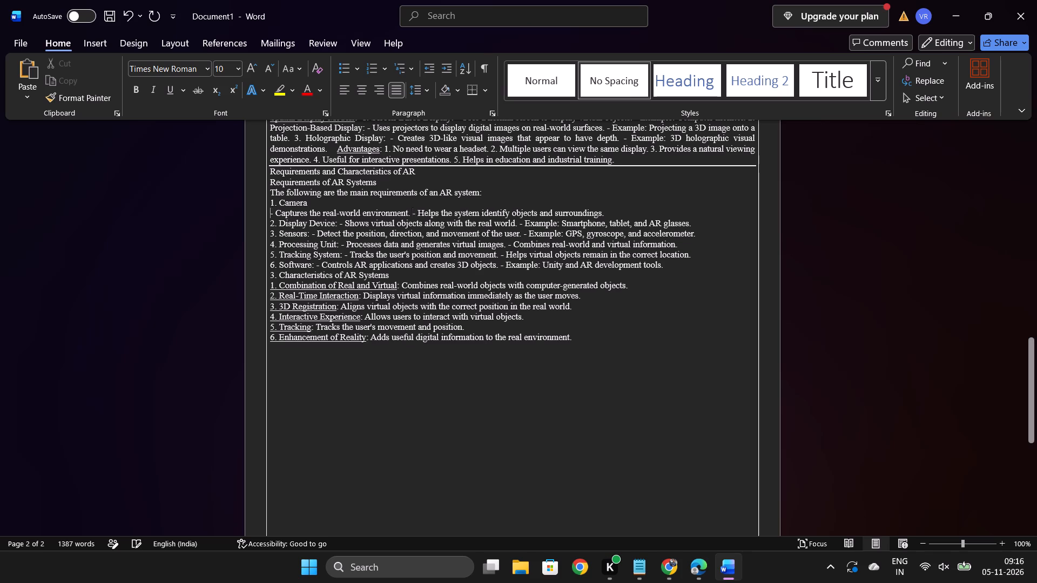
type(":")
key("space")
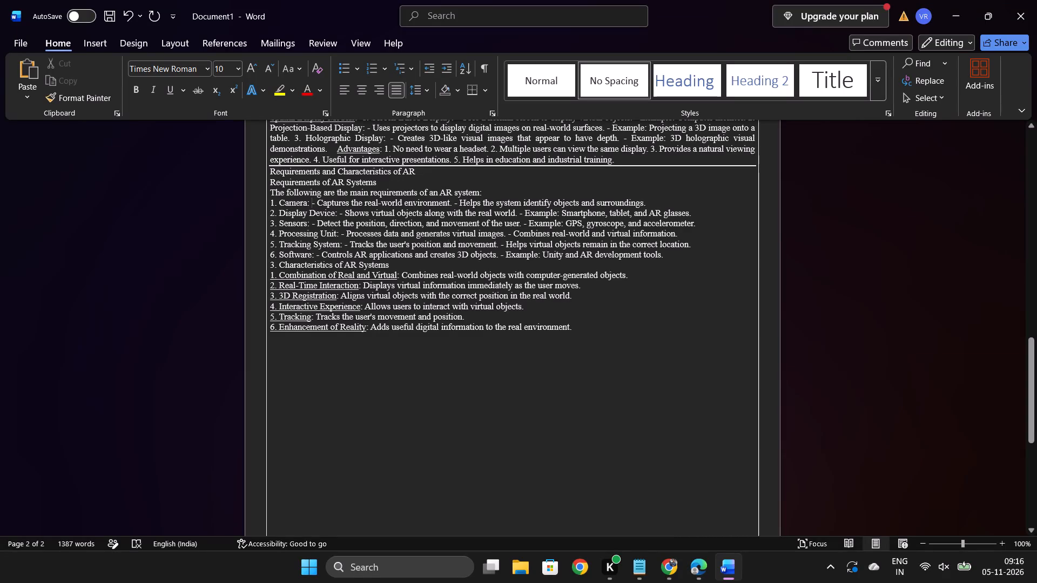
Remove the number "3." from the "Characteristics of AR Systems" heading.
left_click(279, 263)
key("BackSpace")
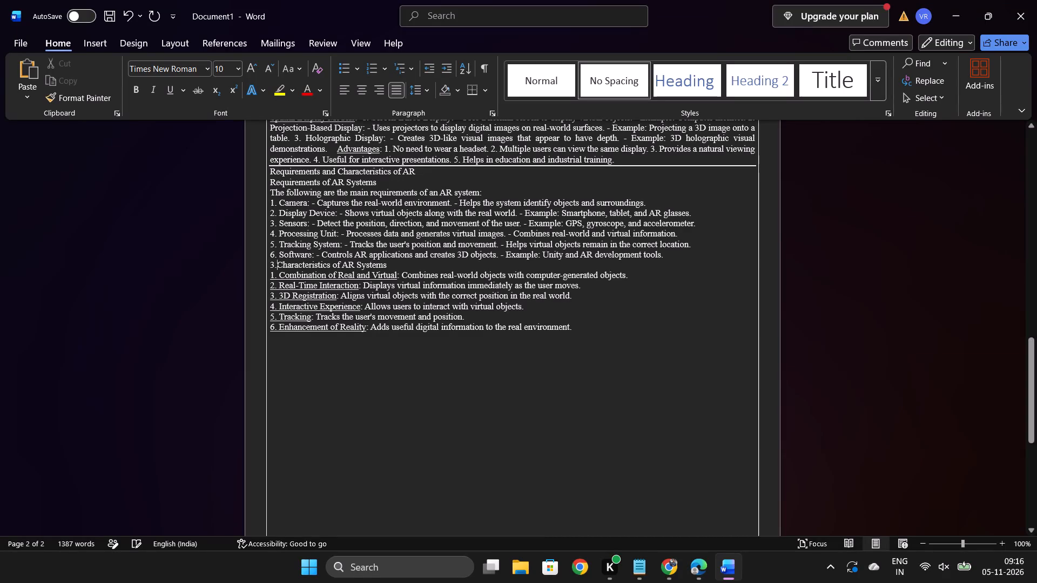
key("BackSpace")
key("BackSpace")
Underline the requirement labels "1. Camera", "2. Display", "3. Sensors", "4. Processing Unit", "5. Tracking System" and "6. Software", including their numbers.
left_click_drag(295, 254, 268, 259)
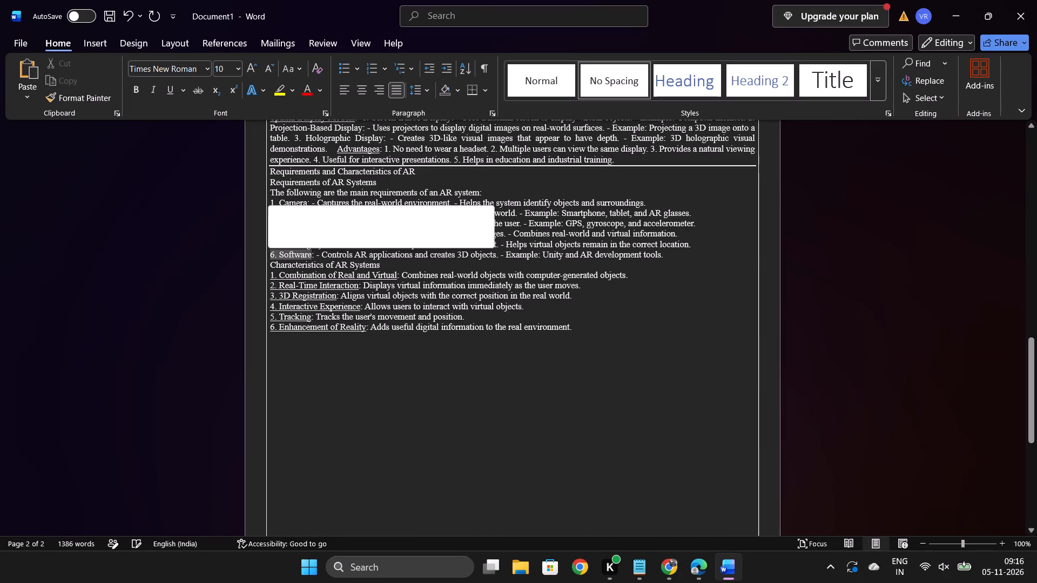
left_click_drag(318, 244, 262, 245, "ctrl")
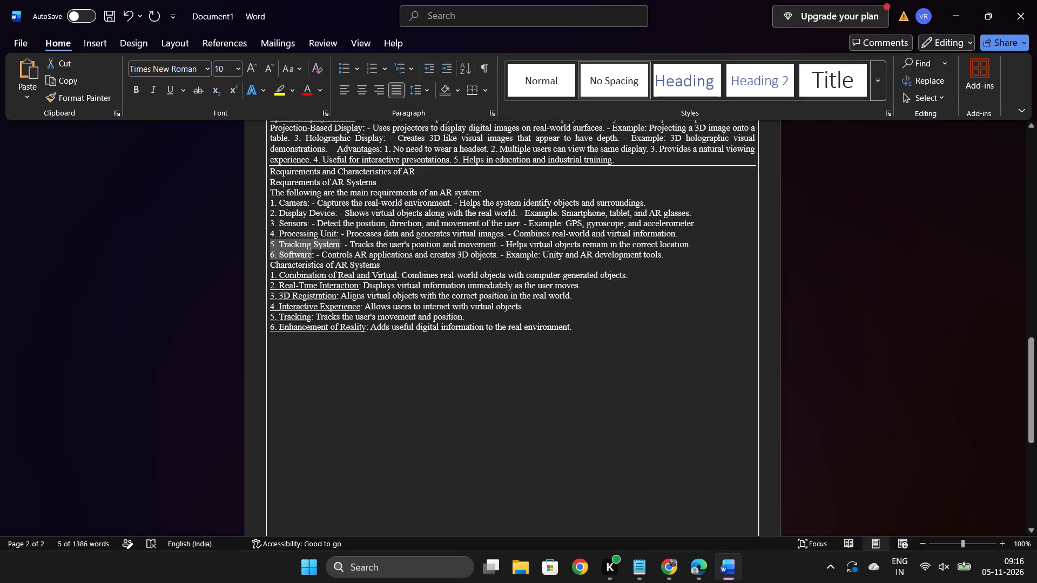
left_click_drag(322, 236, 264, 235, "ctrl")
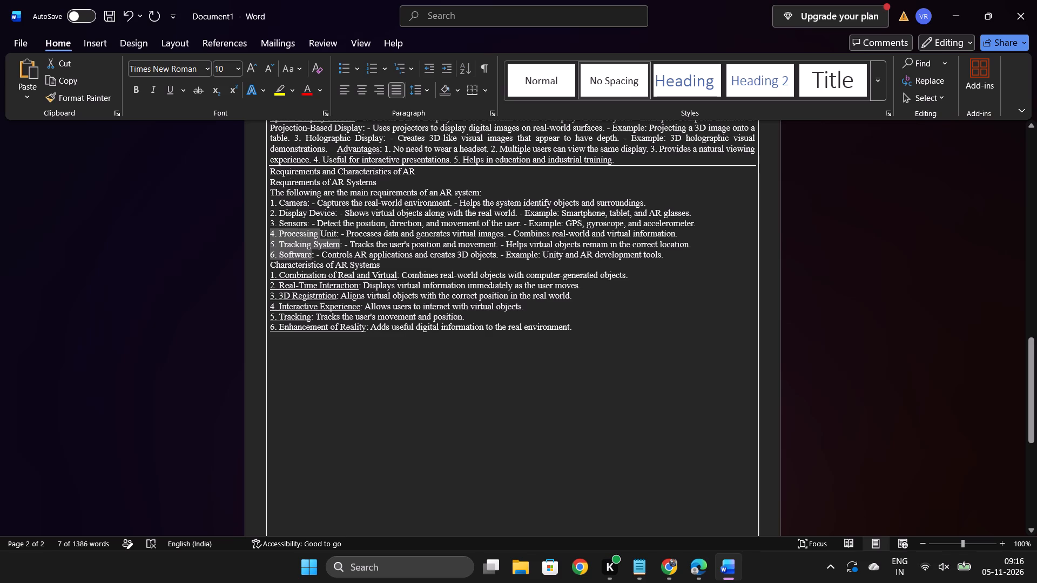
left_click_drag(336, 235, 288, 236, "ctrl")
left_click_drag(304, 223, 289, 223, "ctrl")
left_click_drag(289, 223, 263, 223, "ctrl")
left_click_drag(286, 215, 267, 214, "ctrl")
left_click_drag(287, 203, 278, 203, "ctrl")
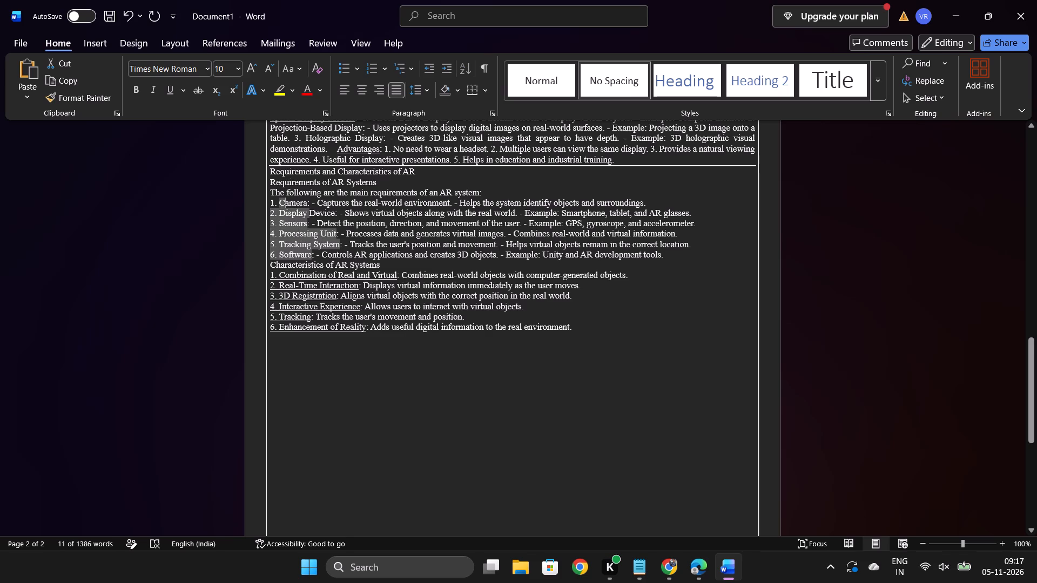
left_click_drag(278, 203, 270, 203, "ctrl")
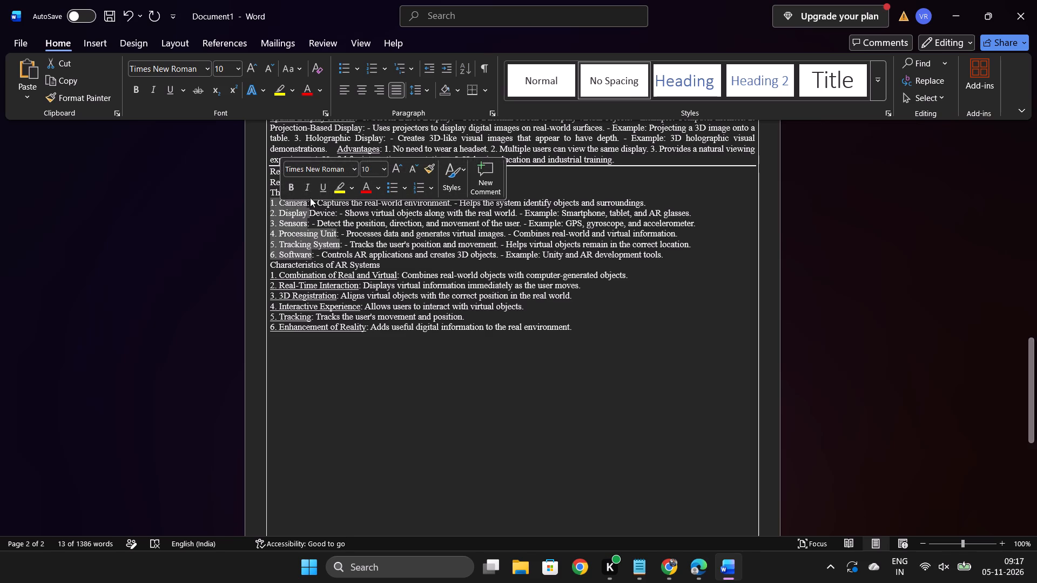
left_click(321, 189)
left_click(298, 219)
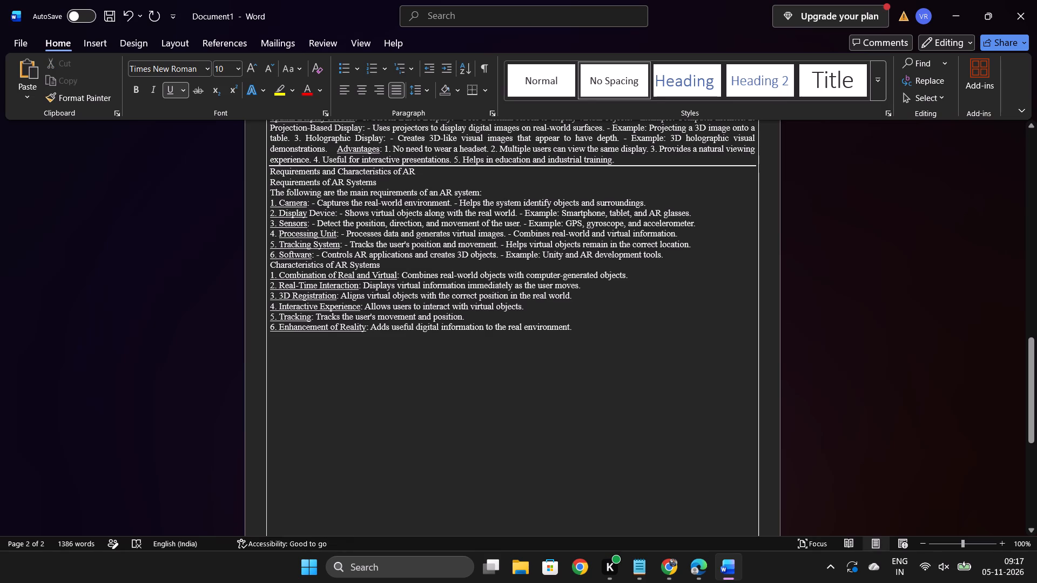
left_click_drag(279, 233, 268, 233)
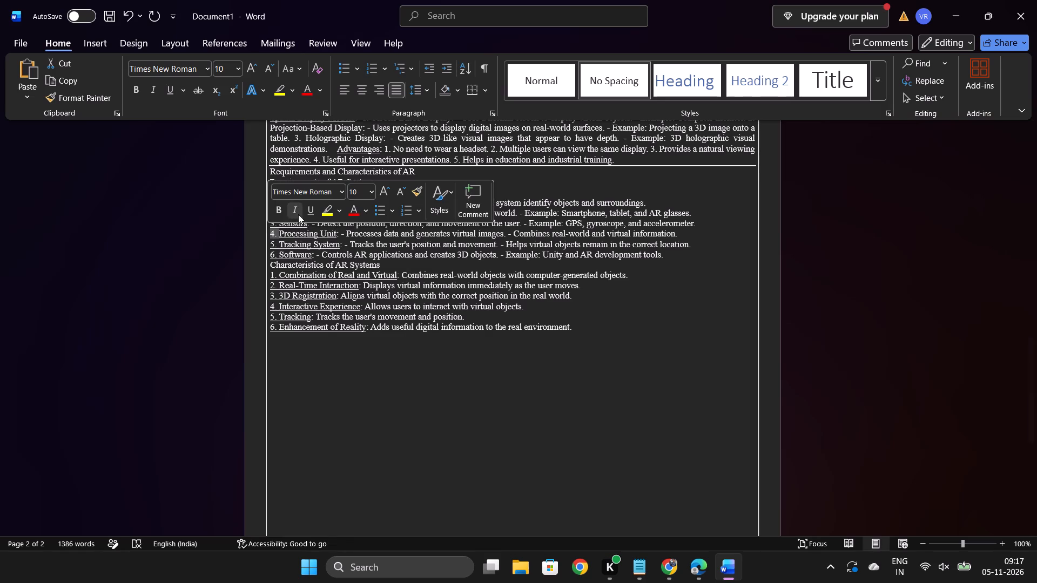
left_click(304, 213)
left_click(305, 252)
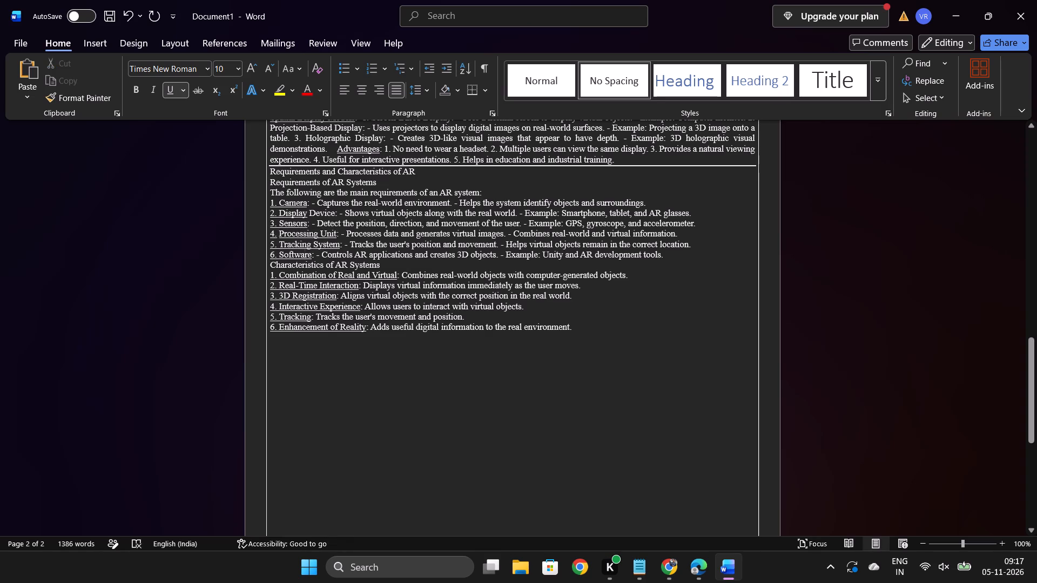
Delete the sentence introducing the main requirements and join "1. Camera" onto the "Requirements of AR Systems" line after a colon.
left_click_drag(481, 193, 459, 185)
key("BackSpace")
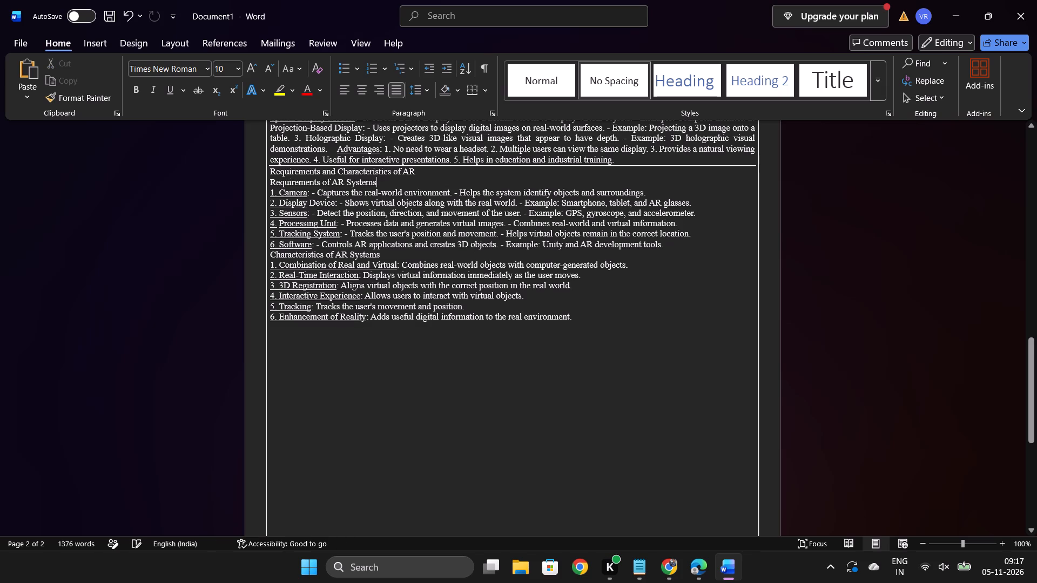
left_click(270, 195)
key("BackSpace")
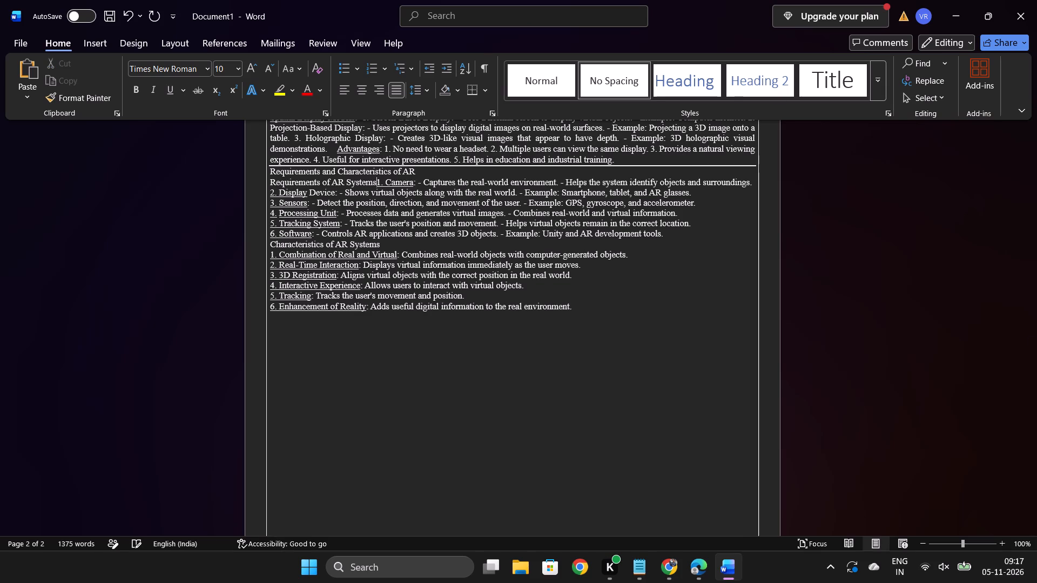
type(":")
key("space")
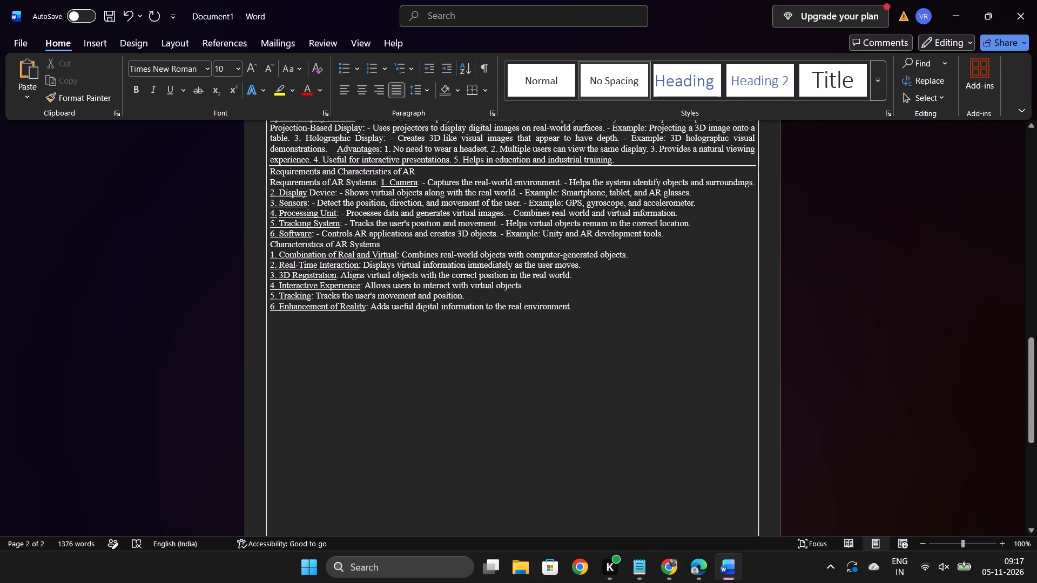
Underline the heading text "Requirements of AR Systems".
left_click_drag(371, 180, 262, 180)
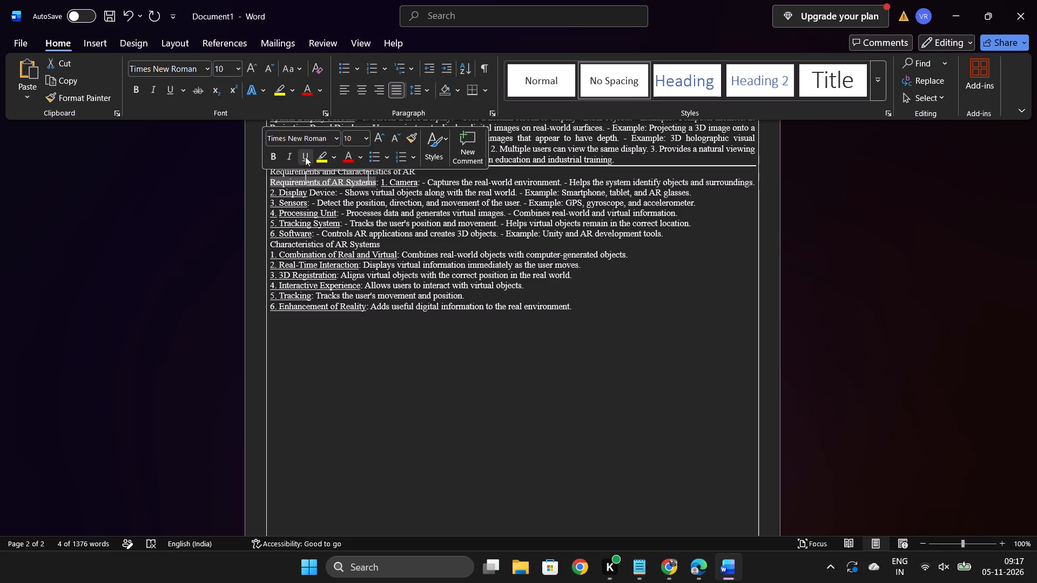
left_click(305, 157)
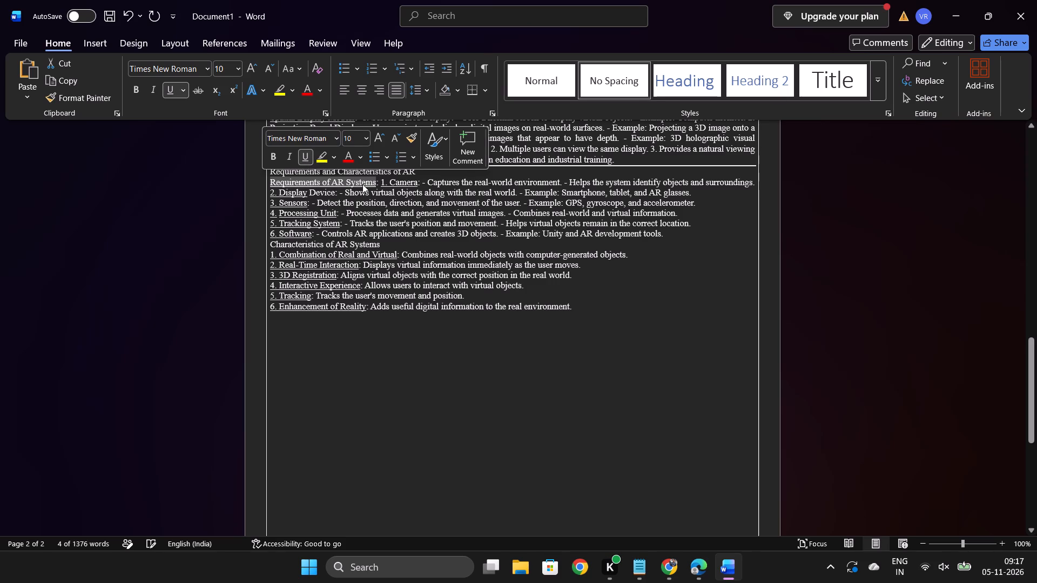
left_click(362, 184)
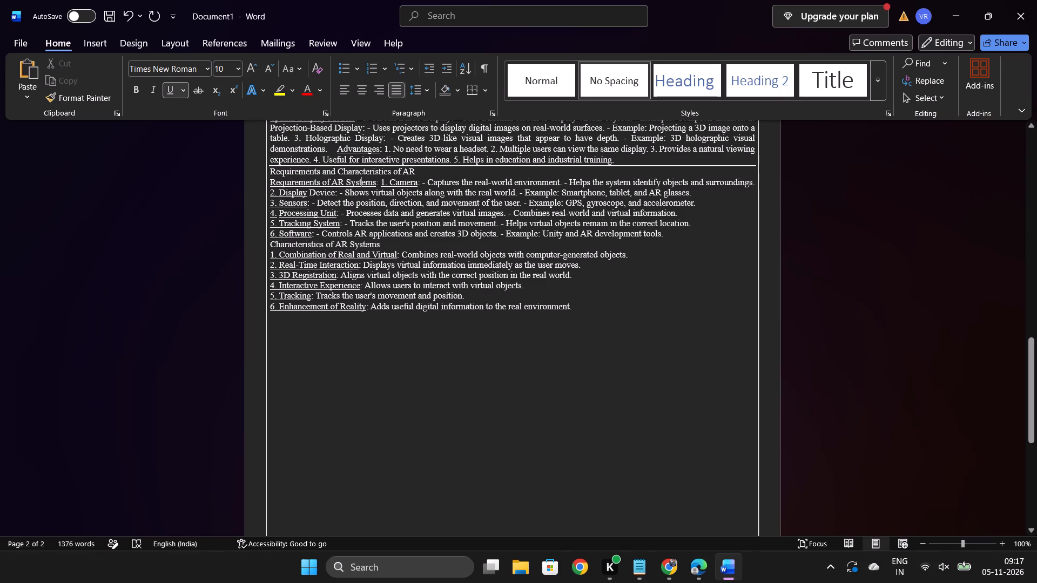
Join requirements "2. Display Device" to "6. Software" onto the "1. Camera" line as one running paragraph, separated by spaces.
left_click(271, 194)
key("BackSpace")
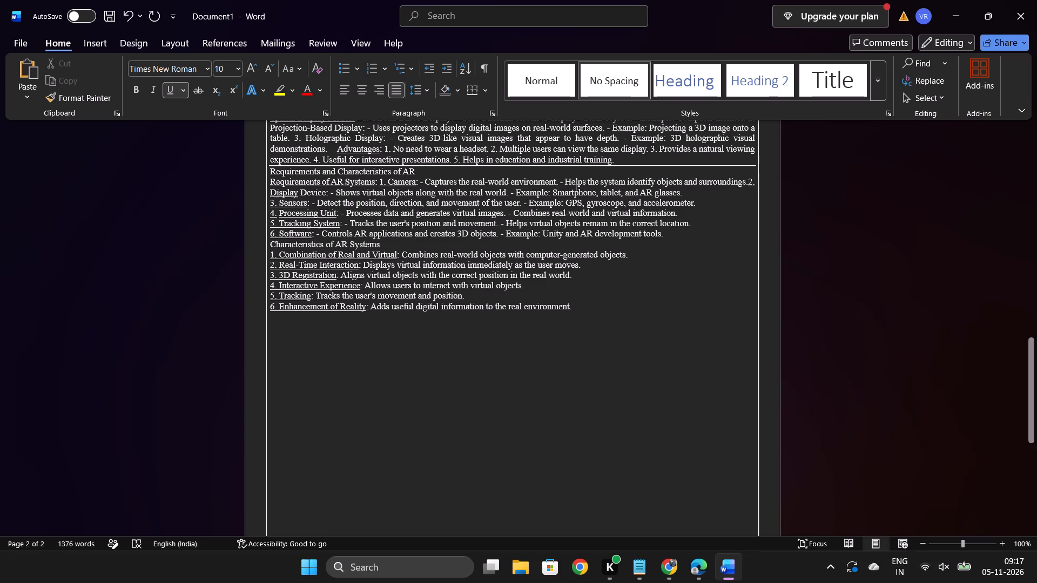
key("space")
left_click(271, 205)
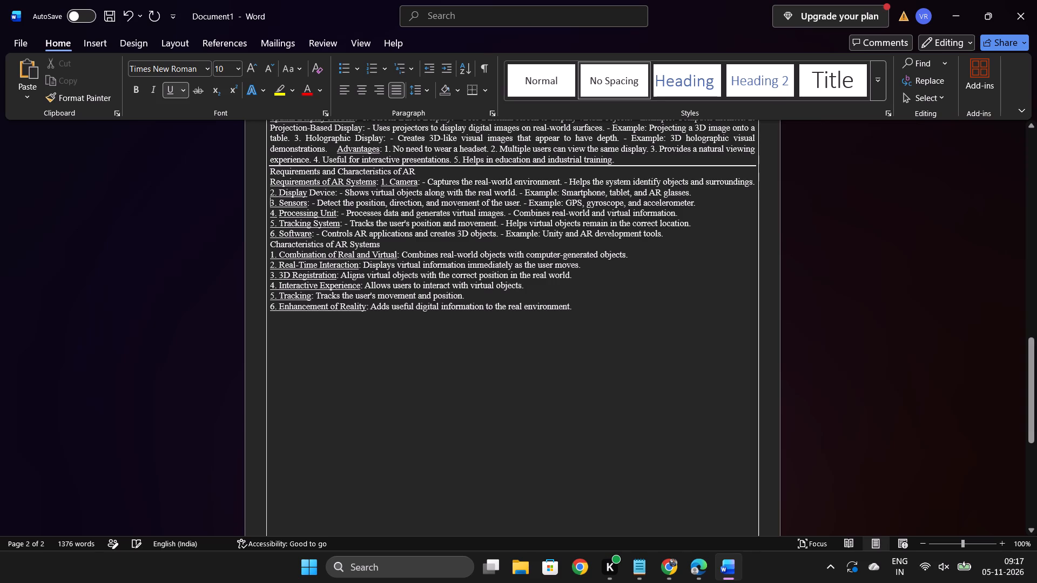
key("BackSpace")
key("space")
left_click(271, 210)
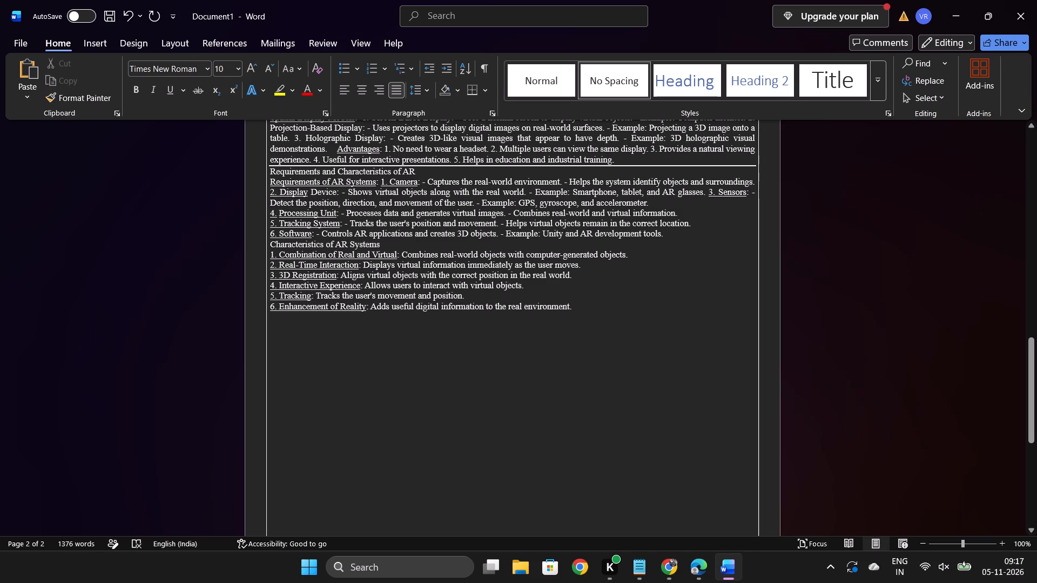
key("BackSpace")
key("space")
left_click(270, 222)
key("BackSpace")
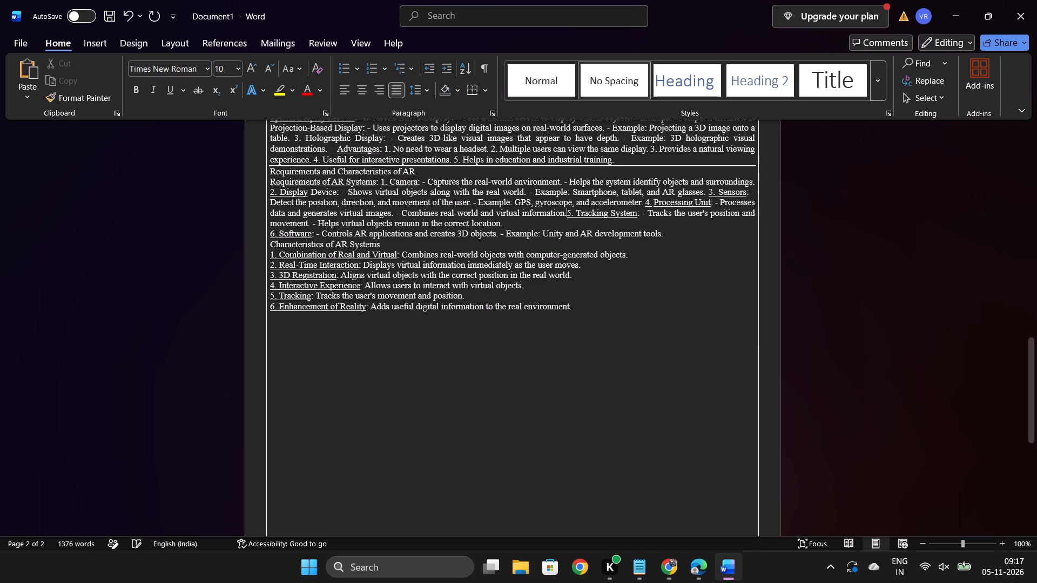
key("space")
left_click(270, 232)
key("BackSpace")
key("space")
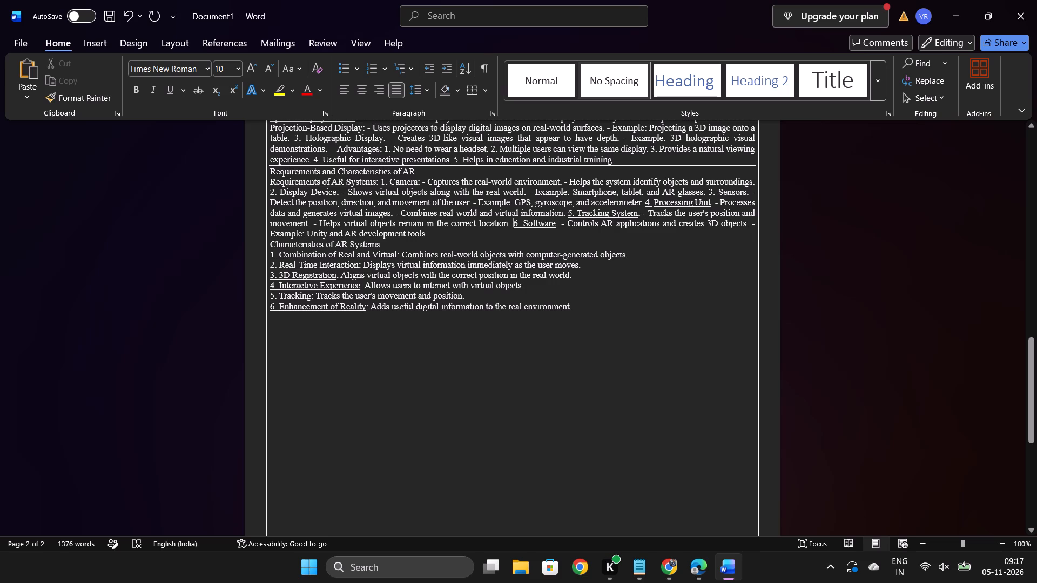
Join "1. Combination of Real and Virtual" onto the "Characteristics of AR Systems" line after a colon and space.
left_click(271, 256)
key("BackSpace")
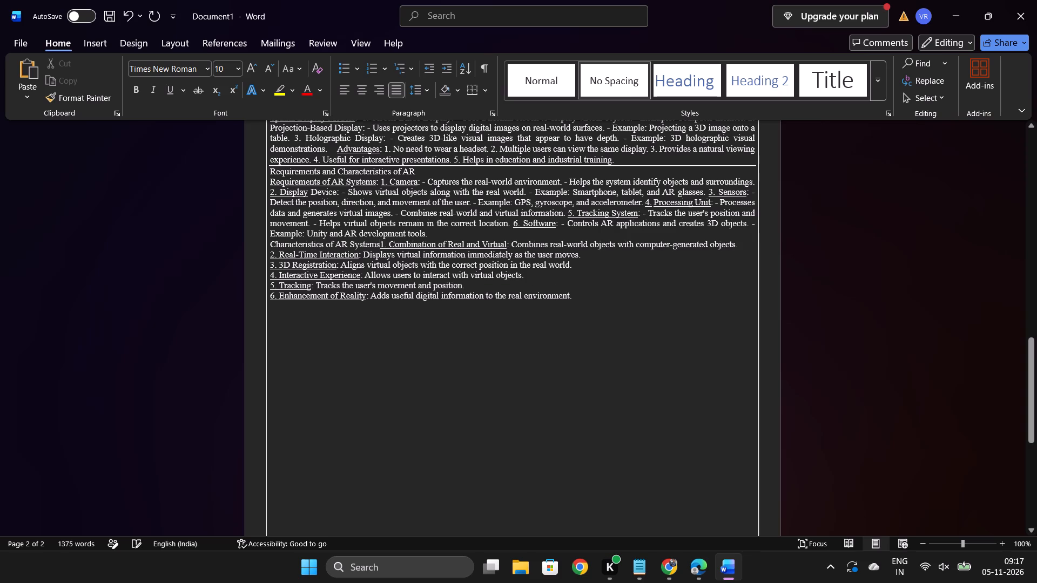
type(":")
key("space")
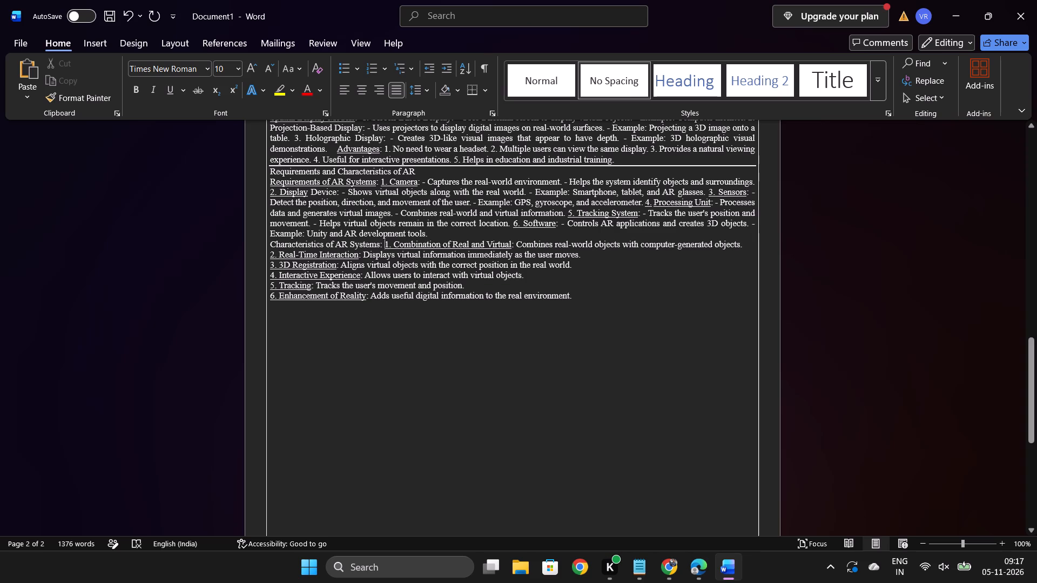
Join characteristics "2. Real-Time Interaction" to "6. Enhancement of Reality" onto the same running paragraph, separated by spaces.
left_click(270, 256)
key("BackSpace")
key("space")
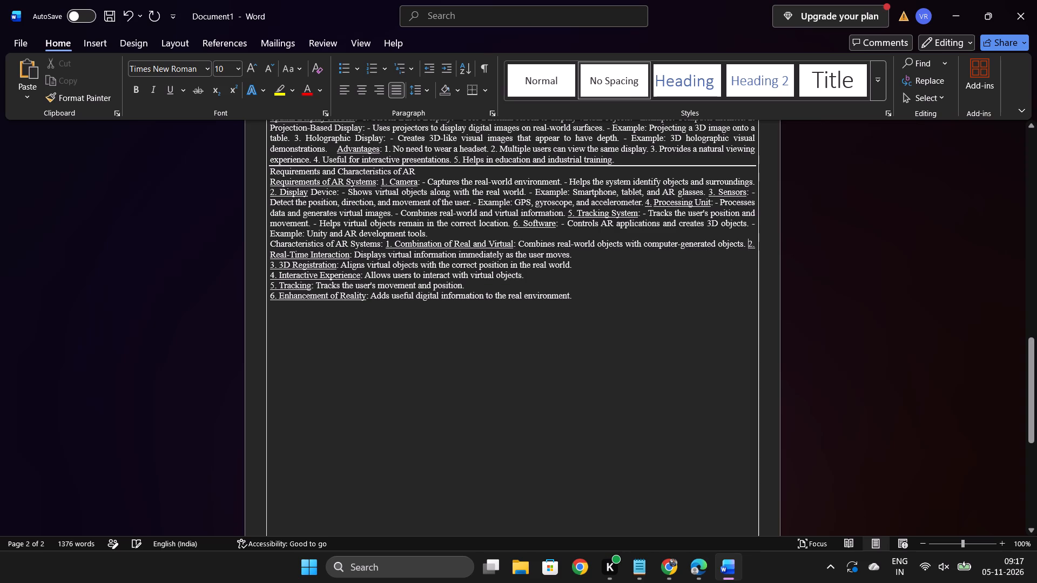
left_click(268, 266)
key("BackSpace")
key("space")
left_click(271, 277)
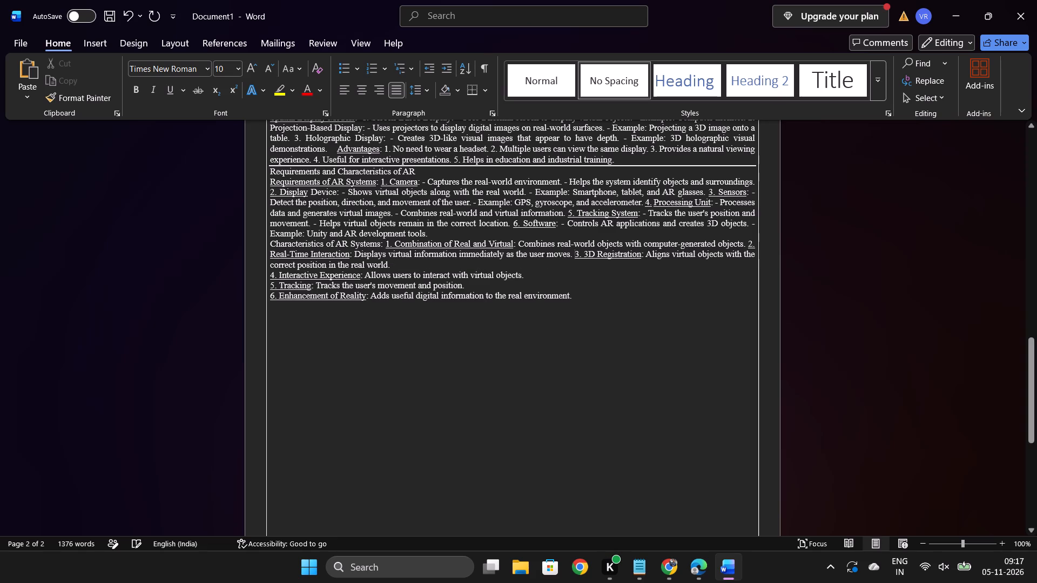
key("BackSpace")
key("space")
left_click(271, 278)
key("BackSpace")
key("space")
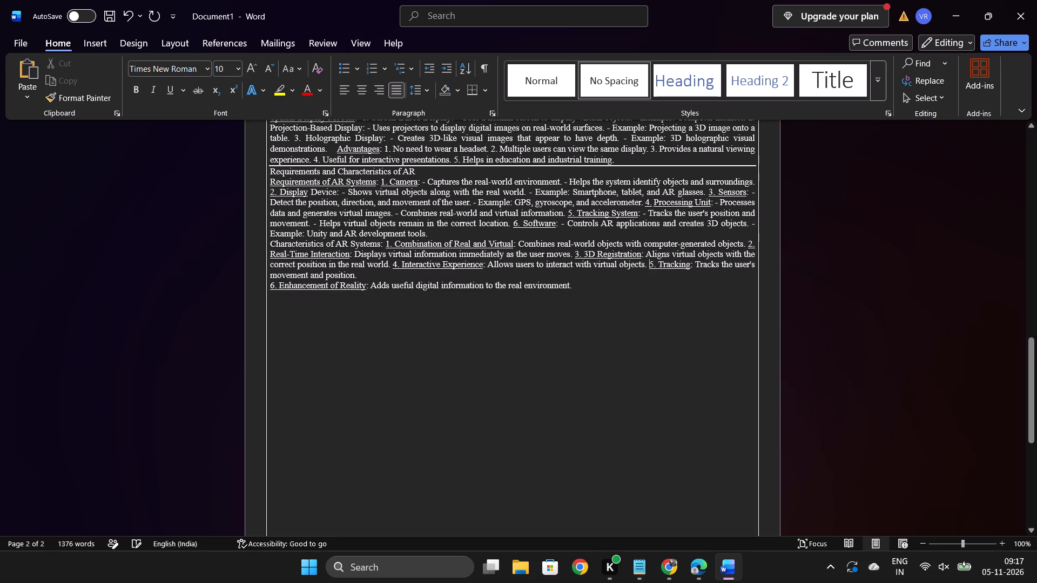
left_click(270, 285)
key("BackSpace")
key("space")
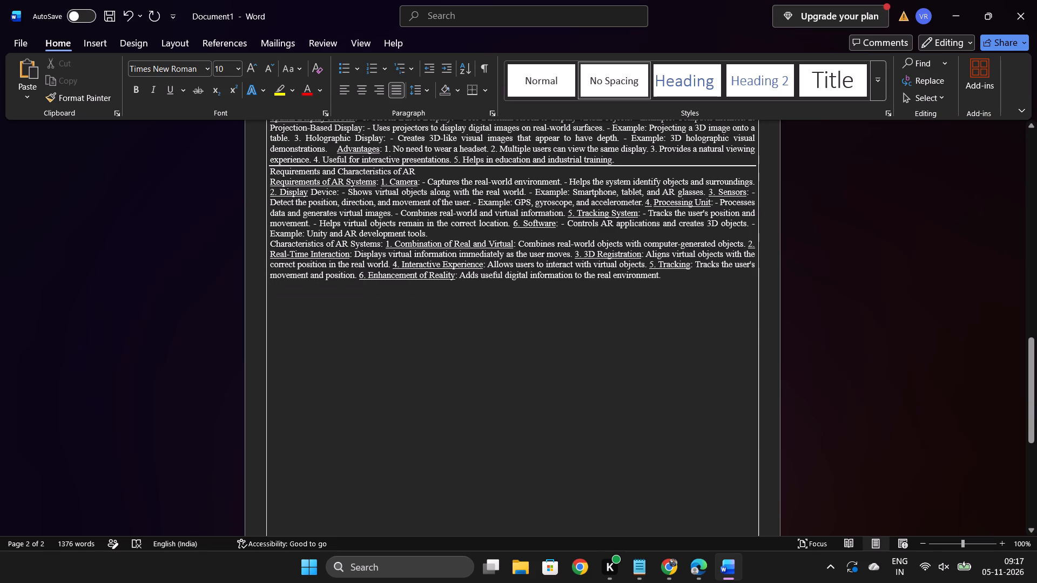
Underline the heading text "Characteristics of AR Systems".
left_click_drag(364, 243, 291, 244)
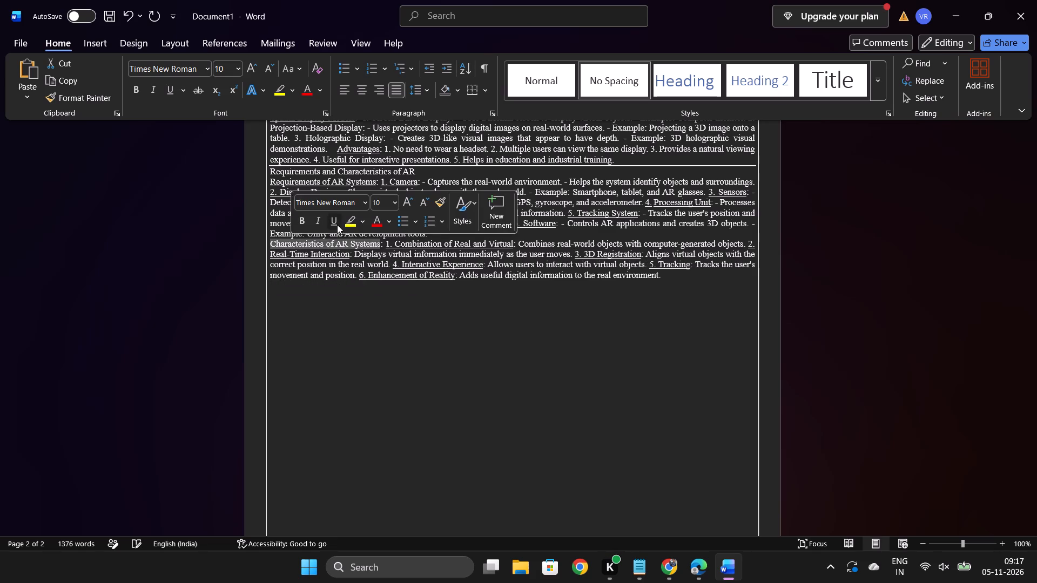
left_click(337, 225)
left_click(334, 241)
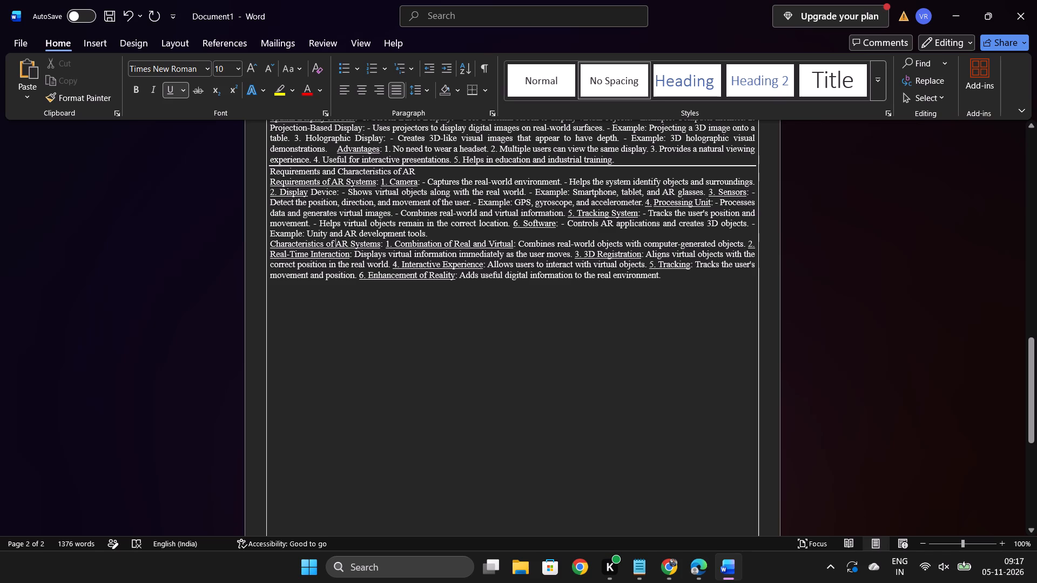
Delete the title line "Requirements and Characteristics of AR".
left_click_drag(270, 181, 269, 174)
key("BackSpace")
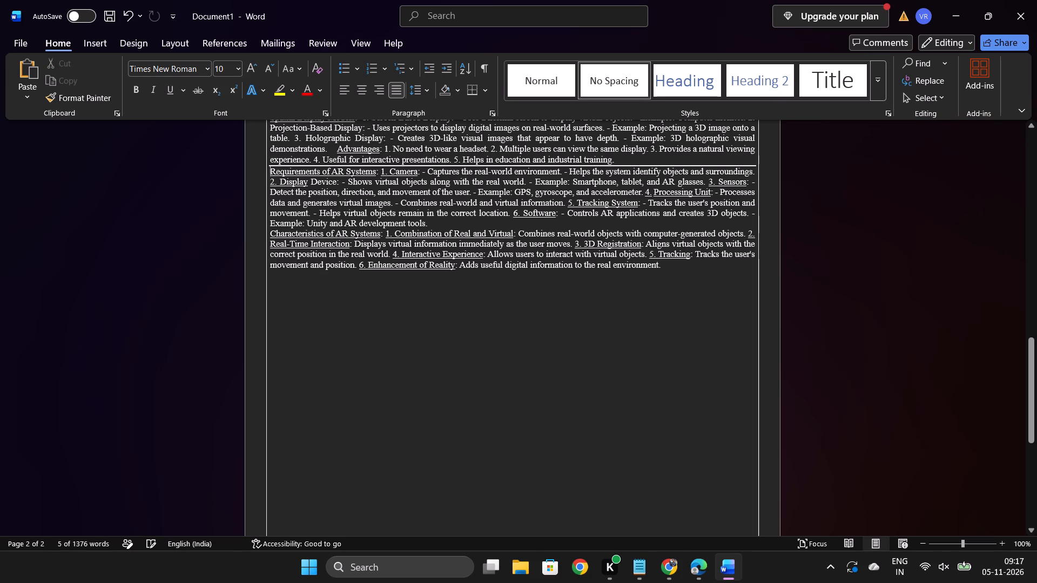
Remove the underline from the headings "Requirements of AR Systems" and "Characteristics of AR Systems" and colour both red.
left_click_drag(375, 172, 284, 171)
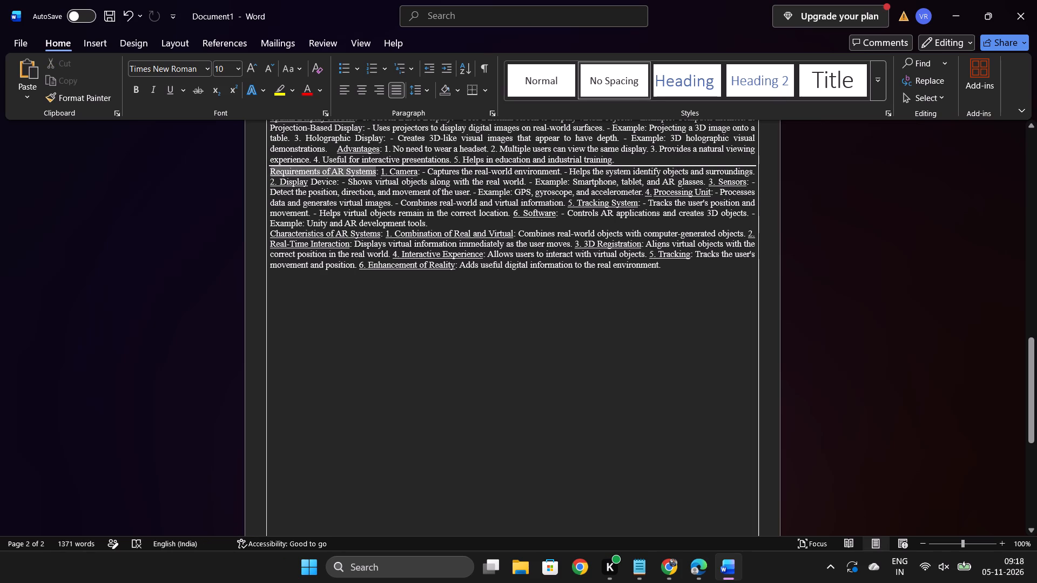
left_click_drag(284, 171, 280, 171)
left_click(328, 148)
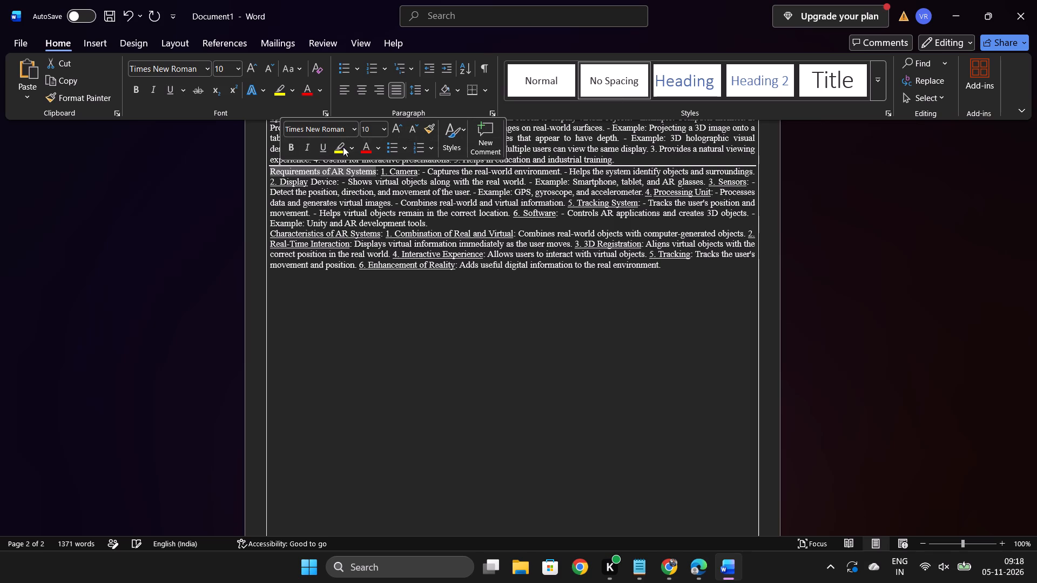
left_click(365, 146)
left_click_drag(379, 233, 356, 232)
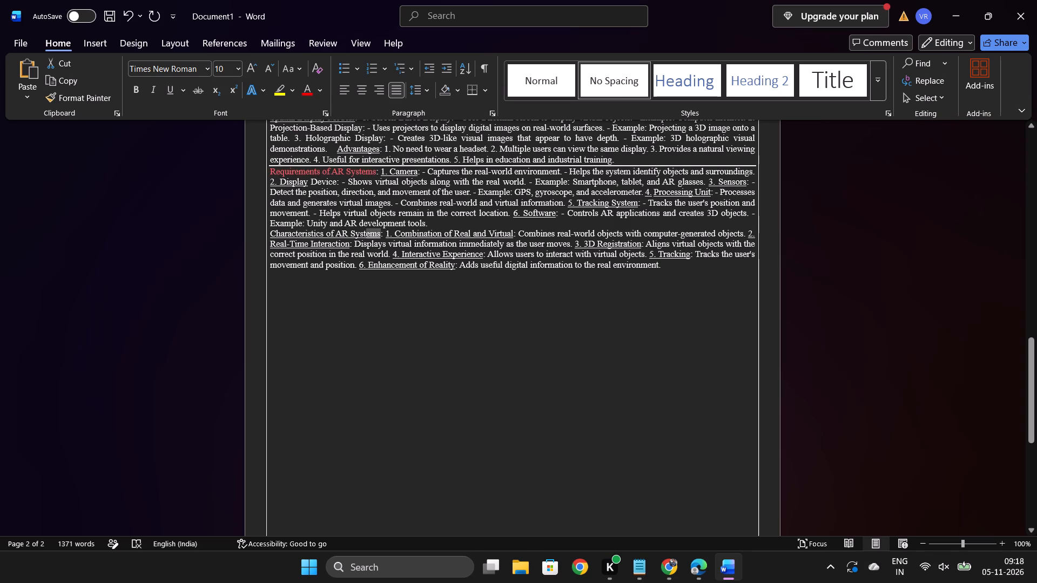
left_click_drag(356, 232, 288, 232)
left_click(331, 210)
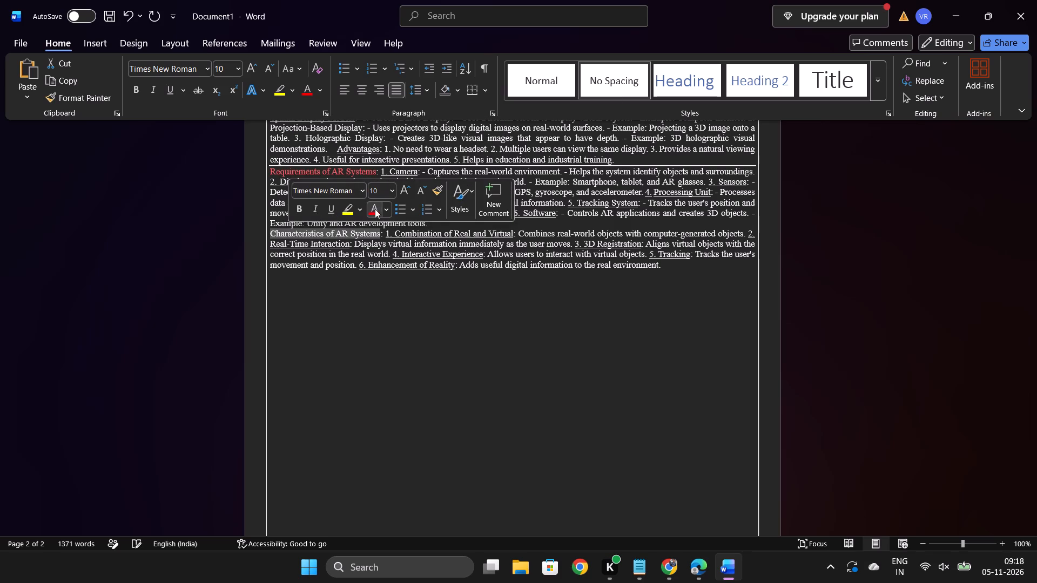
left_click(375, 209)
left_click(365, 228)
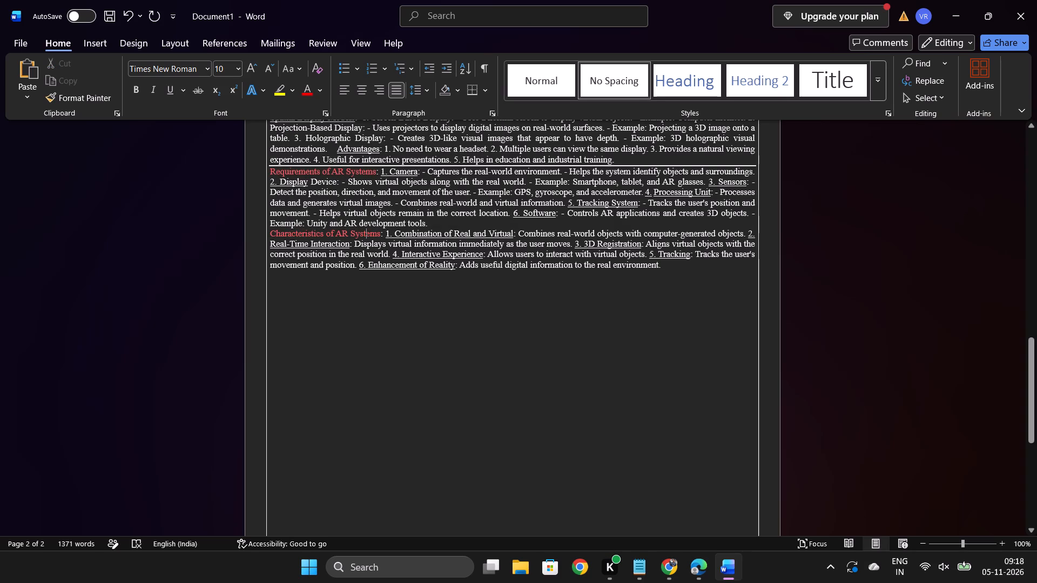
Join the "Characteristics of AR Systems" paragraph onto the end of the requirements paragraph, separated by five spaces.
left_click(271, 235)
key("BackSpace")
key("space")
key("space")
key("space")
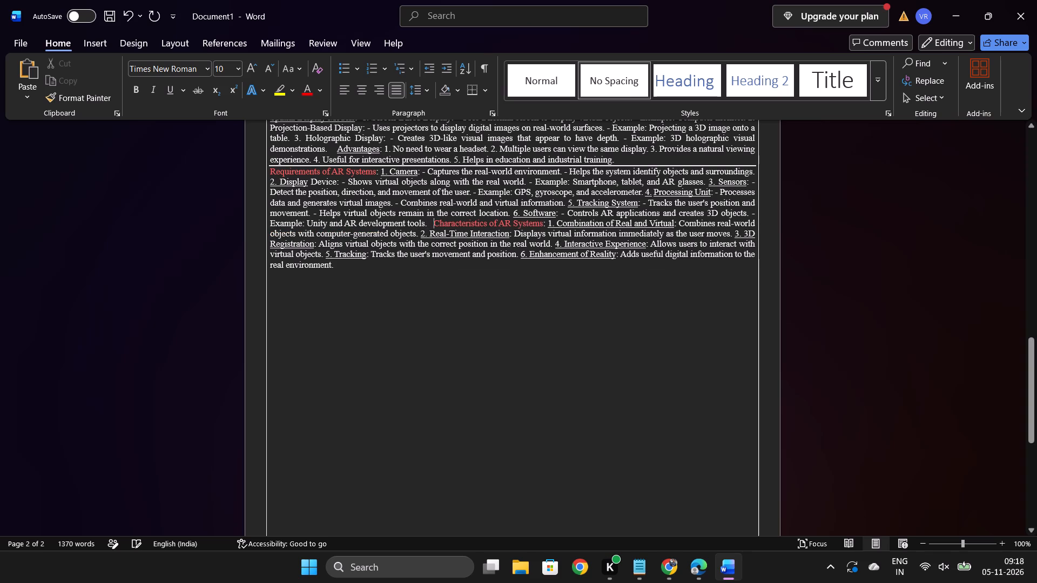
key("space")
key("space")
Start a new line after the end of the AR characteristics paragraph.
left_click(352, 267)
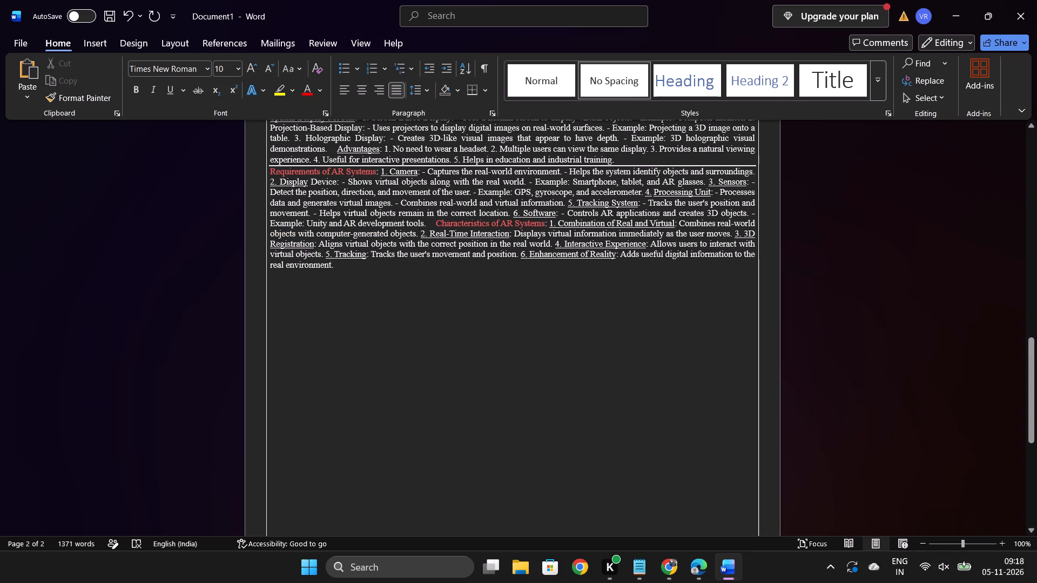
key("Return")
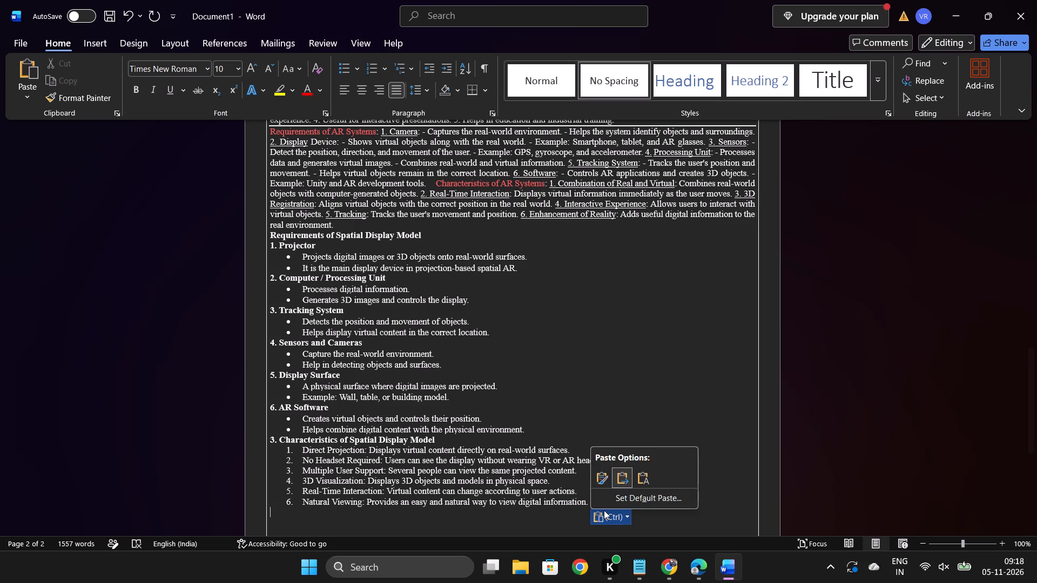
left_click(636, 474)
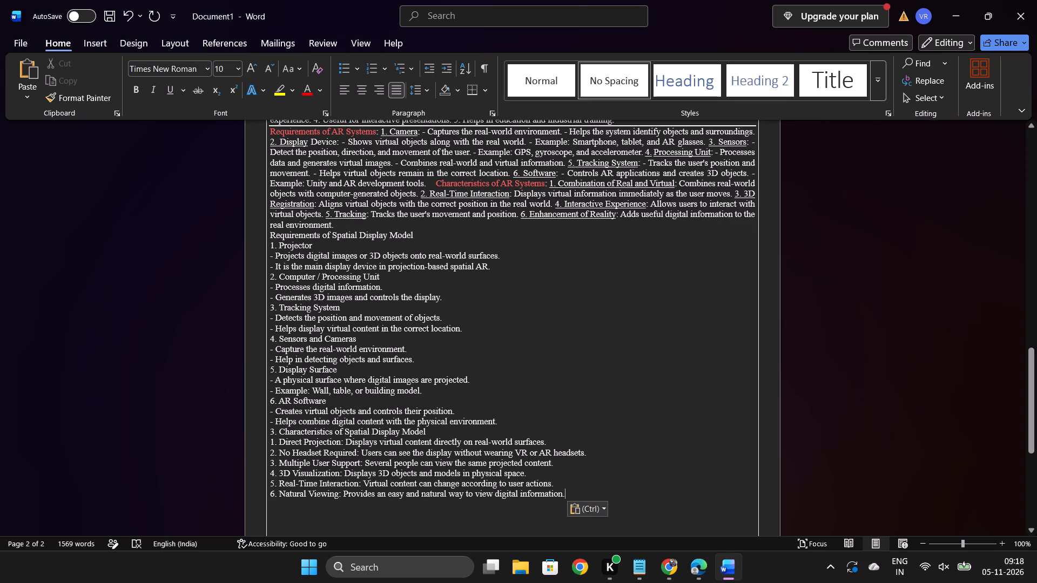
Underline the six numbered names under "Characteristics of Spatial Display Model", from "1. Direct Projection" to "6. Natural Viewing".
left_click_drag(326, 494, 251, 493)
left_click_drag(346, 484, 345, 484, "ctrl")
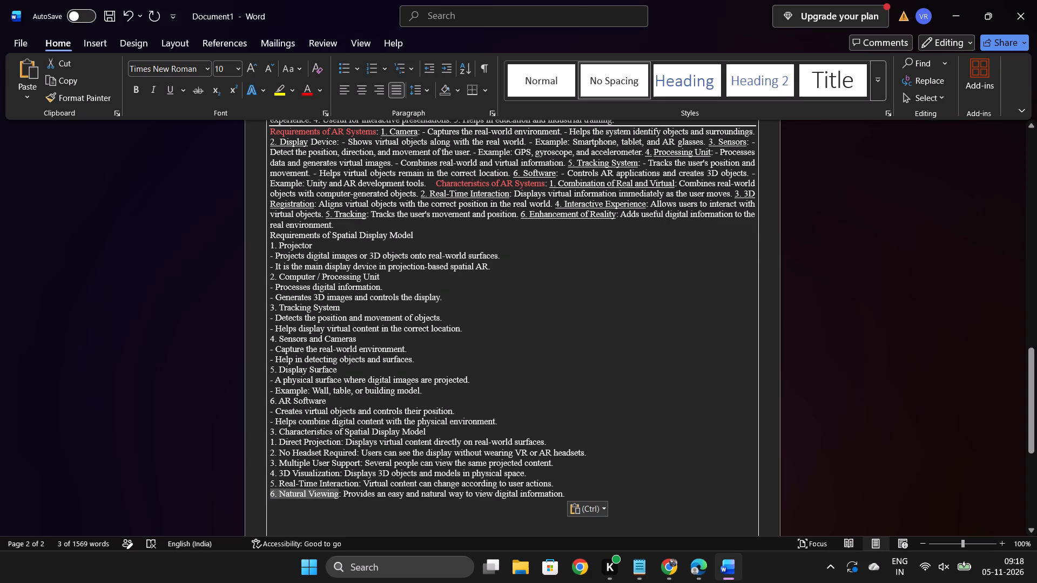
left_click_drag(345, 484, 269, 483, "ctrl")
left_click_drag(327, 473, 268, 473, "ctrl")
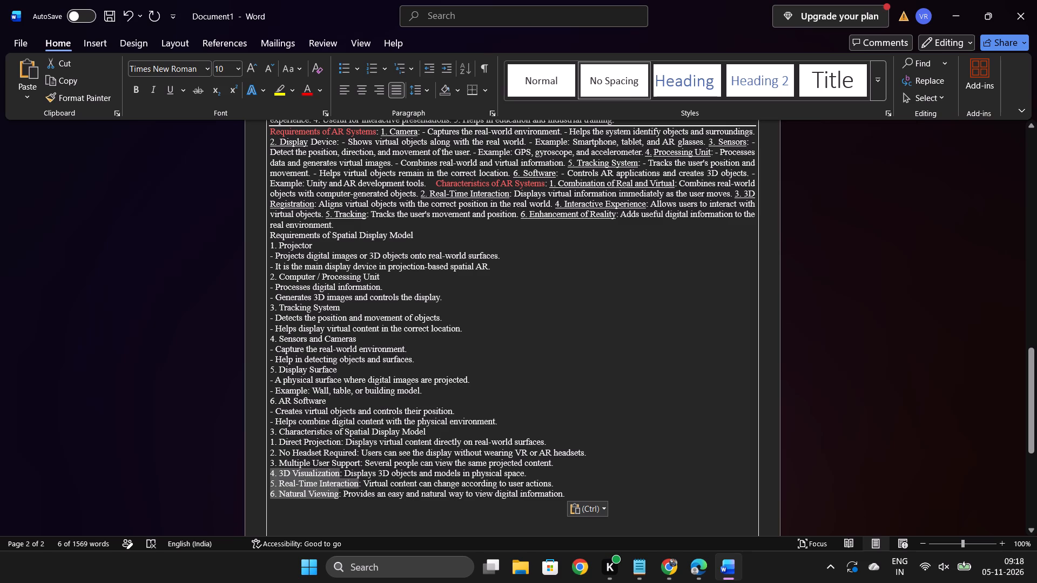
left_click_drag(346, 464, 267, 464, "ctrl")
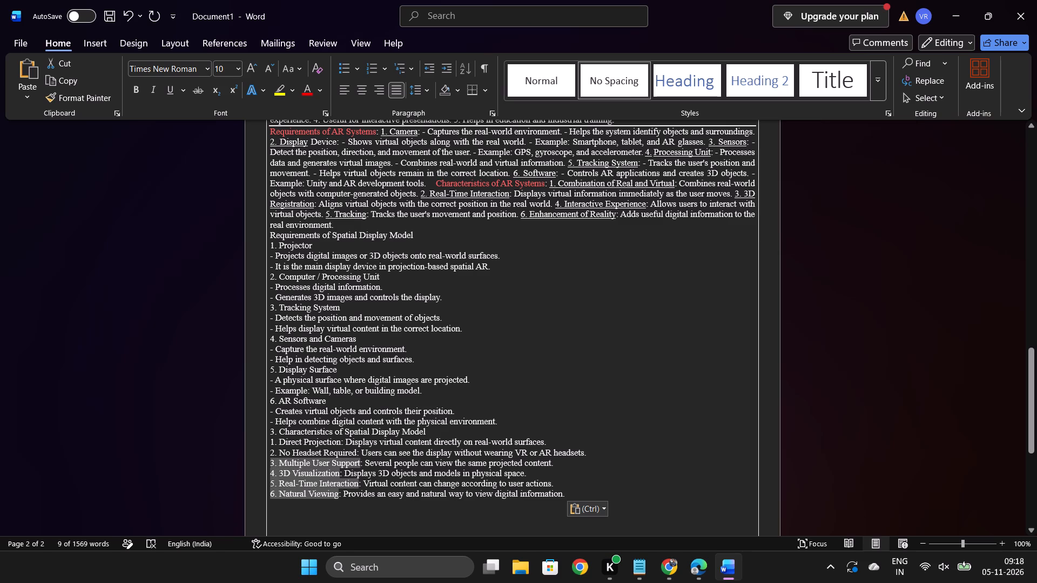
left_click_drag(267, 464, 265, 464, "ctrl")
left_click_drag(332, 454, 262, 452, "ctrl")
left_click_drag(326, 442, 263, 440, "ctrl")
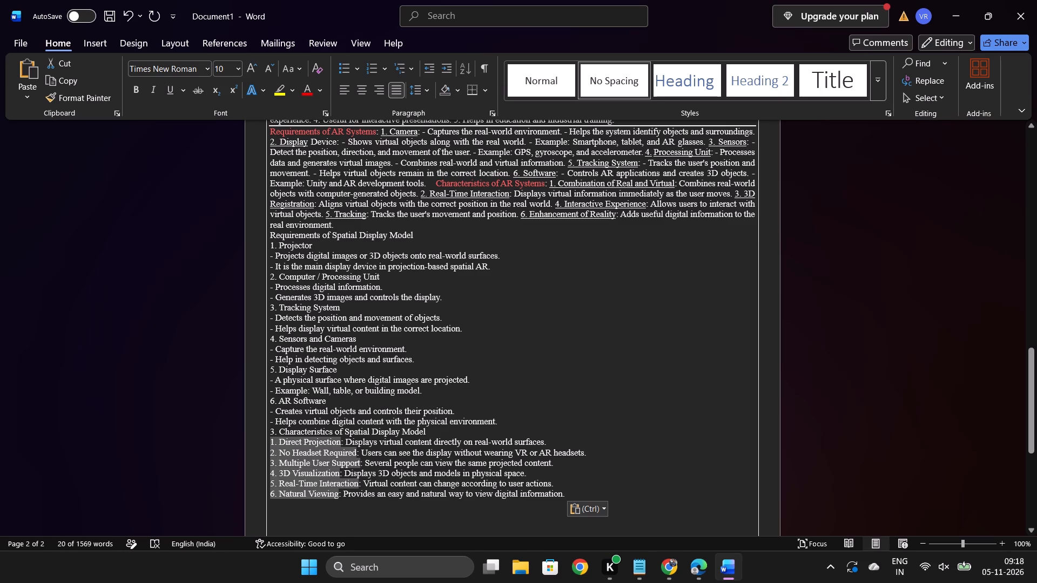
left_click(341, 395)
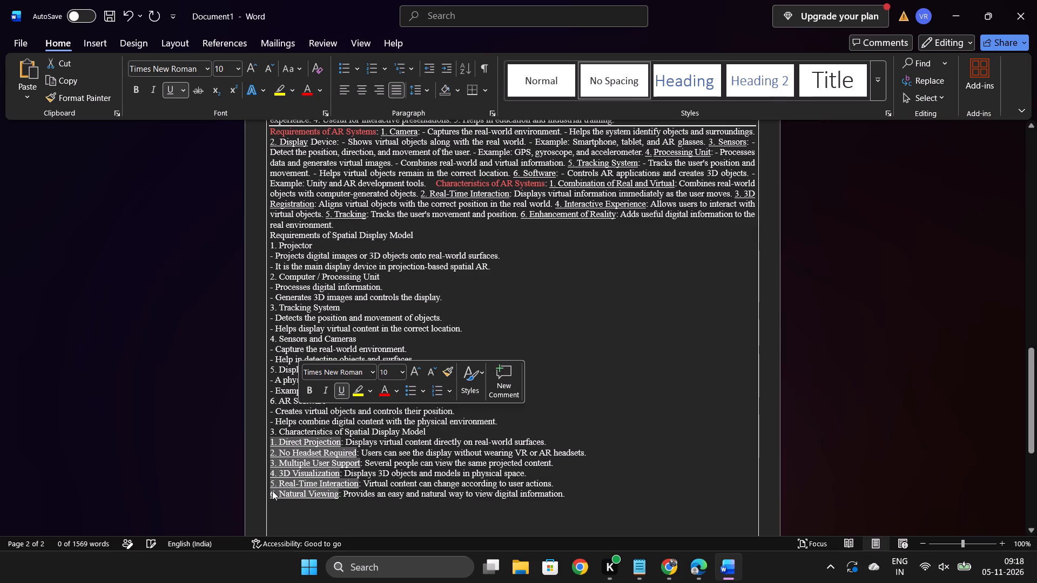
Run Spatial Display Model characteristics 4, 5 and 6 on after characteristic 3 as continuous text instead of separate lines.
left_click(271, 491)
key("BackSpace")
key("space")
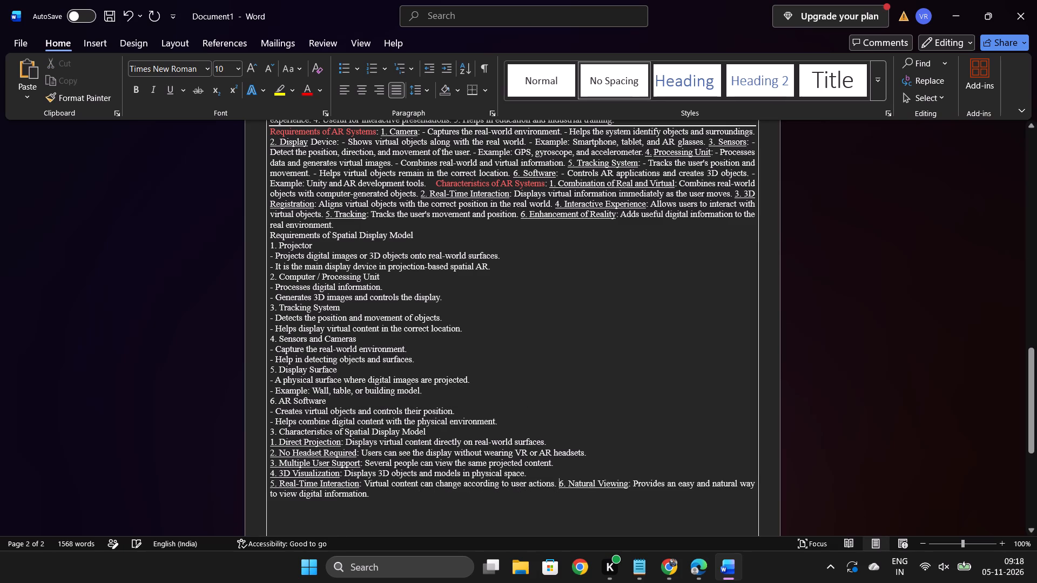
left_click(270, 485)
key("BackSpace")
key("space")
left_click(270, 474)
key("BackSpace")
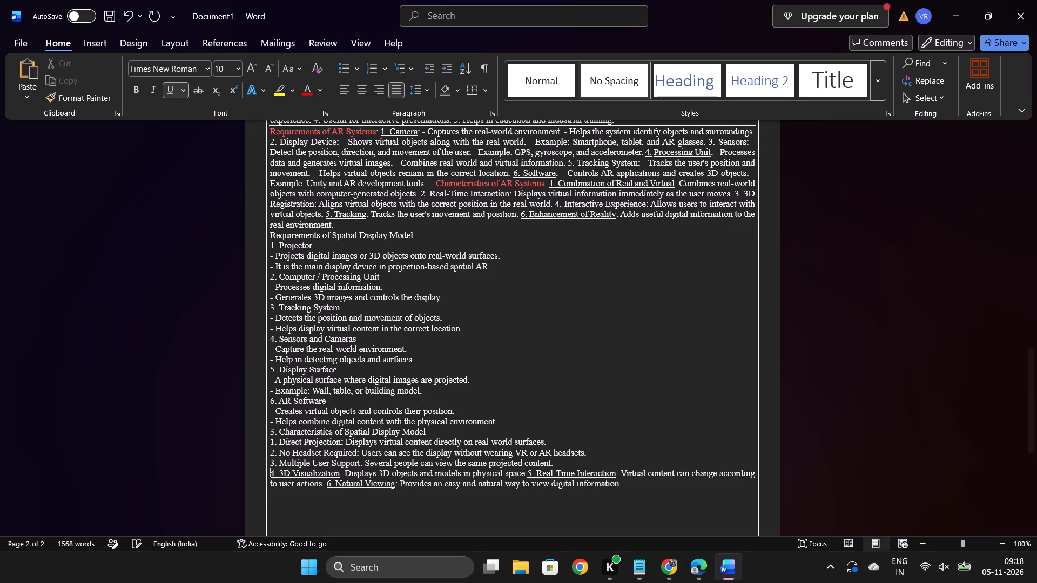
left_click(270, 474)
key("space")
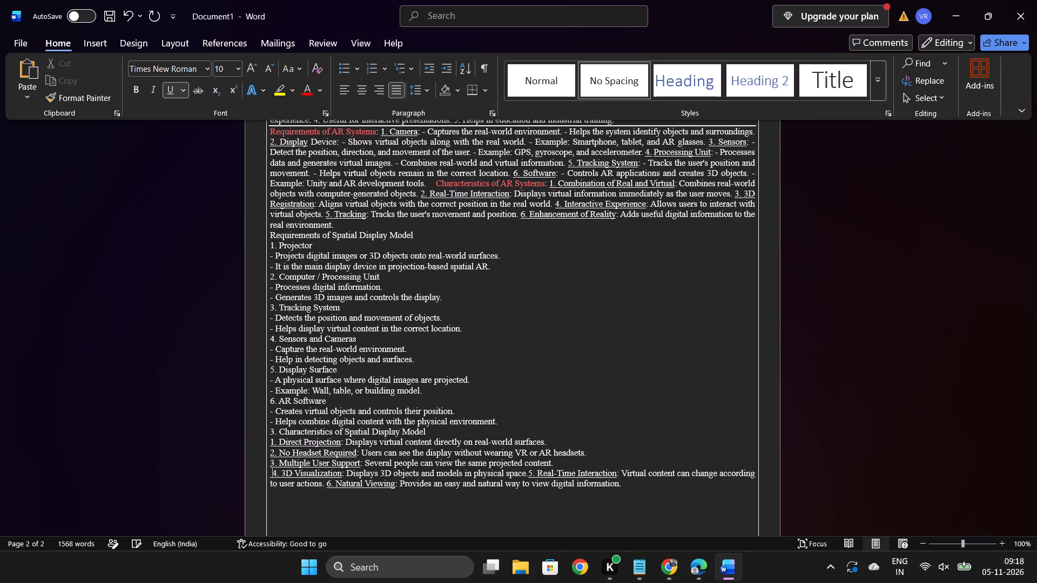
key("BackSpace")
key("BackSpace")
key("space")
Join characteristics 1 to 3 into the same paragraph and attach it to the "Characteristics of Spatial Display Model" heading with a colon.
left_click(269, 464)
key("BackSpace")
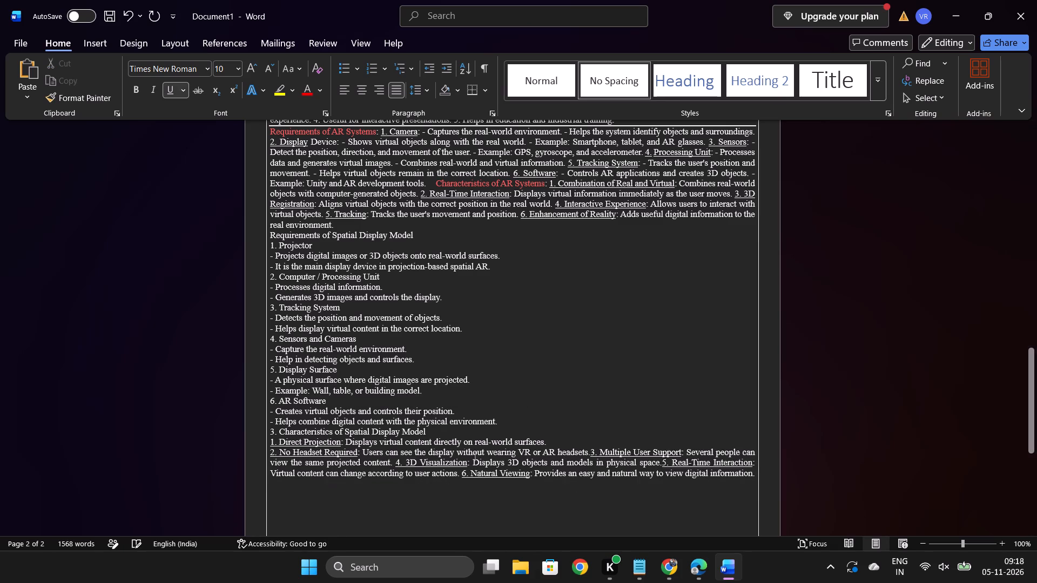
key("space")
left_click(270, 453)
key("BackSpace")
key("space")
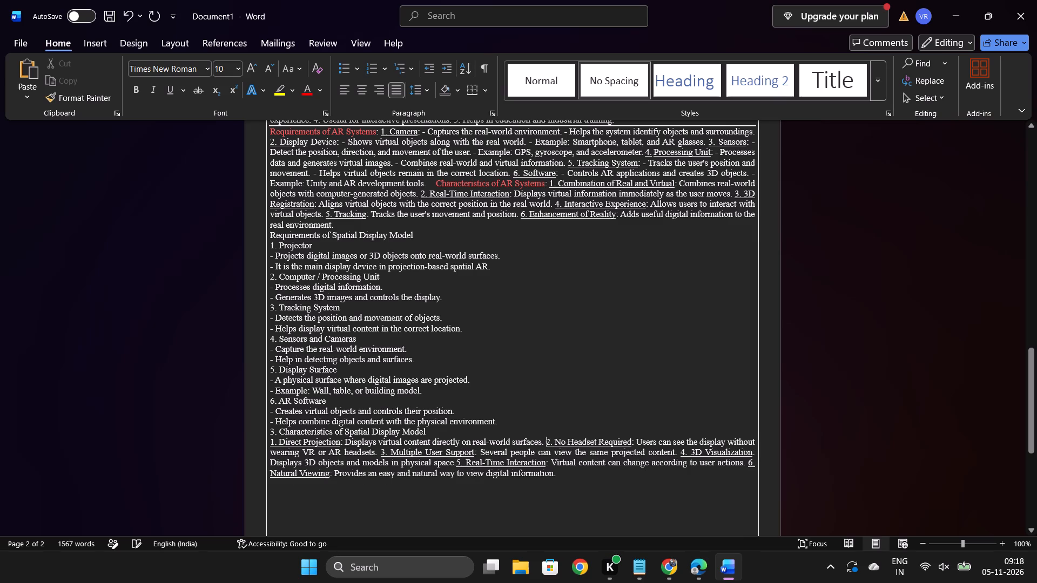
left_click(270, 444)
key("BackSpace")
type(":")
key("space")
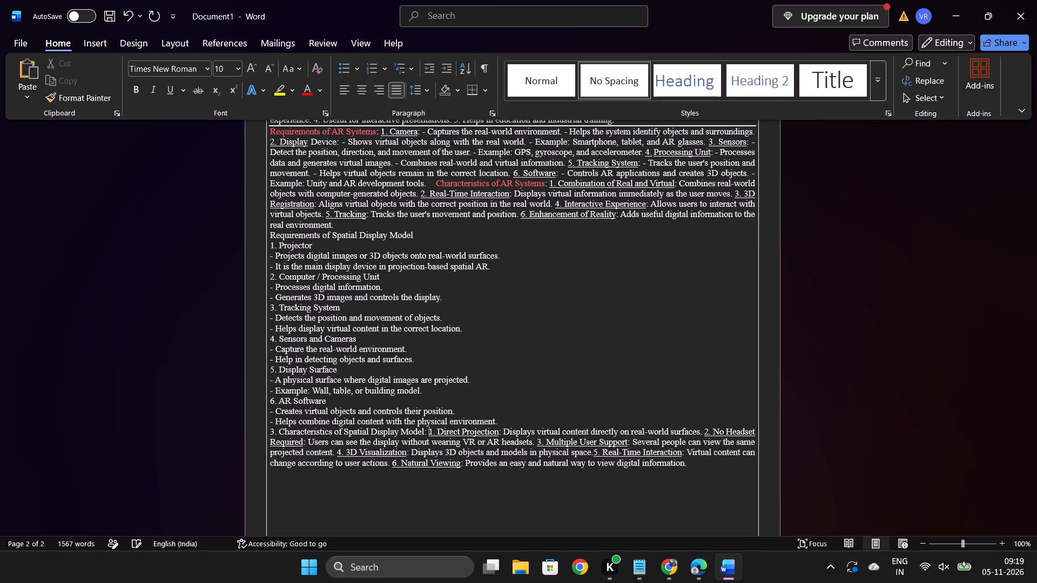
Remove the number "3." from the start of the "Characteristics of Spatial Display Model" heading.
left_click_drag(417, 432, 257, 435)
left_click(279, 431)
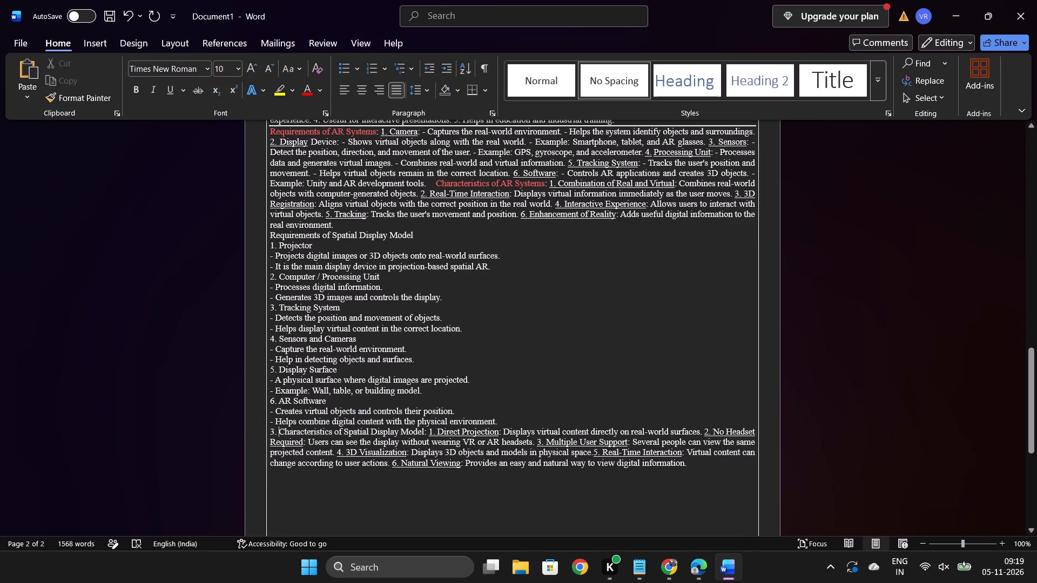
key("BackSpace")
key("BackSpace")
key("BackSpace")
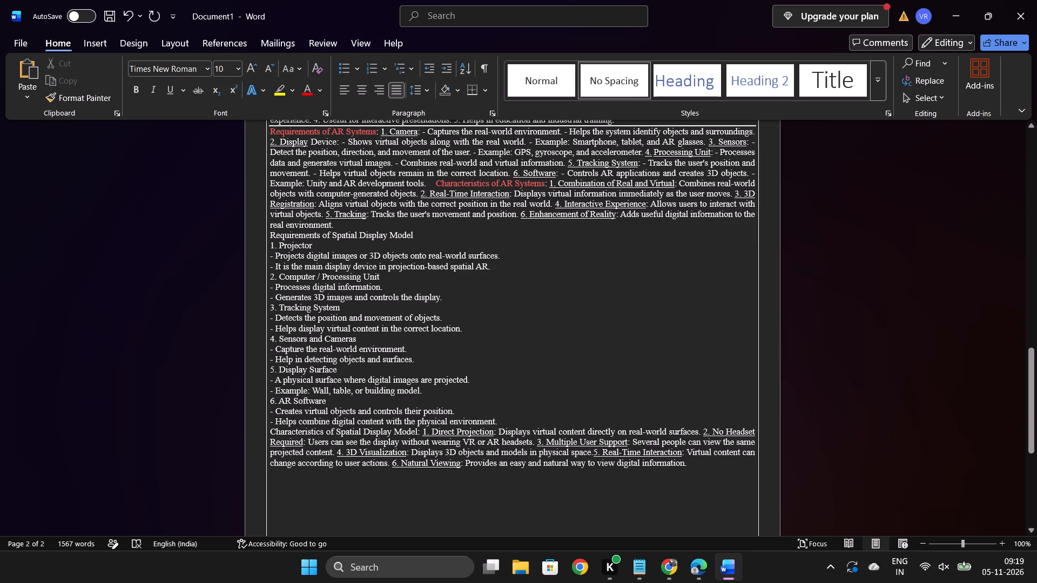
Put both "6. AR Software" points on the same line as their name, adding a colon after the name.
left_click(270, 421)
key("BackSpace")
key("space")
left_click(270, 415)
key("BackSpace")
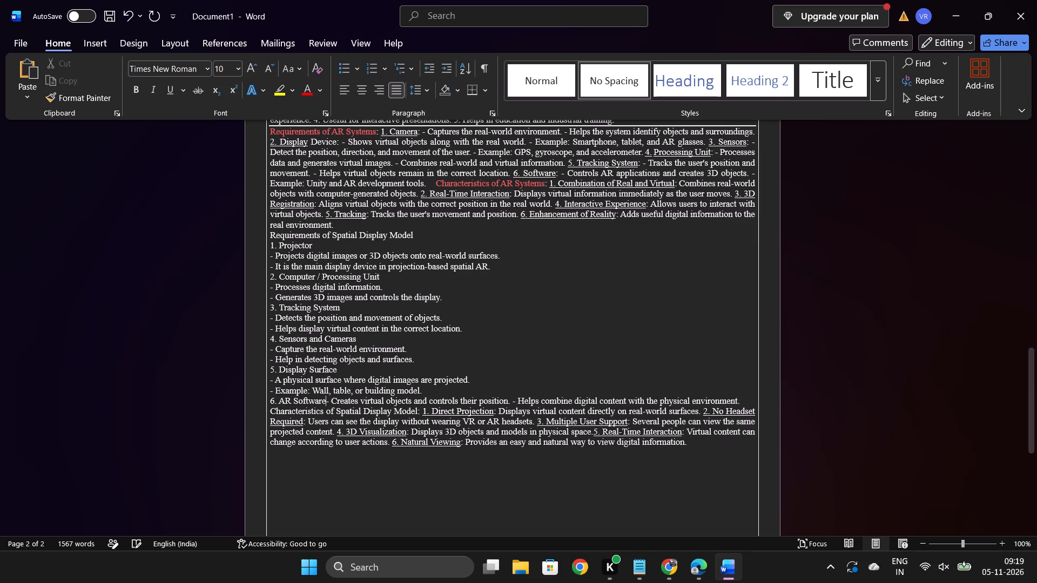
type(":")
key("space")
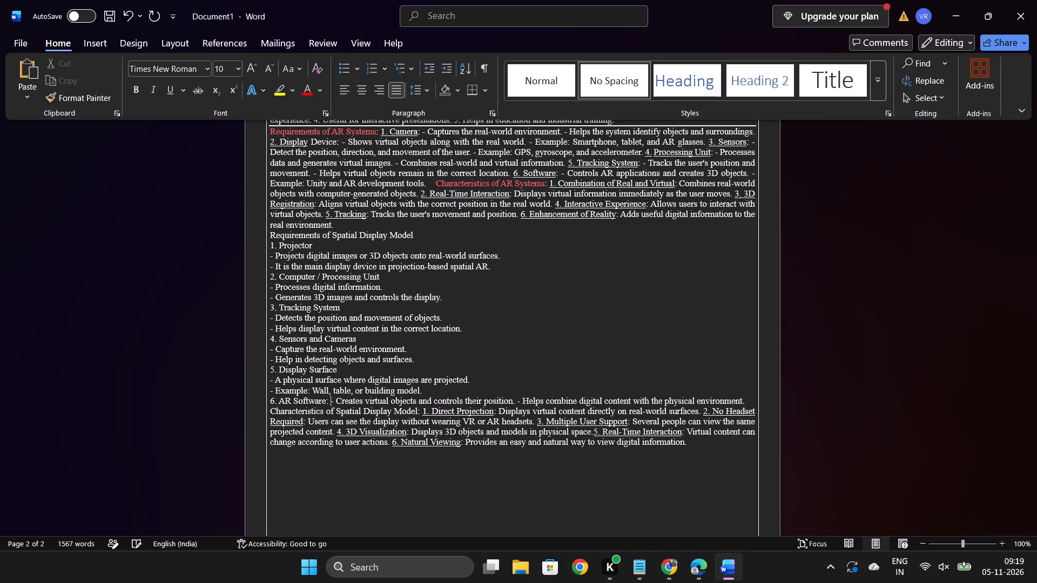
Put both "5. Display Surface" points on the same line as their name, adding a colon after the name.
left_click(270, 390)
key("BackSpace")
key("space")
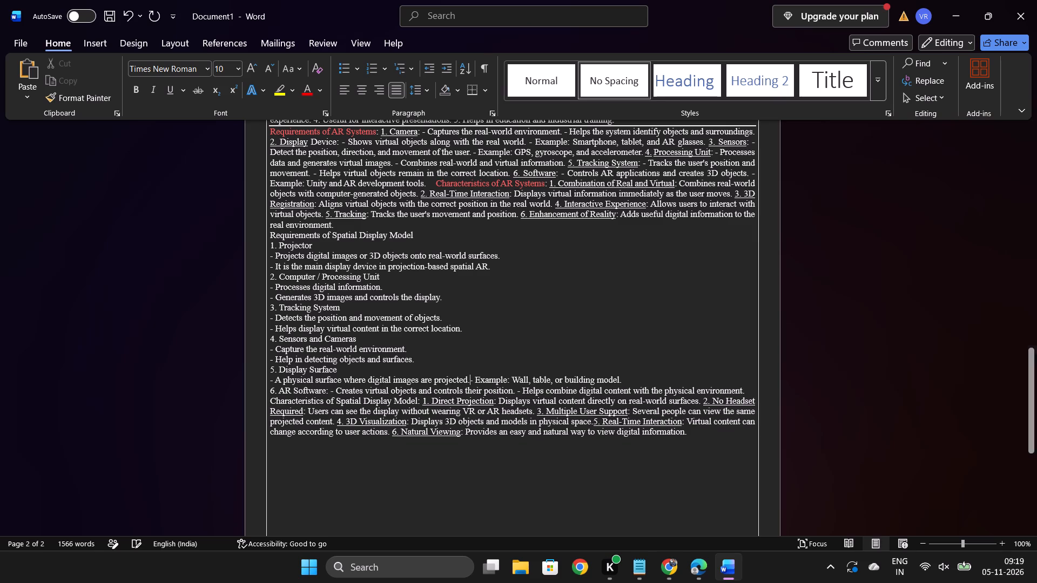
left_click(271, 381)
key("BackSpace")
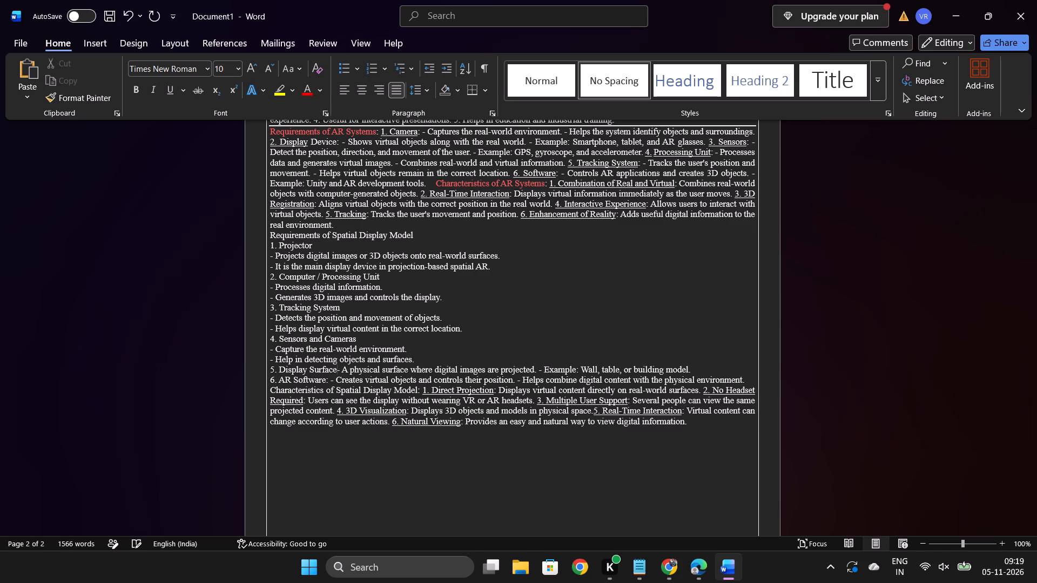
type(":")
key("space")
Put both "4. Sensors and Cameras" points on the same line as their name, adding a colon after the name.
left_click(269, 362)
key("BackSpace")
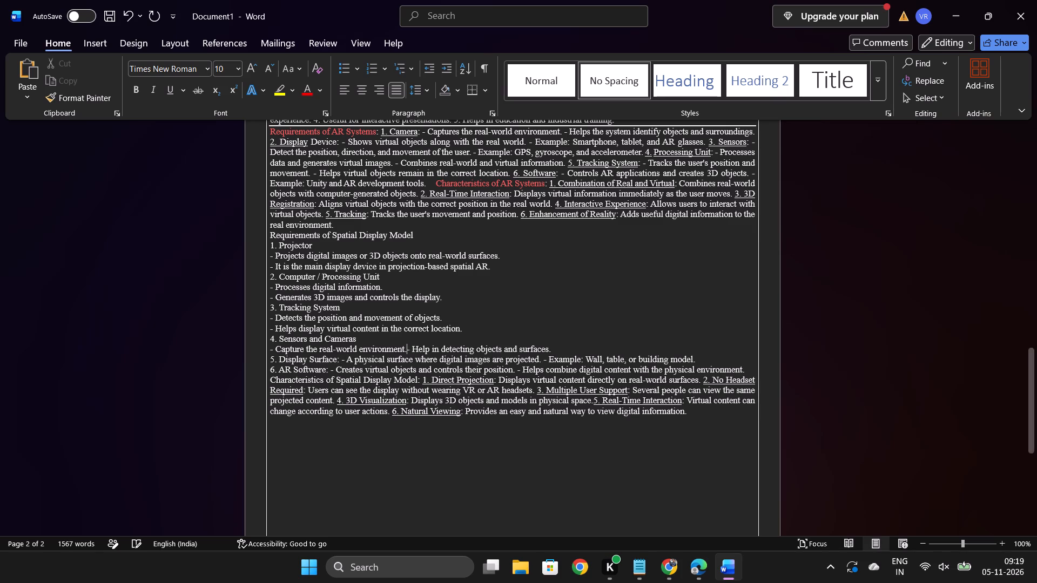
key("space")
left_click(269, 349)
key("BackSpace")
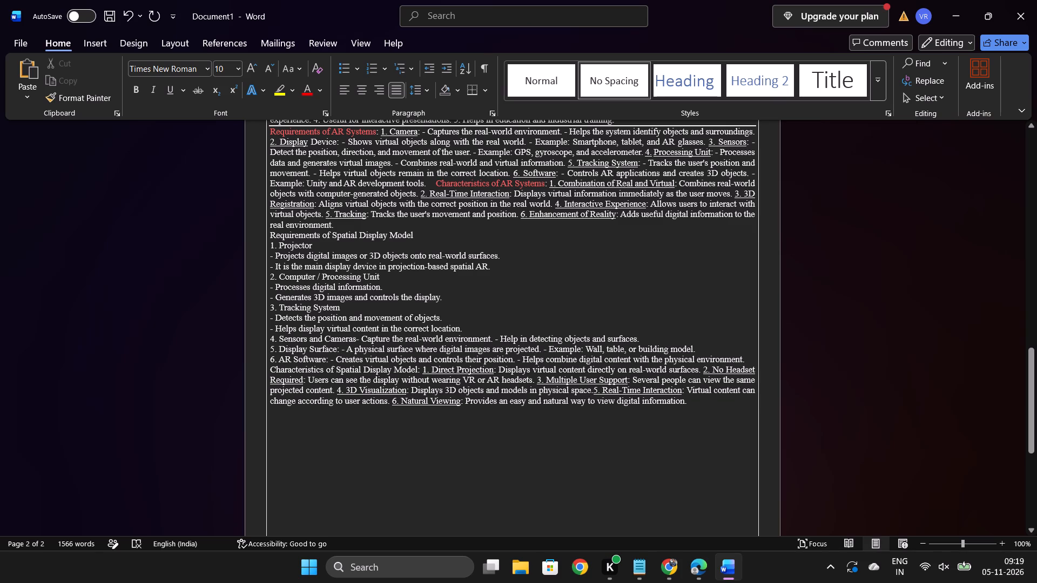
type(":")
key("space")
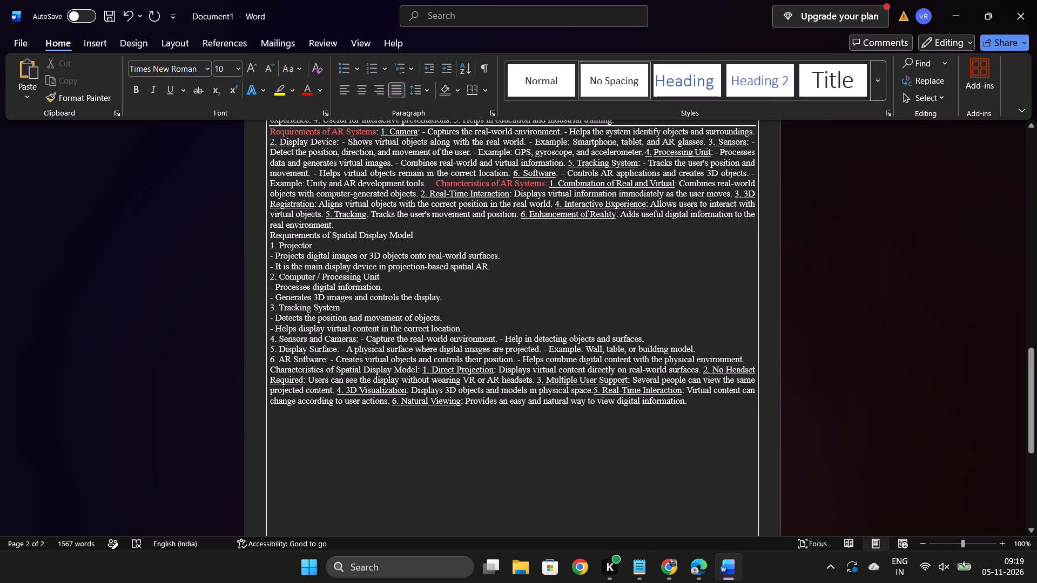
Put both "3. Tracking System" points on the same line as their name, adding a colon after the name.
left_click(270, 329)
key("BackSpace")
key("space")
left_click(270, 321)
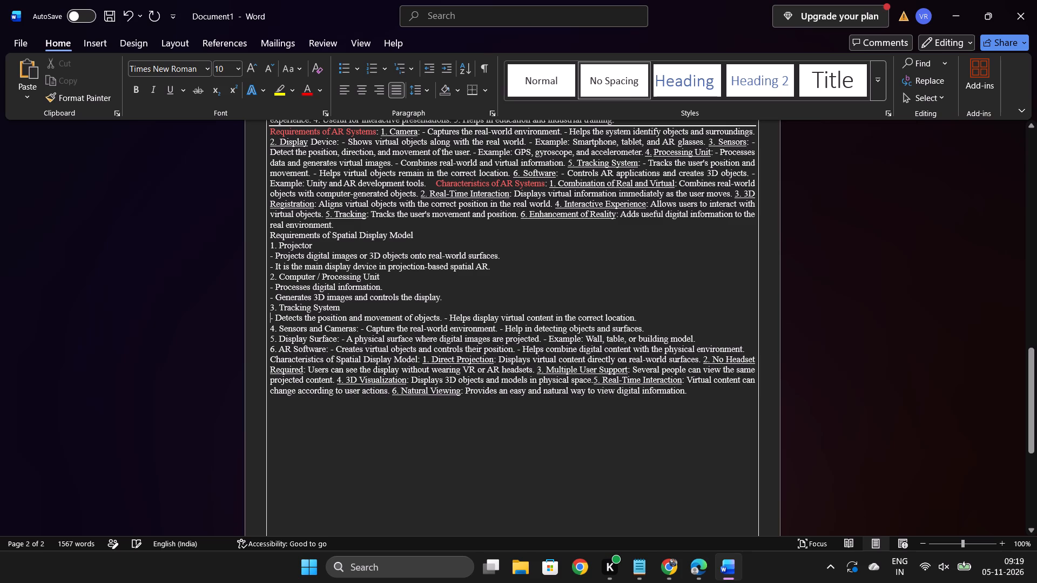
key("BackSpace")
type(":")
key("space")
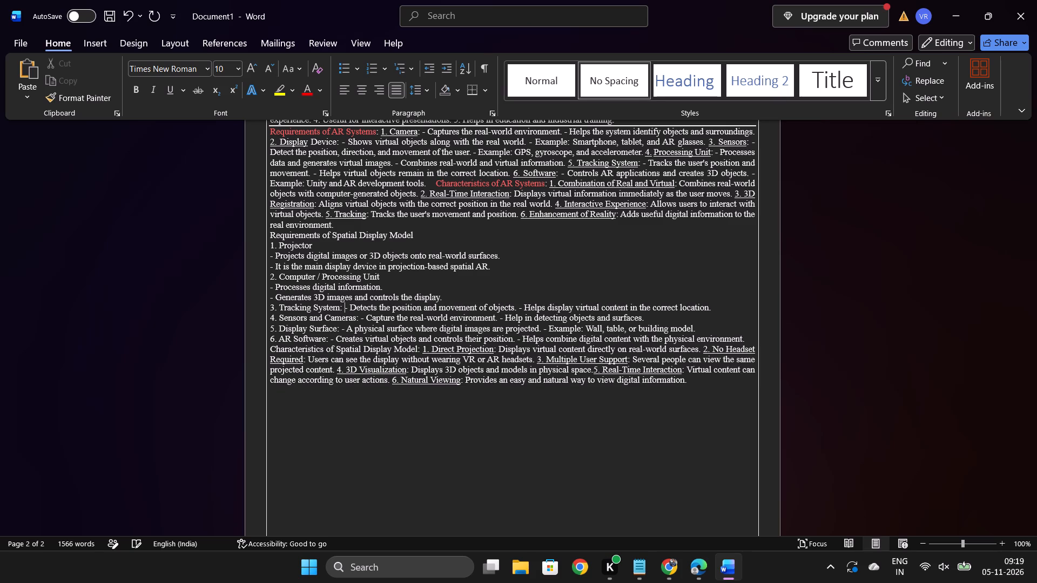
Put both "2. Computer / Processing Unit" points on the same line as their name, adding a colon after the name.
left_click(269, 299)
key("BackSpace")
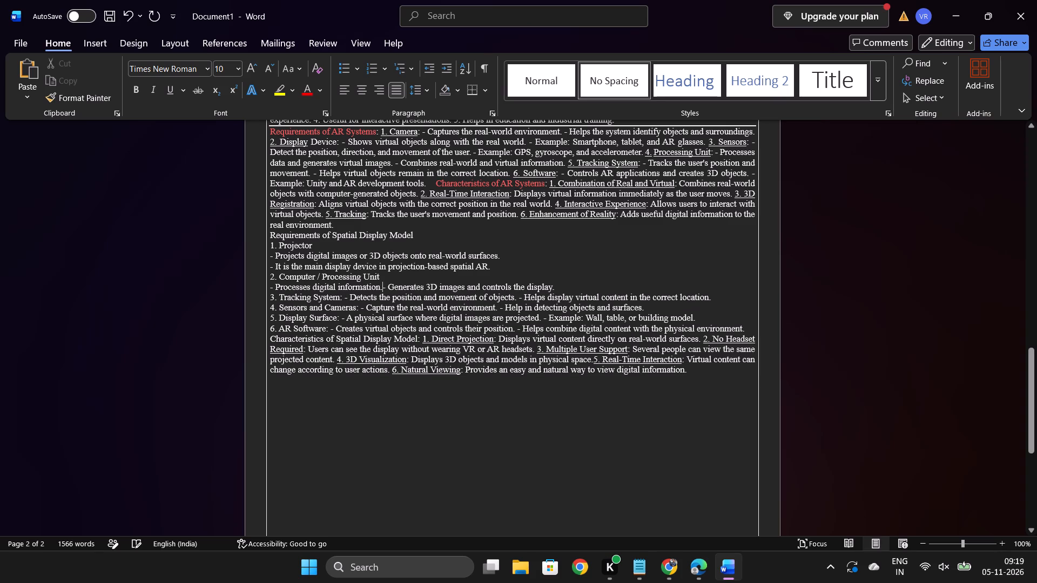
key("space")
left_click(271, 287)
key("BackSpace")
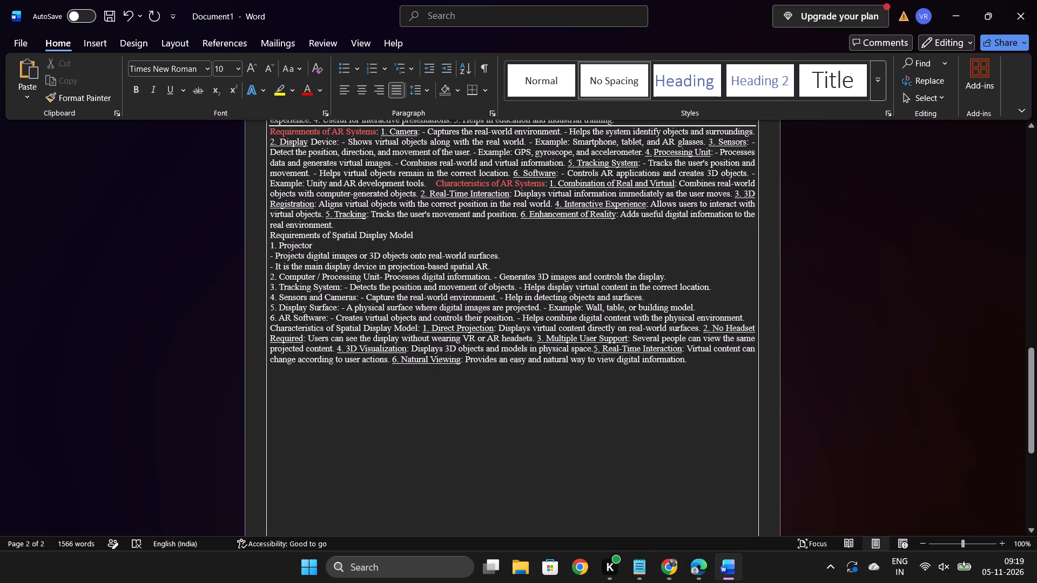
type(":")
key("space")
Put both "1. Projector" points on the same line as their name, adding a colon after the name.
left_click(269, 267)
key("BackSpace")
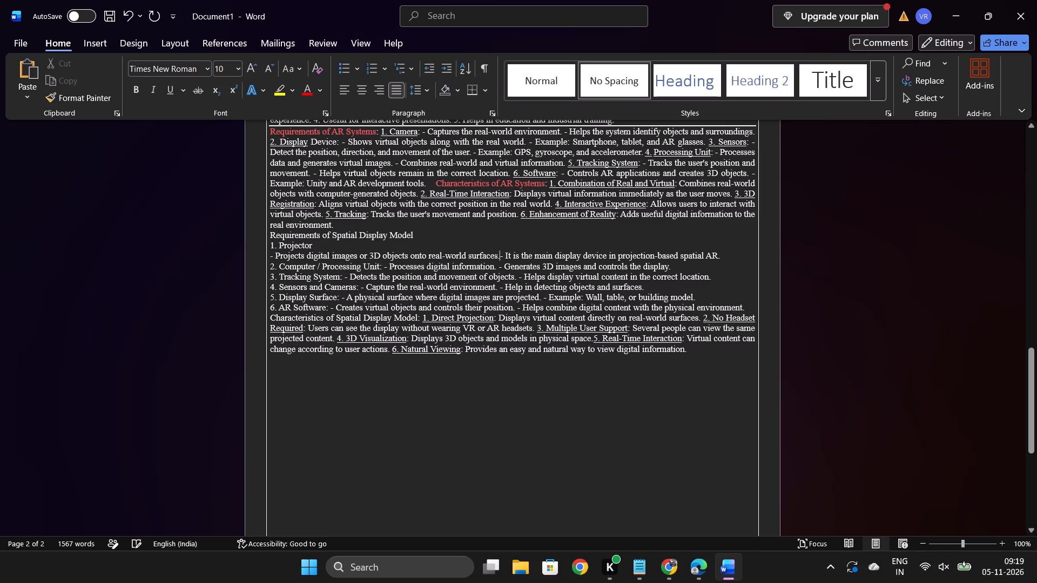
key("space")
left_click(270, 259)
key("BackSpace")
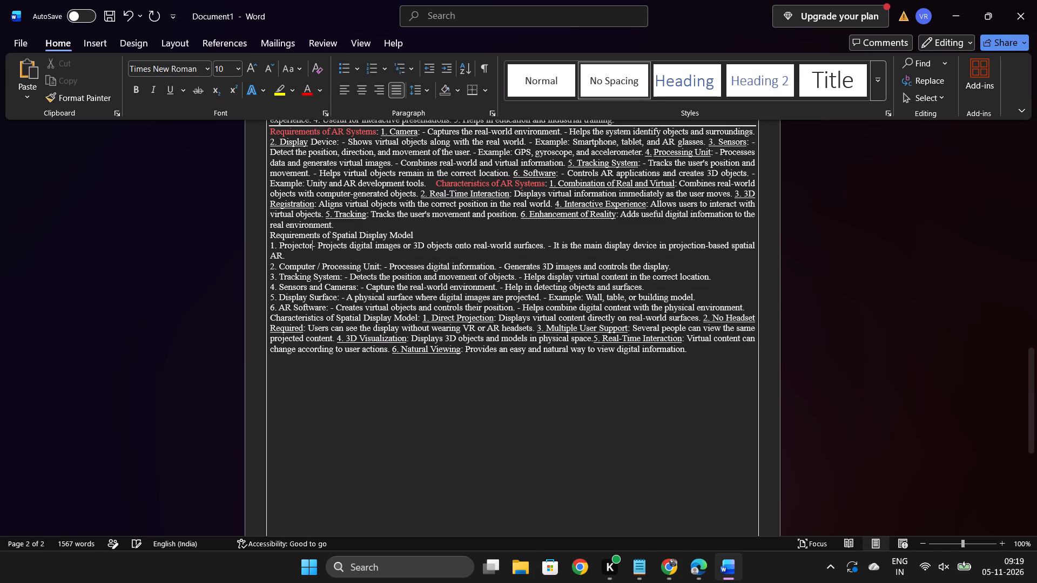
type(":")
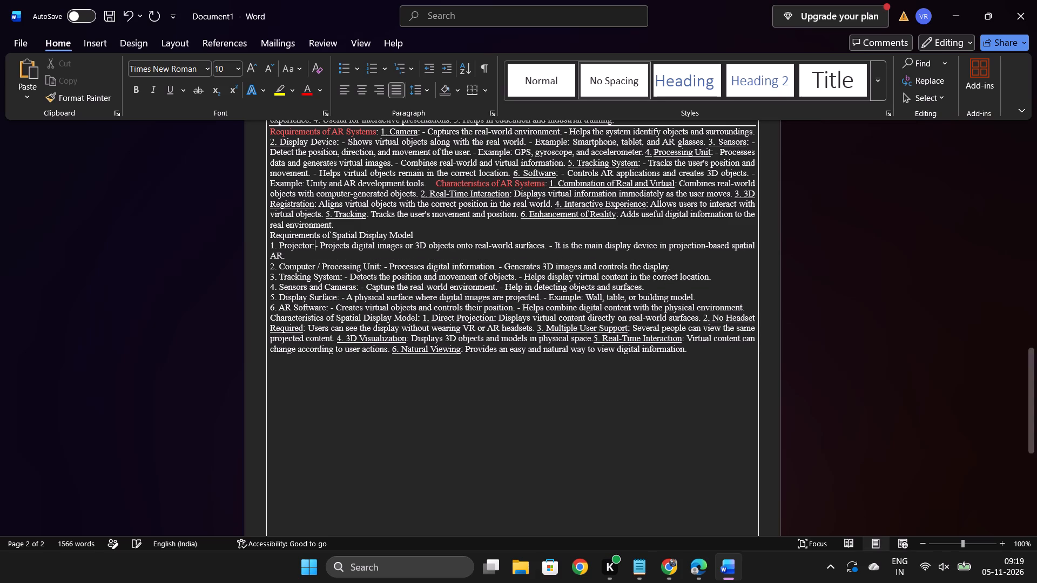
key("space")
Underline the six numbered requirement names of the Spatial Display Model, from "1. Projector" to "6. AR Software".
left_click_drag(310, 246, 268, 247)
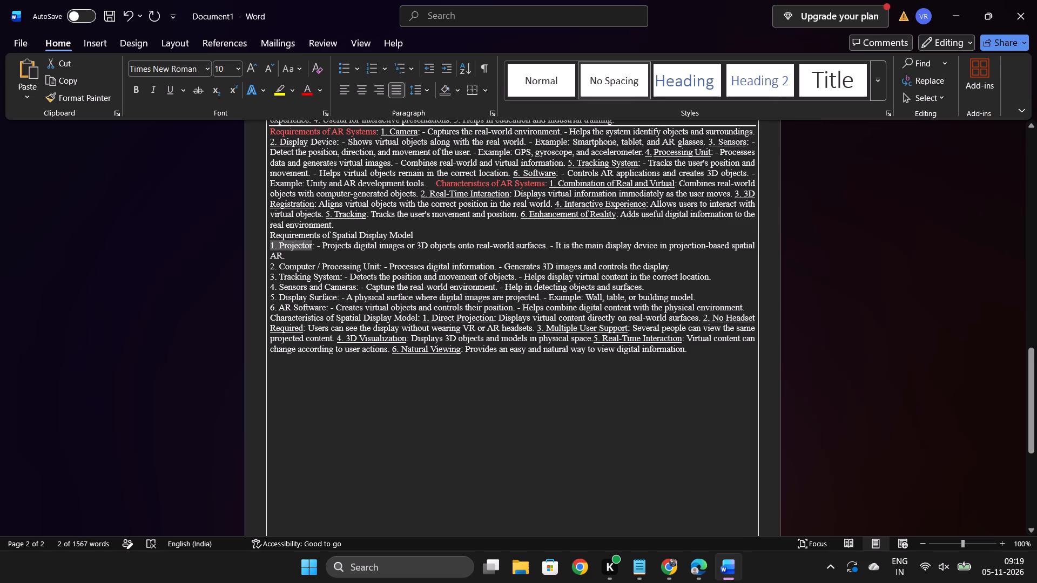
left_click_drag(371, 266, 265, 269, "ctrl")
left_click_drag(331, 275, 263, 276, "ctrl")
left_click_drag(330, 286, 273, 287, "ctrl")
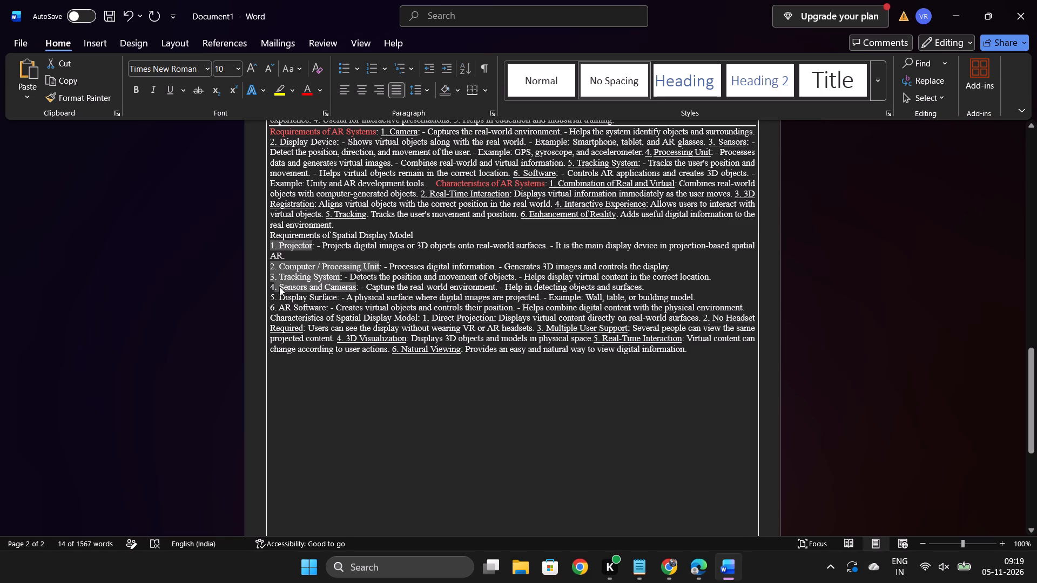
left_click_drag(273, 286, 264, 286, "ctrl")
left_click_drag(331, 298, 300, 297, "ctrl")
left_click_drag(300, 297, 263, 297, "ctrl")
left_click_drag(309, 309, 268, 308, "ctrl")
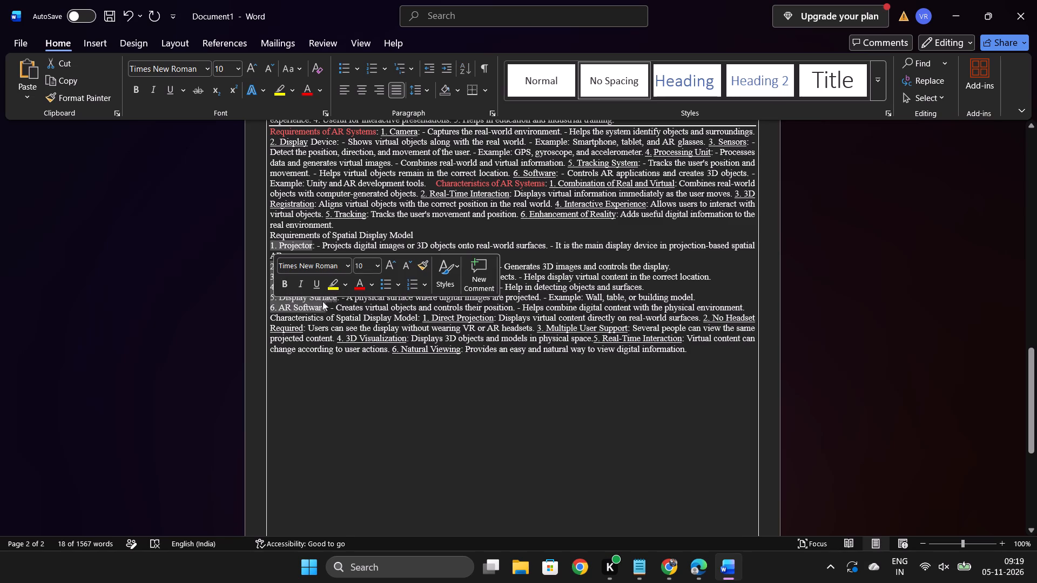
left_click(317, 290)
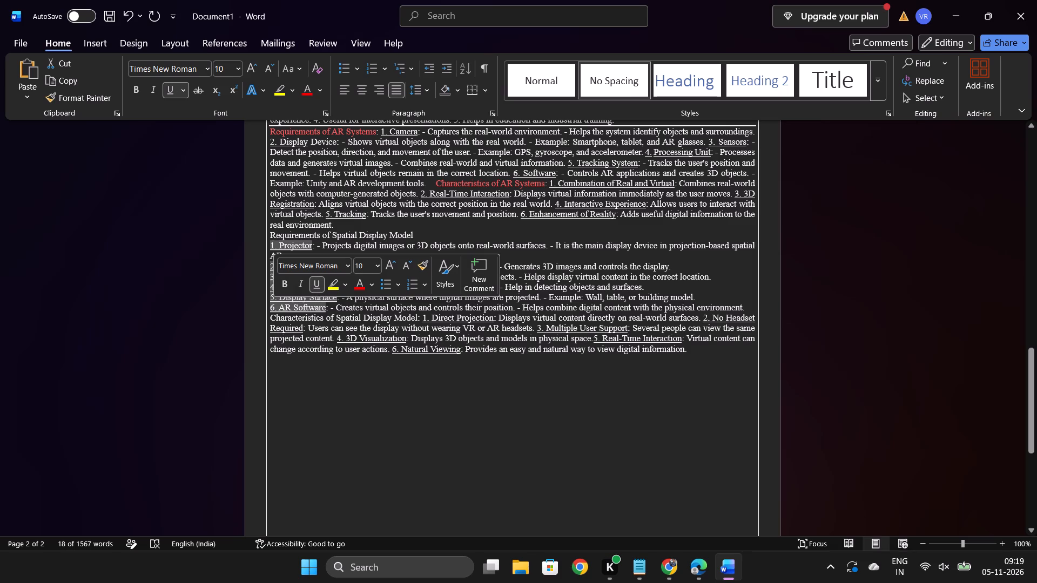
Underline the heading "Characteristics of Spatial Display Model" at the start of the characteristics paragraph.
left_click(402, 320)
left_click_drag(412, 318, 277, 323)
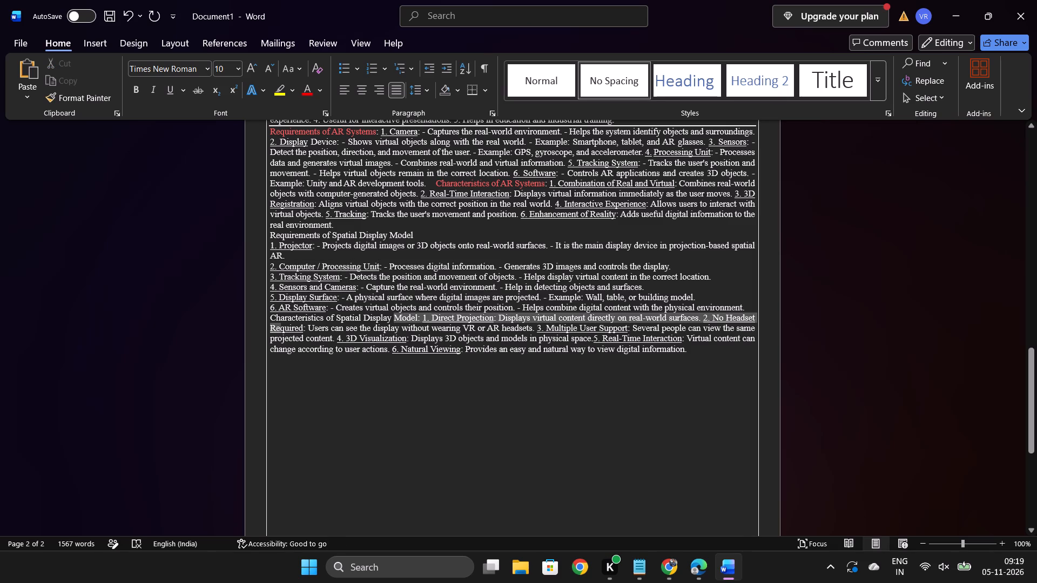
left_click_drag(277, 323, 277, 321)
left_click(407, 316)
left_click_drag(415, 318, 349, 320)
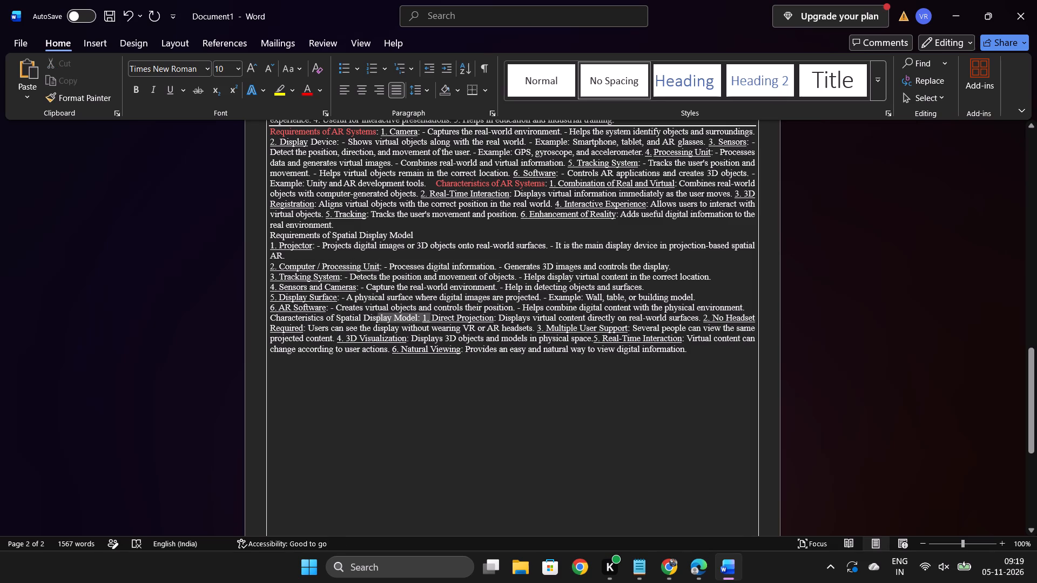
left_click_drag(349, 320, 288, 320)
left_click(335, 297)
left_click(334, 324)
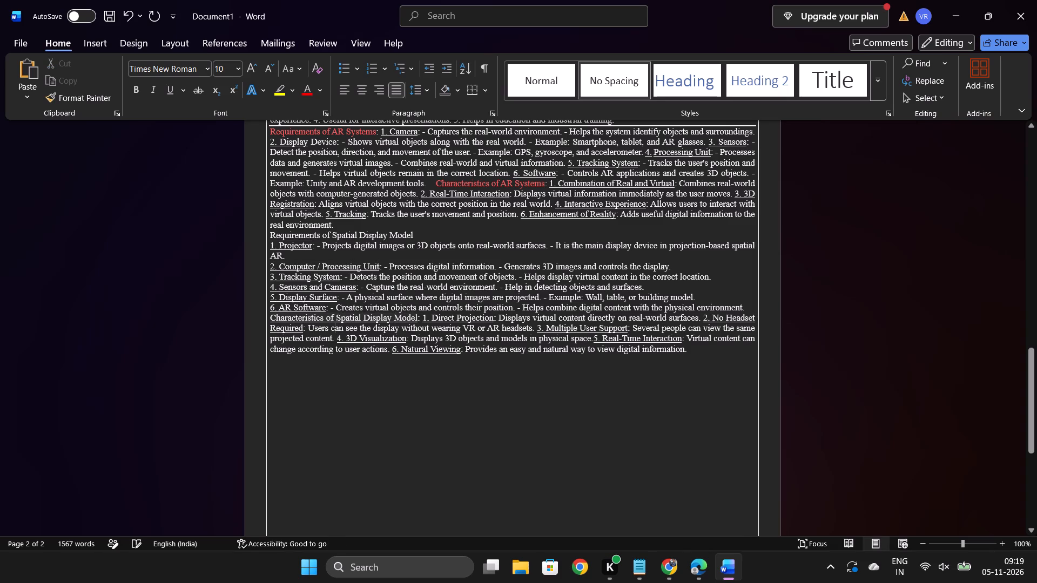
Remove the underline from the heading "Characteristics of Spatial Display Model" and colour it red.
left_click_drag(402, 318, 297, 318)
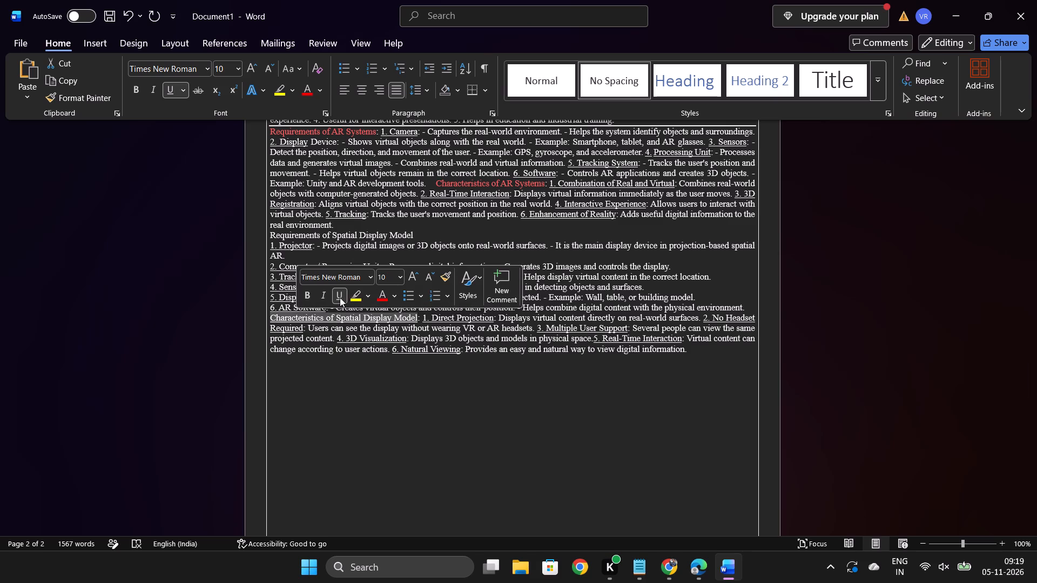
left_click(340, 297)
left_click(381, 295)
left_click(373, 321)
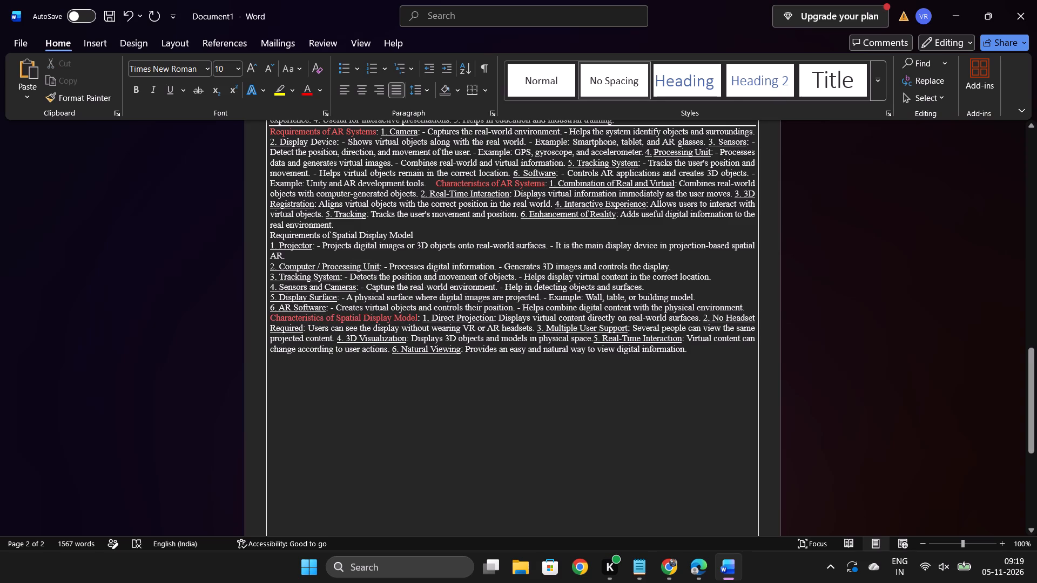
Bring "1. Projector" onto the "Requirements of Spatial Display Model" heading line, adding a colon and a space after the heading.
left_click(271, 248)
key("BackSpace")
key("shift+colon")
key("space")
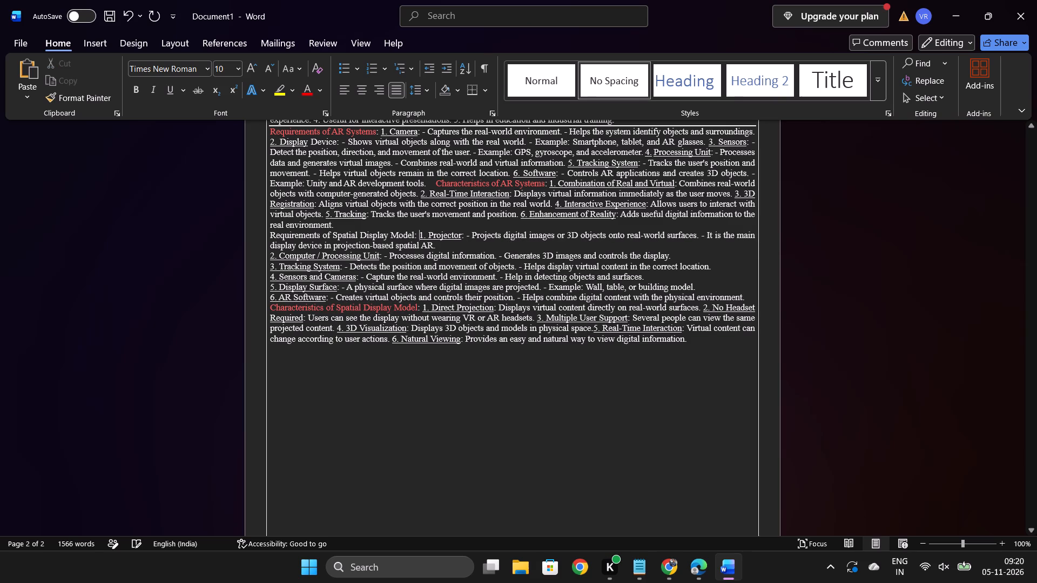
Colour the heading "Requirements of Spatial Display Model" red, leaving out its colon.
left_click_drag(409, 235, 284, 236)
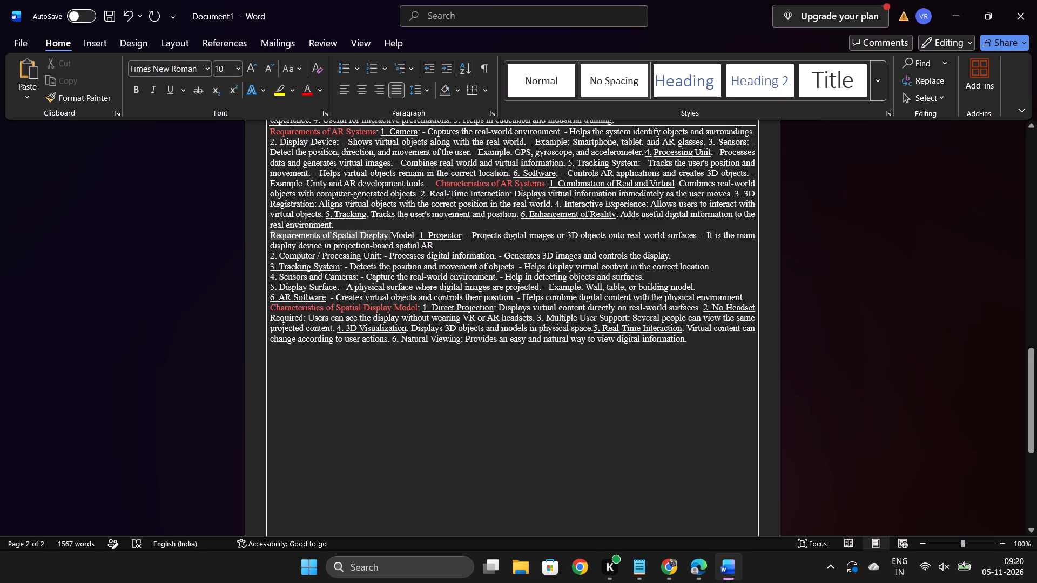
left_click_drag(284, 236, 273, 235)
left_click(415, 235)
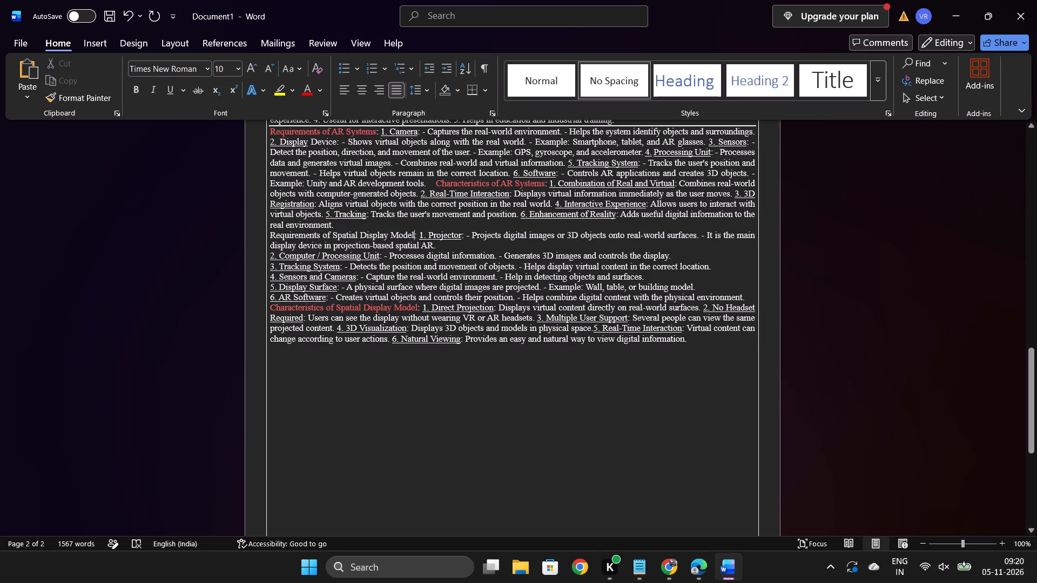
left_click_drag(413, 235, 284, 238)
left_click(366, 217)
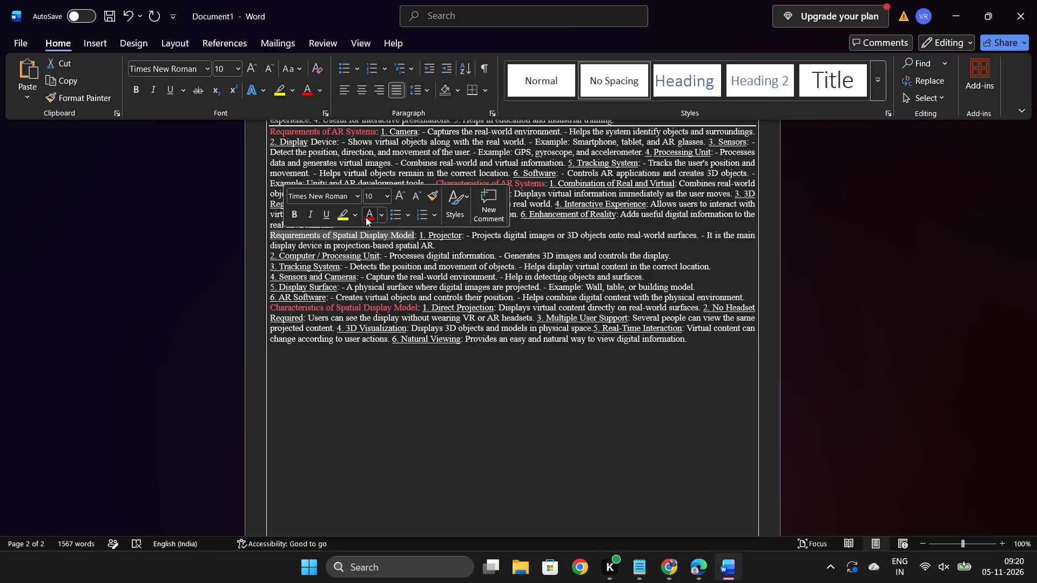
left_click(289, 265)
Merge Spatial Display Model requirements 2 to 6 into the Projector paragraph as continuous text, separated by spaces.
left_click(271, 258)
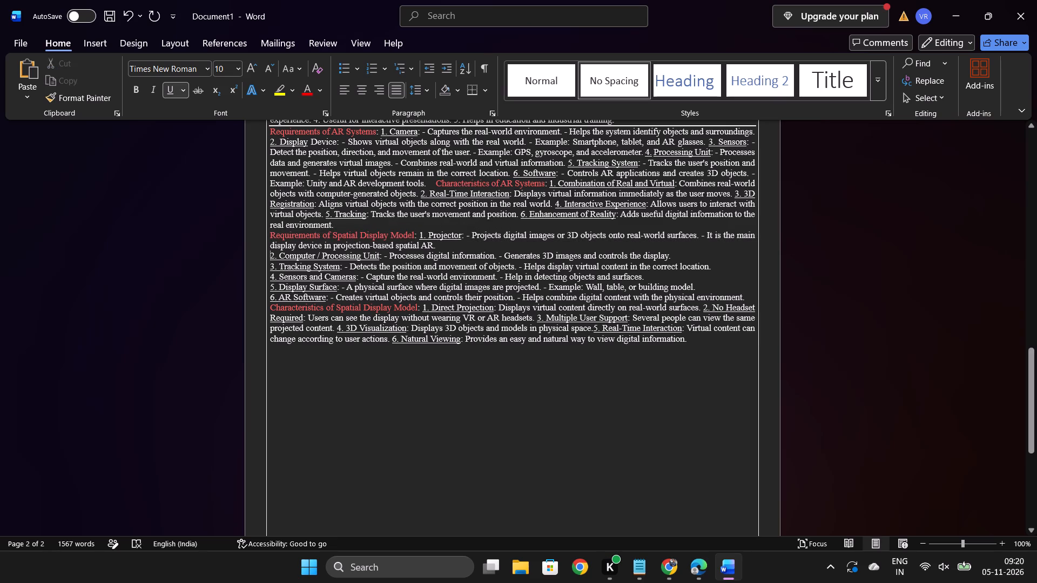
left_click(269, 299)
key("BackSpace")
key("space")
left_click(271, 288)
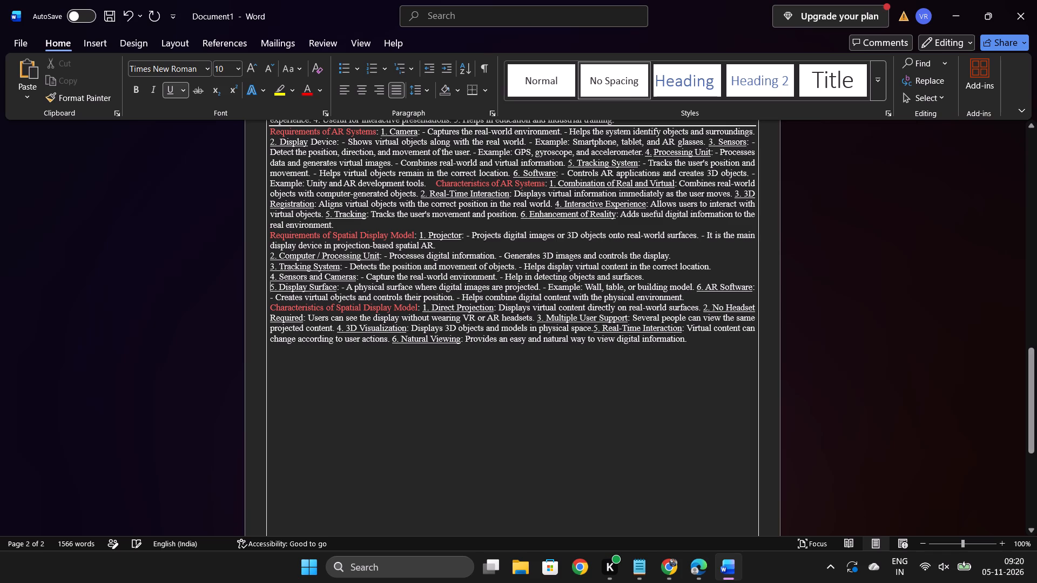
key("BackSpace")
key("space")
left_click(270, 278)
key("BackSpace")
key("space")
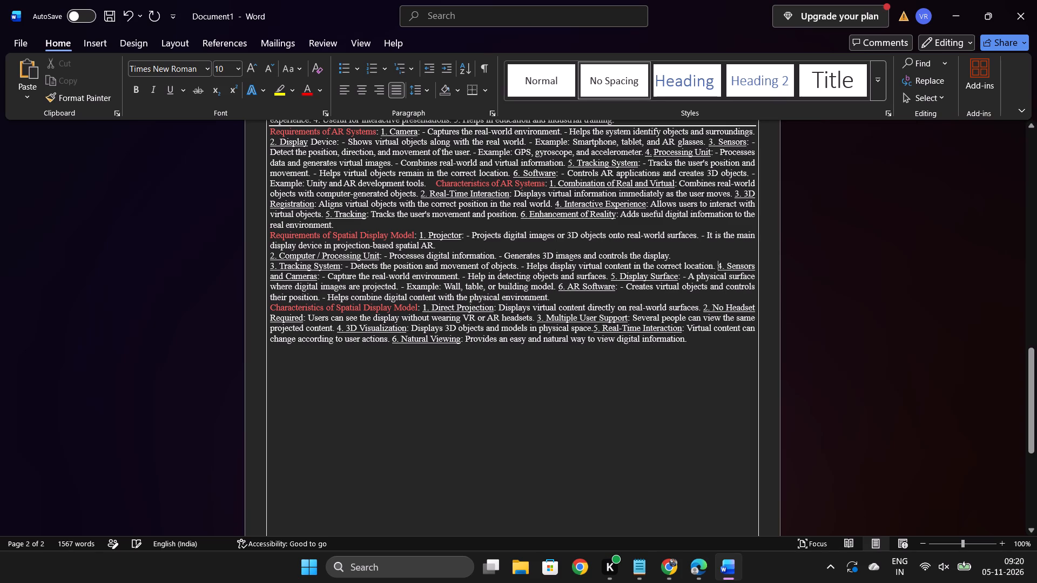
left_click(269, 269)
key("BackSpace")
key("space")
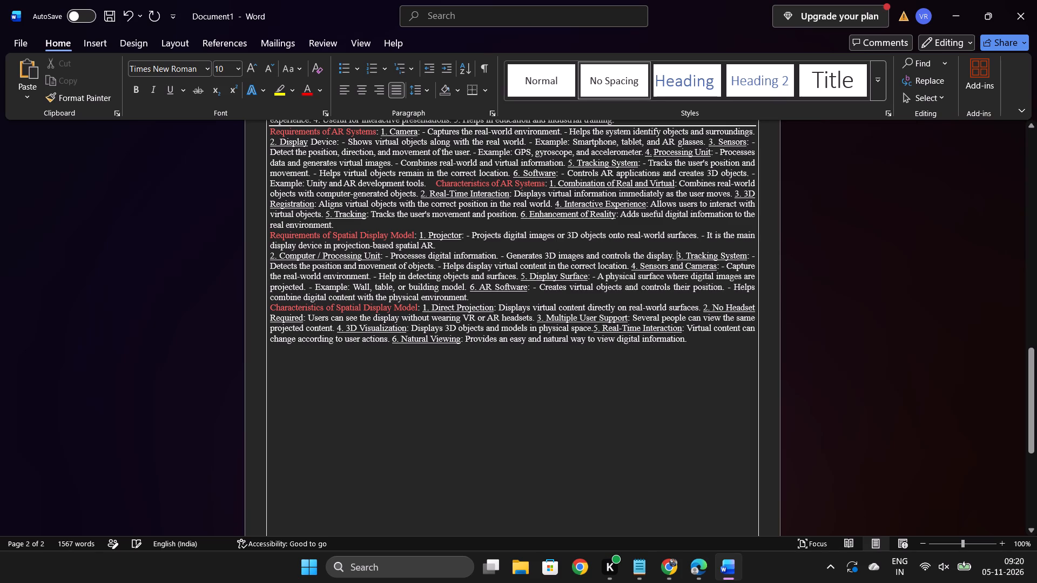
left_click(271, 257)
key("BackSpace")
key("space")
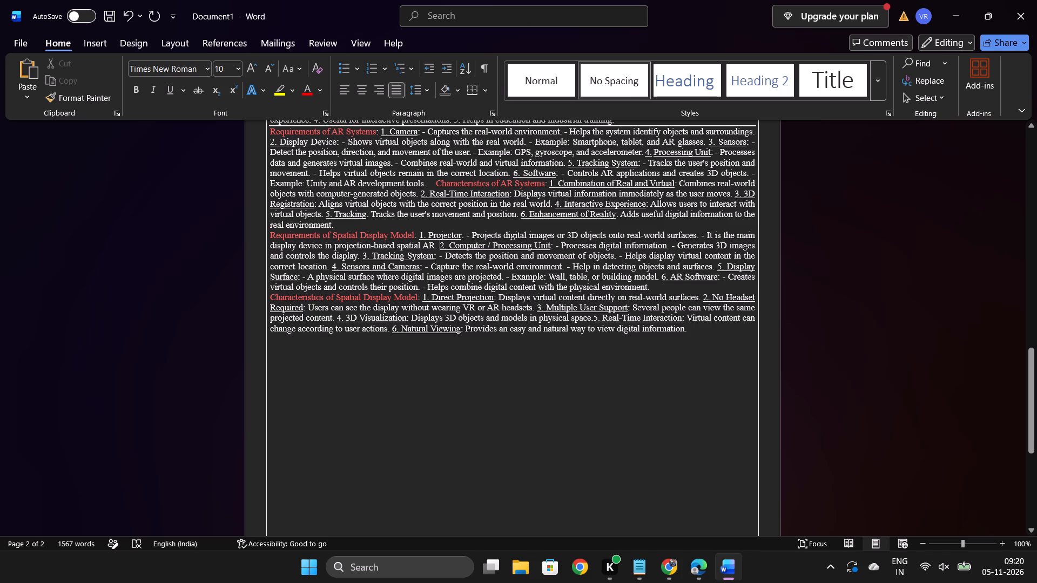
Copy the whole AR Systems requirements and characteristics paragraph and paste it on a new line after the "Present – Modern AR" entry.
scroll(333, 272, "up", 4)
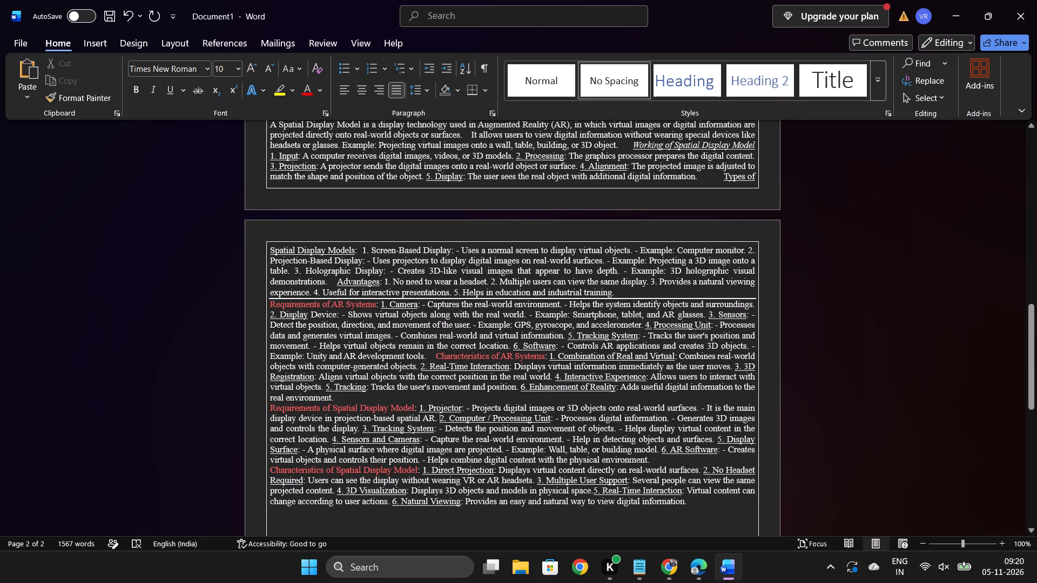
scroll(334, 289, "up", 2)
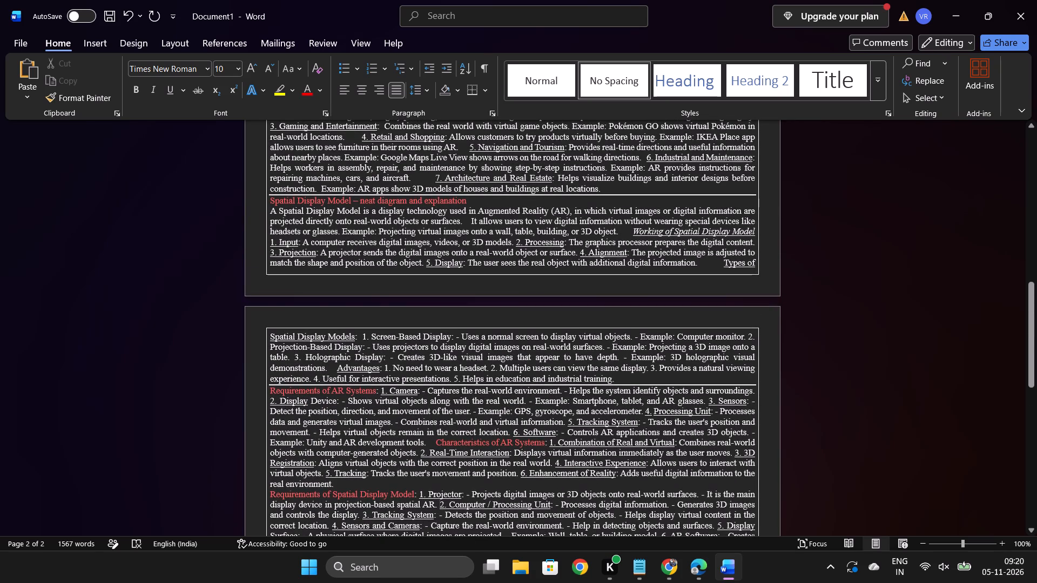
scroll(334, 289, "down", 3)
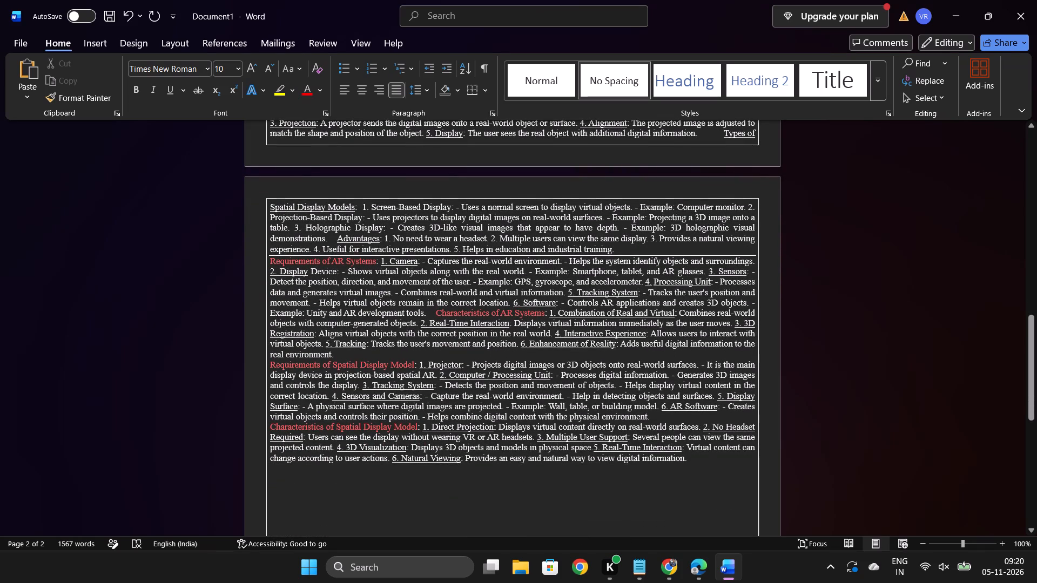
left_click_drag(336, 354, 280, 266)
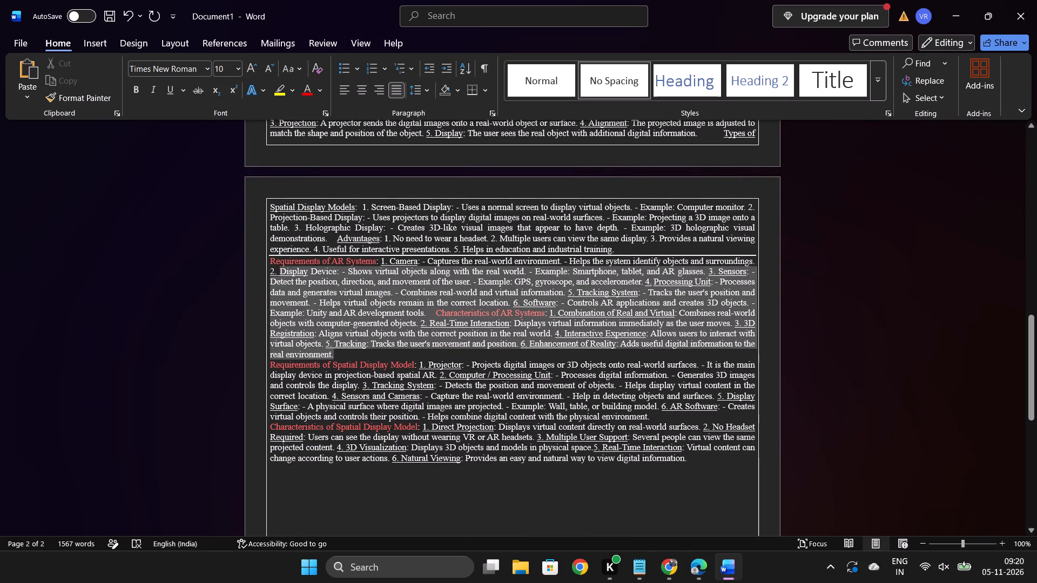
left_click_drag(280, 266, 273, 262)
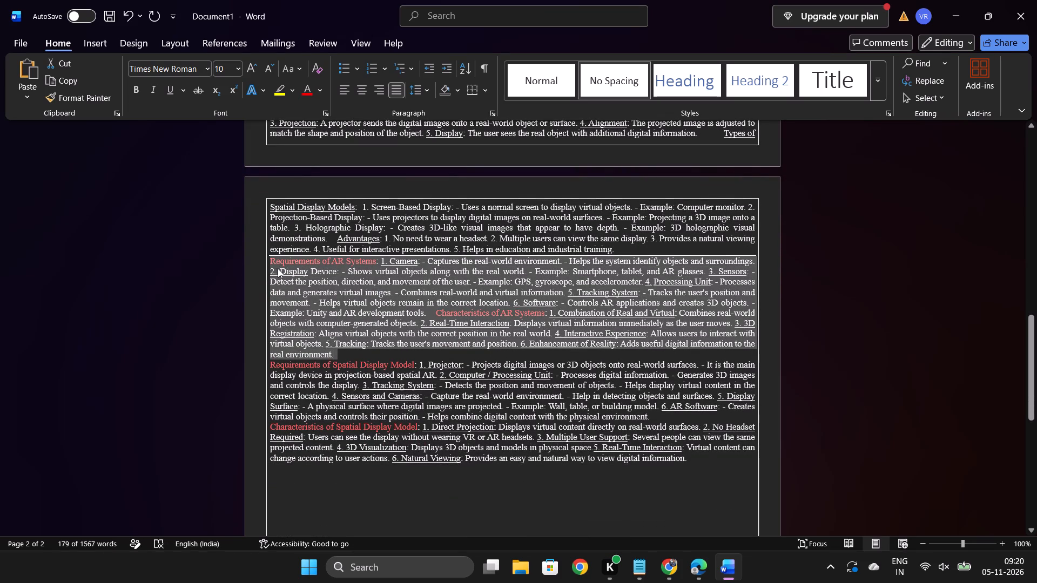
key("ctrl+x")
key("ctrl+z")
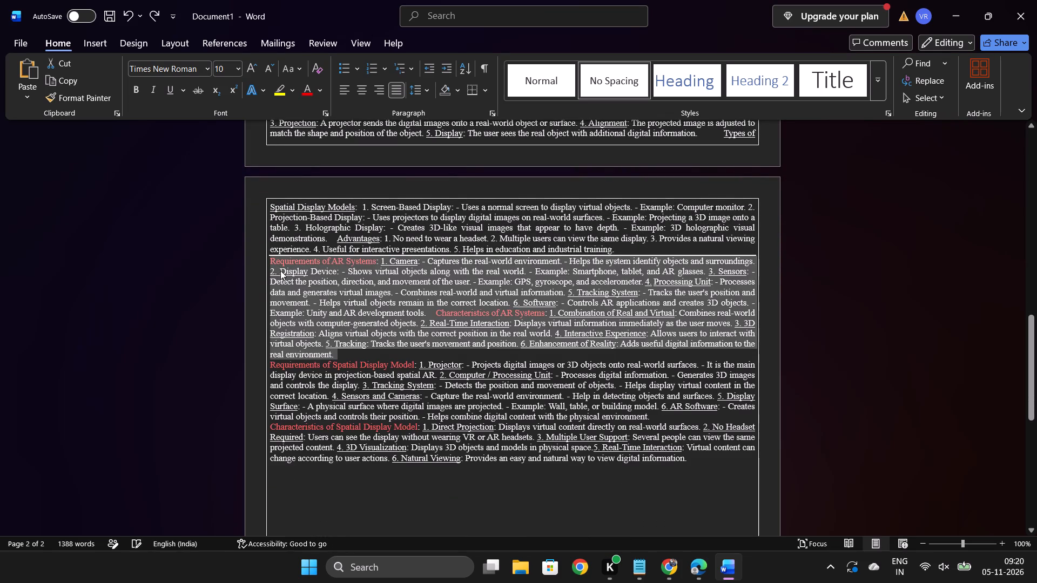
key("ctrl+c")
scroll(380, 283, "up", 14)
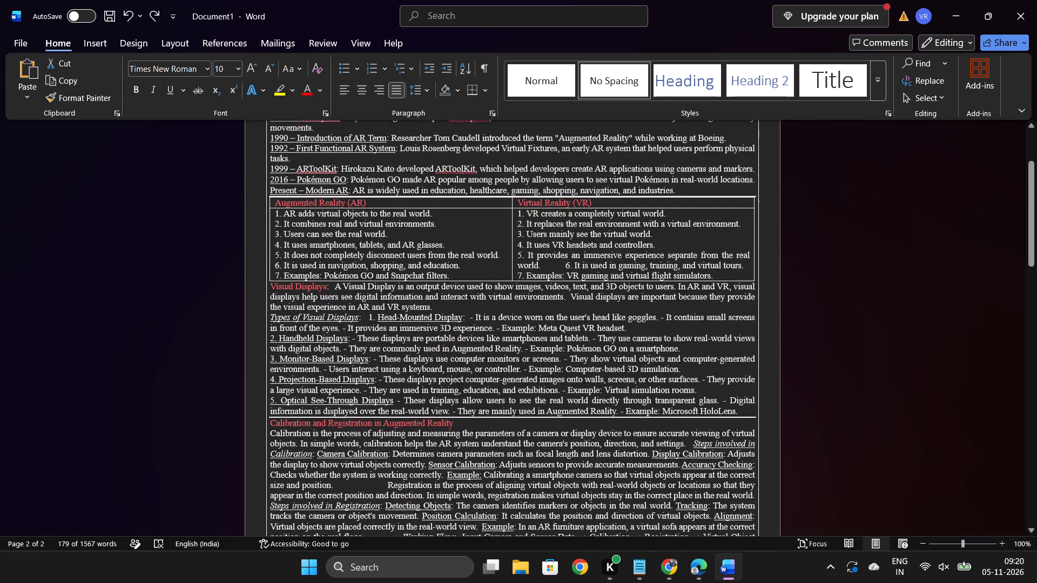
scroll(378, 284, "up", 3)
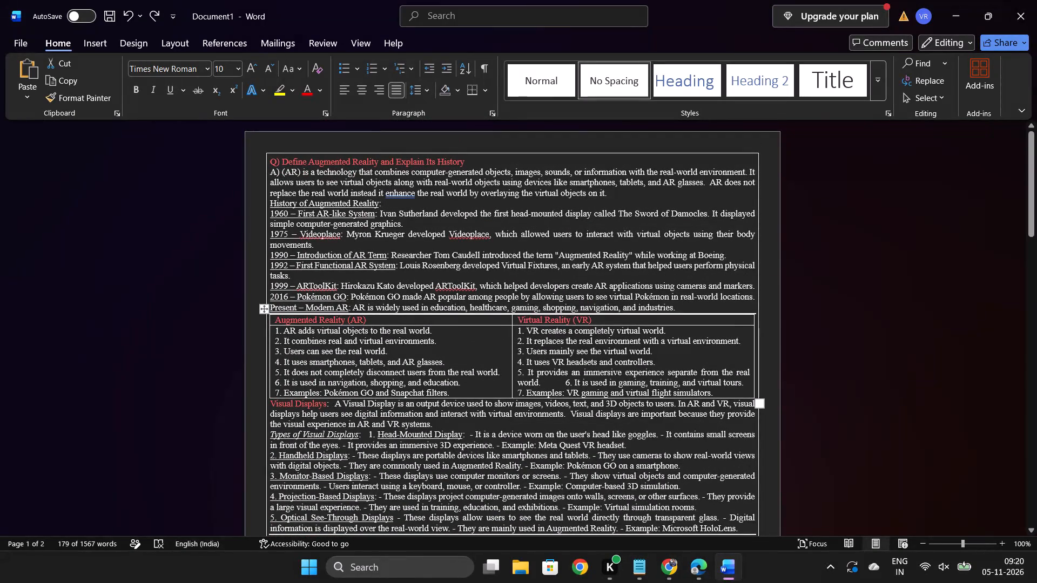
left_click(684, 309)
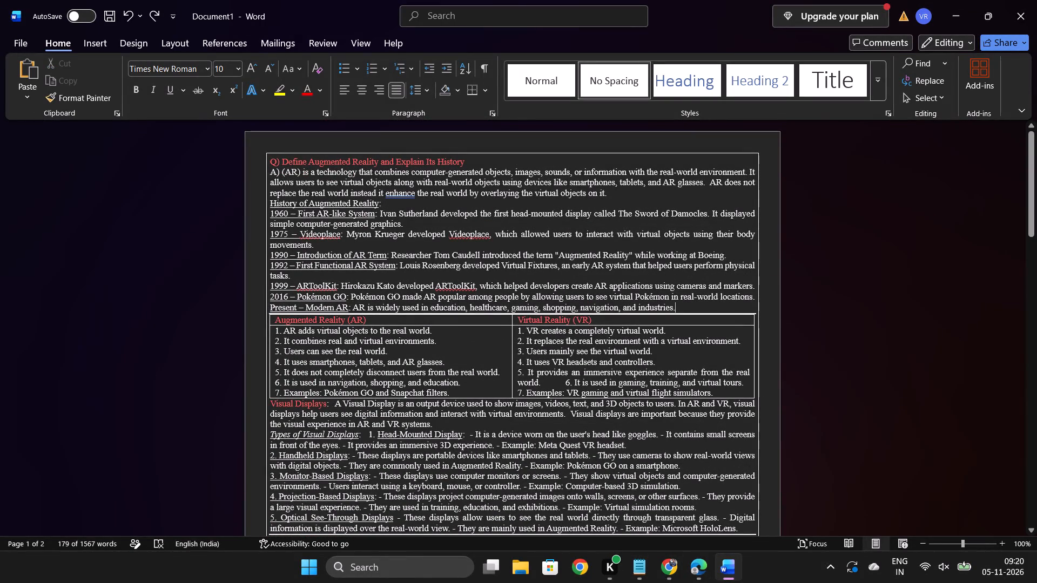
key("Return")
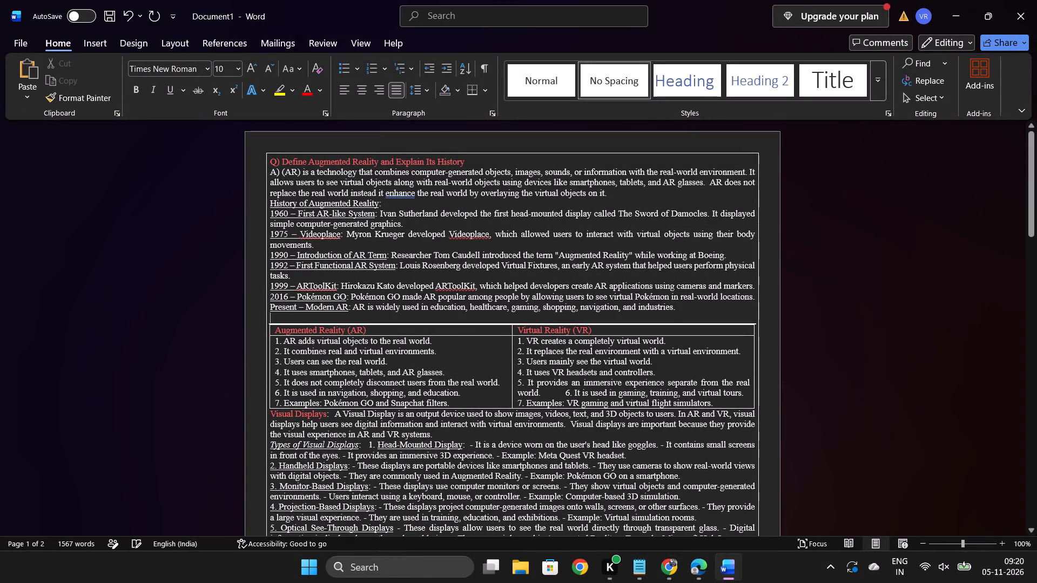
key("ctrl+v")
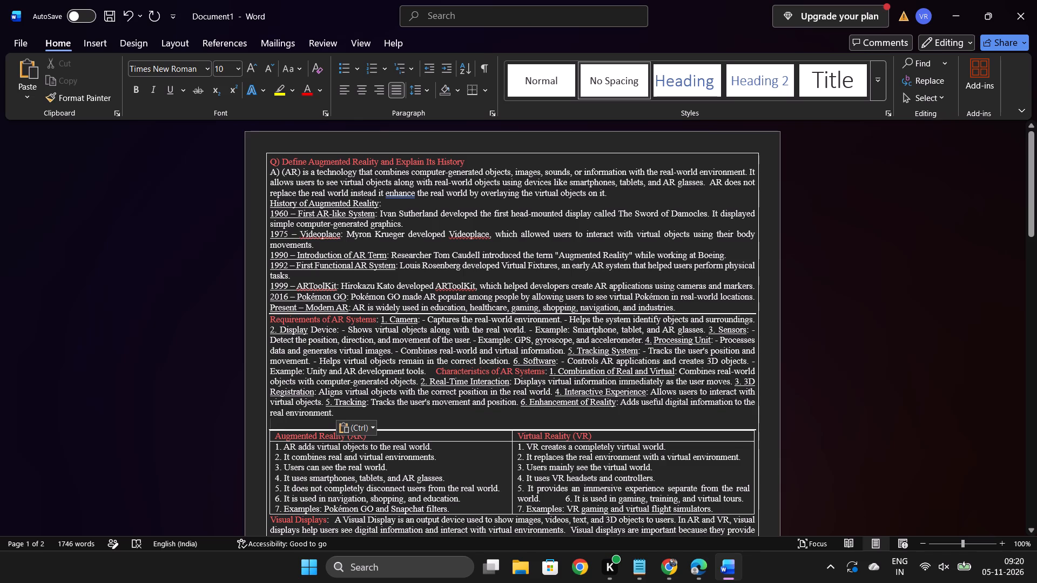
Remove the dividing line above the pasted "Requirements of AR Systems" paragraph by joining it to the history entry and splitting it again.
left_click(271, 321)
key("BackSpace")
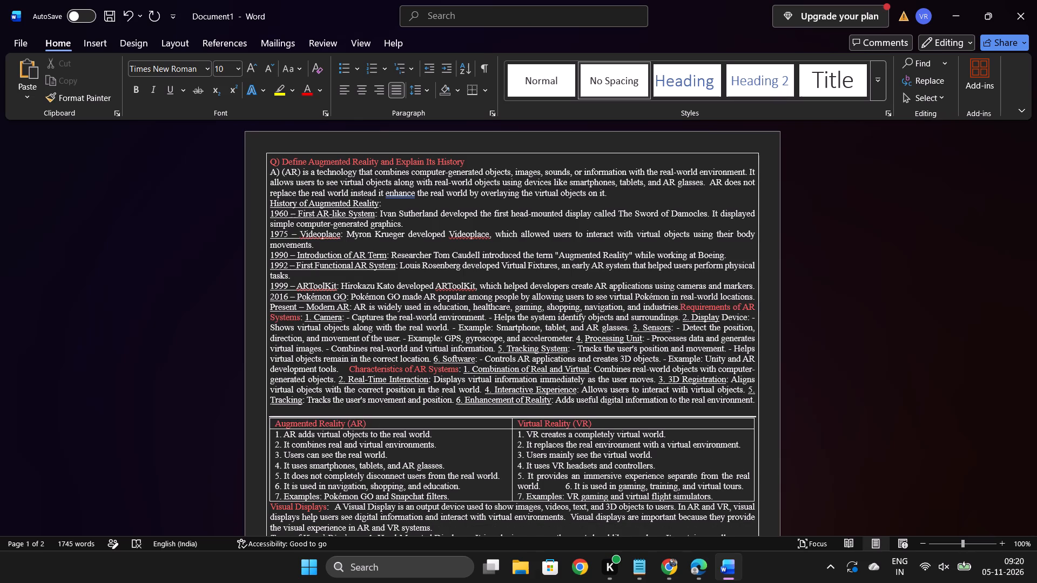
key("Return")
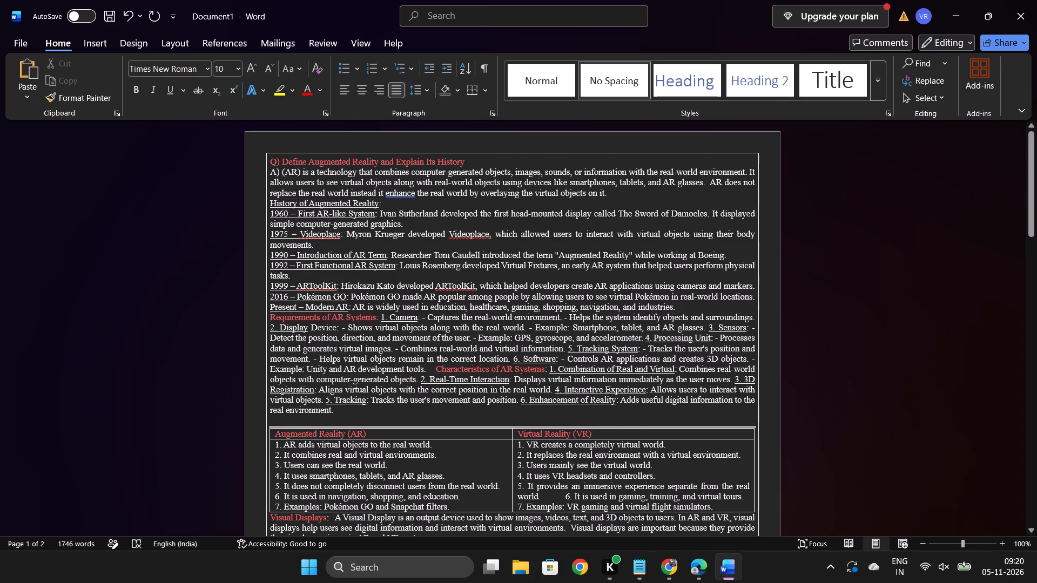
Merge the Augmented Reality history entries from "1960 – First AR-like System" to "Present – Modern AR" into one paragraph, separated by spaces.
scroll(338, 313, "down", 1)
scroll(340, 310, "up", 1)
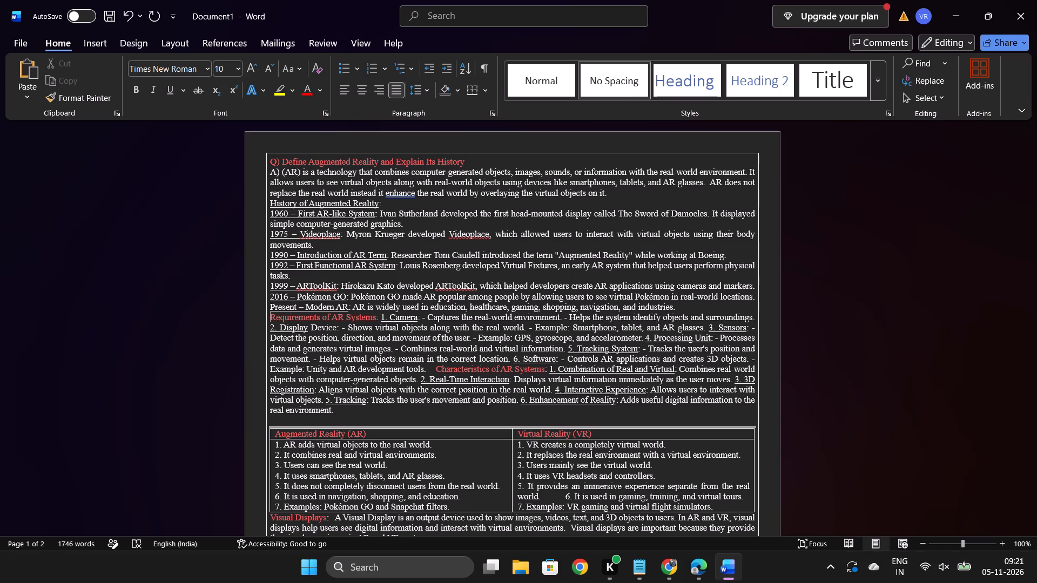
left_click(270, 234)
key("BackSpace")
key("space")
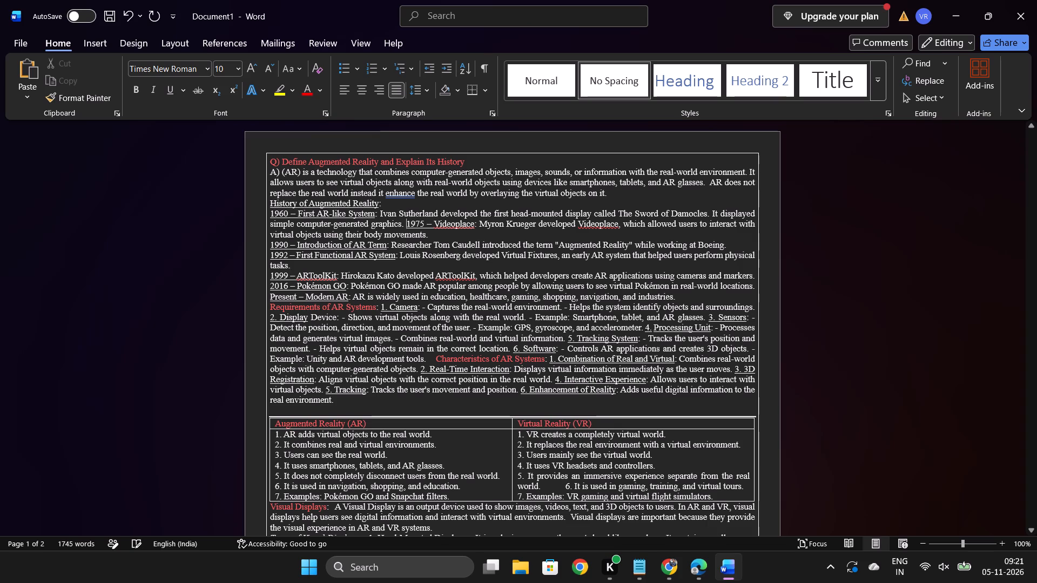
left_click(271, 243)
key("BackSpace")
key("space")
left_click(268, 255)
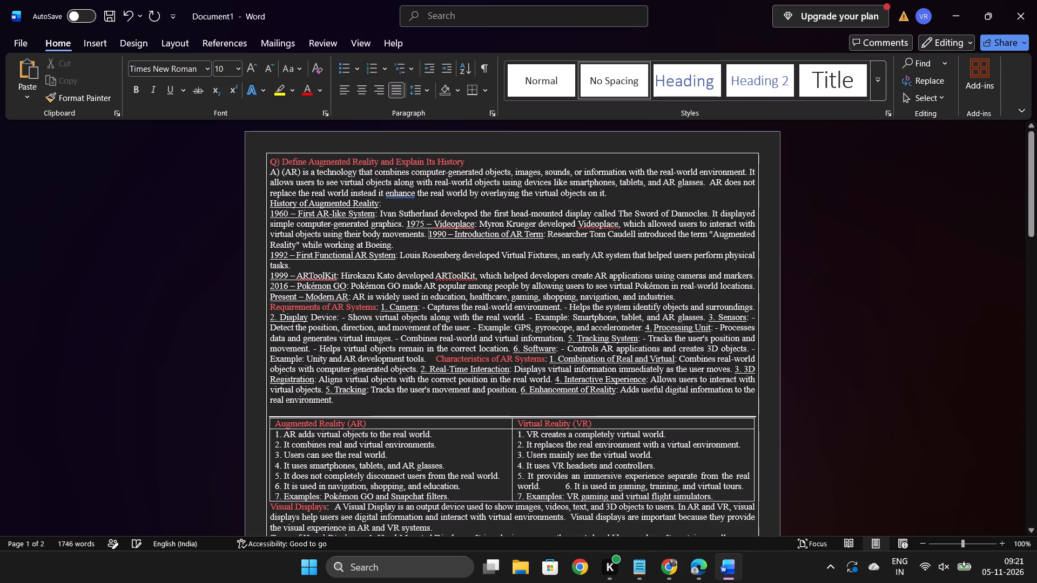
key("BackSpace")
key("space")
left_click(270, 266)
key("BackSpace")
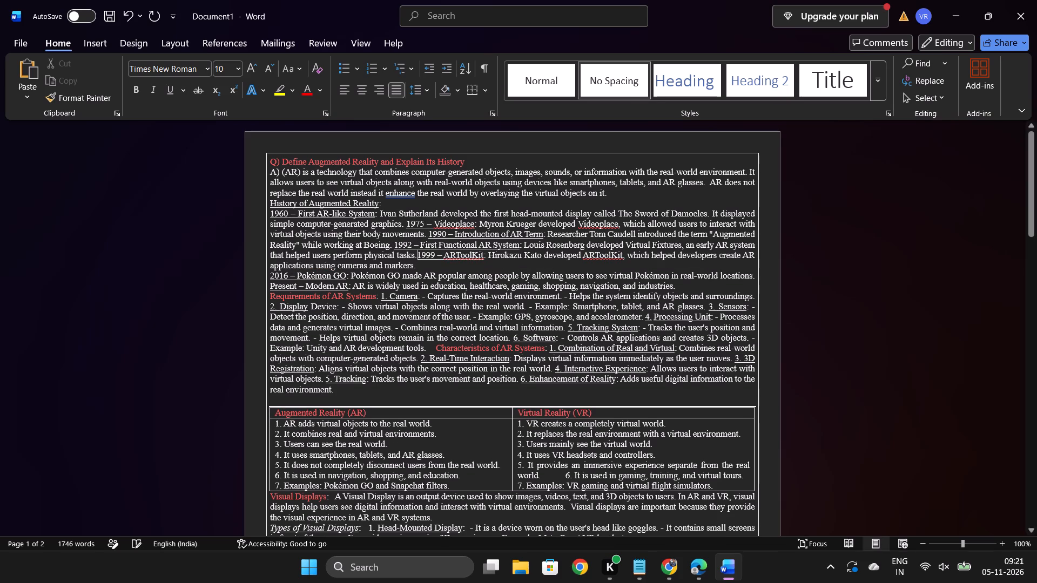
key("space")
left_click(271, 274)
key("BackSpace")
key("space")
left_click(271, 287)
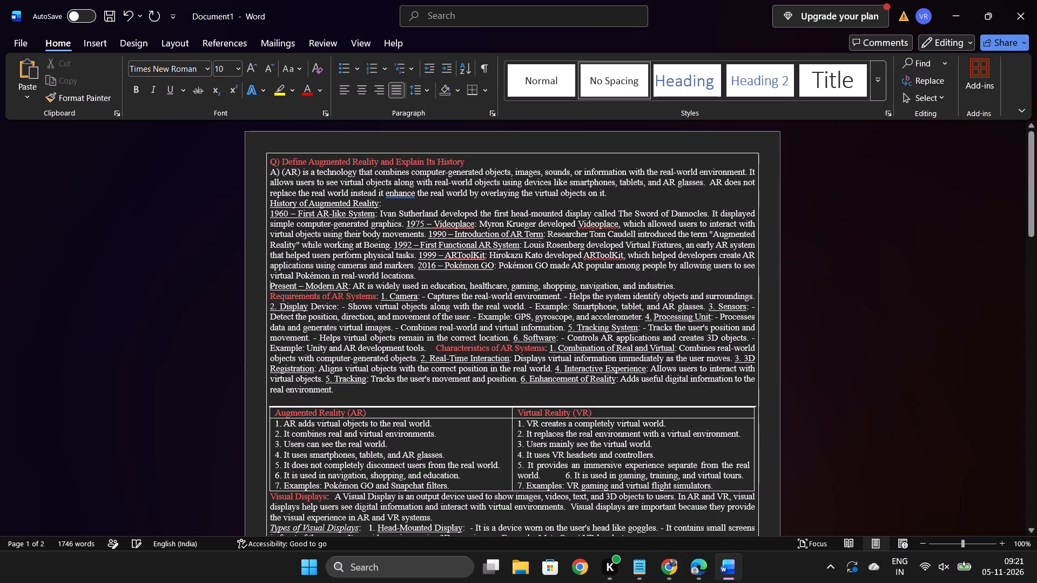
key("BackSpace")
key("space")
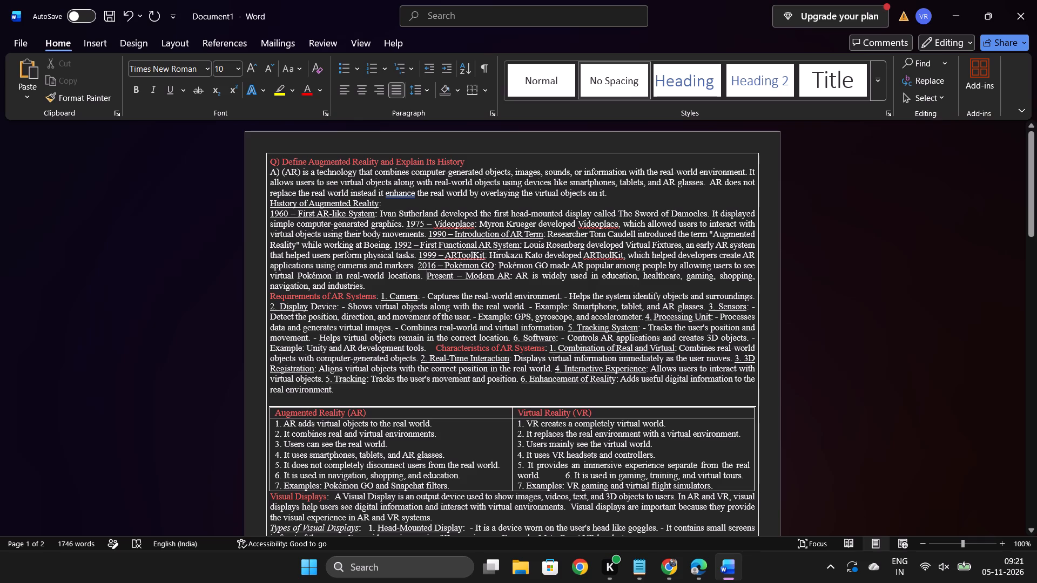
Delete the blank line between the AR Systems characteristics and the AR versus VR comparison table.
left_click(307, 398)
key("BackSpace")
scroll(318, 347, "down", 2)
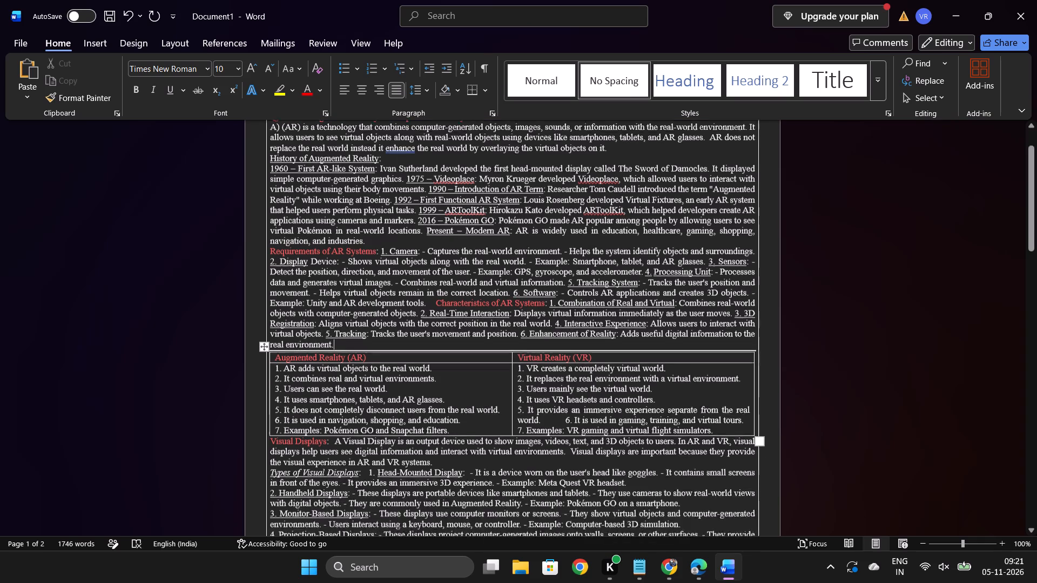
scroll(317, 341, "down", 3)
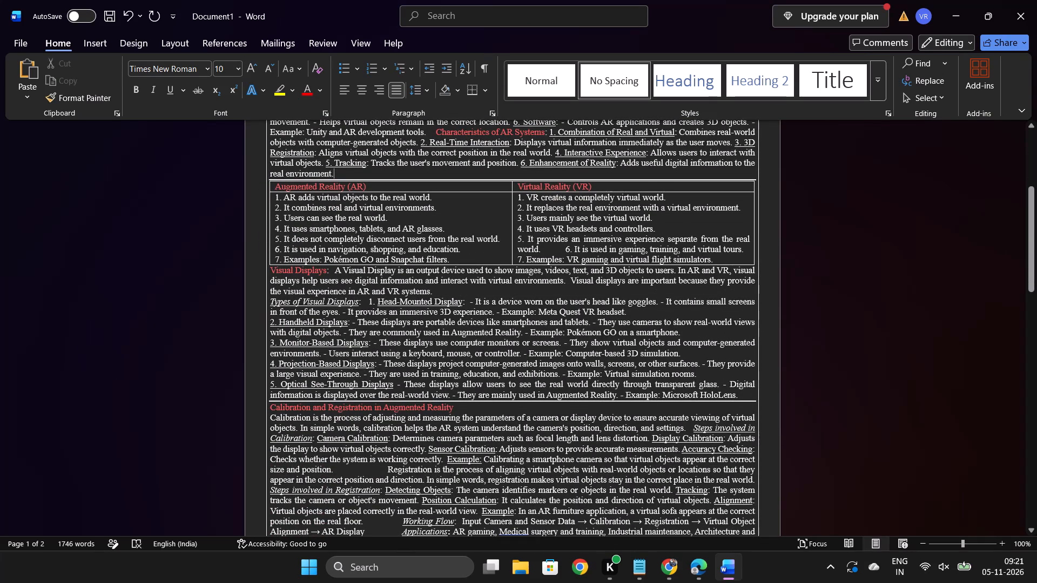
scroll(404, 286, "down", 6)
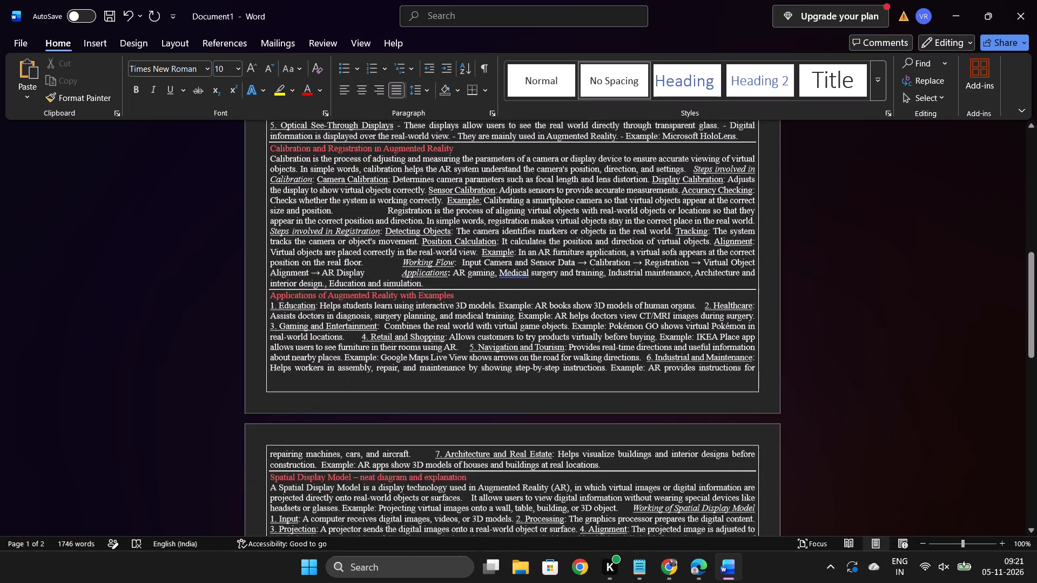
Delete the duplicate AR Systems requirements and characteristics paragraph after the Spatial Display Model section, keeping "Requirements of Spatial Display Model" on its own line.
scroll(404, 291, "down", 4)
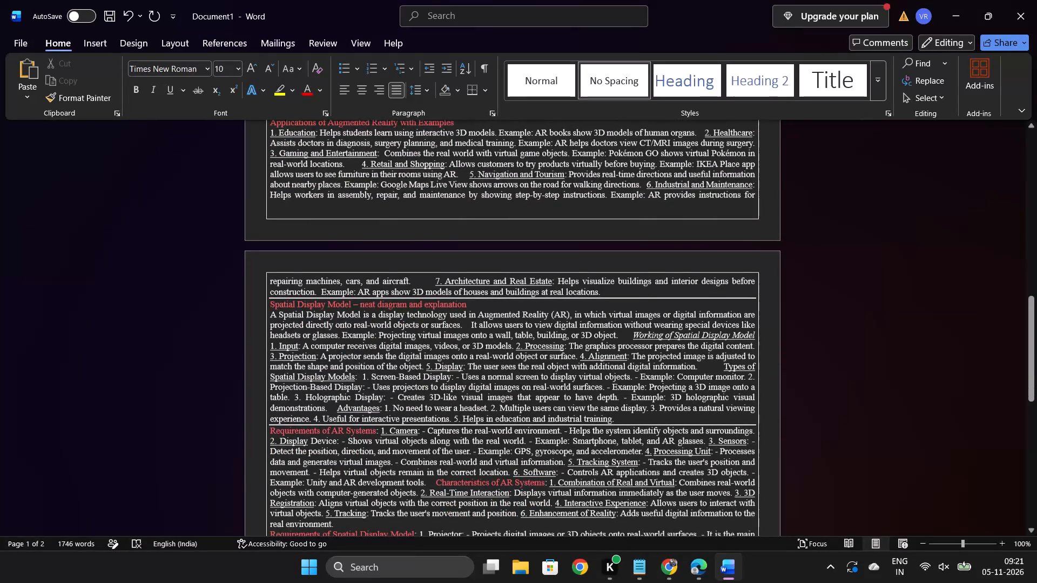
scroll(544, 392, "down", 3)
left_click_drag(336, 395, 265, 305)
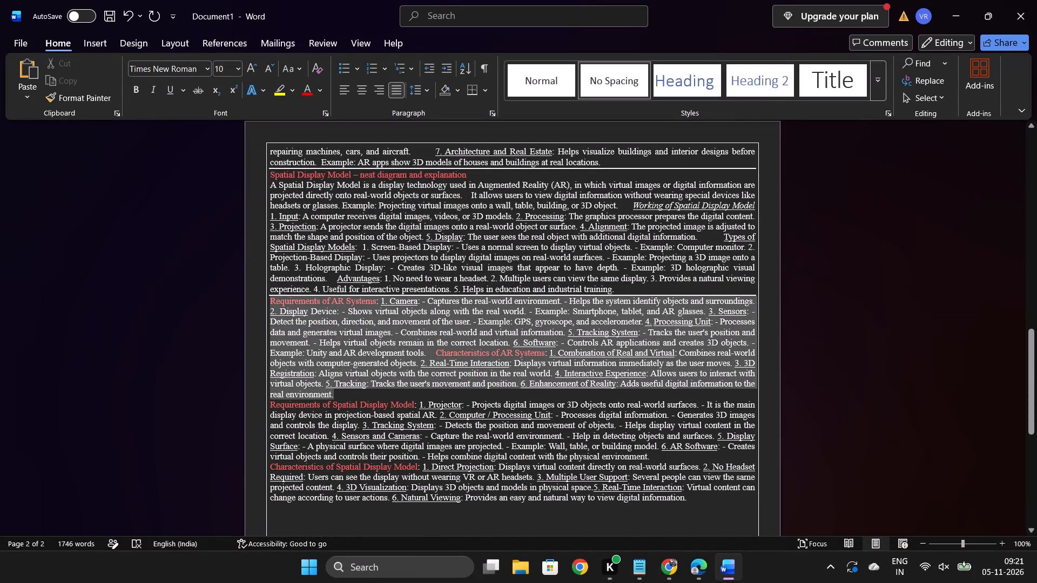
left_click_drag(265, 305, 265, 303)
key("BackSpace")
key("BackSpace")
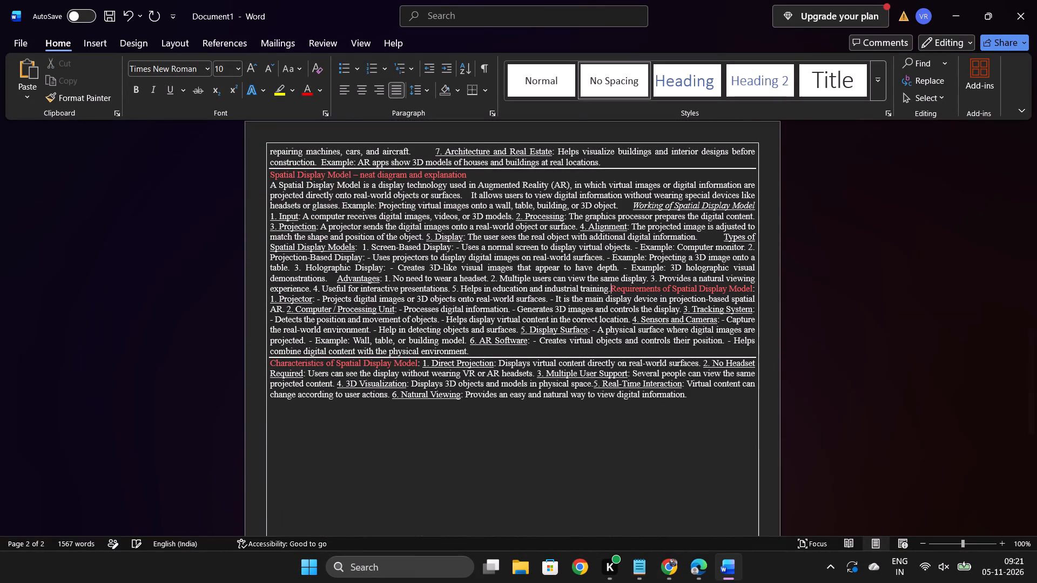
key("Return")
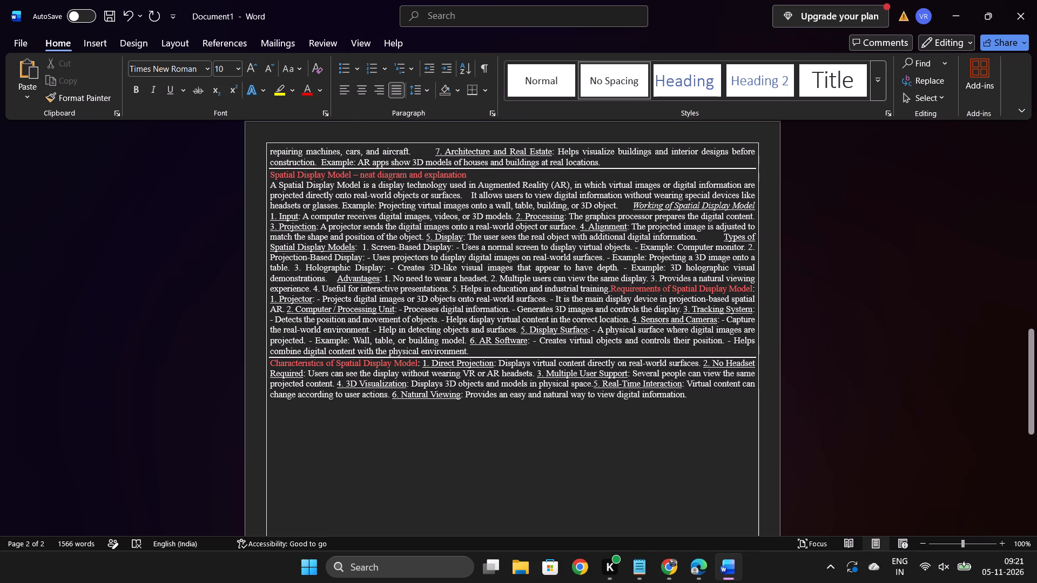
Remove the dividing line above "Characteristics of Spatial Display Model" by joining it to the requirements paragraph and splitting it again.
left_click(271, 364)
key("BackSpace")
key("Return")
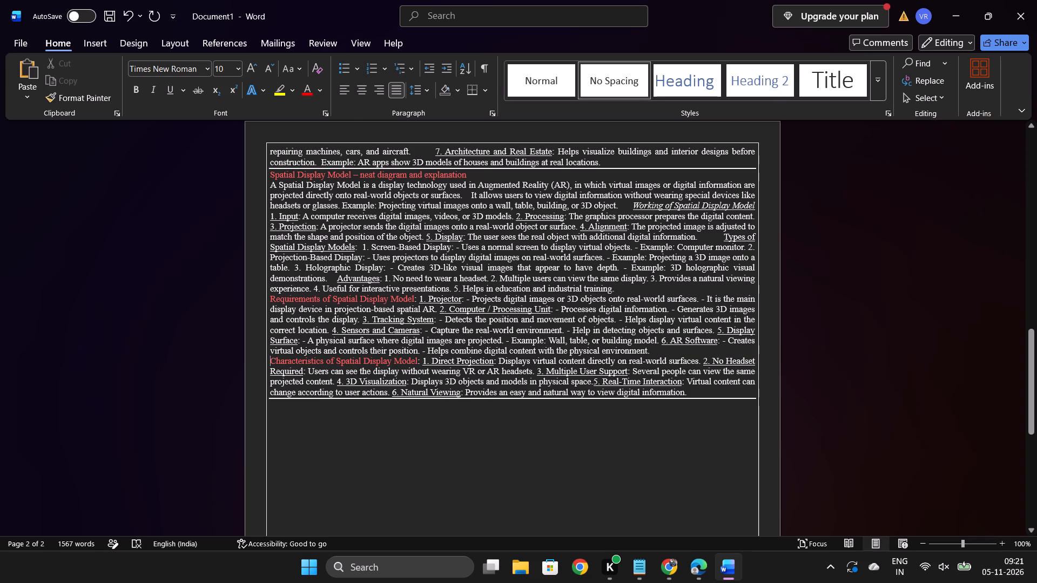
Copy the whole Augmented Reality versus Virtual Reality comparison table.
scroll(322, 300, "up", 4)
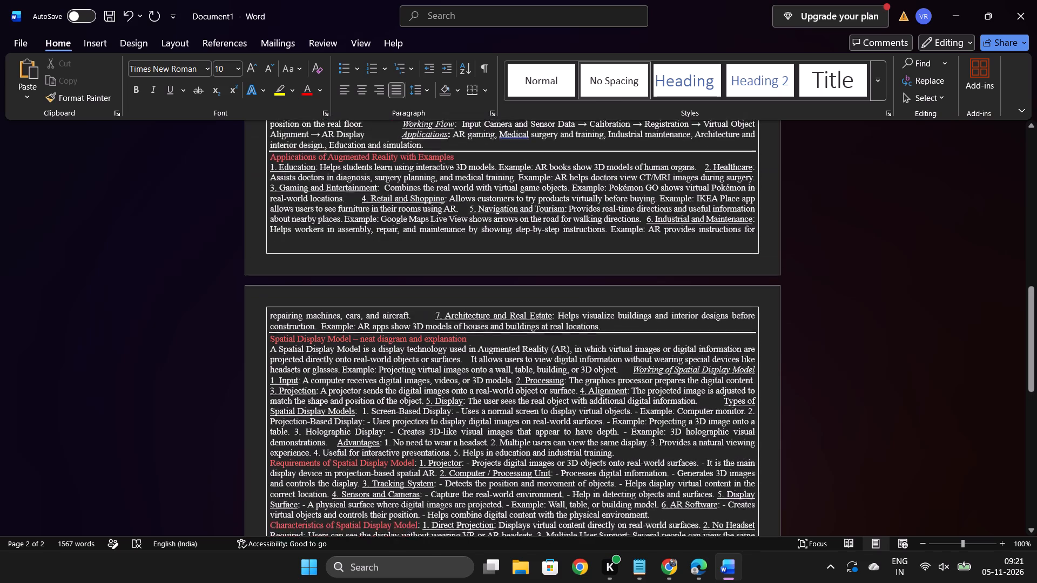
scroll(322, 300, "up", 11)
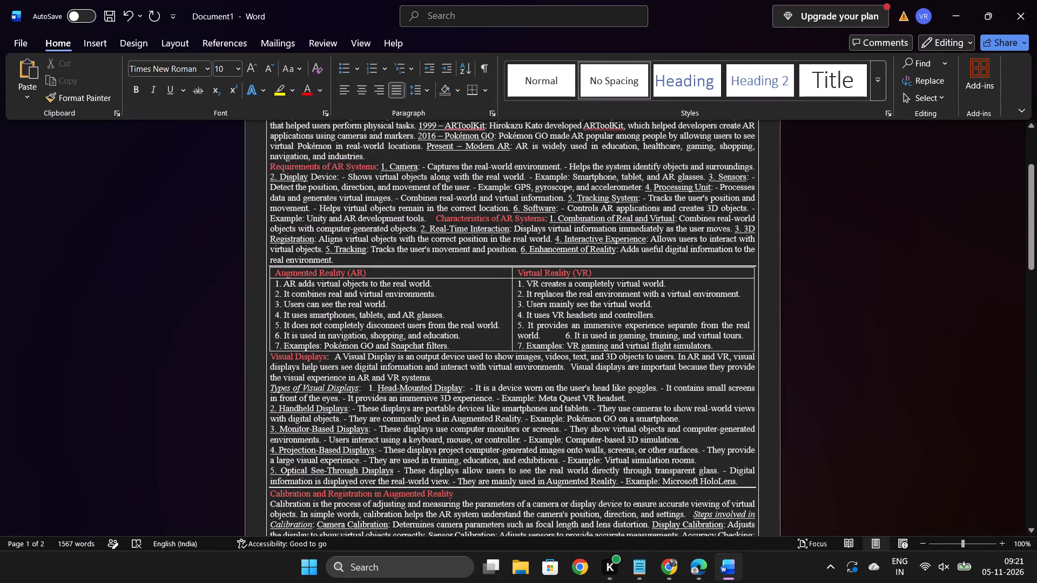
left_click_drag(720, 343, 366, 282)
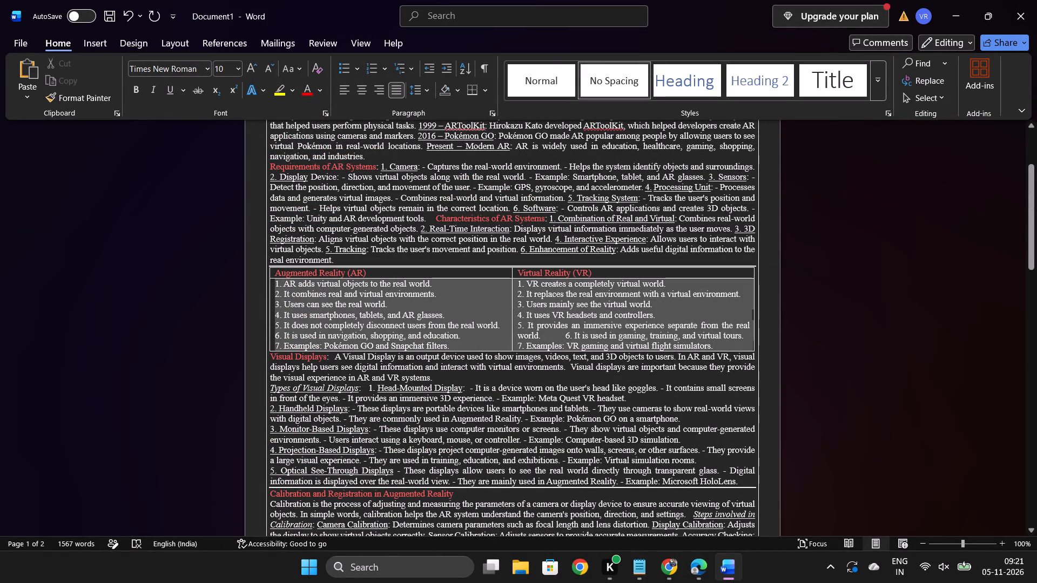
left_click_drag(366, 282, 325, 274)
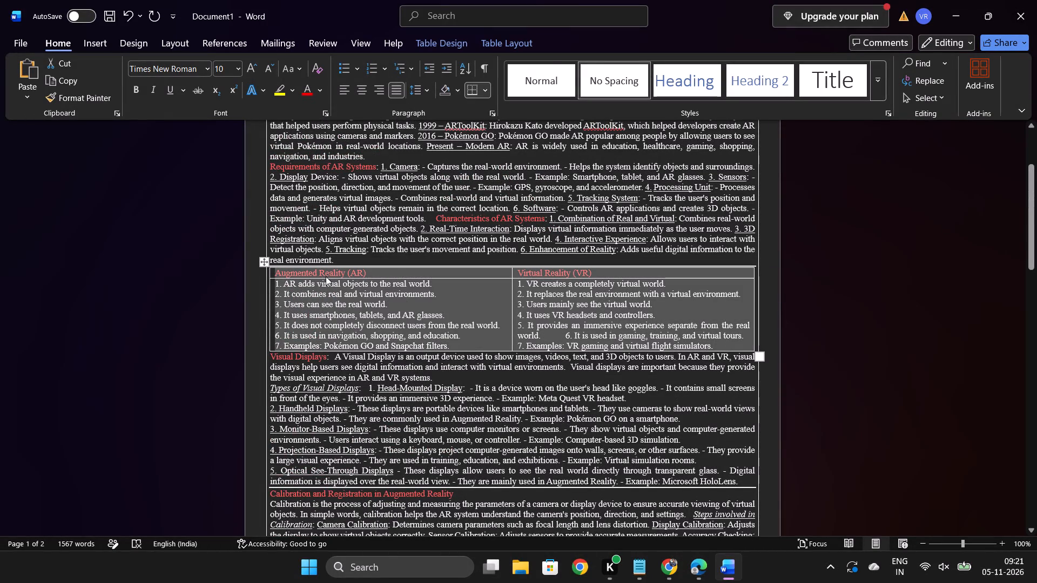
key("ctrl+c")
key("ctrl+c")
key("ctrl+c")
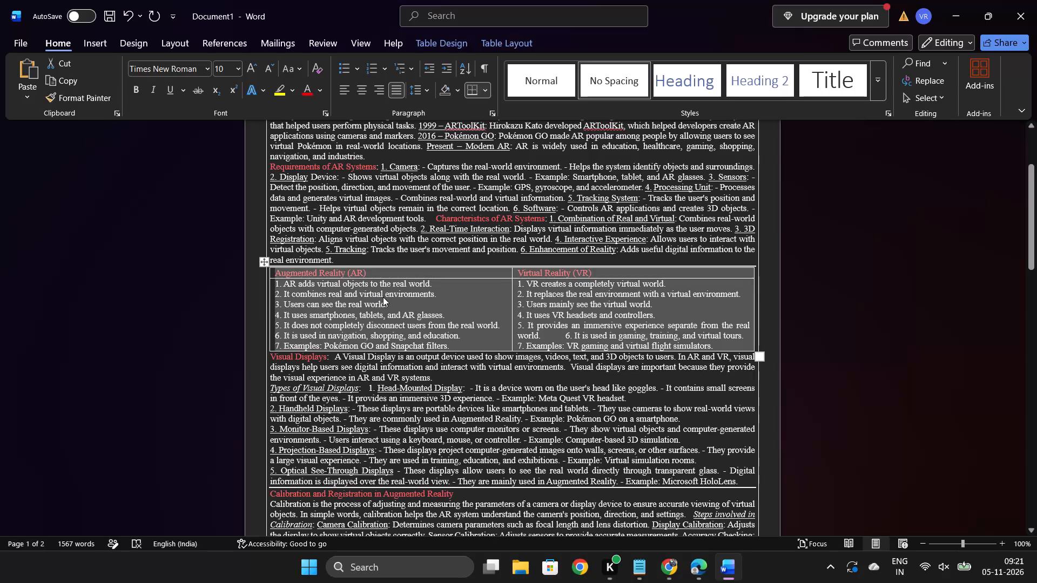
left_click(448, 302)
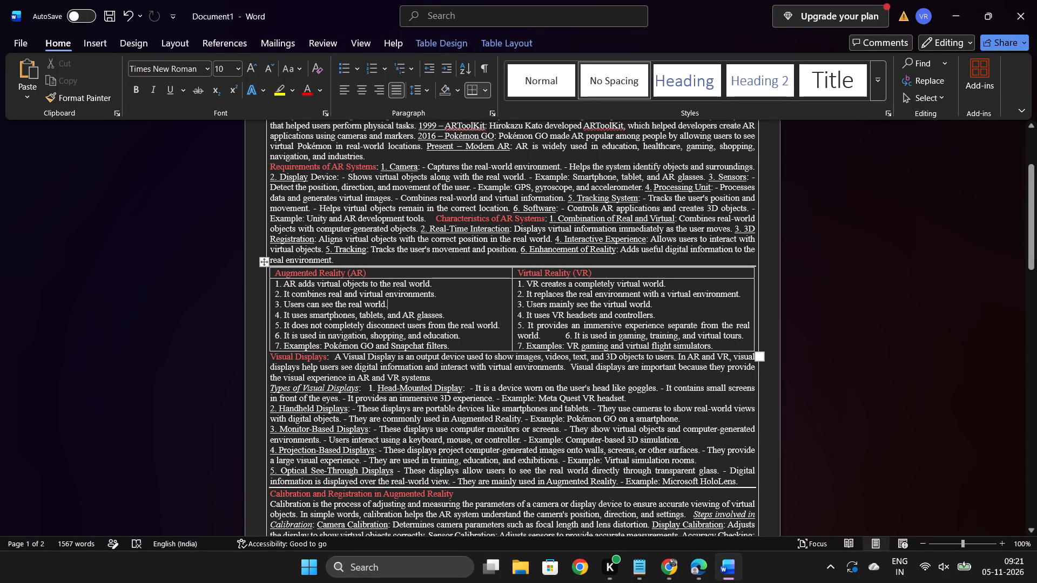
Move point 6, "It is used in gaming, training, and virtual tours", onto its own line in the table's Virtual Reality column.
scroll(479, 321, "up", 2, "ctrl")
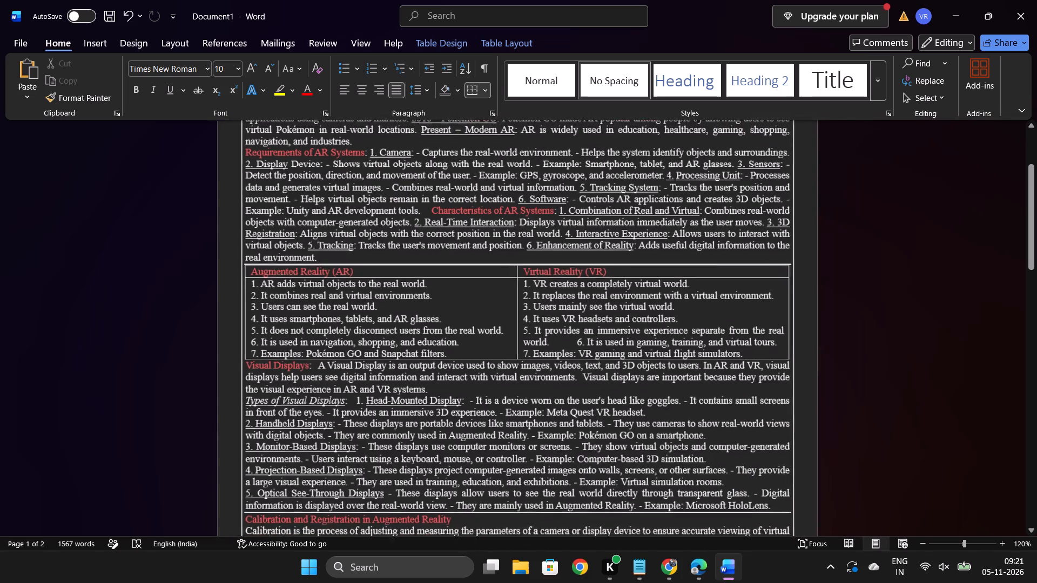
left_click(571, 345)
key("Right")
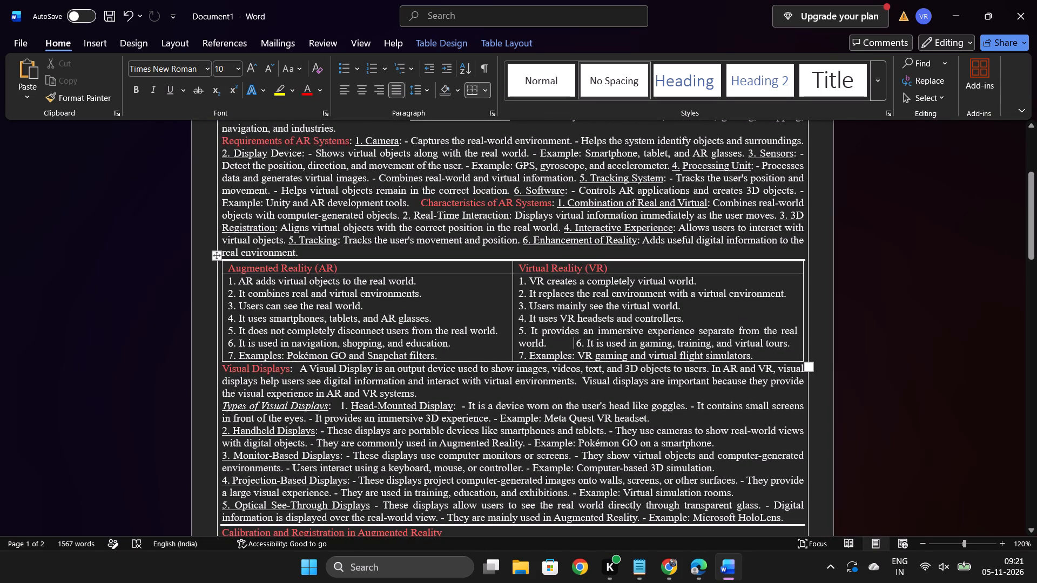
key("Right")
key("Return")
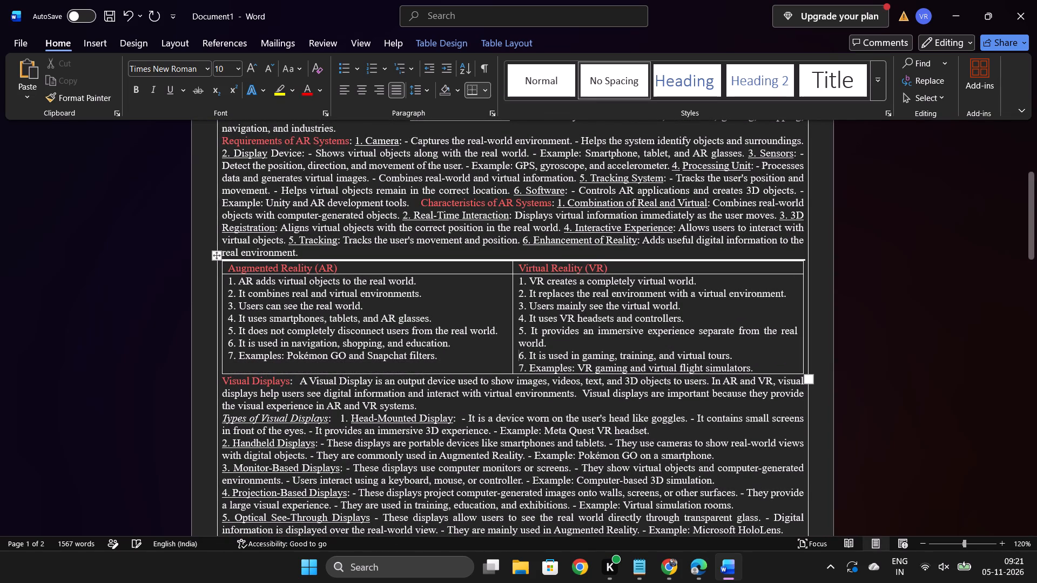
left_click(816, 347)
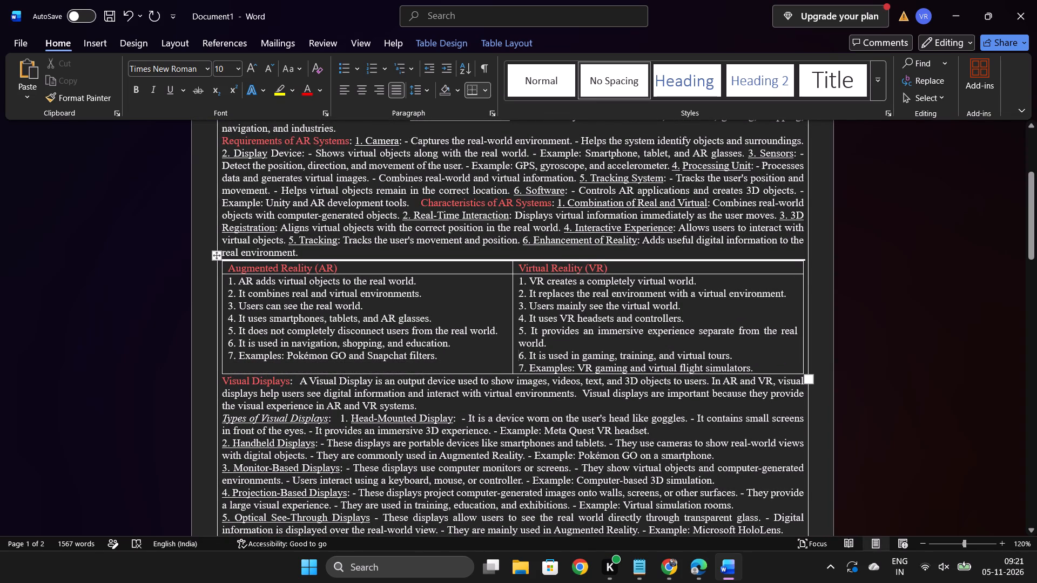
Capture a rectangular screenshot of the whole Augmented Reality versus Virtual Reality comparison table.
key("Print")
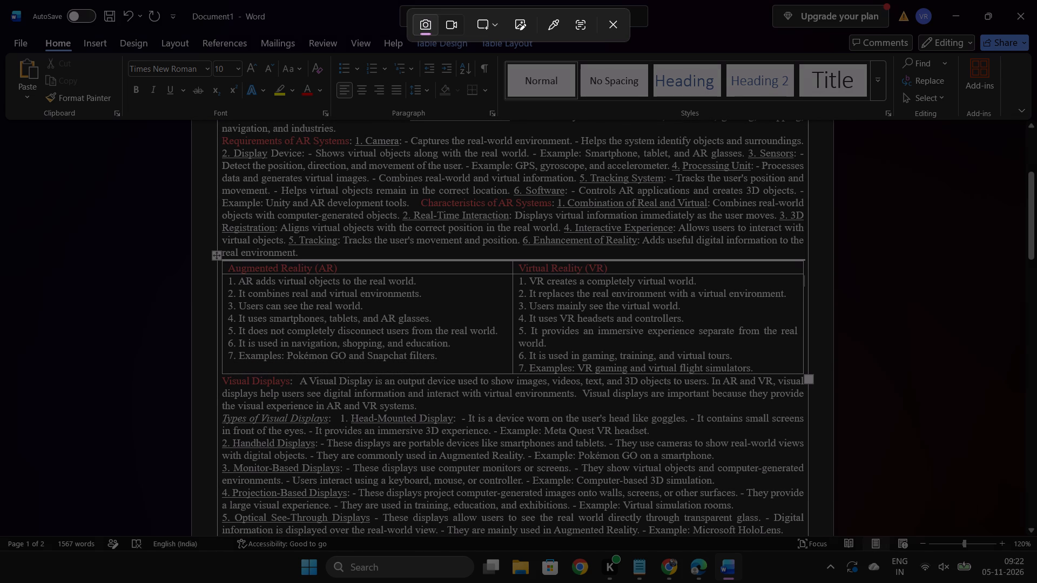
left_click_drag(223, 261, 803, 374)
Switch to the AR Exam Priority List conversation in ChatGPT in Chrome.
left_click(671, 566)
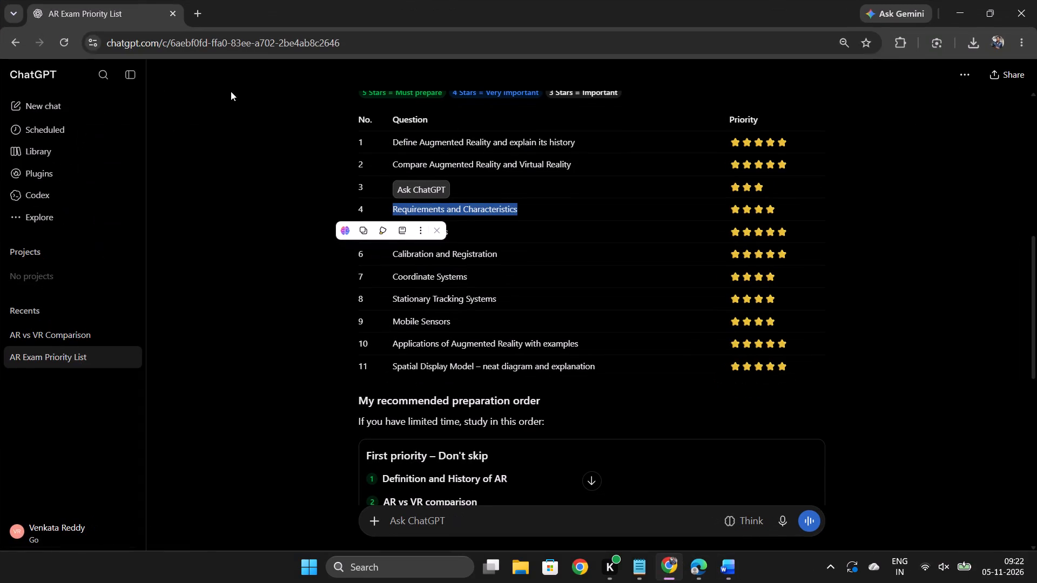
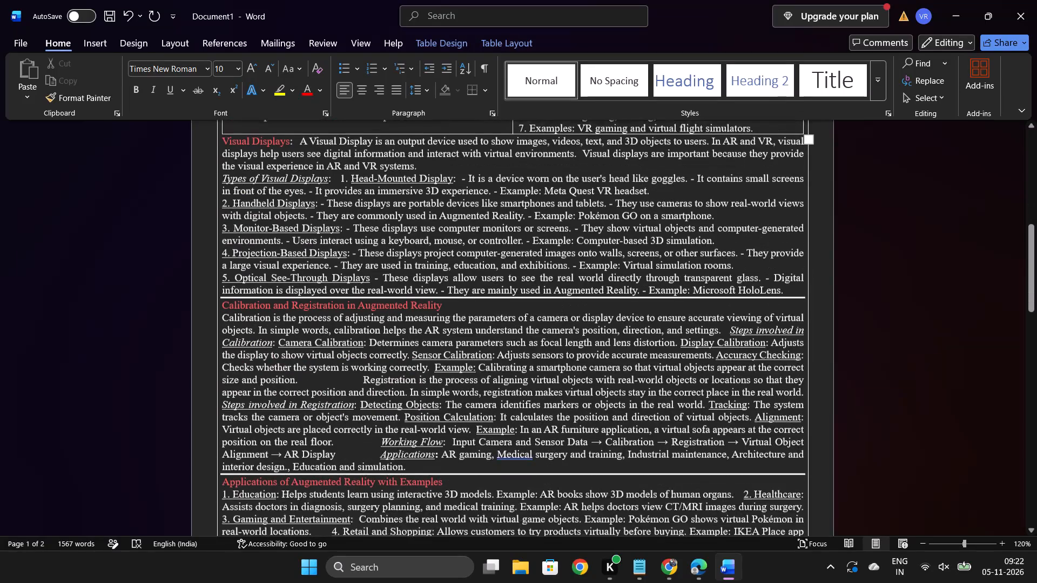
Review the formatted notes from the Augmented Reality versus Virtual Reality table through the end of the Spatial Display Model section.
scroll(280, 279, "up", 6)
scroll(280, 279, "down", 5)
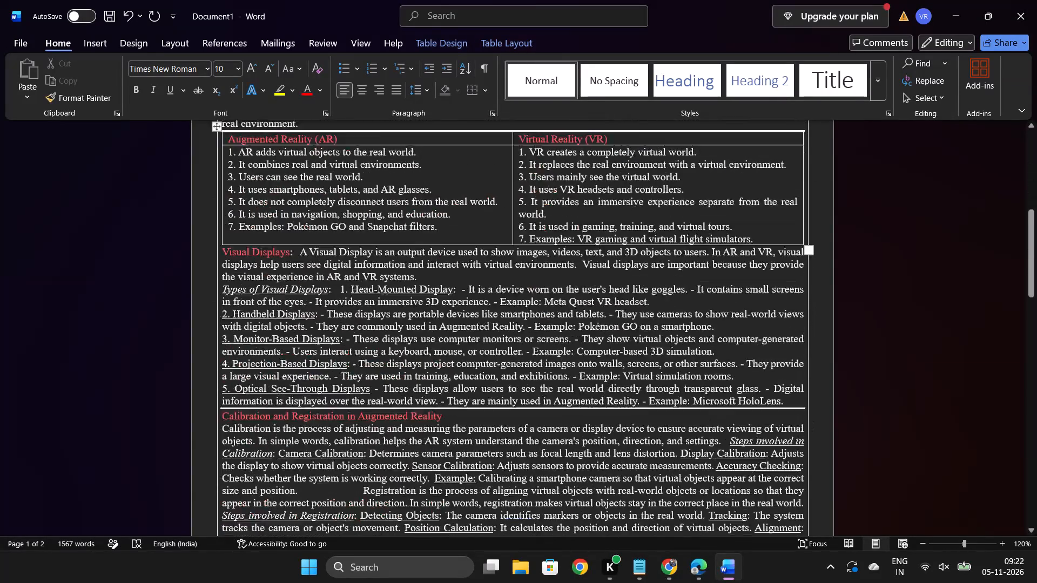
scroll(282, 276, "down", 4)
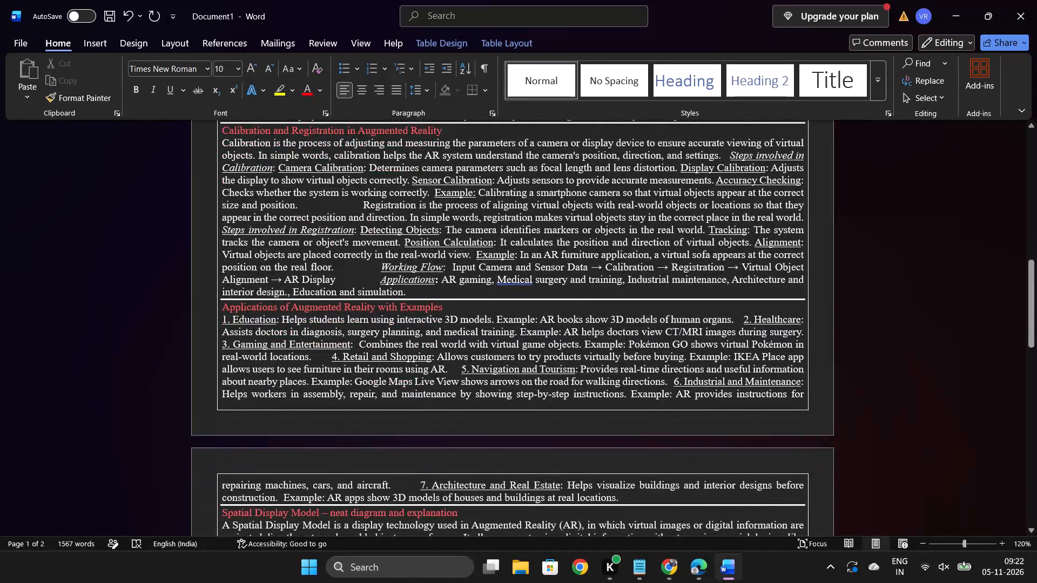
scroll(282, 276, "down", 3)
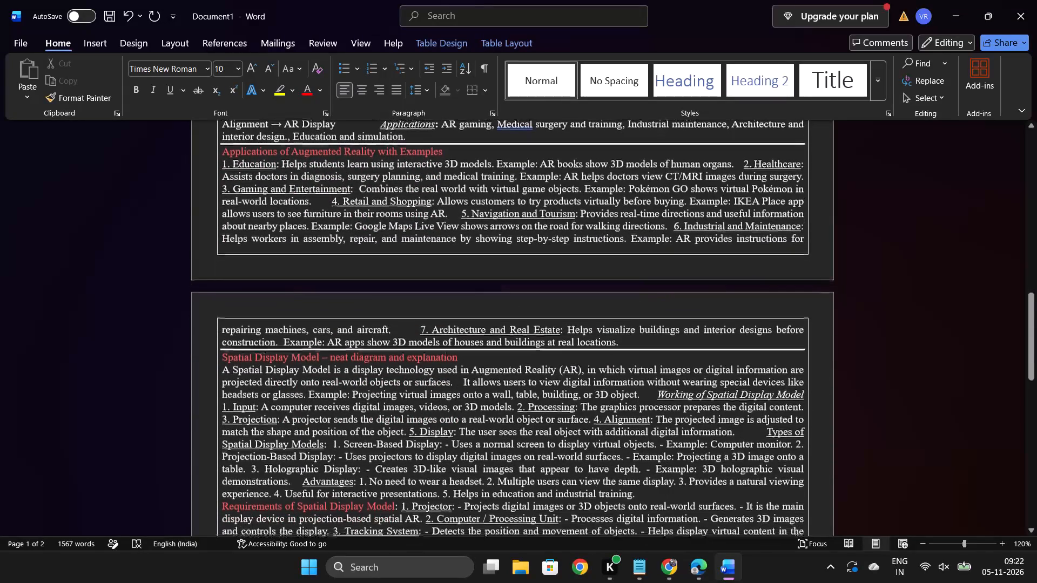
scroll(282, 278, "down", 3)
scroll(282, 279, "up", 9)
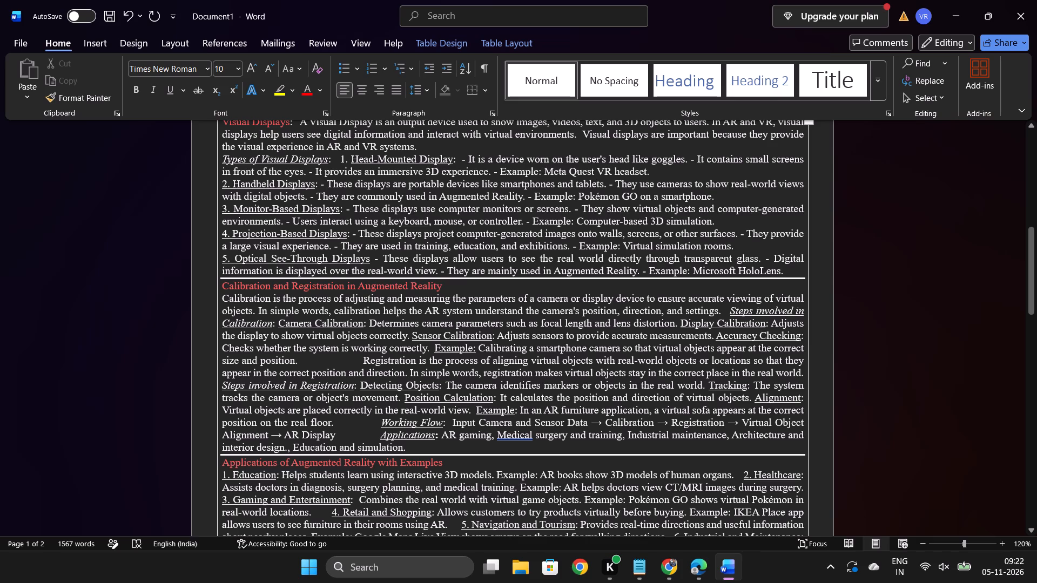
scroll(356, 417, "down", 16)
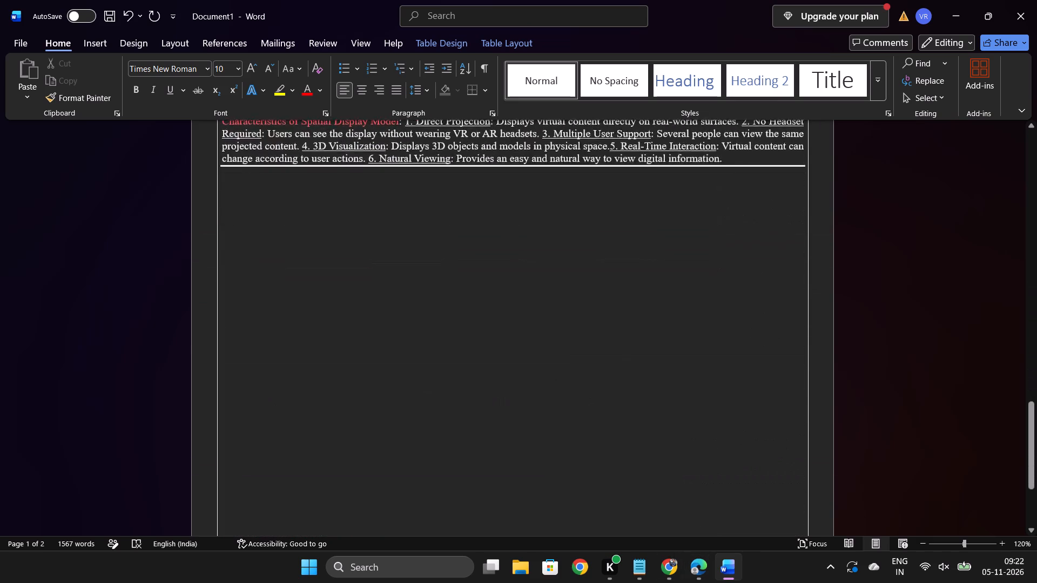
scroll(356, 419, "up", 10)
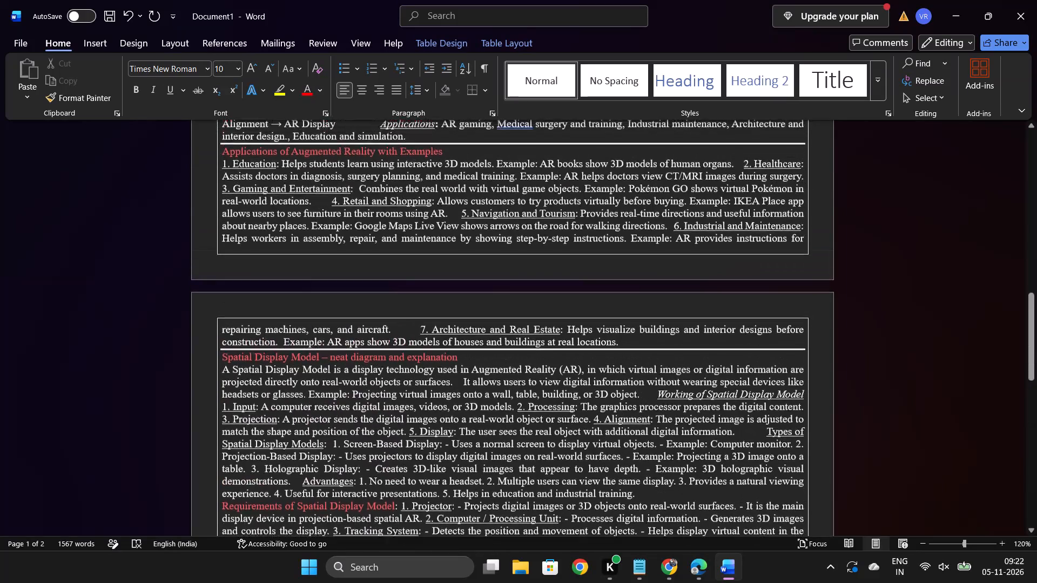
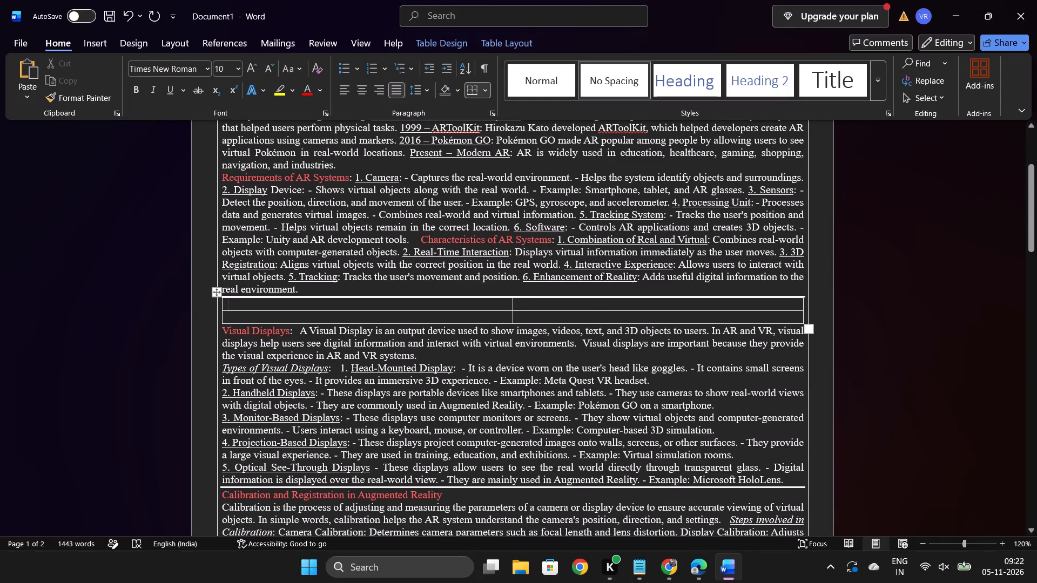
Delete the empty two-by-two table above "Visual Displays", keeping that heading on its own line.
left_click(218, 292)
key("Delete")
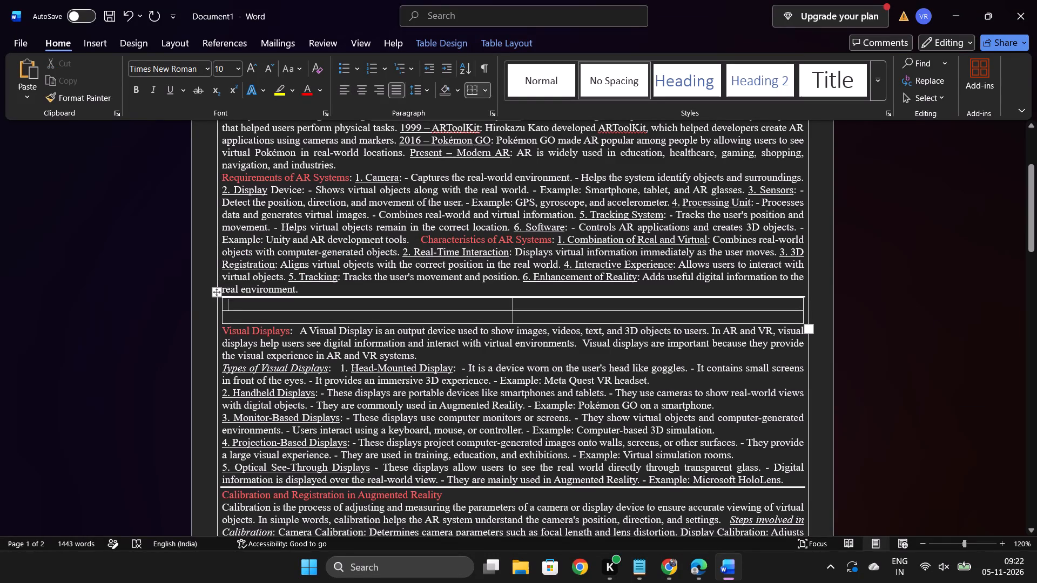
left_click(810, 328)
key("BackSpace")
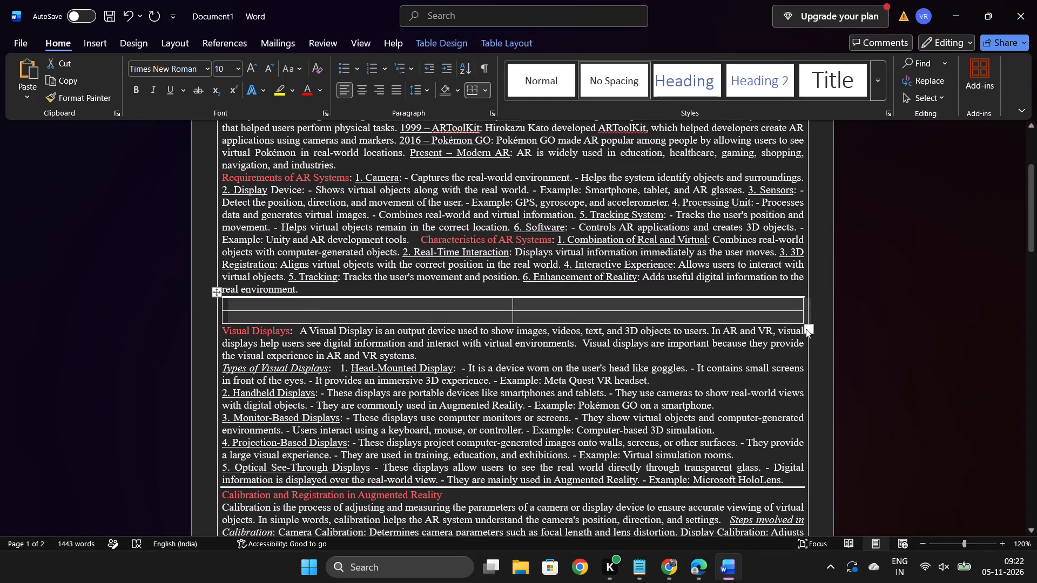
key("BackSpace")
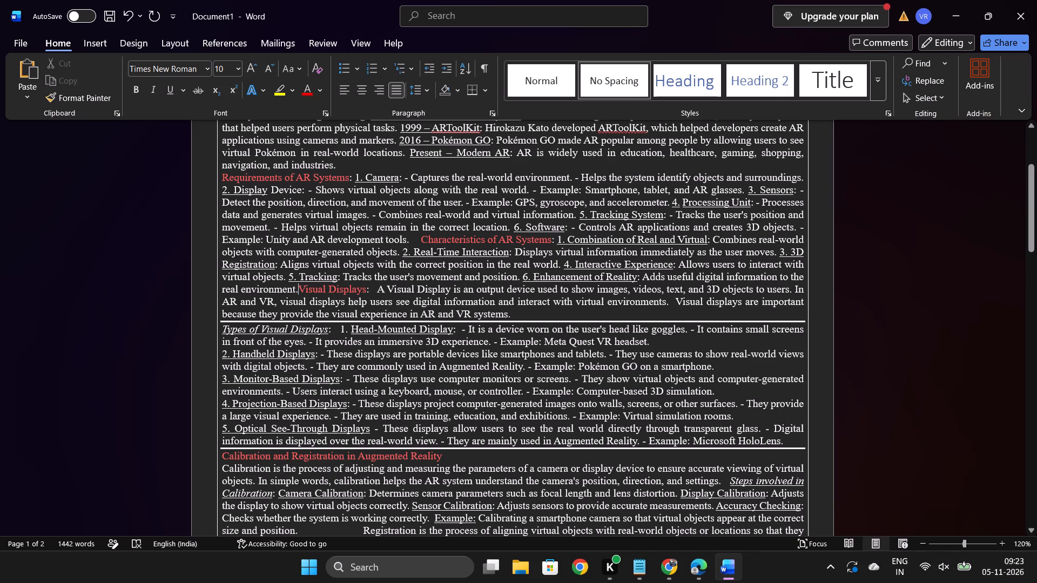
key("Return")
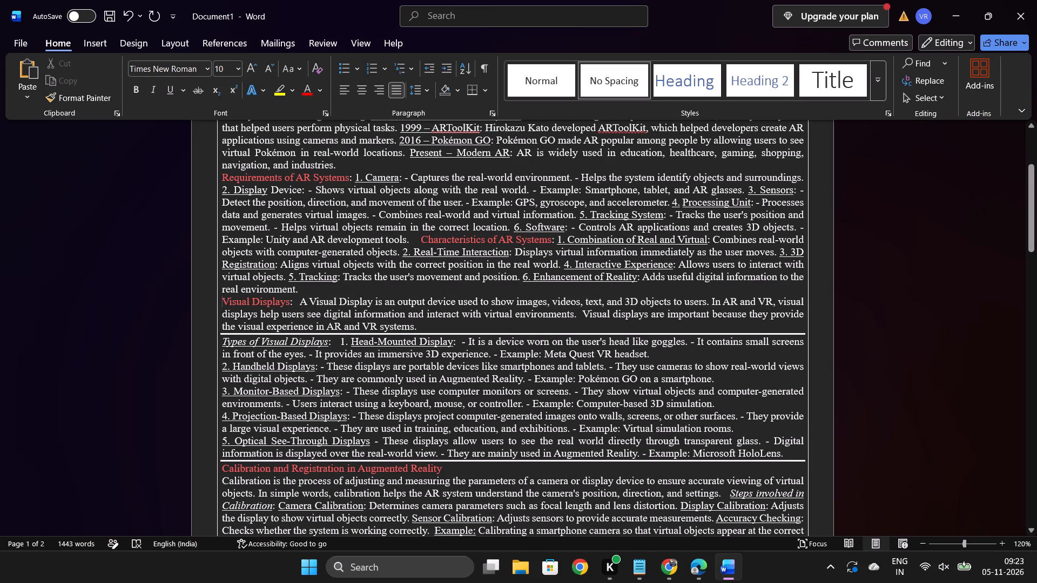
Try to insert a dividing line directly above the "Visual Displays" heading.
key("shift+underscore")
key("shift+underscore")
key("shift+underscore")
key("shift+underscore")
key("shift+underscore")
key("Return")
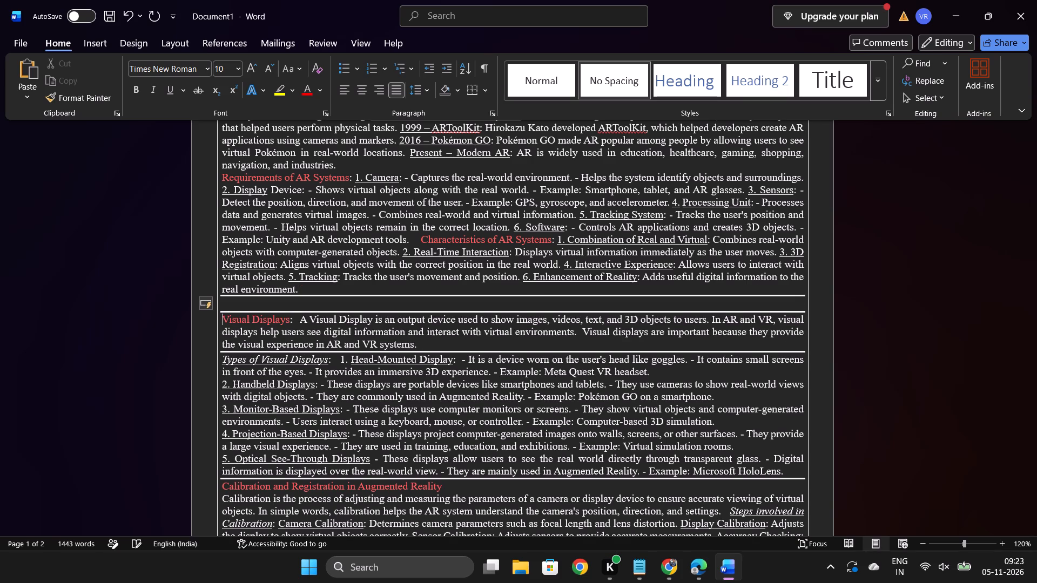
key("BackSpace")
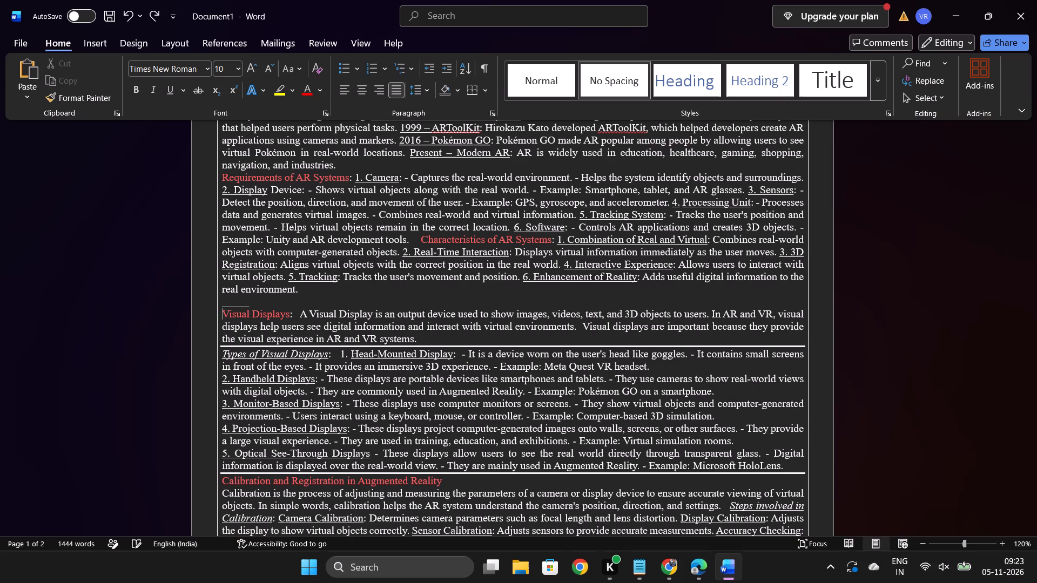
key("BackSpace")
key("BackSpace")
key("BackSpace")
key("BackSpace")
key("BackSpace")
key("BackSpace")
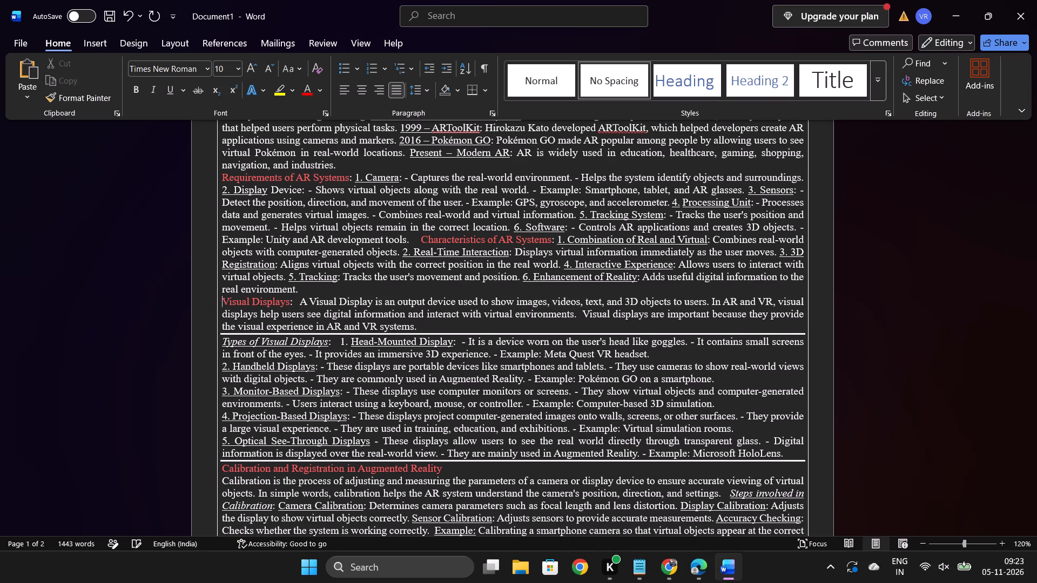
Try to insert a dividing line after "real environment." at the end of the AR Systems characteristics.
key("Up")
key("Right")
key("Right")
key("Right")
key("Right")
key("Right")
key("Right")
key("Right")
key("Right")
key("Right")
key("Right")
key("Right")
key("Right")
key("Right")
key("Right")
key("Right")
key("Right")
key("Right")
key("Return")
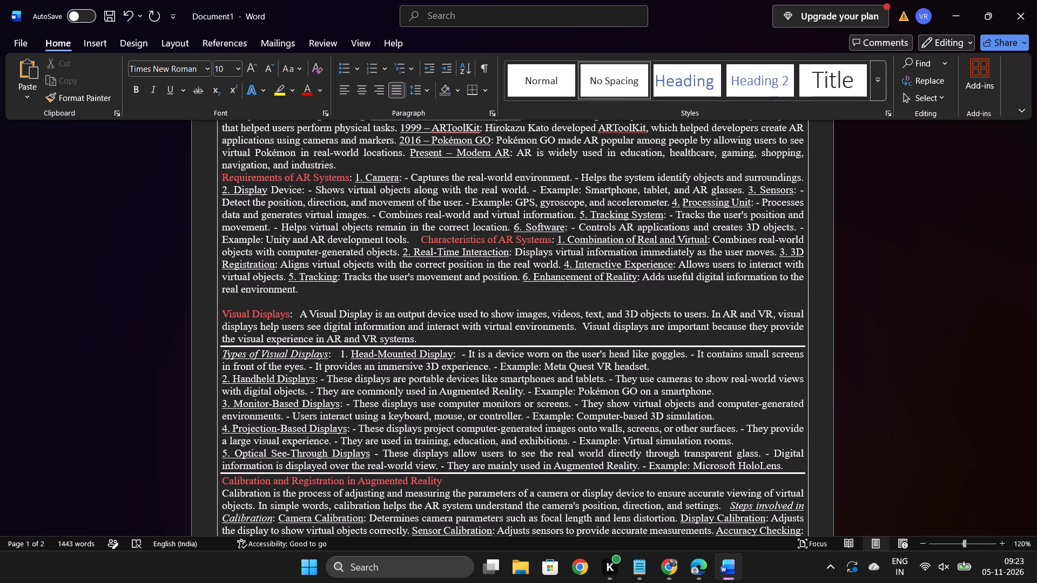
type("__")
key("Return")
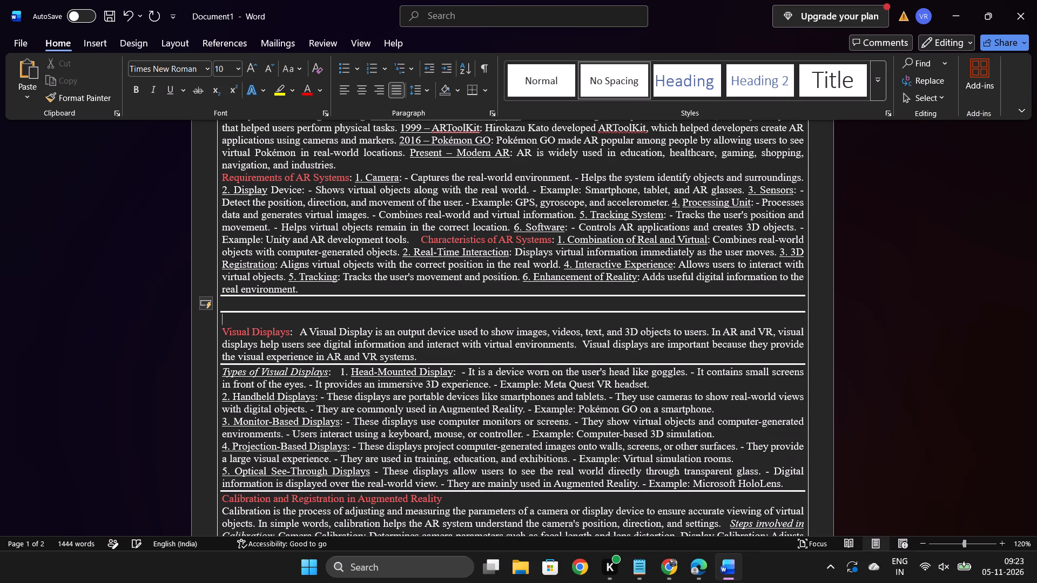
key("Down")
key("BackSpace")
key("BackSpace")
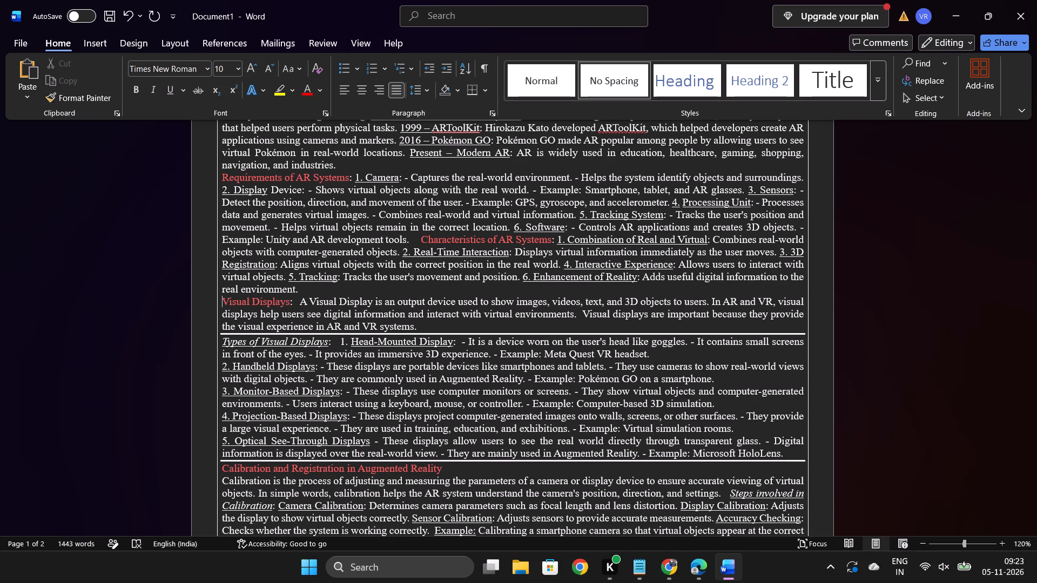
Remove the dividing line above "Types of Visual Displays" by joining it to the preceding paragraph and splitting it again.
left_click(221, 340)
key("BackSpace")
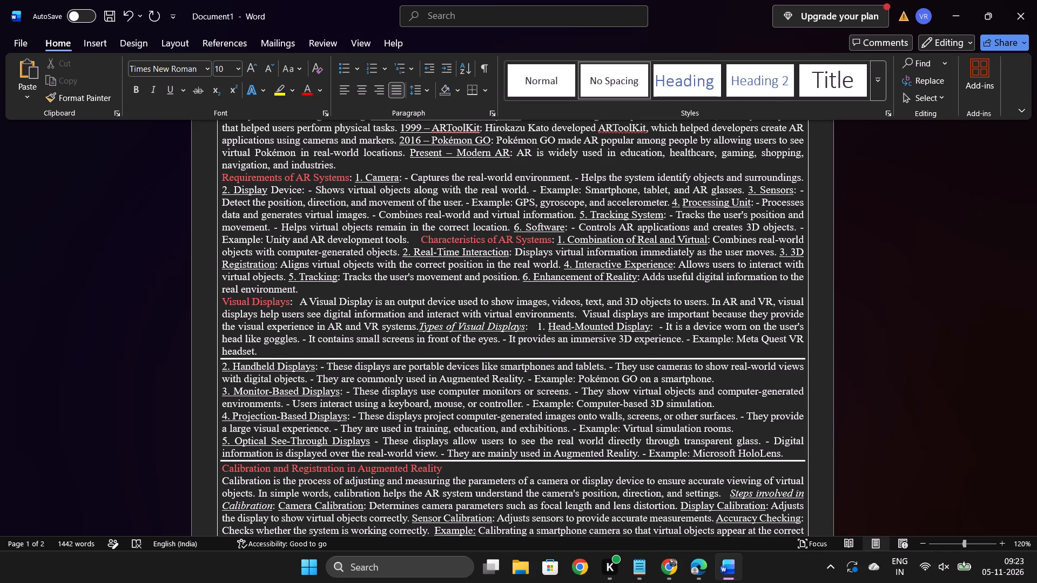
key("Return")
Run visual display types 2 to 5 on after Head-Mounted Display as one continuous paragraph, separated by spaces and without dividing lines.
left_click(223, 370)
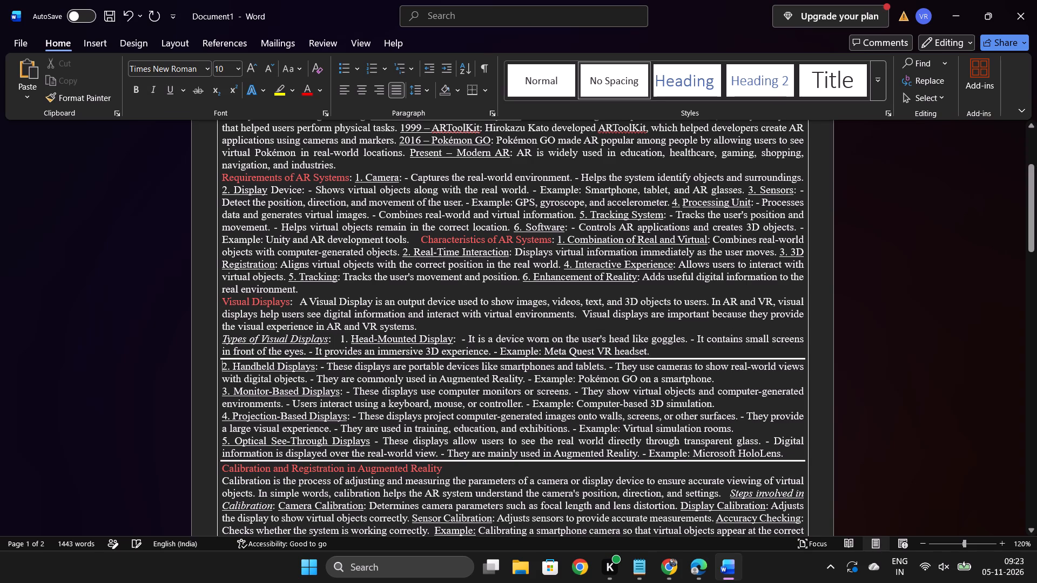
key("BackSpace")
key("space")
key("space")
key("space")
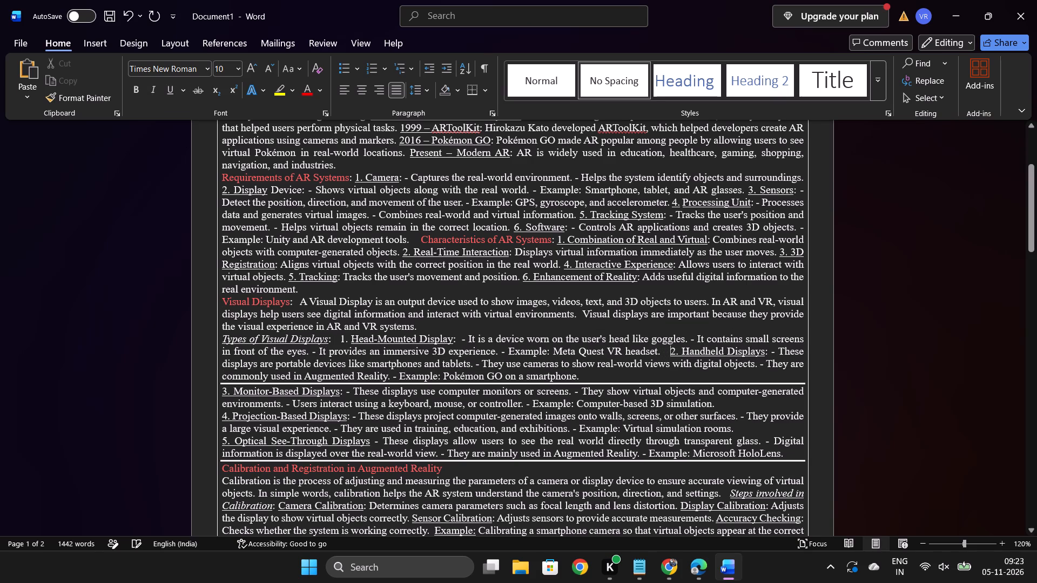
left_click(222, 389)
key("backslash")
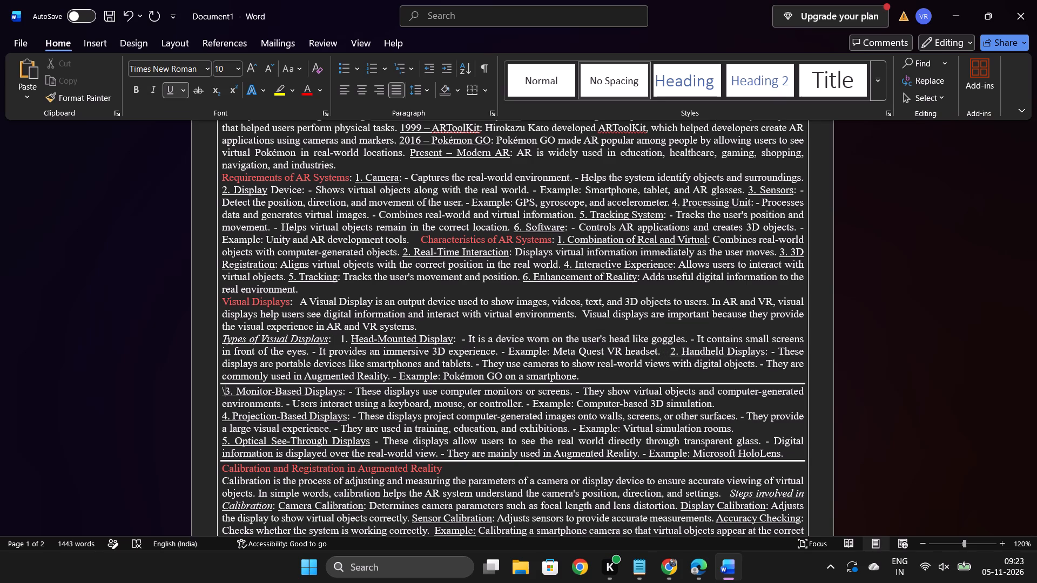
key("BackSpace")
key("BackSpace")
key("space")
left_click(223, 413)
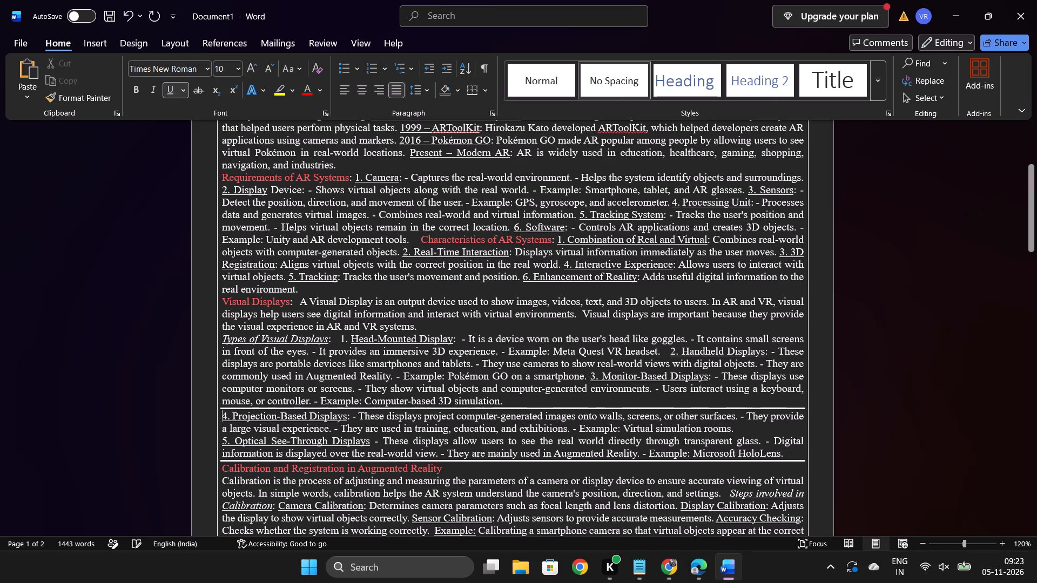
key("BackSpace")
key("space")
left_click(221, 438)
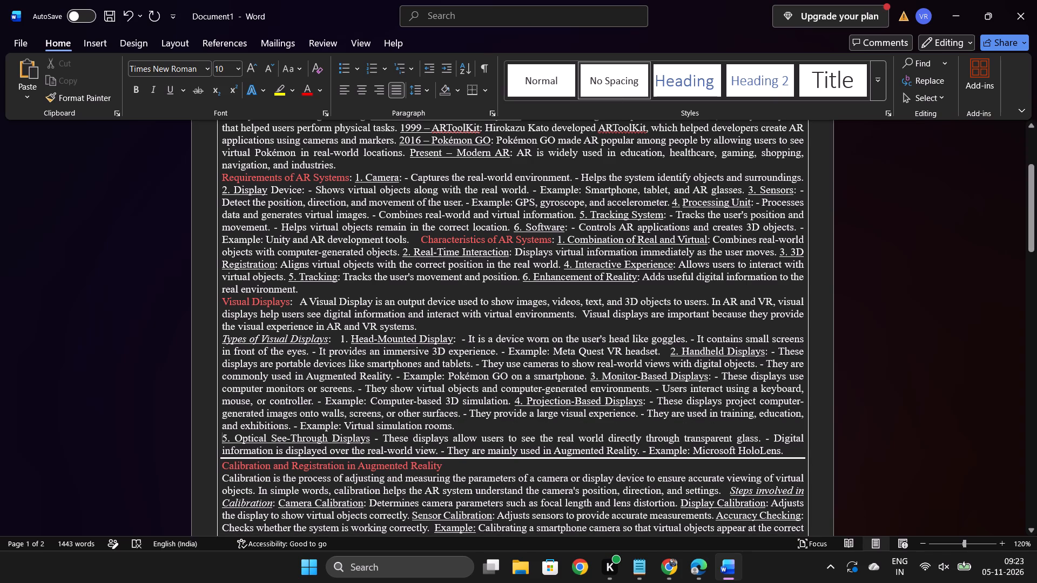
key("BackSpace")
key("space")
Insert an underscore dividing line after "real environment.", between the AR Systems characteristics and "Visual Displays".
scroll(258, 431, "down", 4)
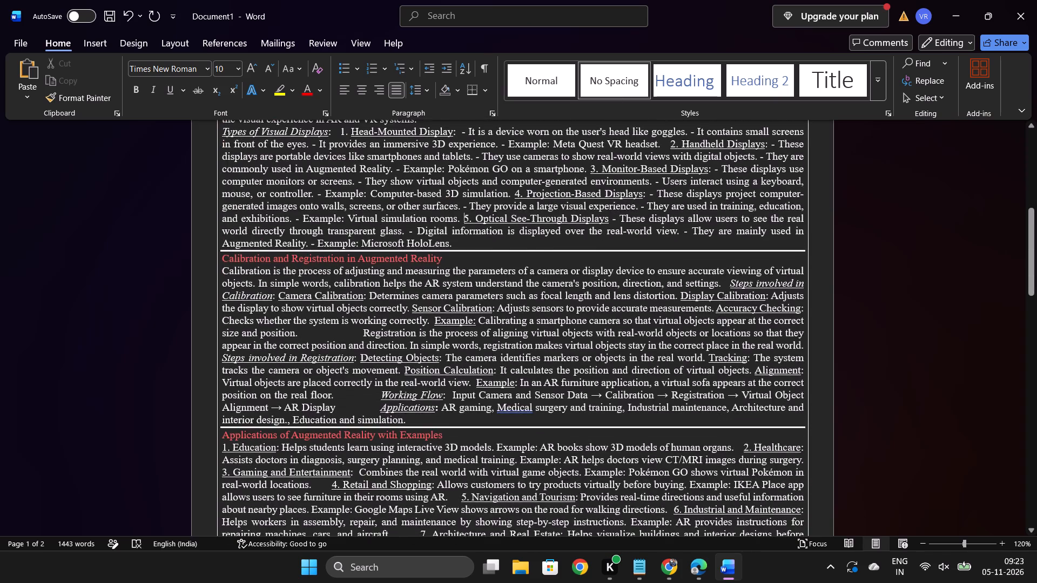
scroll(258, 431, "up", 4)
left_click(300, 293)
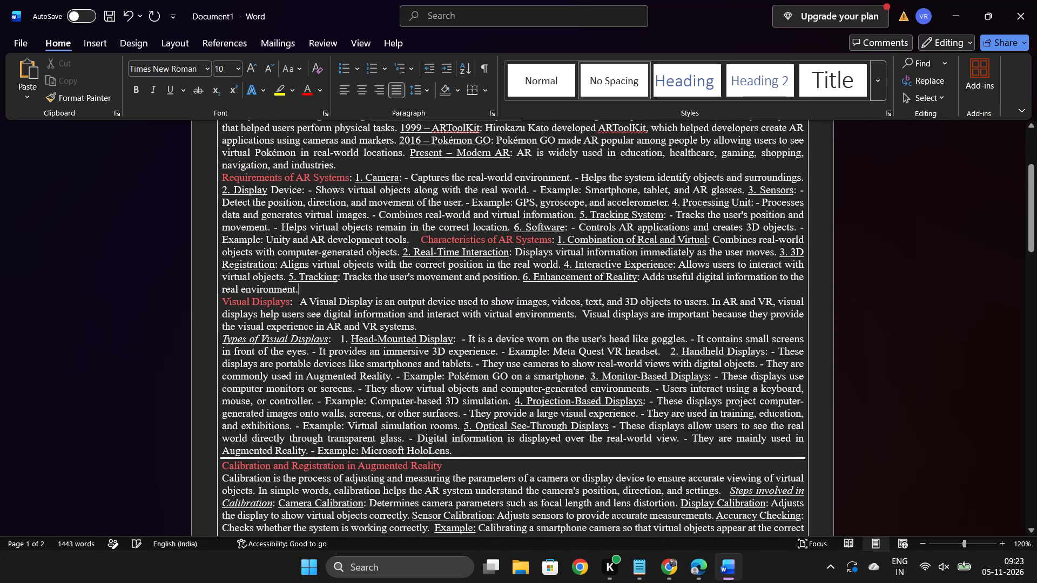
key("Return")
key("shift+underscore")
key("shift+underscore")
key("shift+underscore")
key("shift+underscore")
key("shift+underscore")
key("shift+underscore")
key("shift+underscore")
key("Return")
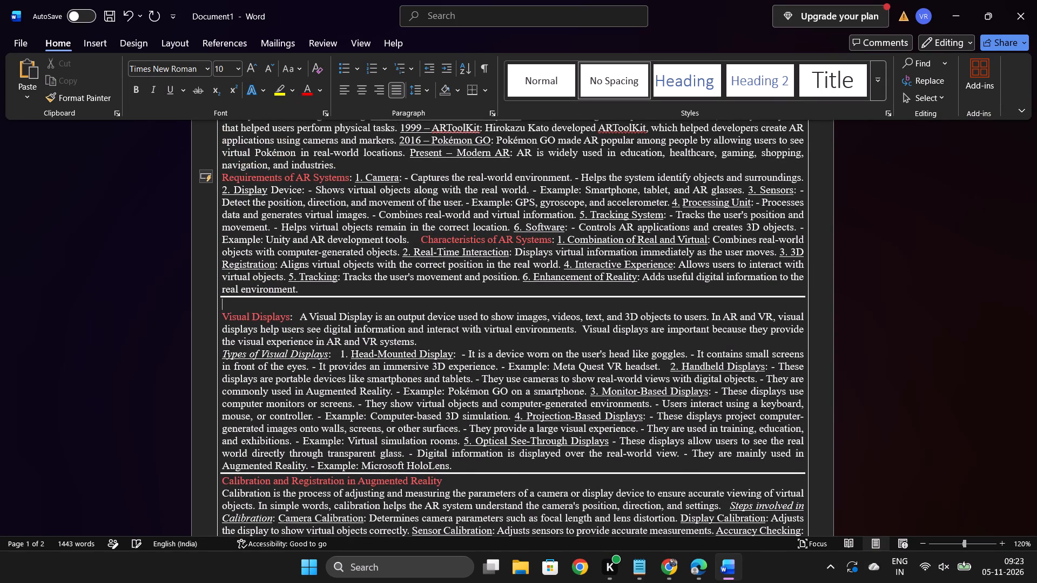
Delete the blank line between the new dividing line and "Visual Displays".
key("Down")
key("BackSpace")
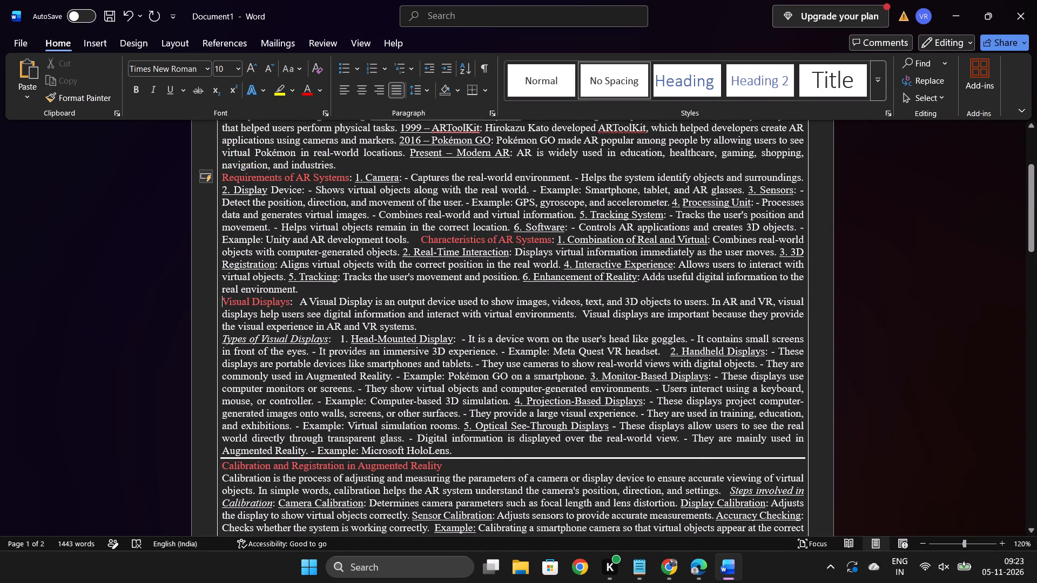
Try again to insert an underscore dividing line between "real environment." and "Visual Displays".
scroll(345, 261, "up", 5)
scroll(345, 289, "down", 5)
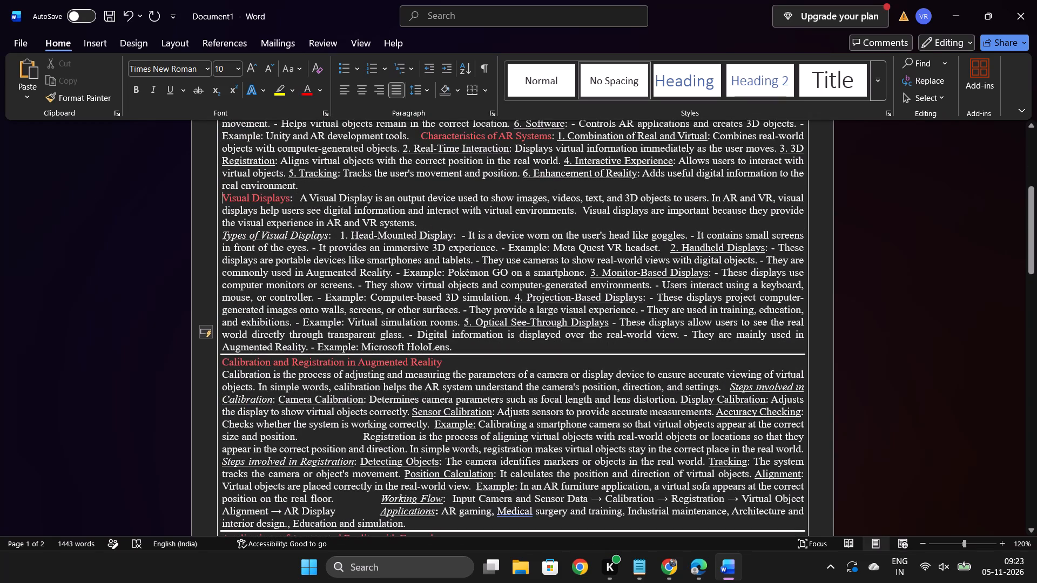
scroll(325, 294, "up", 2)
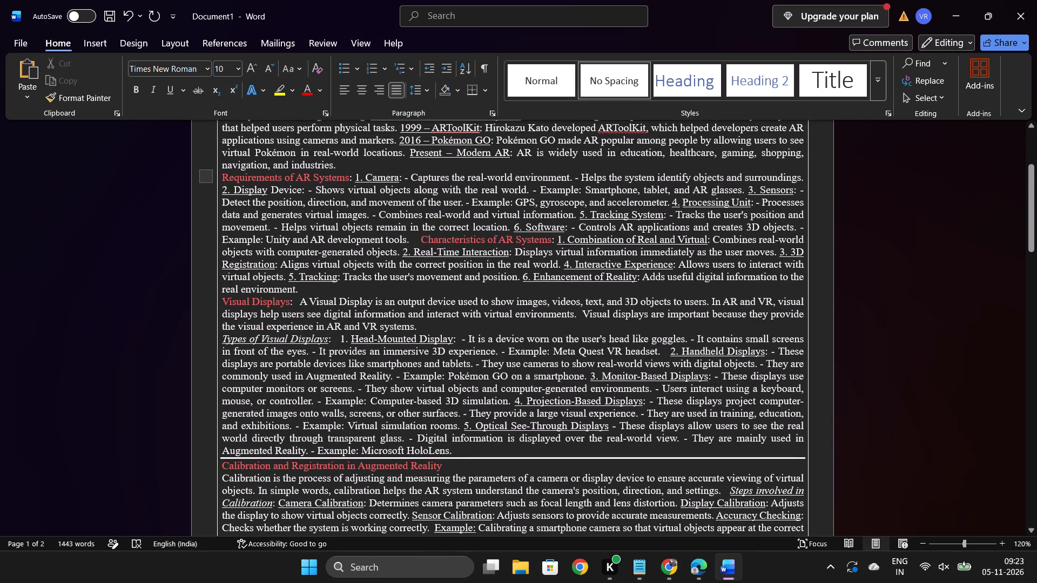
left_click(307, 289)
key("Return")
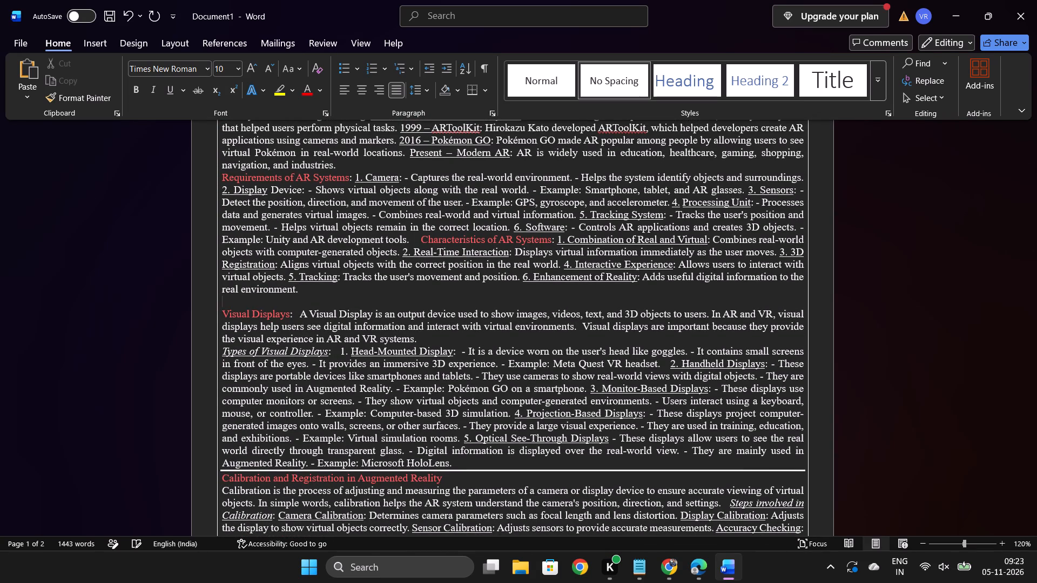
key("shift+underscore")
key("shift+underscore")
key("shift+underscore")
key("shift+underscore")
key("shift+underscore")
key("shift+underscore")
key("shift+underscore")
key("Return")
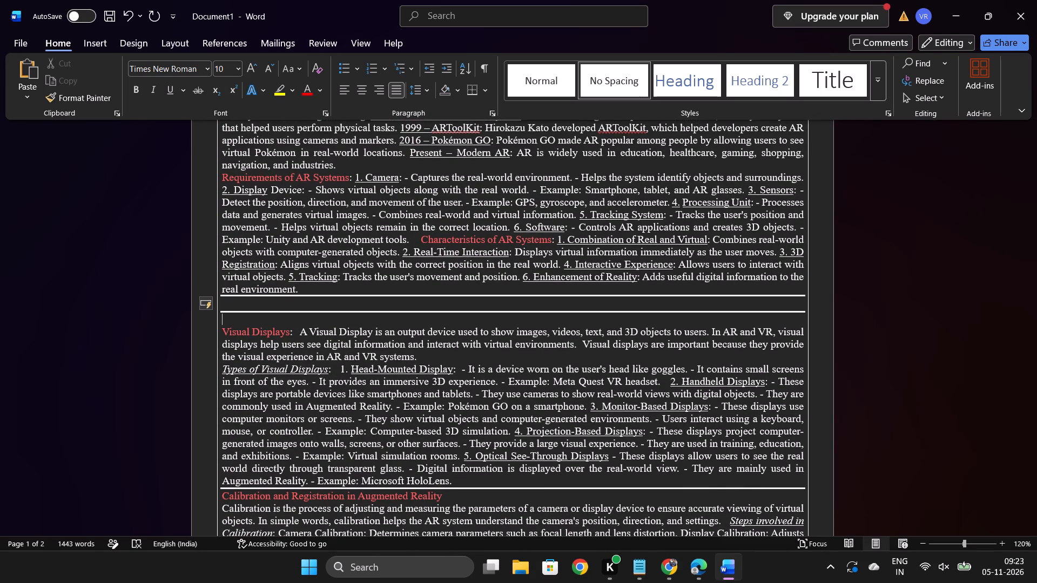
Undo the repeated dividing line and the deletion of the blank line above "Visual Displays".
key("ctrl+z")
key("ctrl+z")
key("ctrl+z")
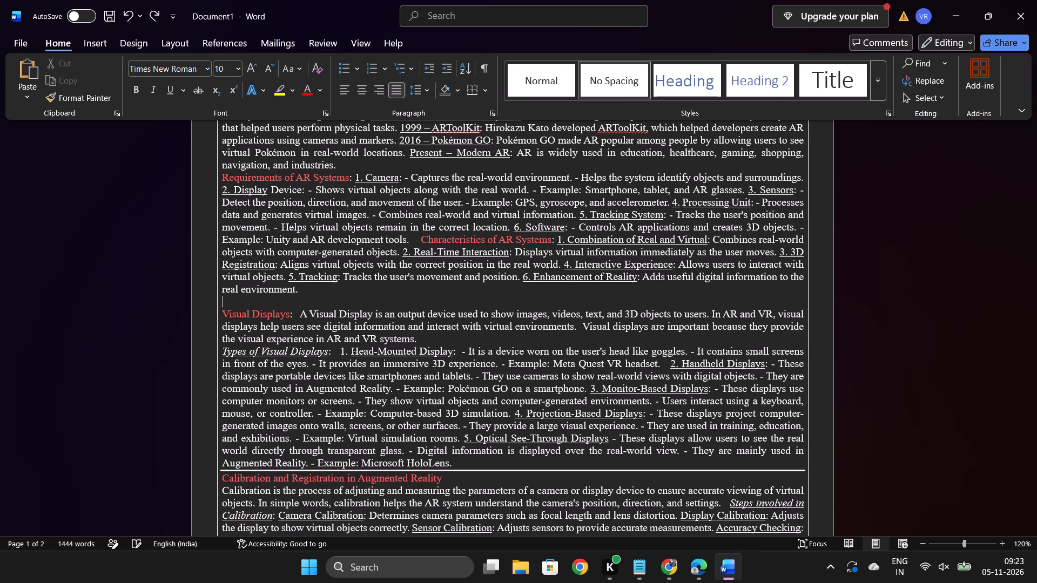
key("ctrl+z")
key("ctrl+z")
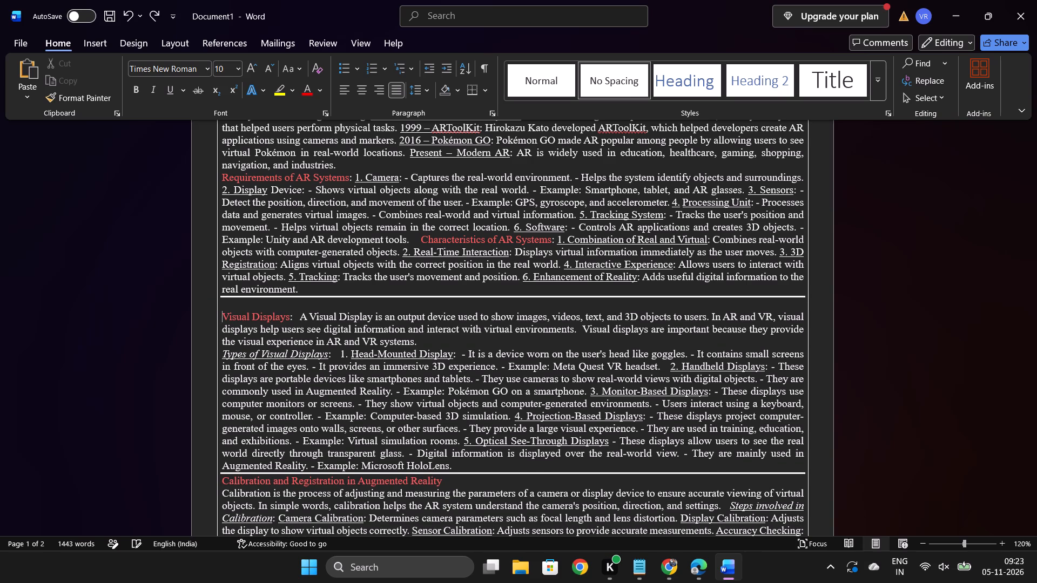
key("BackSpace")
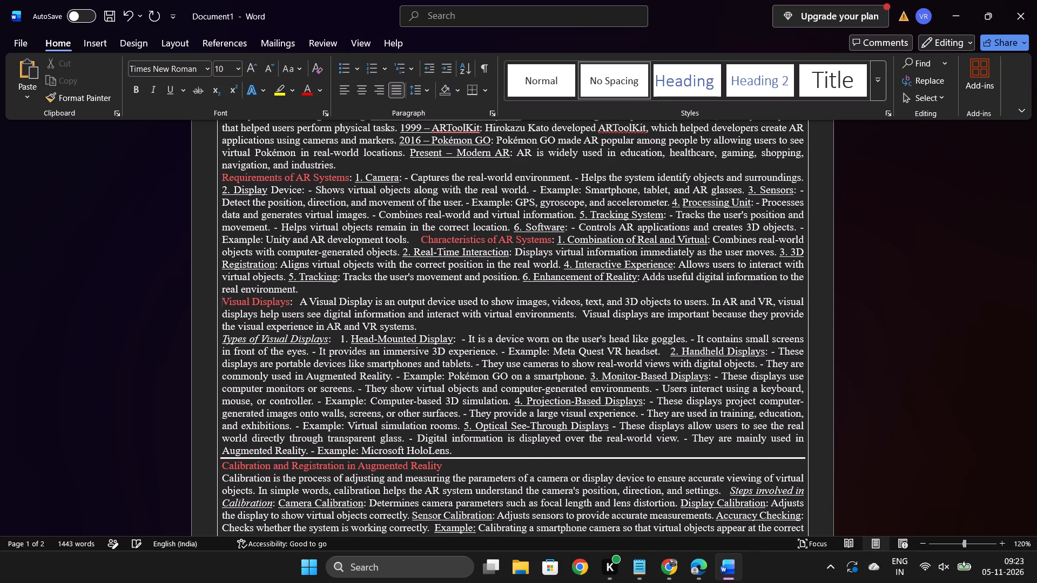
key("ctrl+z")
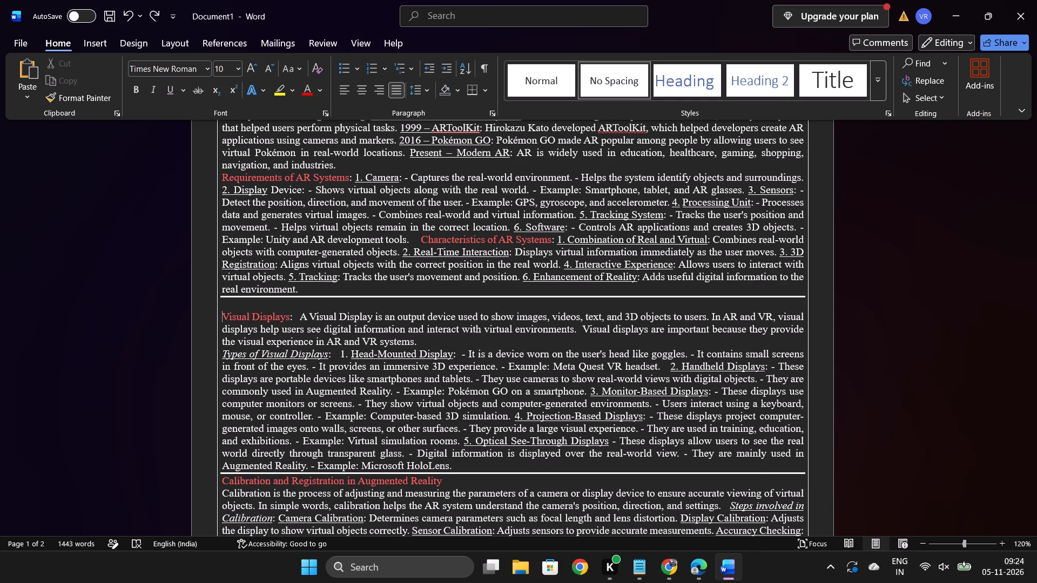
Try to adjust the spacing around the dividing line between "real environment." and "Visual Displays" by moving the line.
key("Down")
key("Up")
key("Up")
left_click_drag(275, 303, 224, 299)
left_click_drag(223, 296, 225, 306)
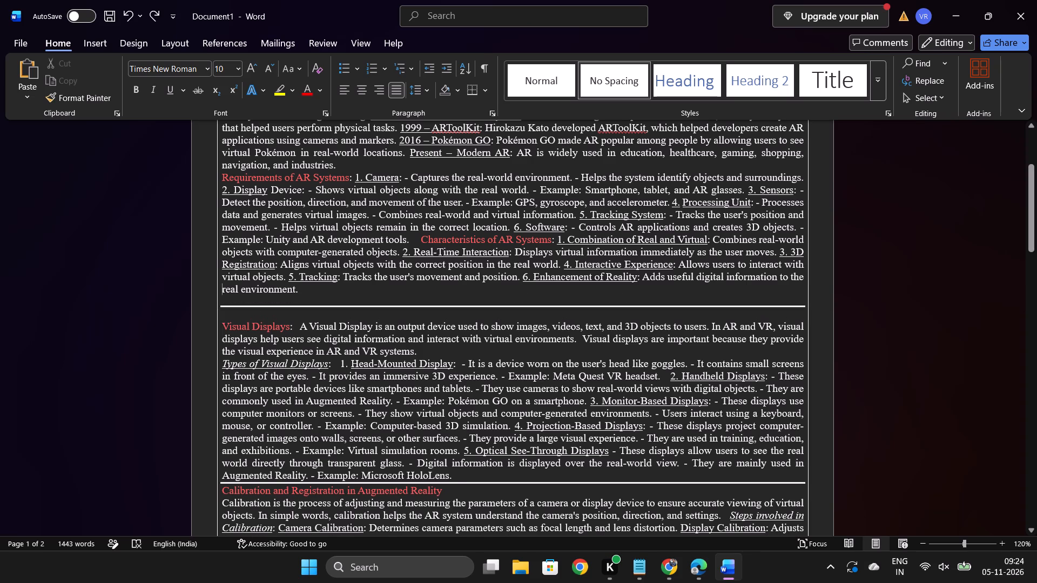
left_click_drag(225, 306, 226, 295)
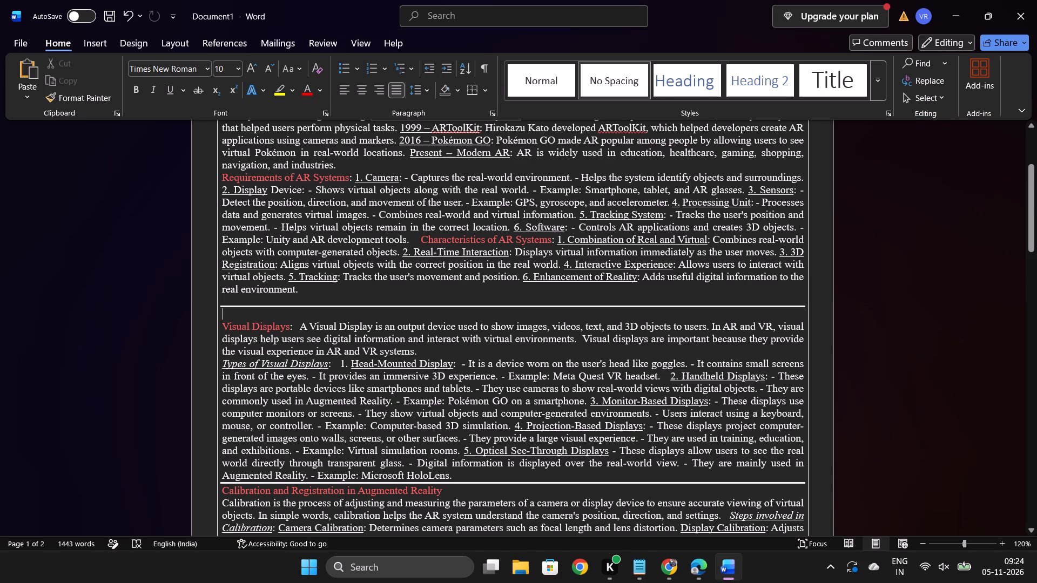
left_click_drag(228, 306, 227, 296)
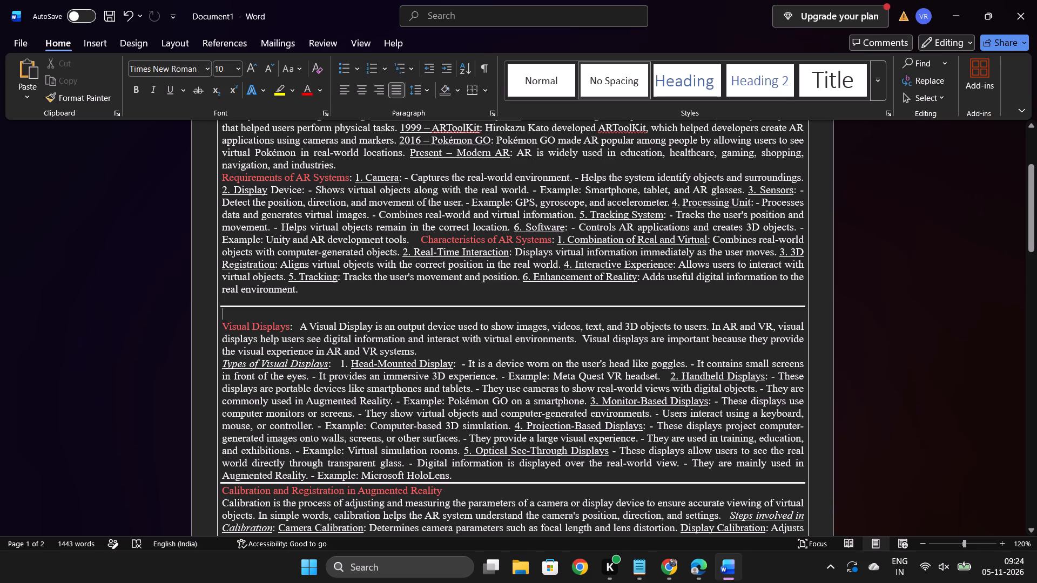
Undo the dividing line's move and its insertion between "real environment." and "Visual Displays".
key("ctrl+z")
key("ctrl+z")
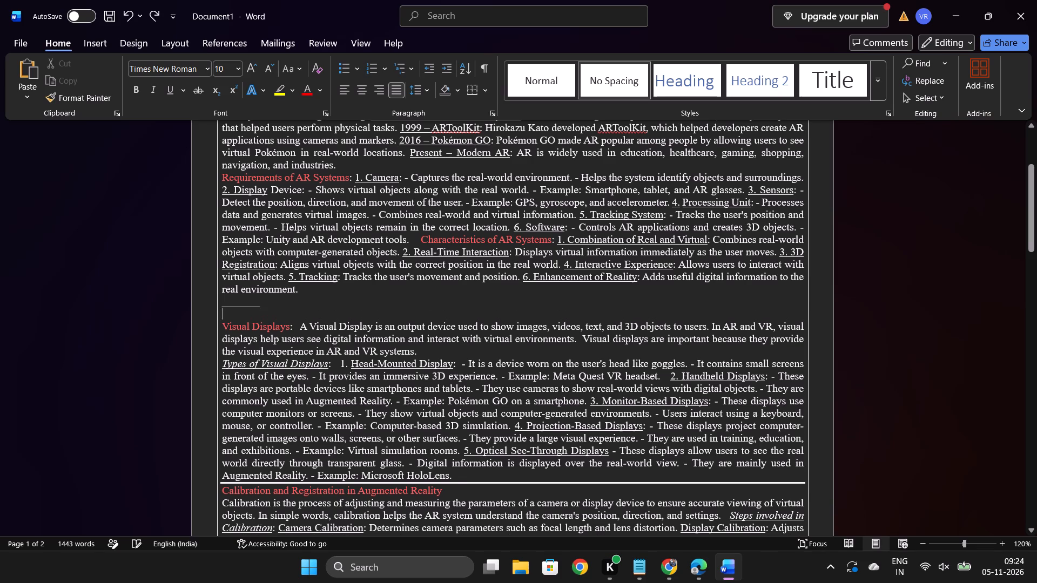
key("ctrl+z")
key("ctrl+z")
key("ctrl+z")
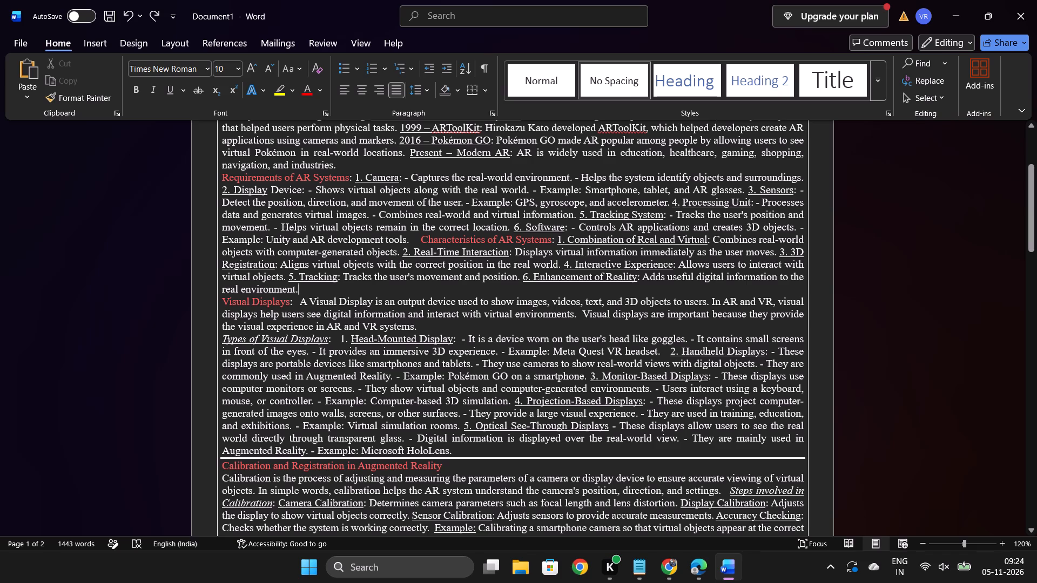
Merge the "Types of Visual Displays" paragraph into the end of the Visual Displays introduction, separated by ten spaces.
left_click(224, 339)
key("BackSpace")
key("space")
key("space")
key("space")
key("space")
key("space")
key("space")
key("space")
key("space")
key("space")
key("space")
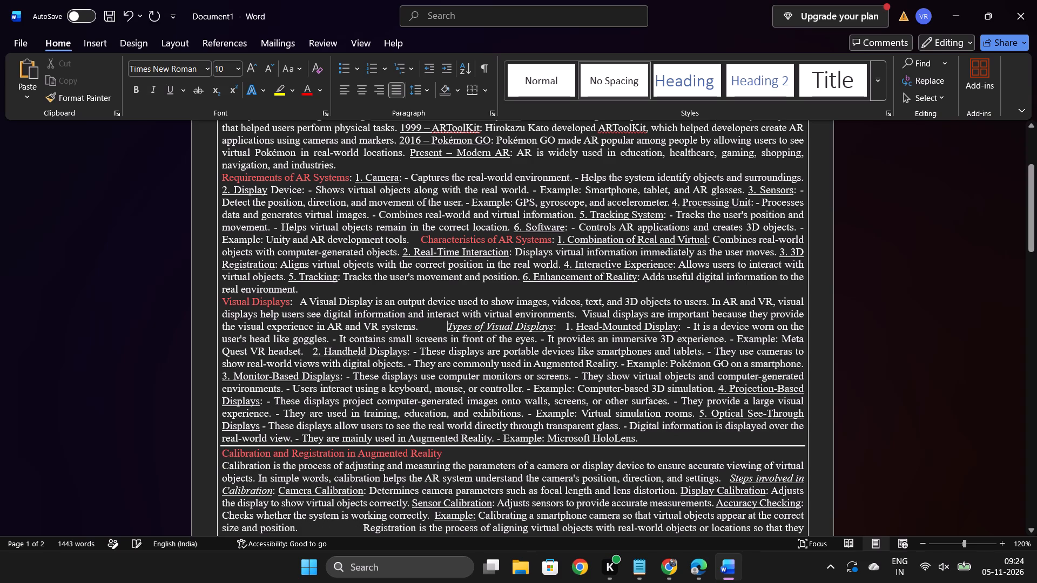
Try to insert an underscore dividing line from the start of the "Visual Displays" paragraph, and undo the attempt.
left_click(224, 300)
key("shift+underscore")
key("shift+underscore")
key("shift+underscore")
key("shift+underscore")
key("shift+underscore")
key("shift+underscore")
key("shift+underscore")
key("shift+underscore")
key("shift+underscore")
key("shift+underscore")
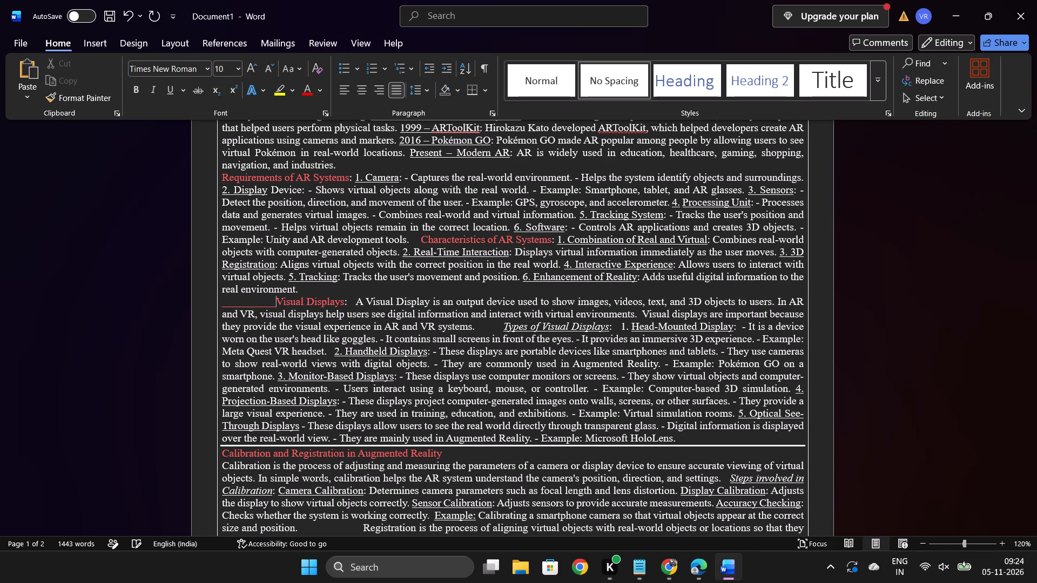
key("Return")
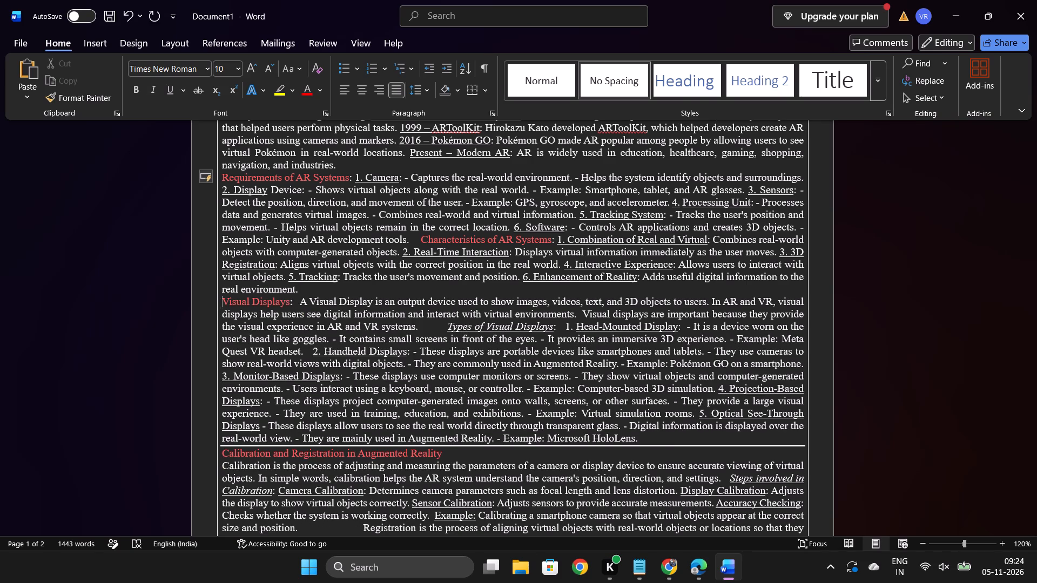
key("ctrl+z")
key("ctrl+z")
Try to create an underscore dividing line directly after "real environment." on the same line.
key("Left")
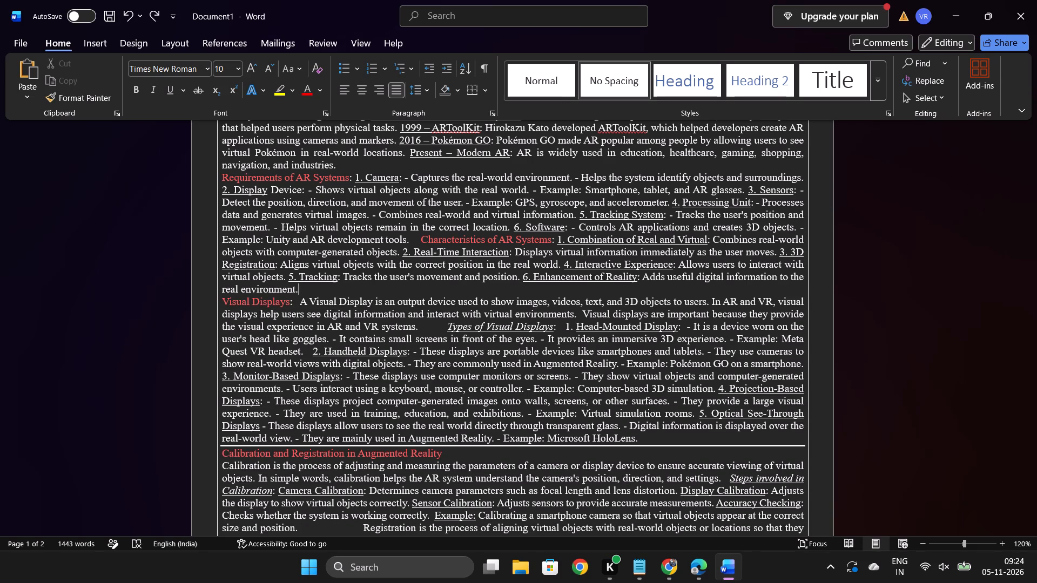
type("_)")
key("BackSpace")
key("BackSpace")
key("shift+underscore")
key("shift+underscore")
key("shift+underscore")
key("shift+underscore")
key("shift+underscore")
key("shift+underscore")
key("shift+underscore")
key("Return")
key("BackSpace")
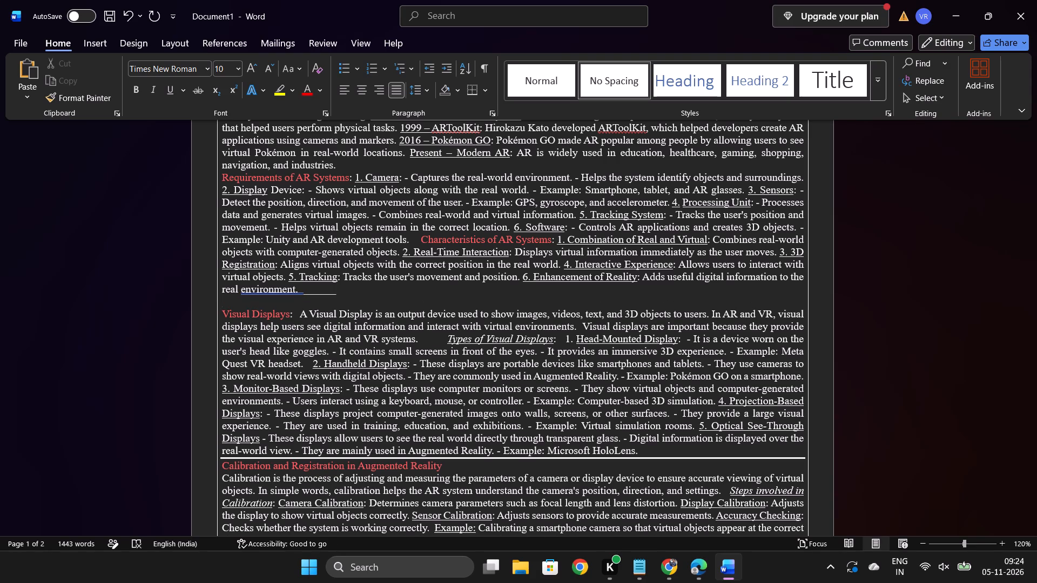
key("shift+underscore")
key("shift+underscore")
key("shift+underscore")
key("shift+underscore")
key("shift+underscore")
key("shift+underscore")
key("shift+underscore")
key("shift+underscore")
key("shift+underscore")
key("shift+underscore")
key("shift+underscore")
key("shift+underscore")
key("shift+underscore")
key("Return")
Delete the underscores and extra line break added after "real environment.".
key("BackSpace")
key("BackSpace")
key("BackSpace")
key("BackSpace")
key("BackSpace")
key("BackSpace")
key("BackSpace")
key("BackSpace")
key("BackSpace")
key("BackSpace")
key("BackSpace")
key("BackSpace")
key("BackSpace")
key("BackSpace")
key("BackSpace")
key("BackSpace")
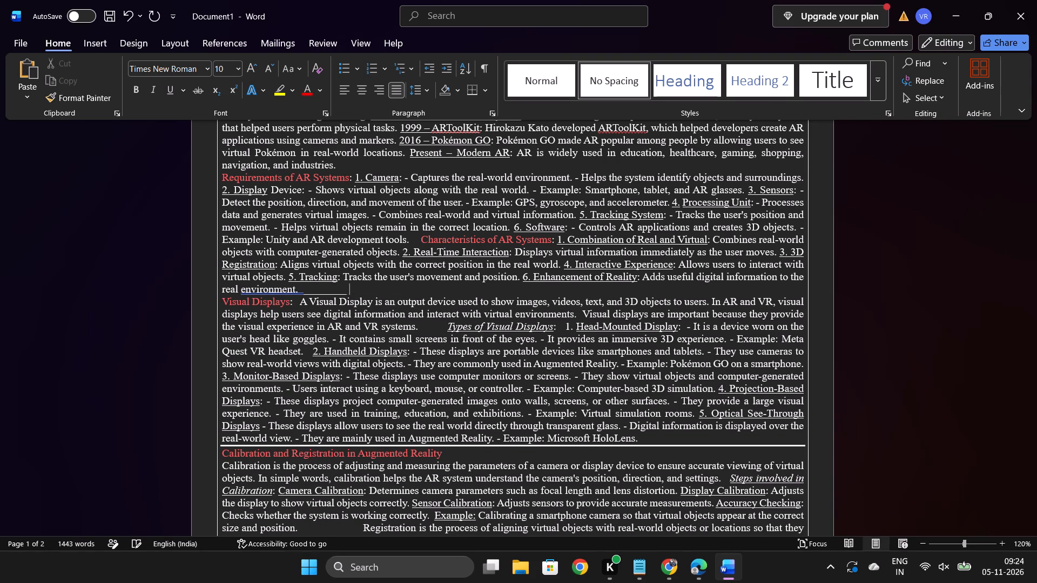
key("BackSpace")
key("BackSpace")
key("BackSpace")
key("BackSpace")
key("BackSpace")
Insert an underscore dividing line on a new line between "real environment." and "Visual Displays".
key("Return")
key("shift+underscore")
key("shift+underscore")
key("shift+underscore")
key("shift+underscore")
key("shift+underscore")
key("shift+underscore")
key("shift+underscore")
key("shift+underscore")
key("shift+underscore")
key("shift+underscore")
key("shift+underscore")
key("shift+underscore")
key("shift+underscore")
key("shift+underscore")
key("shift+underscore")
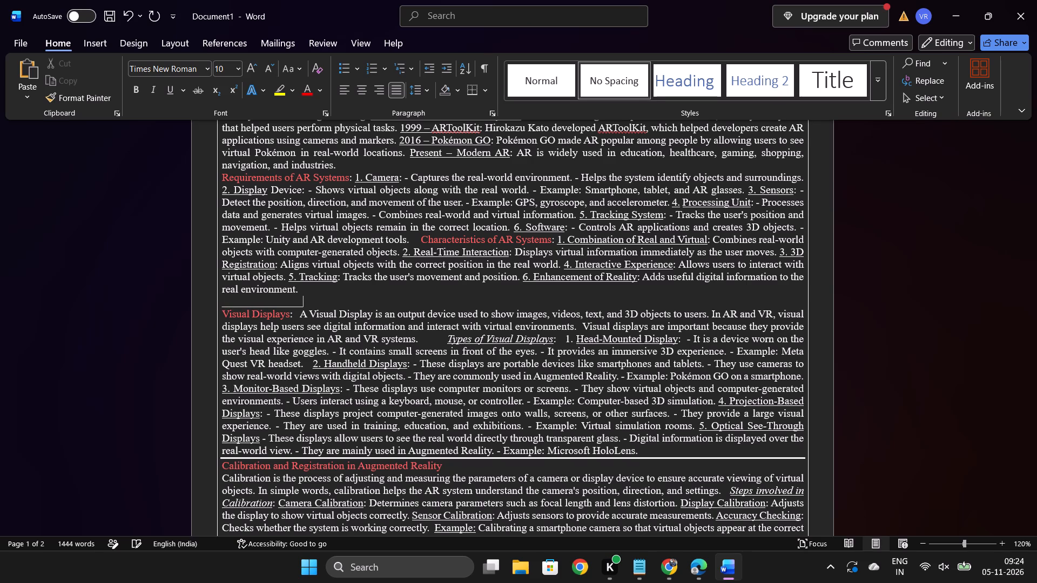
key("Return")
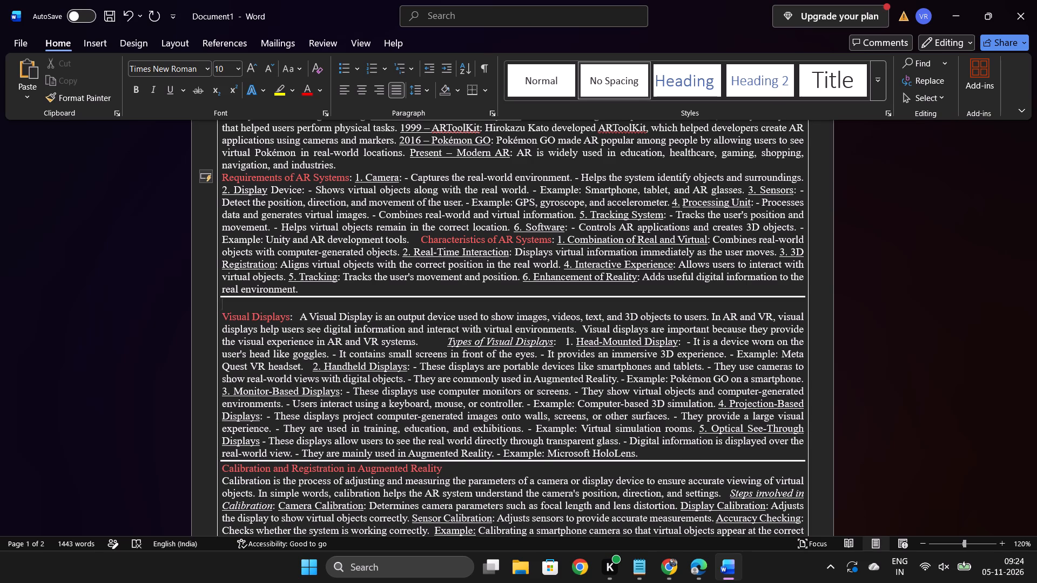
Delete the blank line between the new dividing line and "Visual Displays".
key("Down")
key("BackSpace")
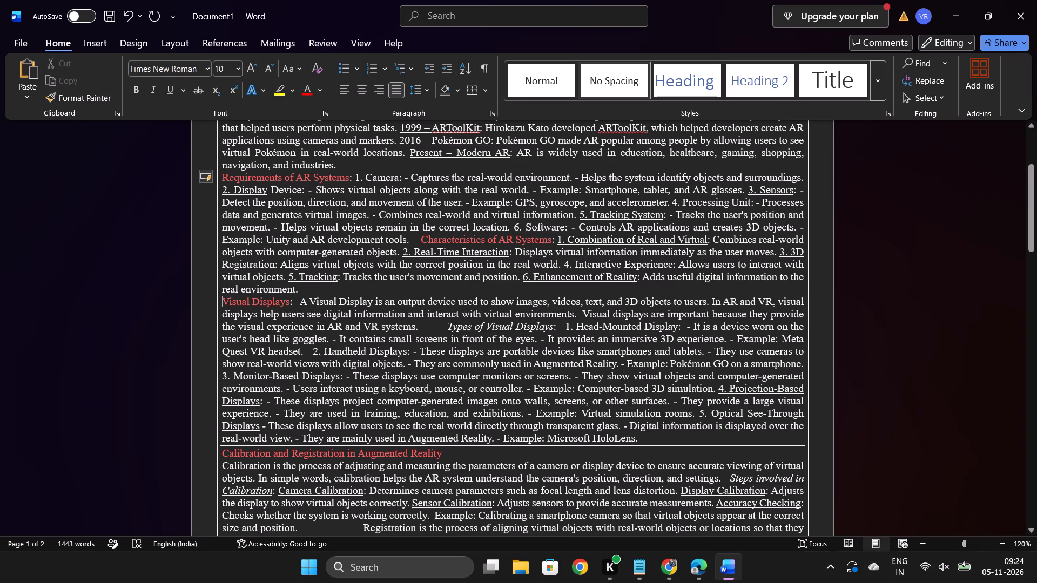
Cut the whole Visual Displays section, from its heading through "Example: Microsoft HoloLens.".
left_click_drag(222, 301, 637, 440)
key("ctrl+x")
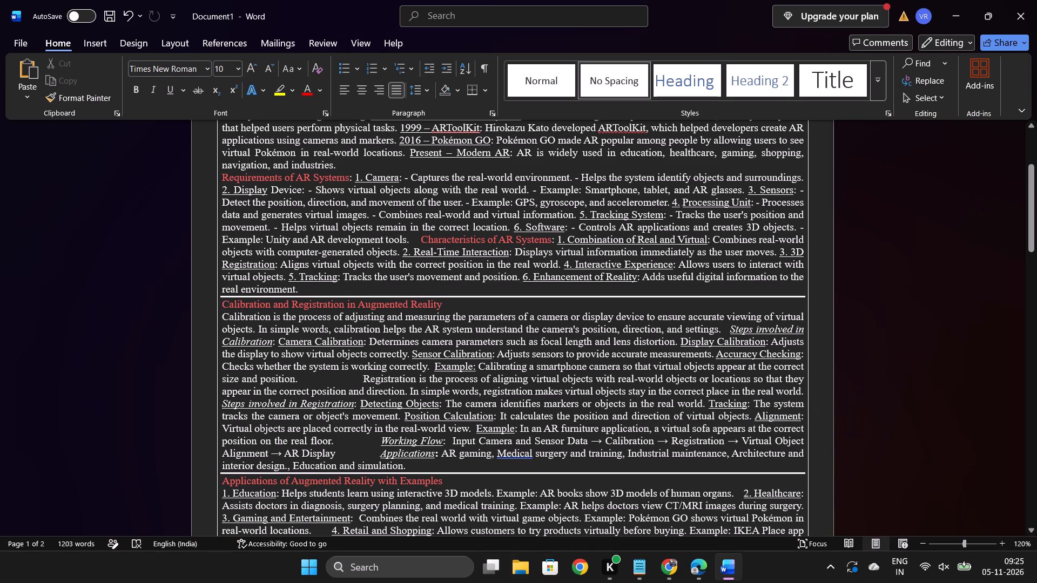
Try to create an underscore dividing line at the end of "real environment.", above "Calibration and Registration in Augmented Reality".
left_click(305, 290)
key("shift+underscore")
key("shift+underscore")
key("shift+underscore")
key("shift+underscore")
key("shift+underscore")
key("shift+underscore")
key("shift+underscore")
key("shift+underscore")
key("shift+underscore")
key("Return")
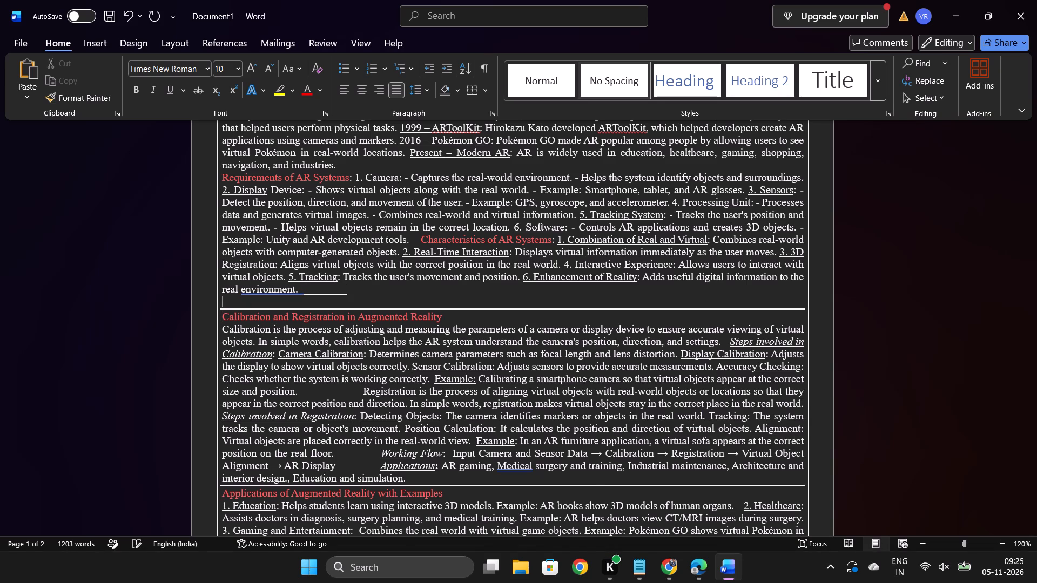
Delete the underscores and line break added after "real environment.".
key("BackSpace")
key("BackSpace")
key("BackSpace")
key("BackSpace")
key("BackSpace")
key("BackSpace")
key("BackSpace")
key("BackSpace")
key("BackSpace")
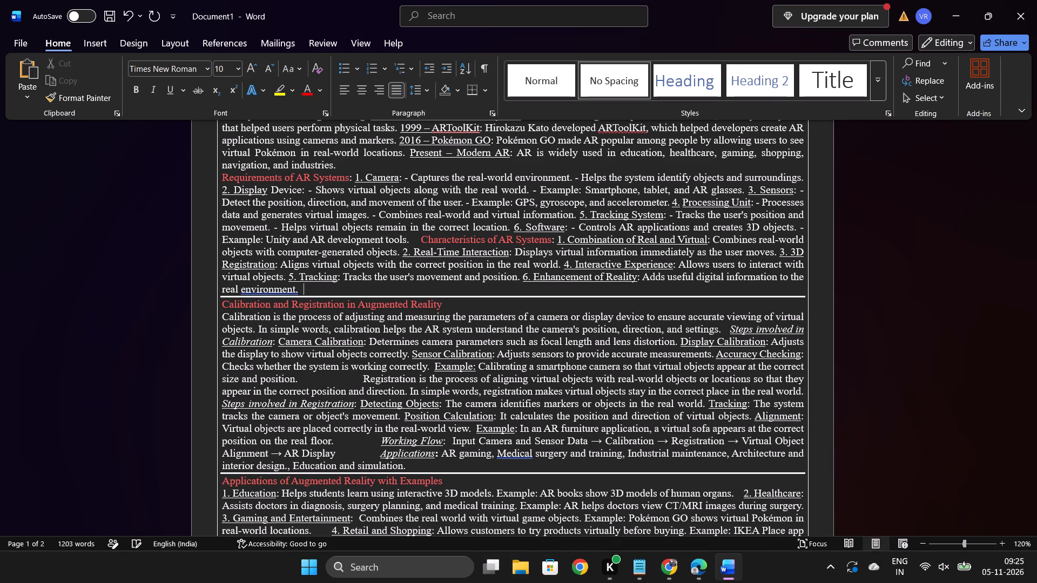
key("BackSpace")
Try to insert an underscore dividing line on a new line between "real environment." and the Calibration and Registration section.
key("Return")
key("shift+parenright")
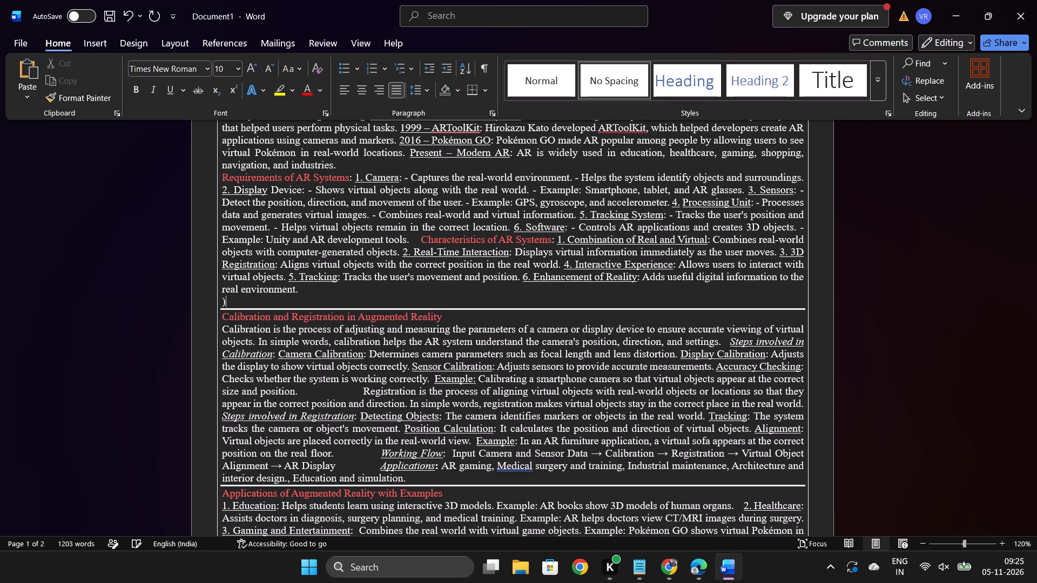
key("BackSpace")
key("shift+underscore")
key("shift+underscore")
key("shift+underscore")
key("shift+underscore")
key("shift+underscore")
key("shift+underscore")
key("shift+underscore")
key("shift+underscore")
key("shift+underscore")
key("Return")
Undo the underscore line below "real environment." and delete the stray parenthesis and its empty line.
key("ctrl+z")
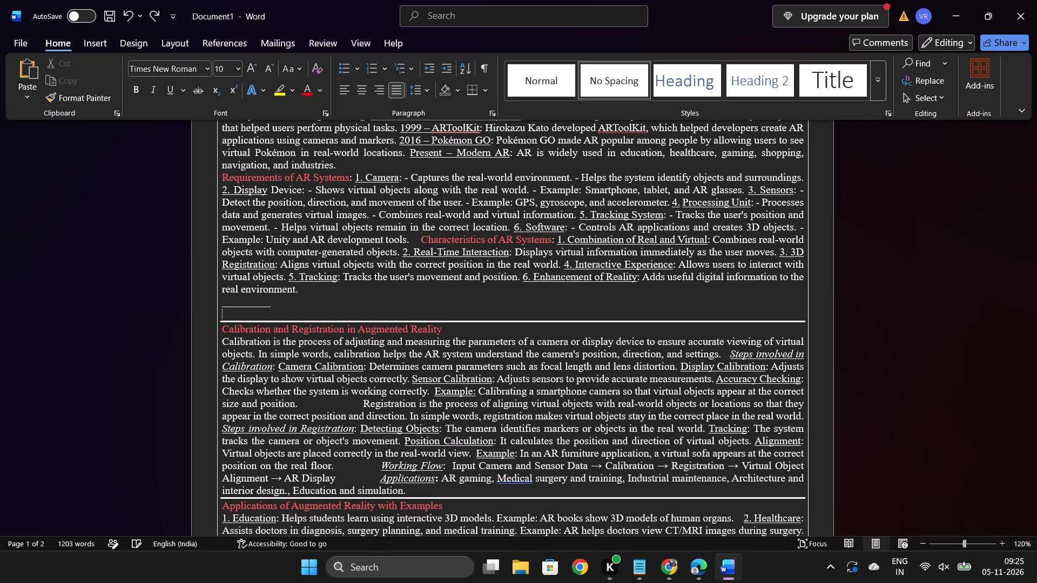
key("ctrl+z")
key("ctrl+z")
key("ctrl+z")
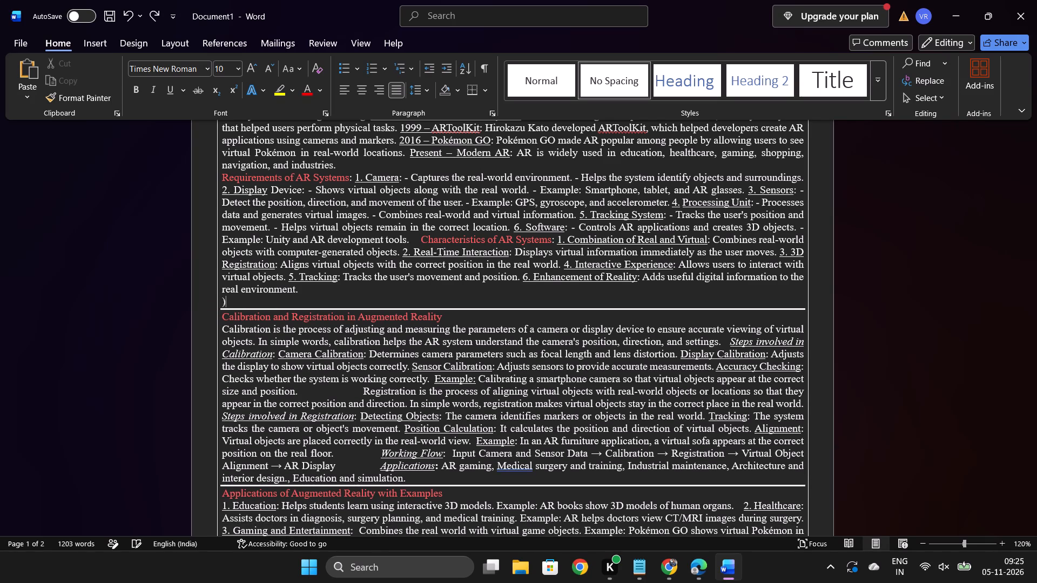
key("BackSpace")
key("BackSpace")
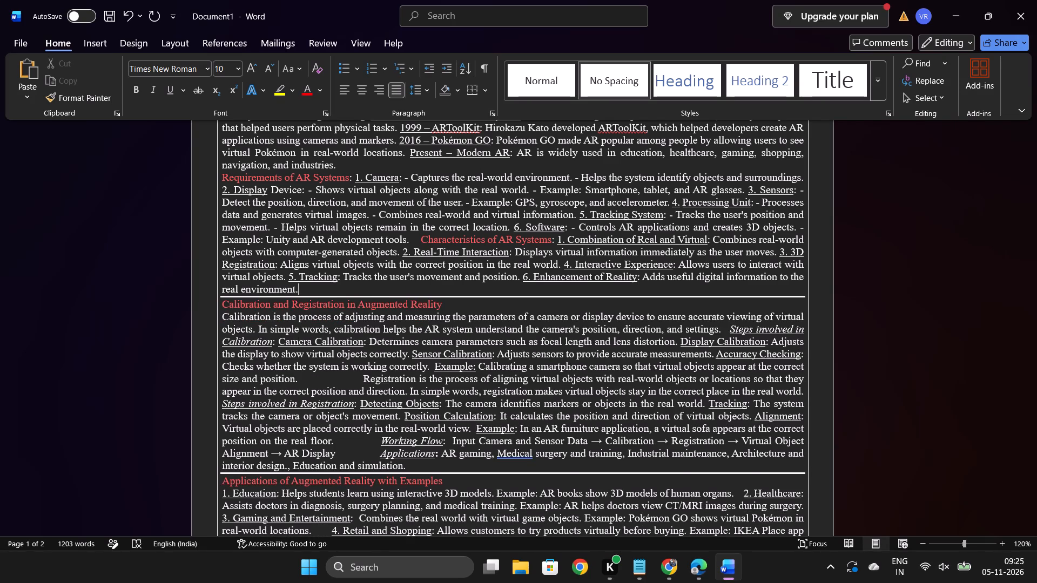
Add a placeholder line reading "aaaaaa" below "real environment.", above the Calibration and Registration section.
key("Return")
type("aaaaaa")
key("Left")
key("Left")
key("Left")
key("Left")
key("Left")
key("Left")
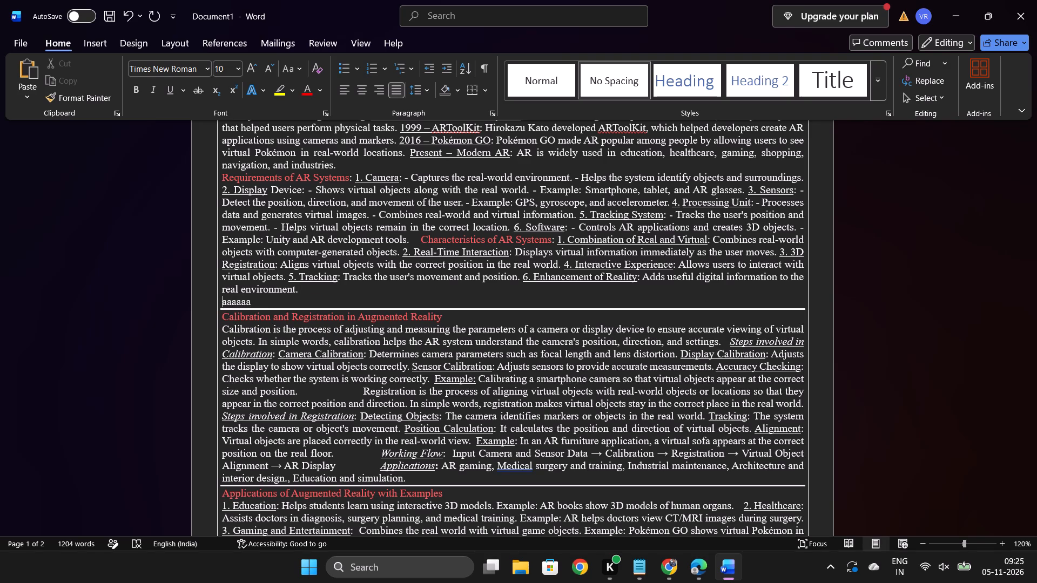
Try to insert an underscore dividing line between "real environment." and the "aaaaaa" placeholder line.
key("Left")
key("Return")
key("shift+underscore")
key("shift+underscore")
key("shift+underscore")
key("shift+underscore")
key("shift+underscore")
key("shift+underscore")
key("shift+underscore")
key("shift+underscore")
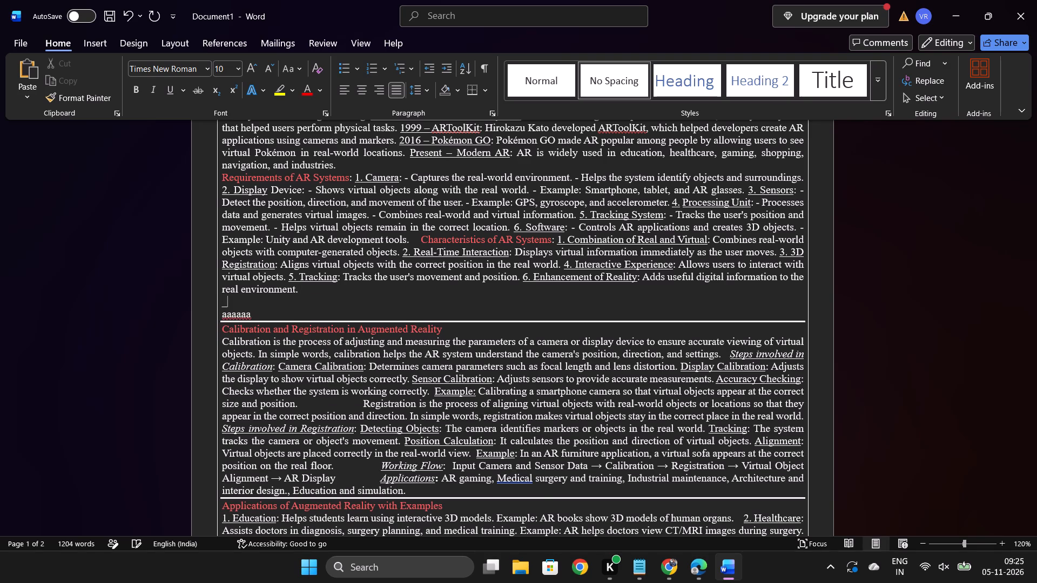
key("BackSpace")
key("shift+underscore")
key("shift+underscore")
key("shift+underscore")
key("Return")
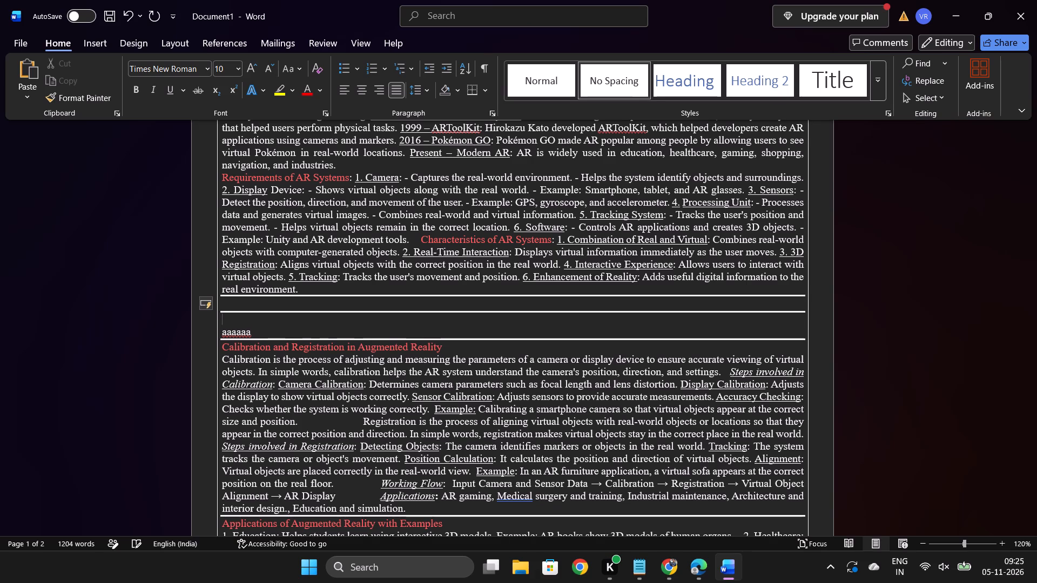
Undo the divider and placeholder edits back to the point where the Visual Displays section follows "real environment.".
key("ctrl+z")
key("ctrl+z")
key("ctrl+z")
key("ctrl+z")
key("ctrl+z")
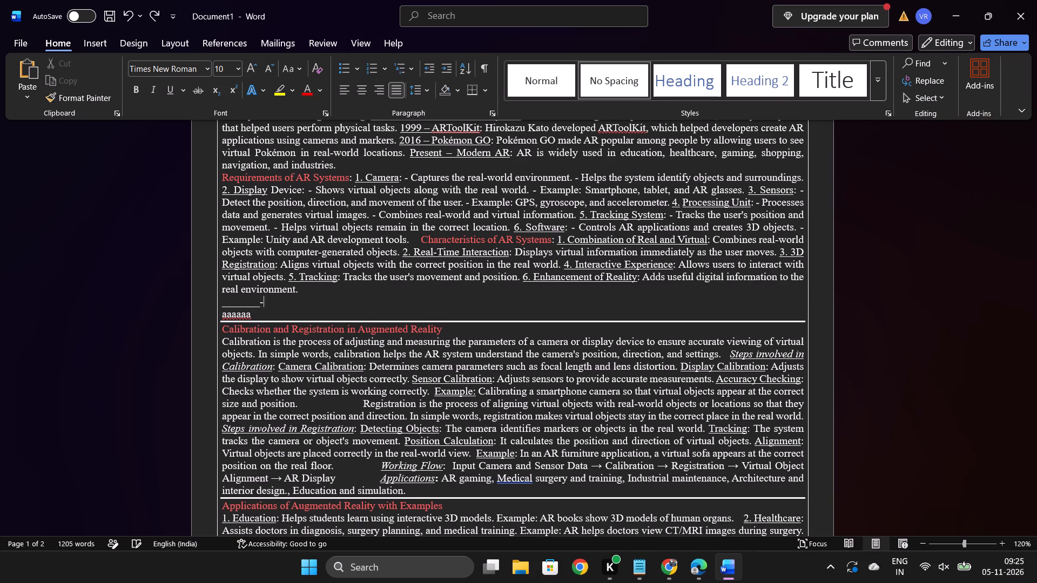
left_click(256, 312)
key("ctrl+z")
key("ctrl+z")
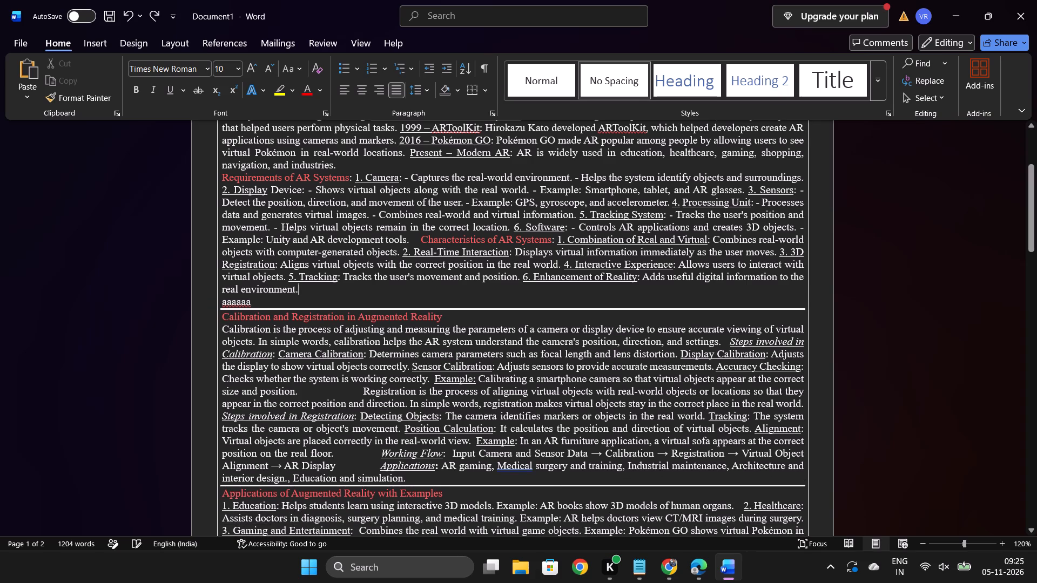
key("ctrl+z")
key("ctrl+z")
key("ctrl+z")
key("ctrl+z")
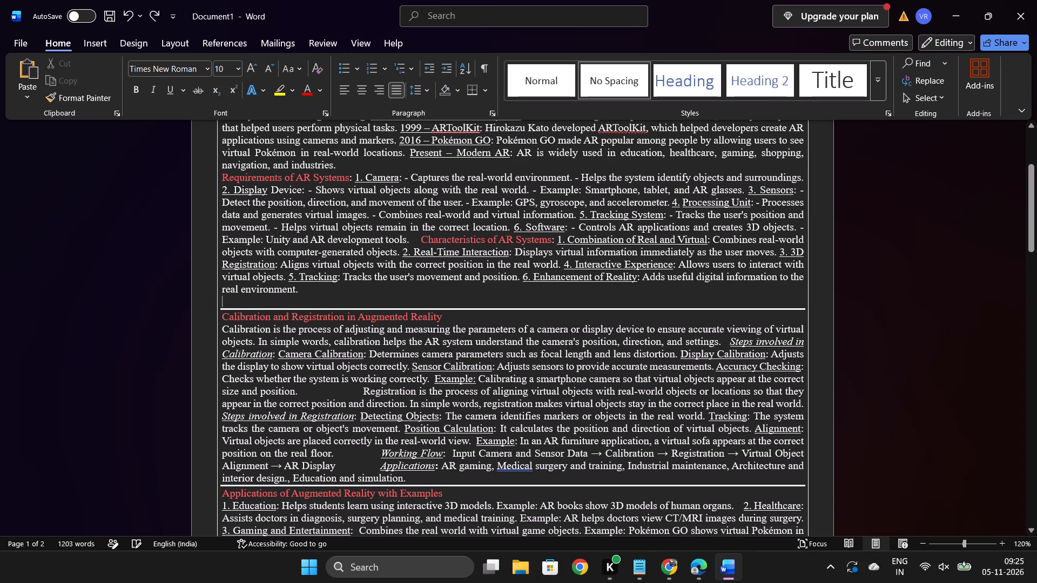
key("ctrl+z")
key("ctrl+z")
key("ctrl+z")
key("ctrl+z")
key("ctrl+z")
key("ctrl+z")
key("ctrl+z")
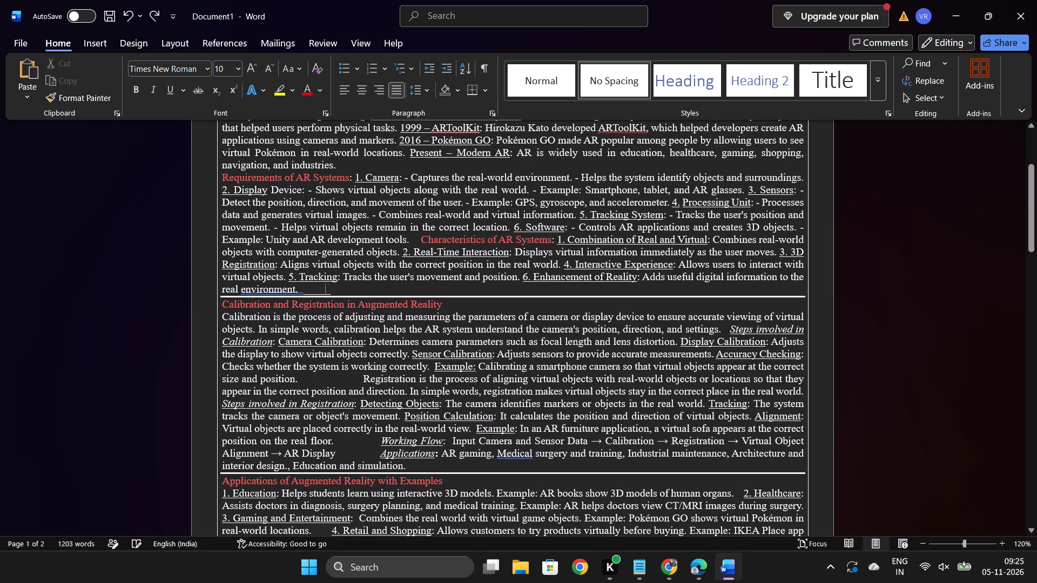
key("ctrl+z")
key("ctrl+z")
key("ctrl+z")
key("ctrl+z")
key("ctrl+z")
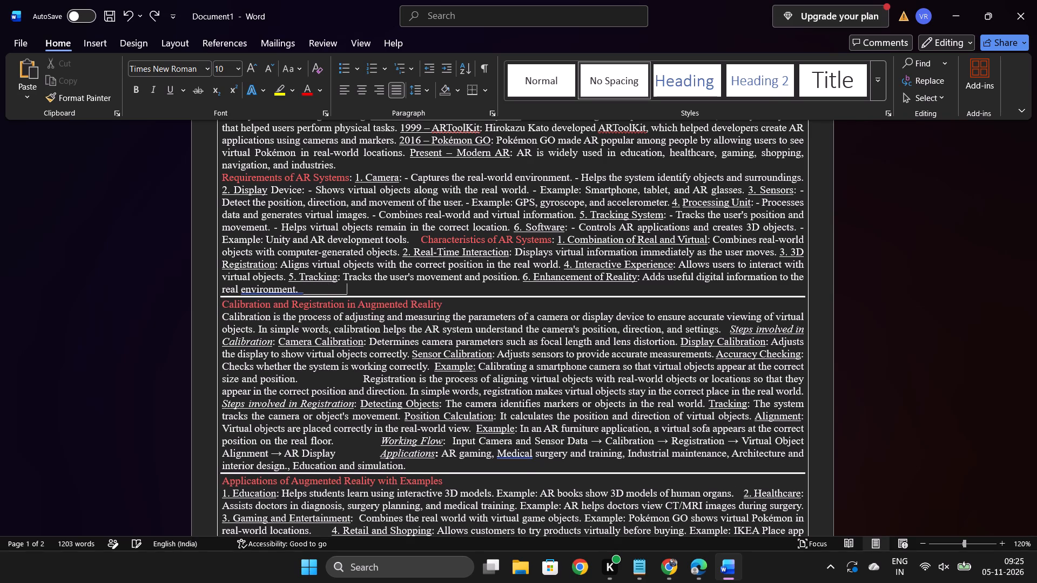
key("ctrl+z")
key("ctrl+z")
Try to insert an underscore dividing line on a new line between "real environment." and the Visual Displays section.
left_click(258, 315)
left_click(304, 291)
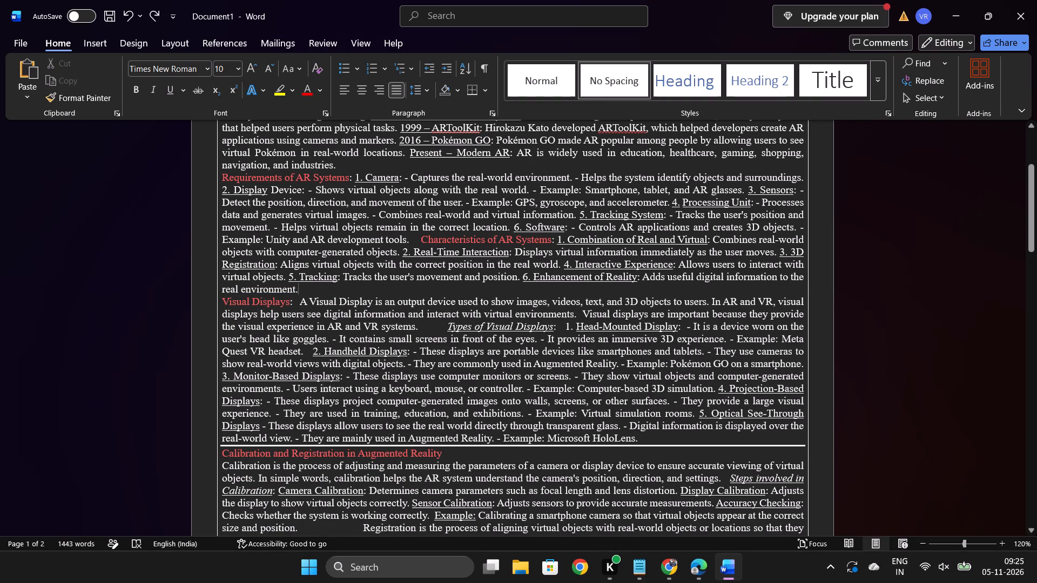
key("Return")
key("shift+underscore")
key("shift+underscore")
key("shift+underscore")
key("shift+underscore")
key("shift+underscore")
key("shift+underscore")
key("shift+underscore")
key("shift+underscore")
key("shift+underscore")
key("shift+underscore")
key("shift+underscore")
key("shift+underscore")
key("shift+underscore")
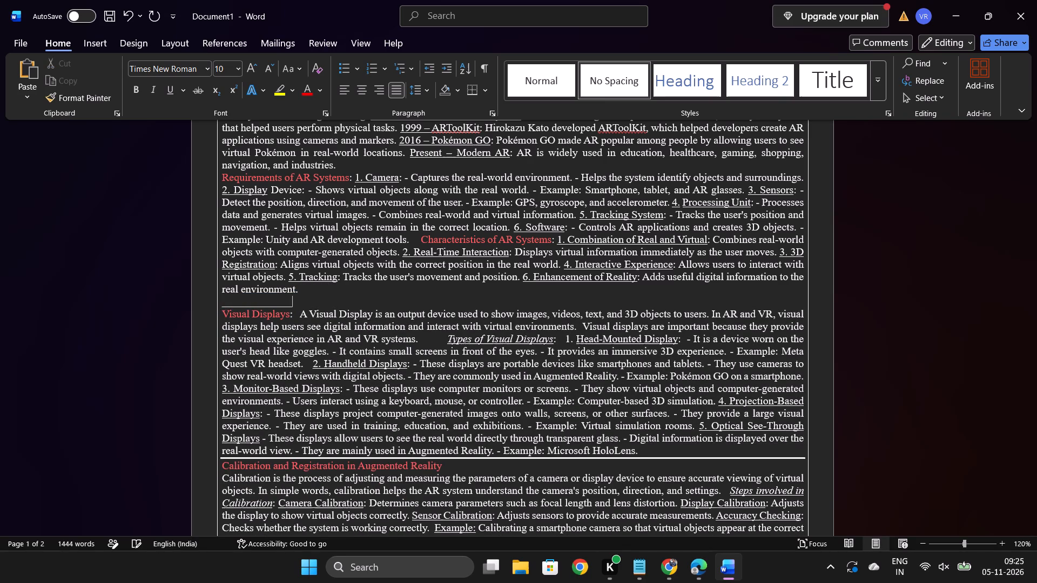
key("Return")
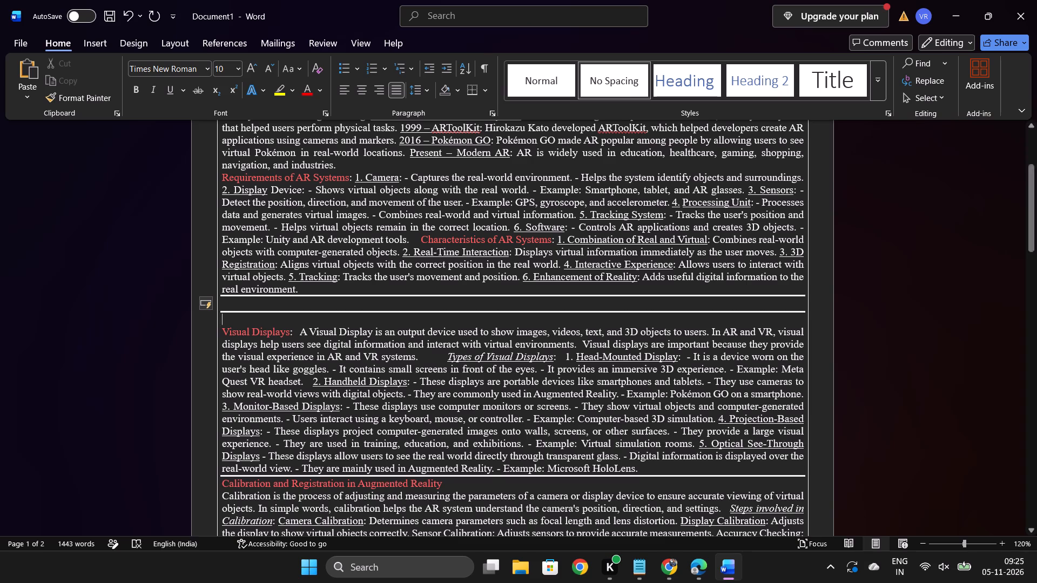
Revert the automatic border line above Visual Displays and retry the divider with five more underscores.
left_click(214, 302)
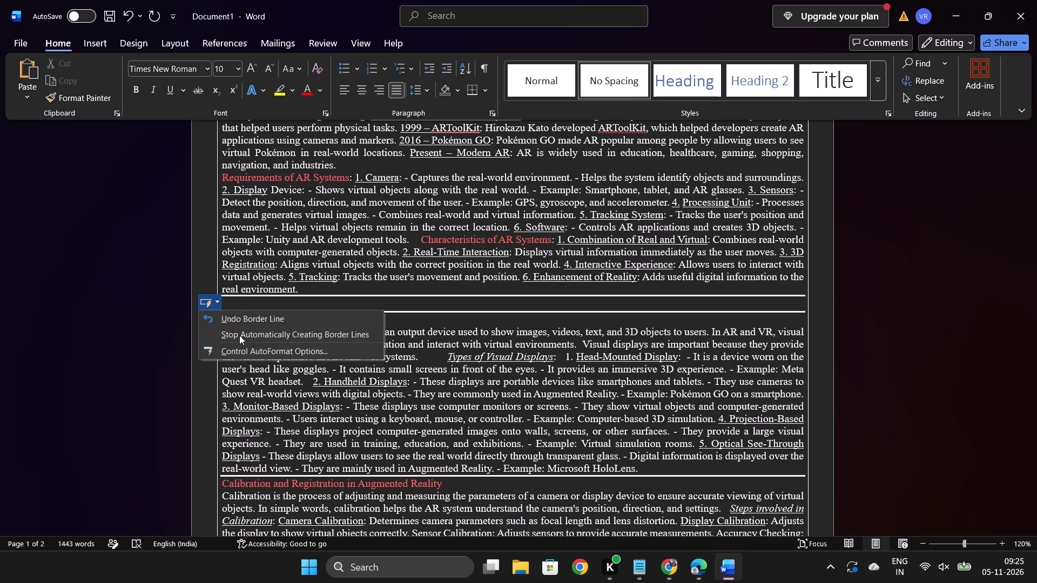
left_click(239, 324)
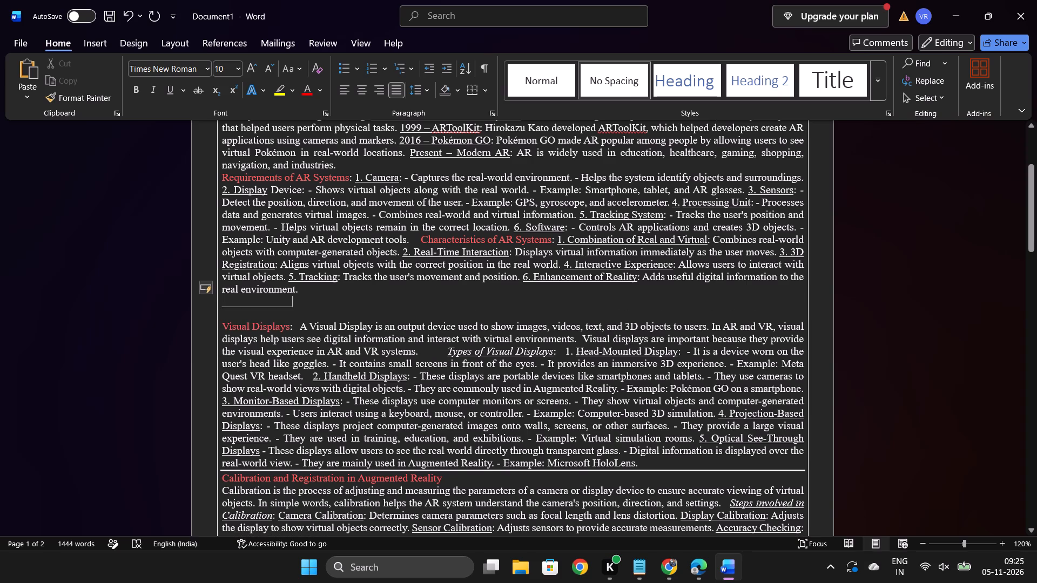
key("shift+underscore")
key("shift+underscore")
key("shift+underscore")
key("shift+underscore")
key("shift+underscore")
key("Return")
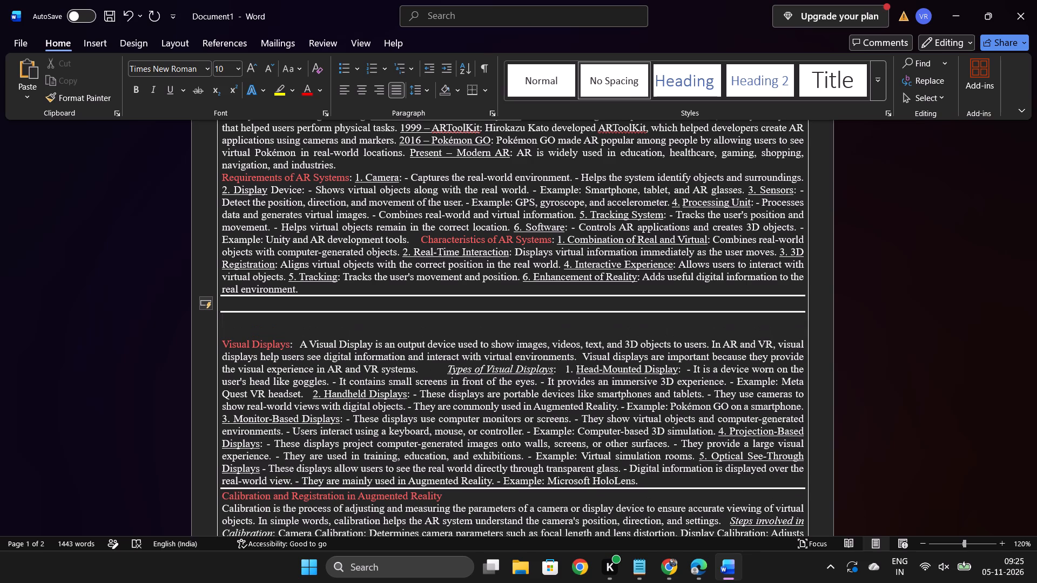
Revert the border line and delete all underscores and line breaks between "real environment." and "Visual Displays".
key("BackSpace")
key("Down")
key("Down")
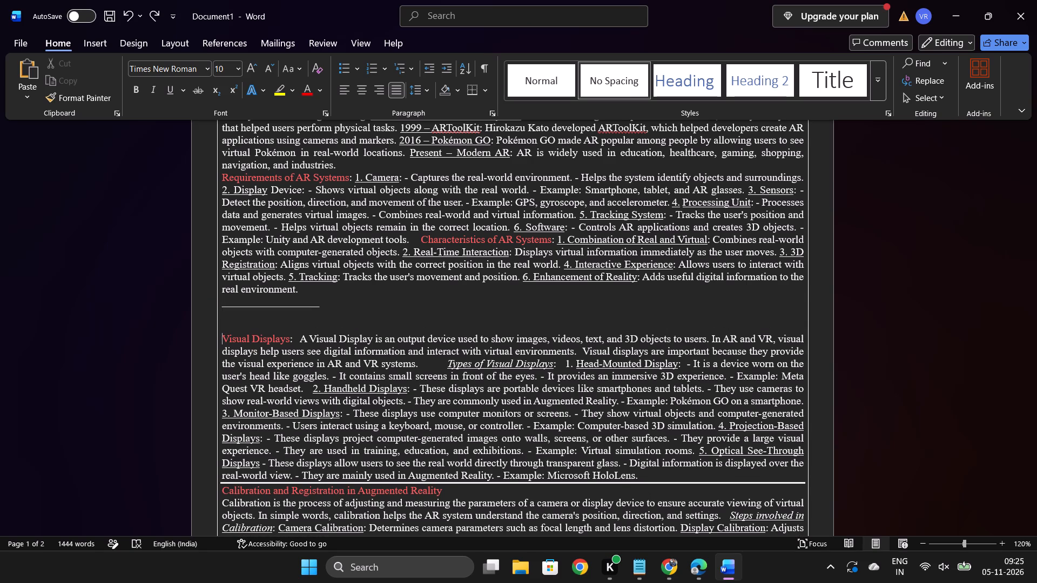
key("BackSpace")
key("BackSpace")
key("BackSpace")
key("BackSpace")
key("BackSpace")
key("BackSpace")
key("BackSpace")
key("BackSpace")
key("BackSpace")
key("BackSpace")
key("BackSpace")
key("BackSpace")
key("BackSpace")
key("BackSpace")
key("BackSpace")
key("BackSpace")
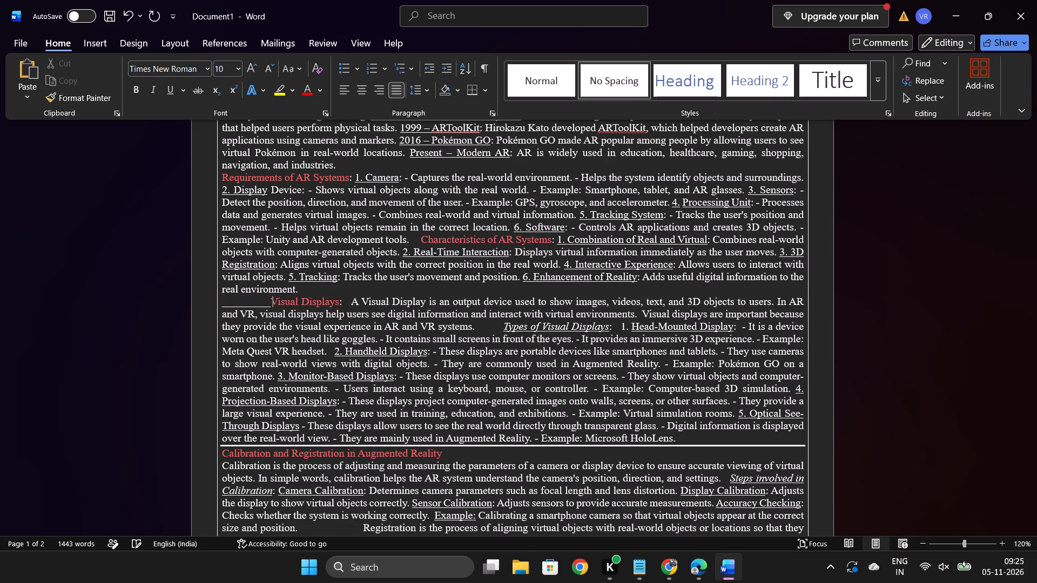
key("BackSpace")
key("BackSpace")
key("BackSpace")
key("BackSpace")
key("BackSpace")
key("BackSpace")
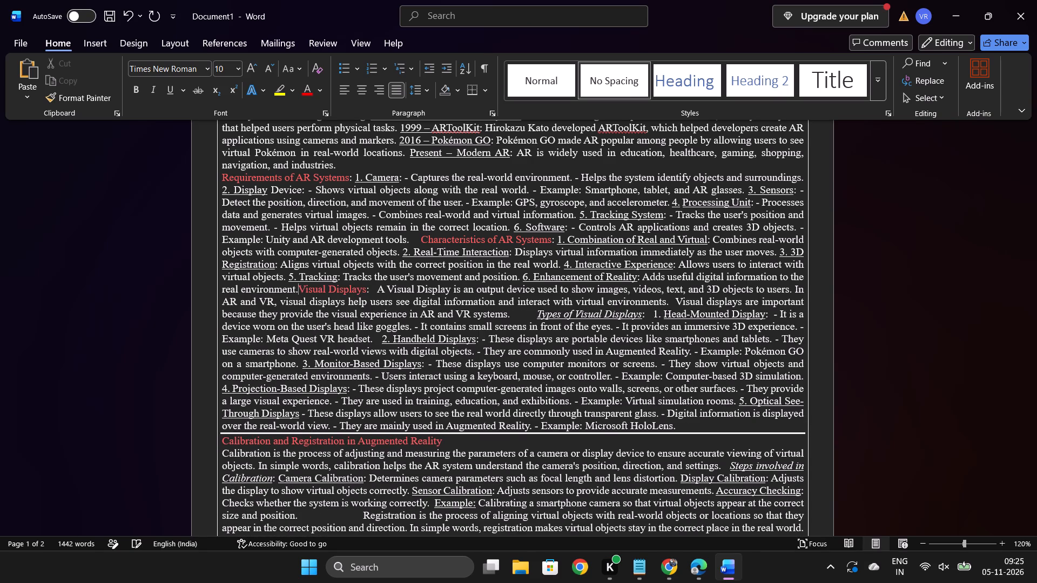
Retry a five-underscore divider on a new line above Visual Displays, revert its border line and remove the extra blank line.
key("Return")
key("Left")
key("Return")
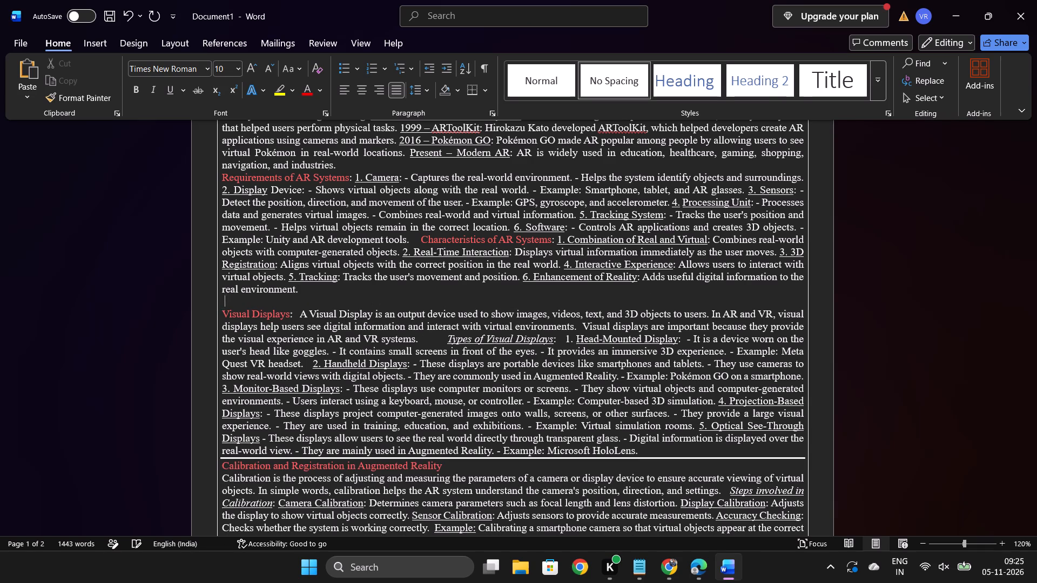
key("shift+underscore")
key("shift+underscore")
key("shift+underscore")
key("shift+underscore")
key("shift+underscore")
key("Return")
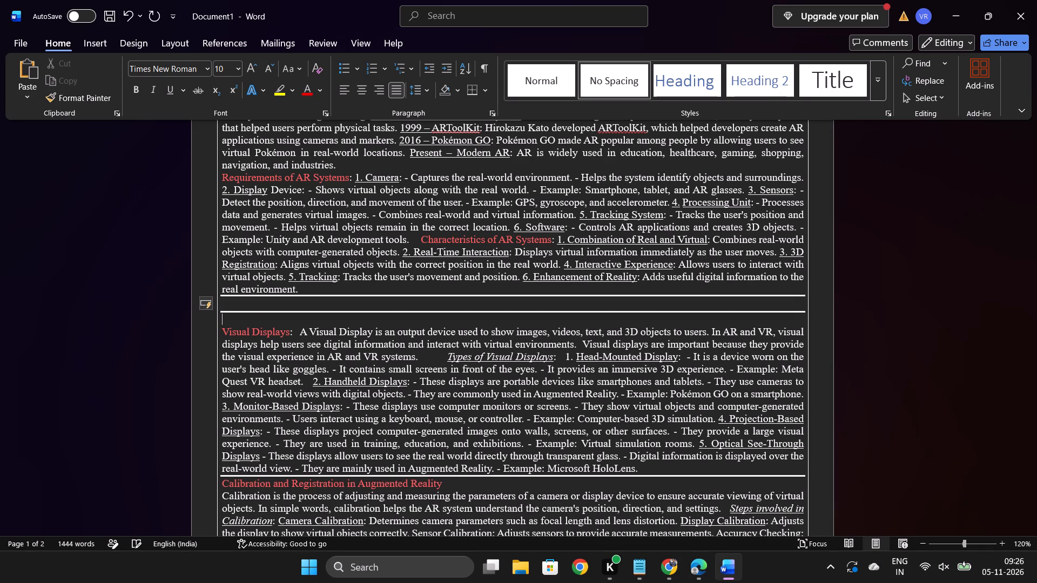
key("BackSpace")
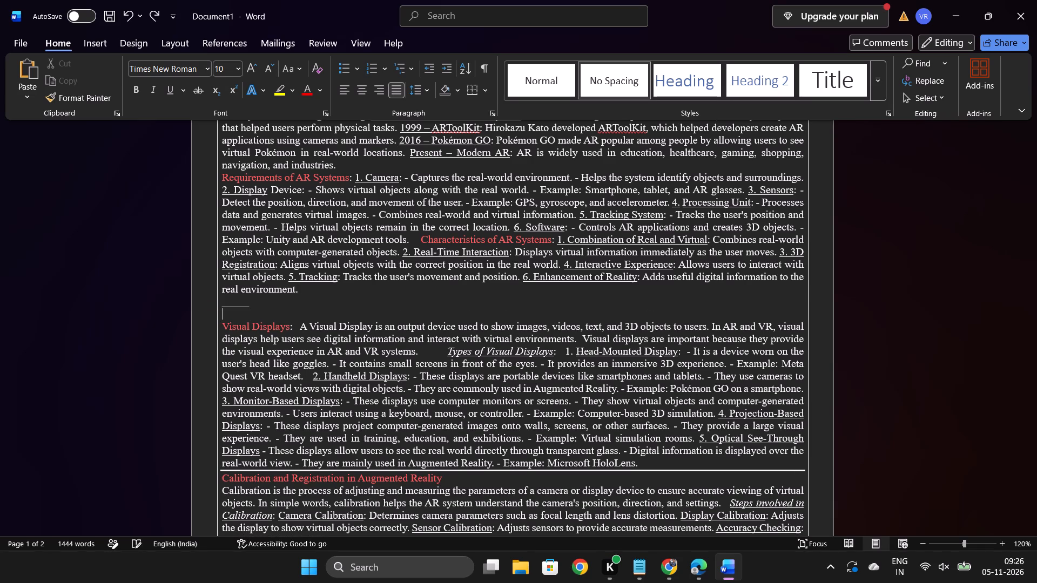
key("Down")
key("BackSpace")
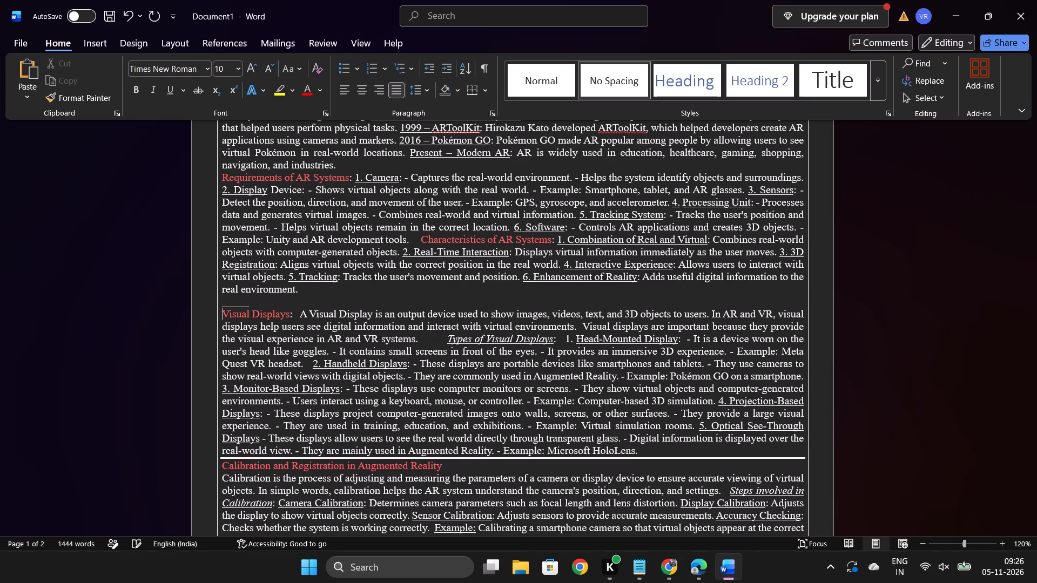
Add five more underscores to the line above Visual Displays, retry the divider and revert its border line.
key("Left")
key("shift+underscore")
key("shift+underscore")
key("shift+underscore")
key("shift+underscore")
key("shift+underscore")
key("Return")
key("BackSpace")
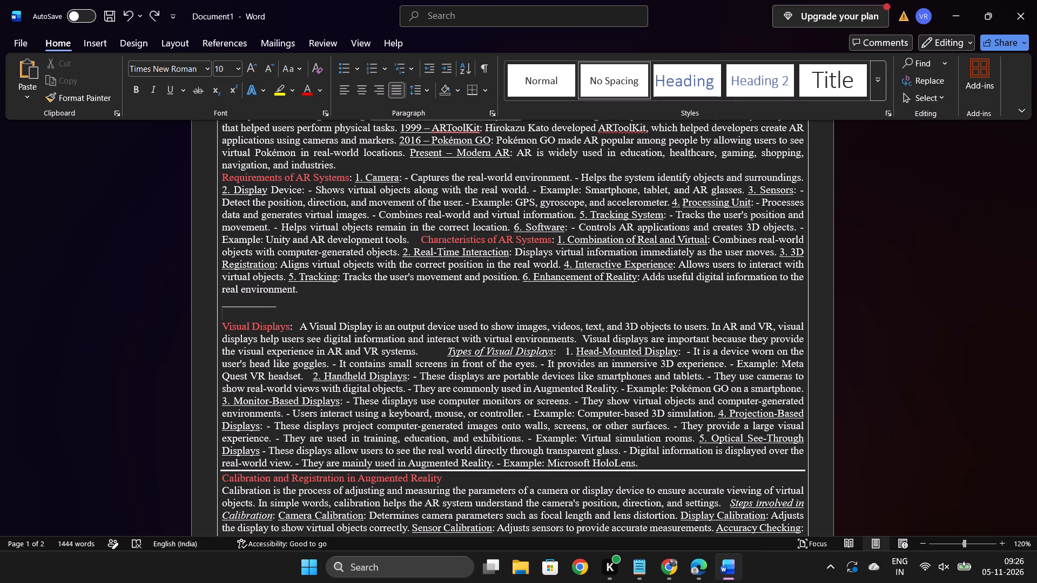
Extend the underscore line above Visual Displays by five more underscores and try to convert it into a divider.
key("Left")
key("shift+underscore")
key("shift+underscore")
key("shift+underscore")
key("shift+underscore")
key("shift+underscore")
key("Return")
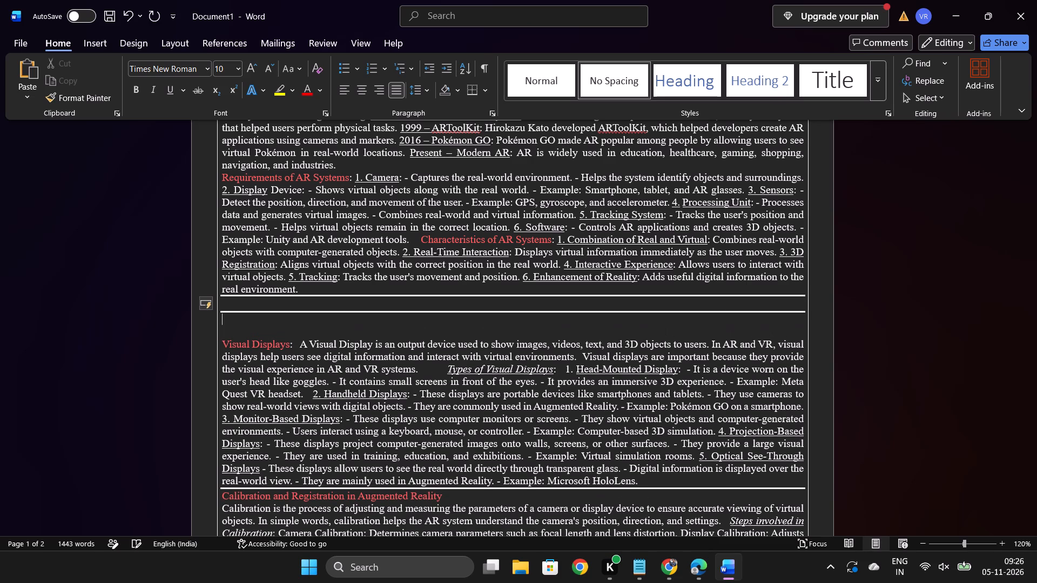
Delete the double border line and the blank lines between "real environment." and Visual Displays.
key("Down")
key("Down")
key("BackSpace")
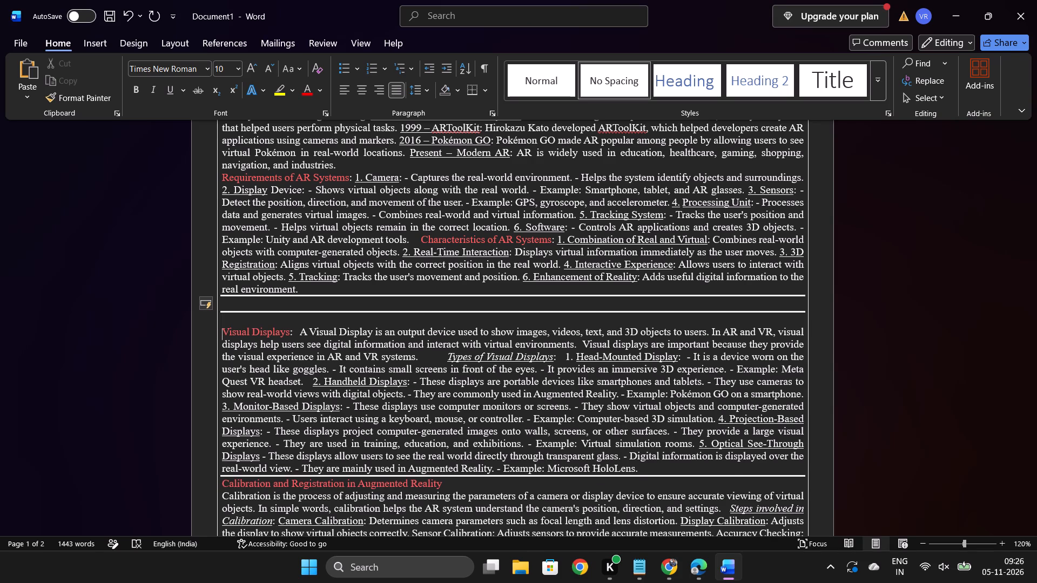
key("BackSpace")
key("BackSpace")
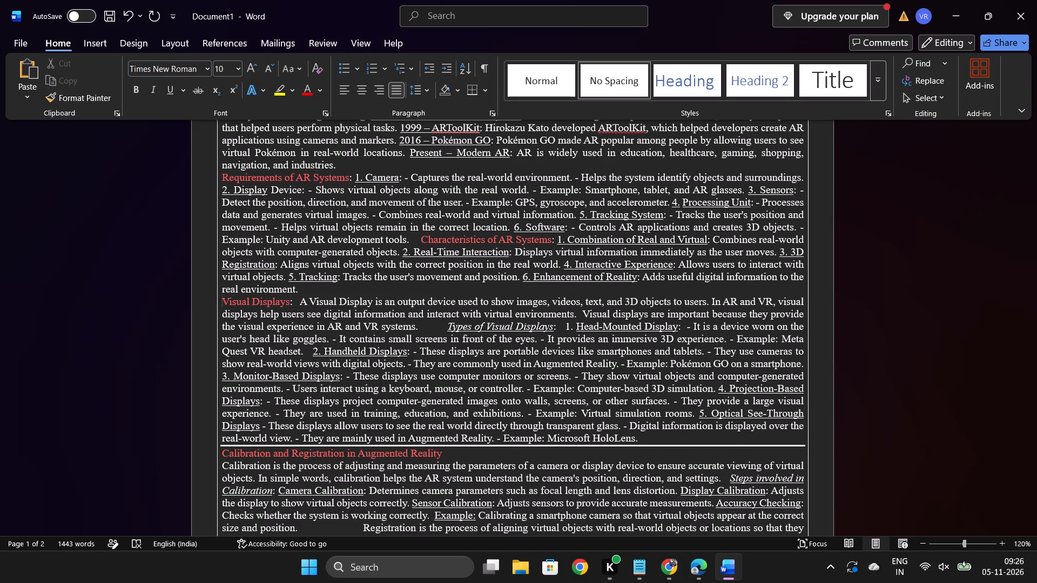
Insert a thin hyphen-generated dividing line between "real environment." and Visual Displays, and remove the blank line below it.
key("Left")
key("Return")
key("minus")
key("minus")
key("minus")
key("minus")
key("minus")
key("minus")
key("minus")
key("minus")
key("minus")
key("minus")
key("minus")
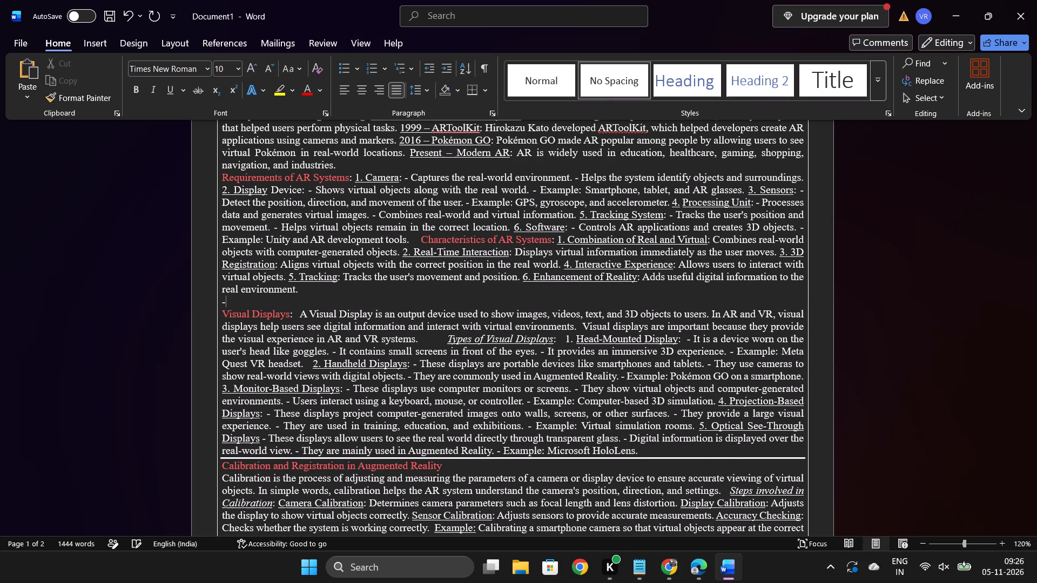
key("Return")
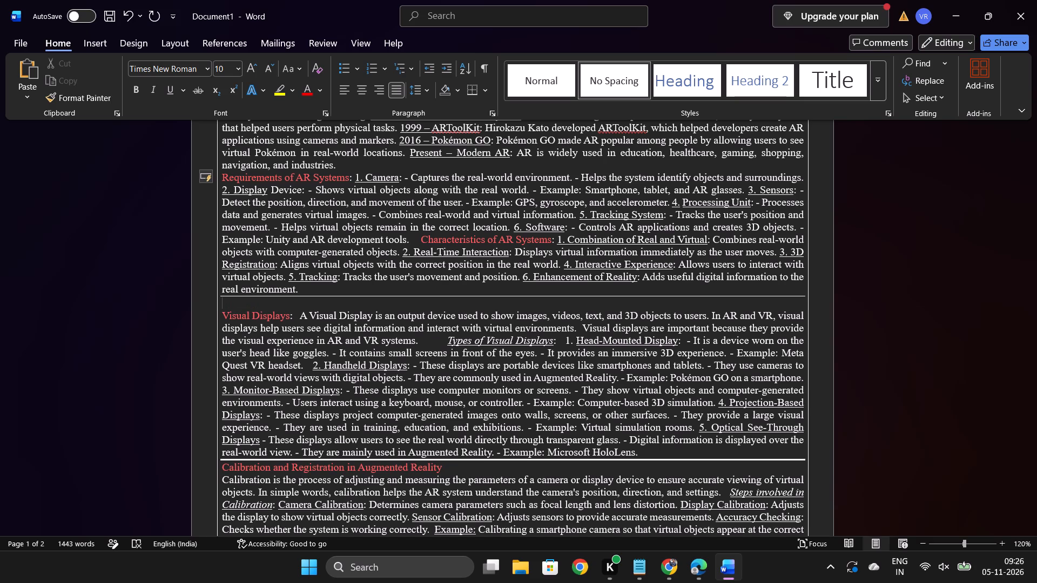
key("Down")
key("BackSpace")
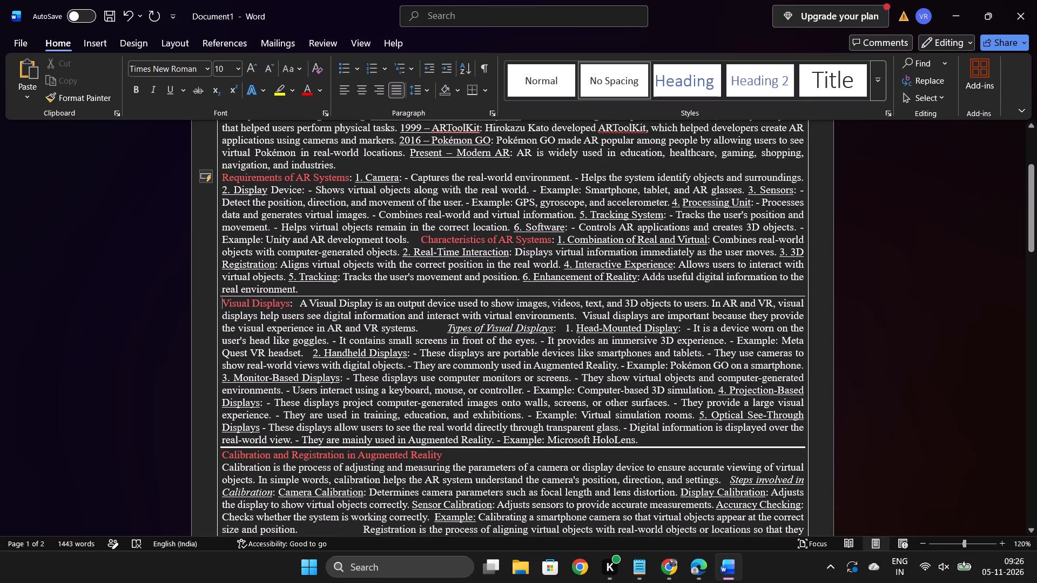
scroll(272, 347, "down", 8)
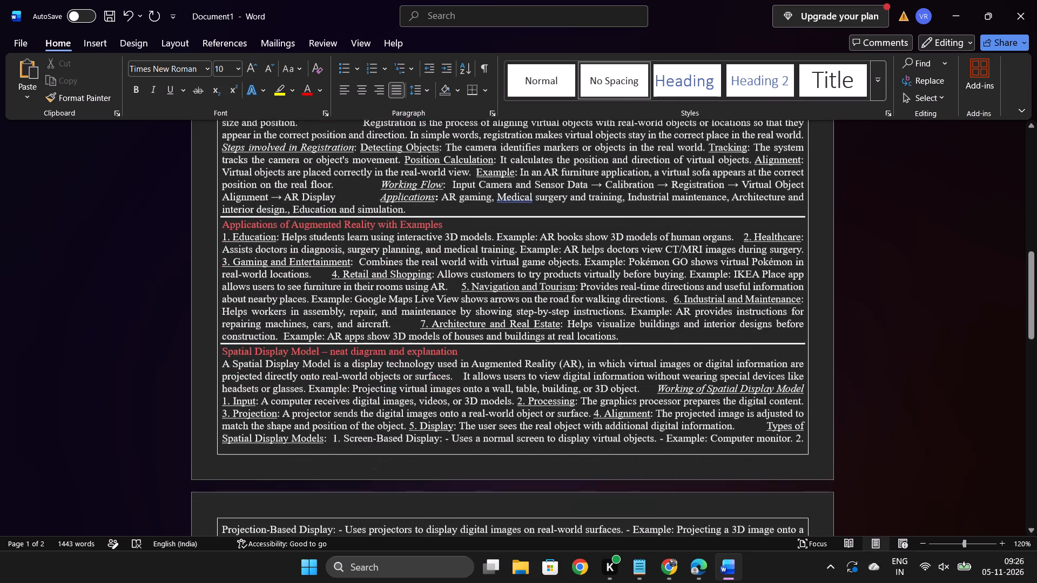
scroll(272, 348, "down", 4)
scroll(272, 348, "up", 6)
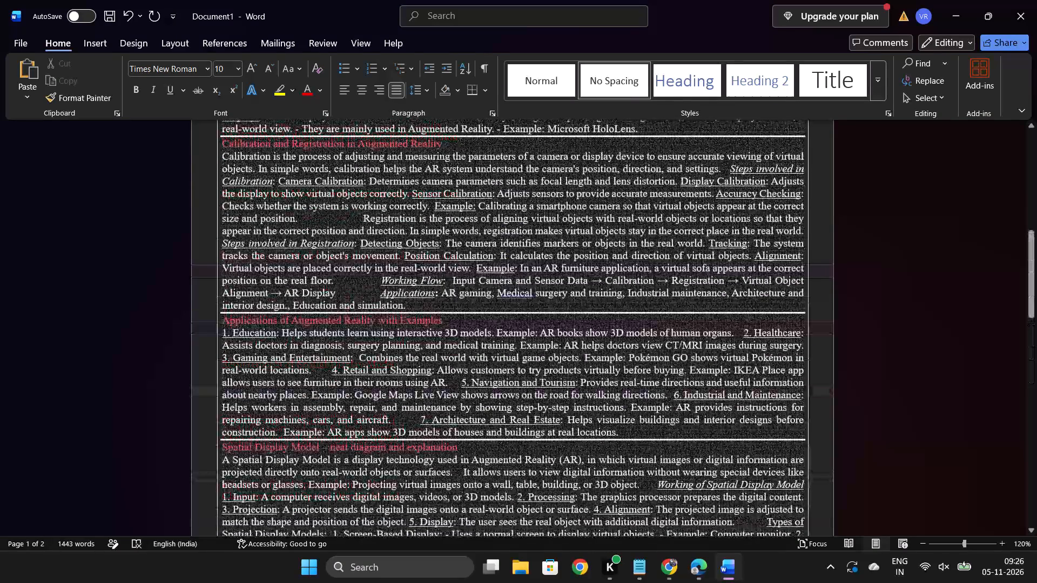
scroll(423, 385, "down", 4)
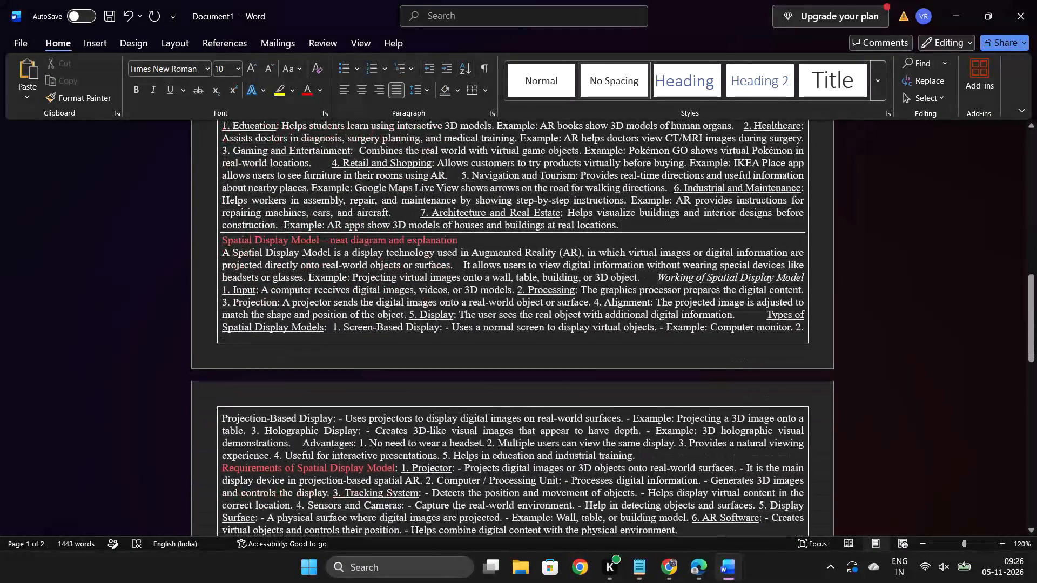
Review the section order and dividing lines from Requirements of AR Systems through Spatial Display Model.
scroll(419, 385, "up", 2)
left_click_drag(619, 330, 442, 303)
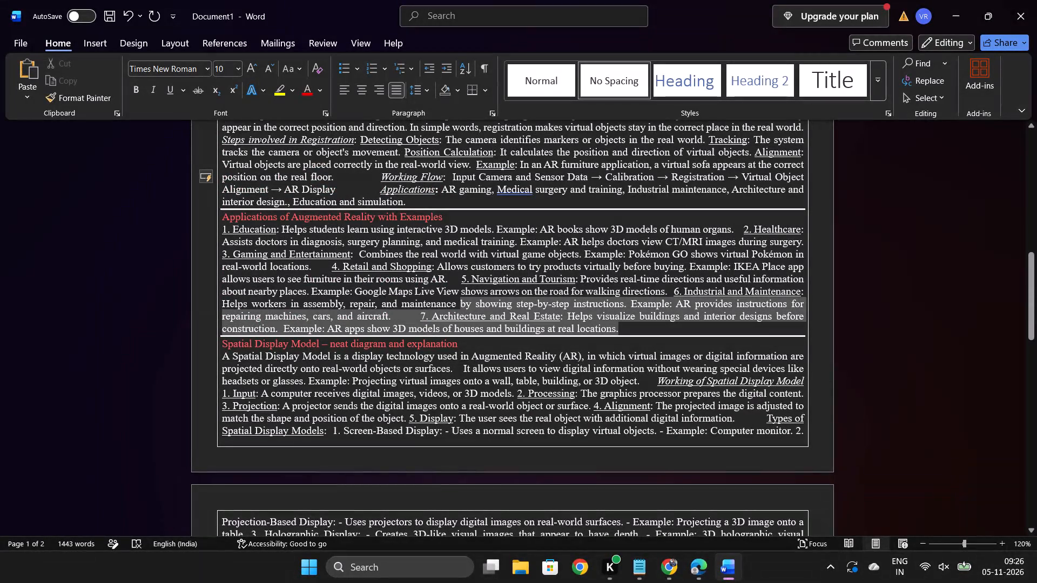
left_click_drag(442, 303, 227, 227)
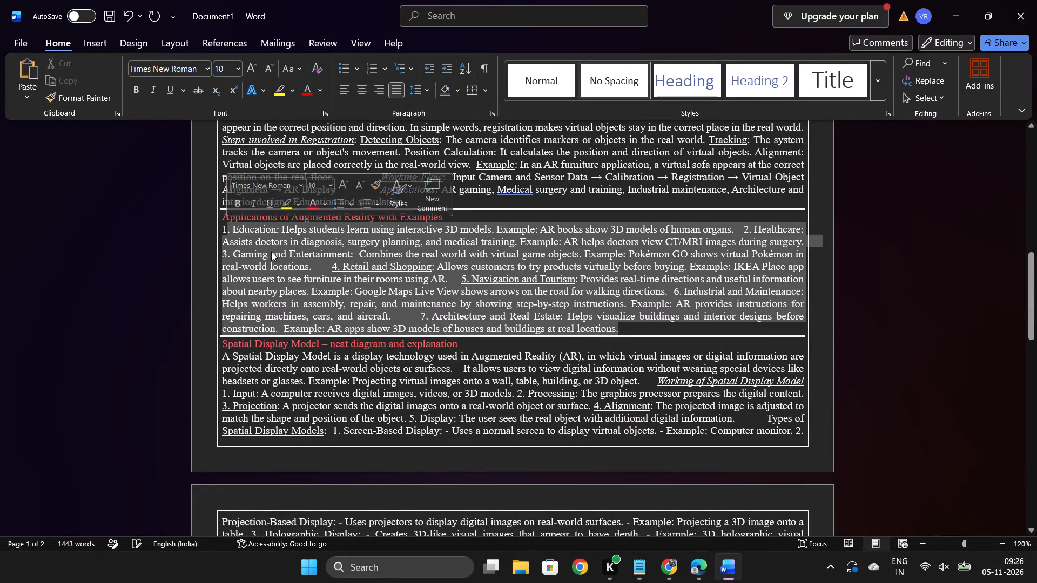
left_click(322, 268)
scroll(326, 301, "up", 8)
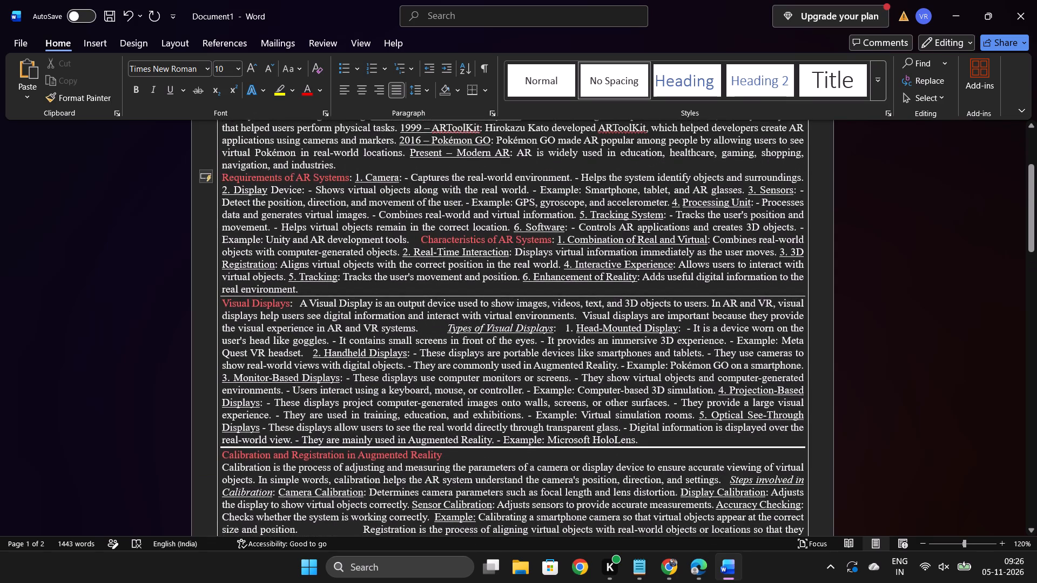
scroll(326, 304, "up", 3)
scroll(325, 308, "down", 8)
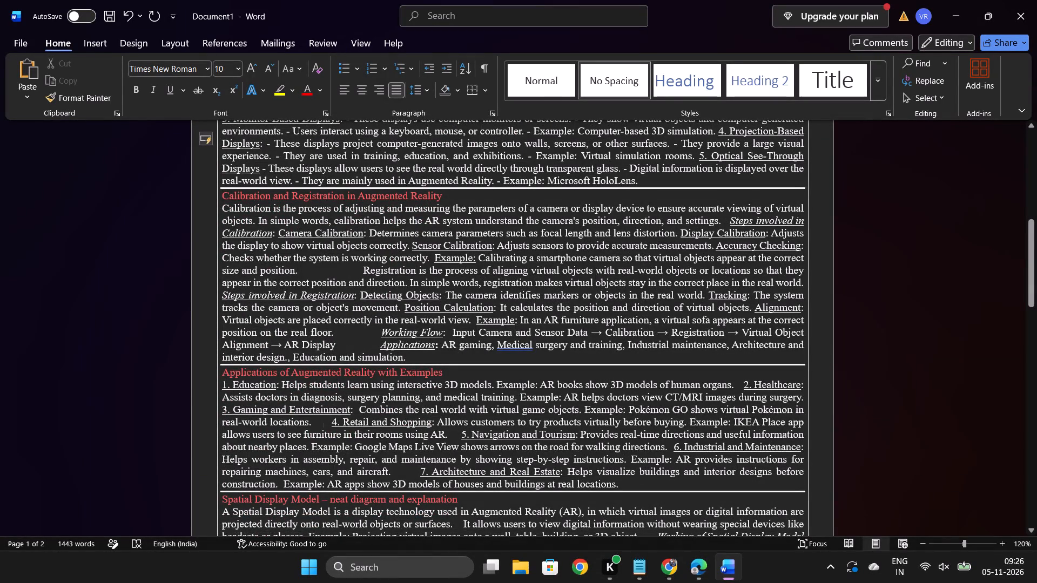
scroll(313, 301, "up", 5)
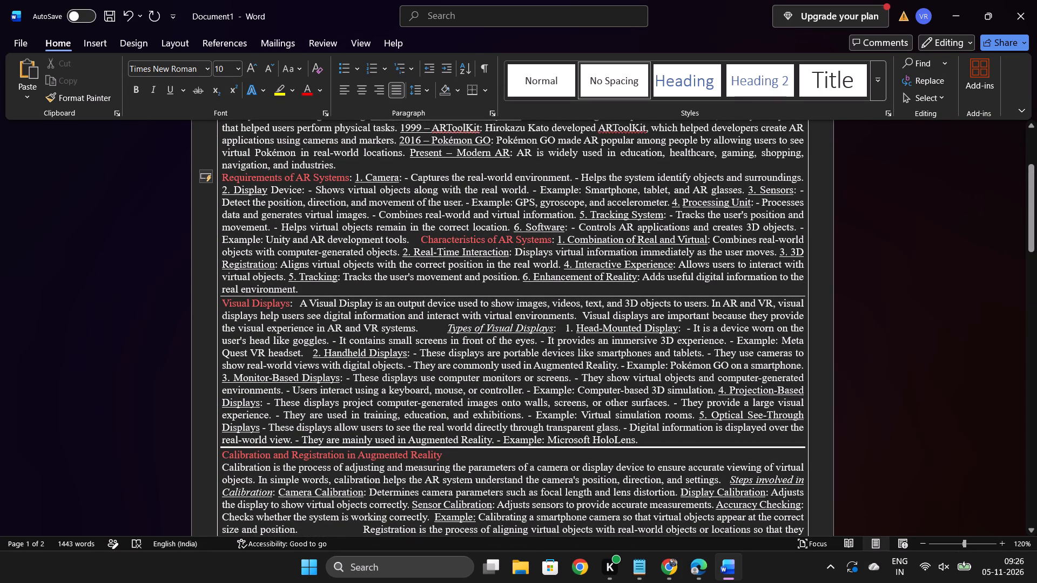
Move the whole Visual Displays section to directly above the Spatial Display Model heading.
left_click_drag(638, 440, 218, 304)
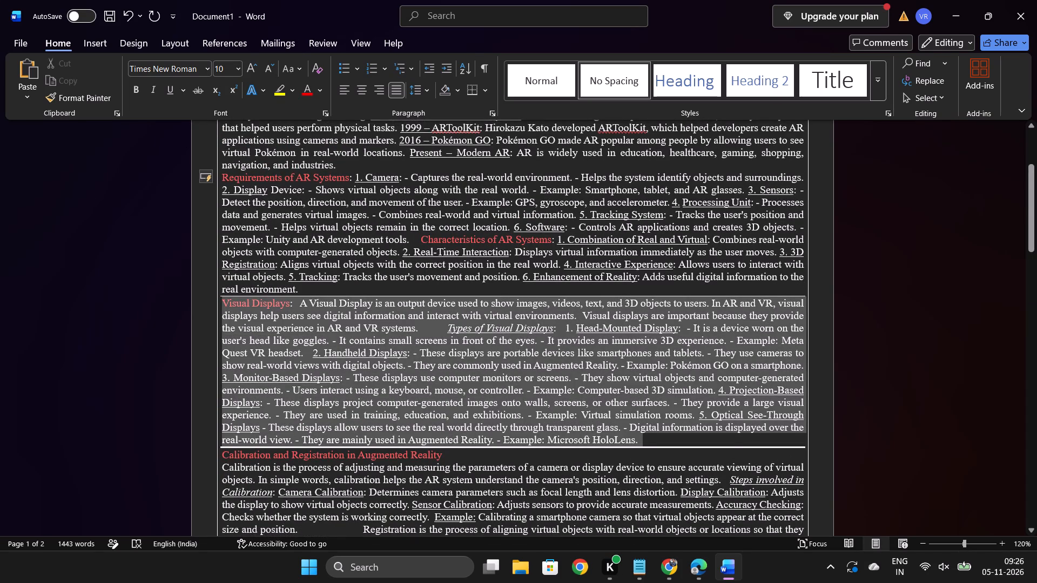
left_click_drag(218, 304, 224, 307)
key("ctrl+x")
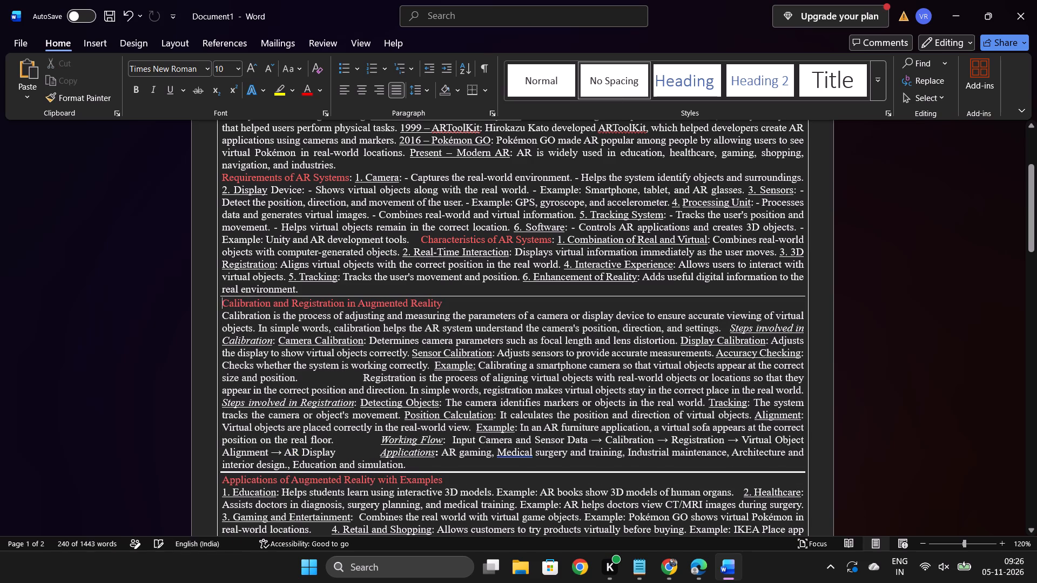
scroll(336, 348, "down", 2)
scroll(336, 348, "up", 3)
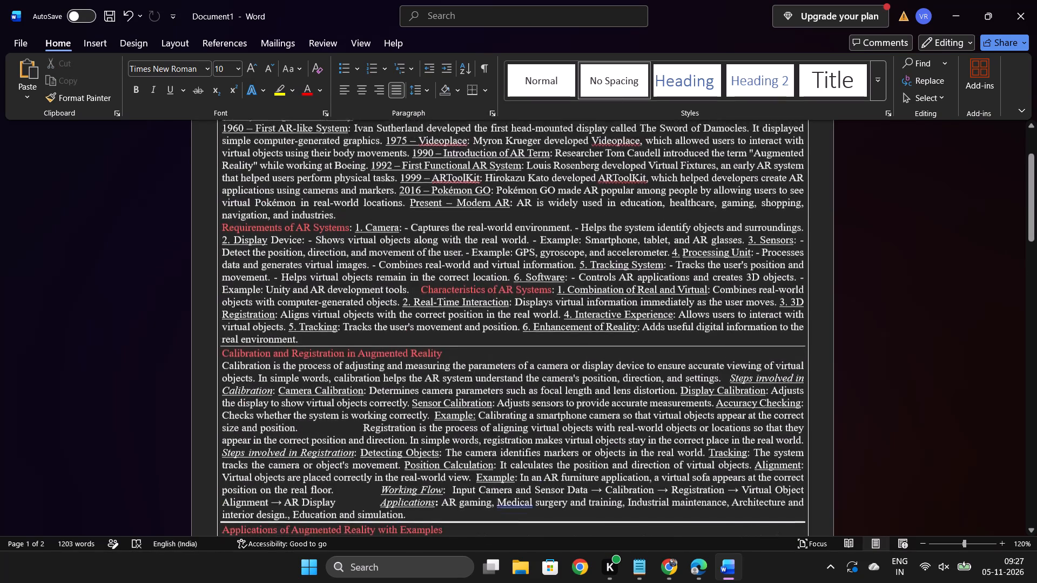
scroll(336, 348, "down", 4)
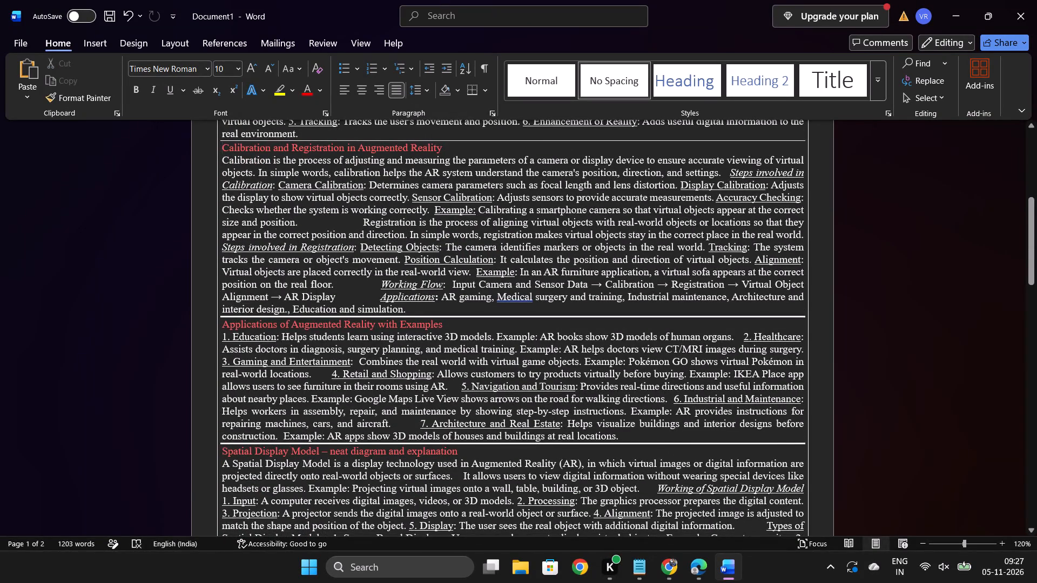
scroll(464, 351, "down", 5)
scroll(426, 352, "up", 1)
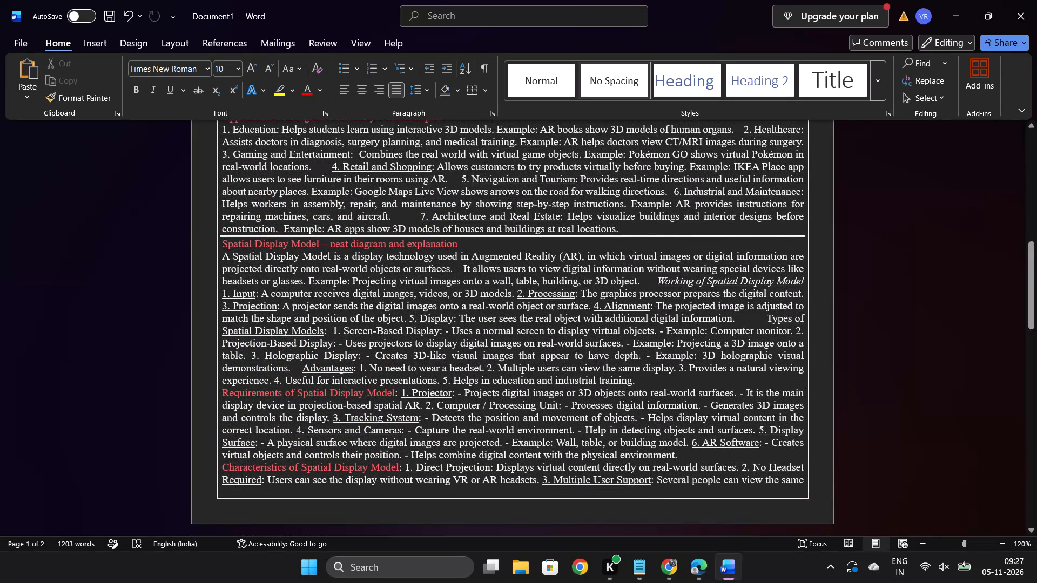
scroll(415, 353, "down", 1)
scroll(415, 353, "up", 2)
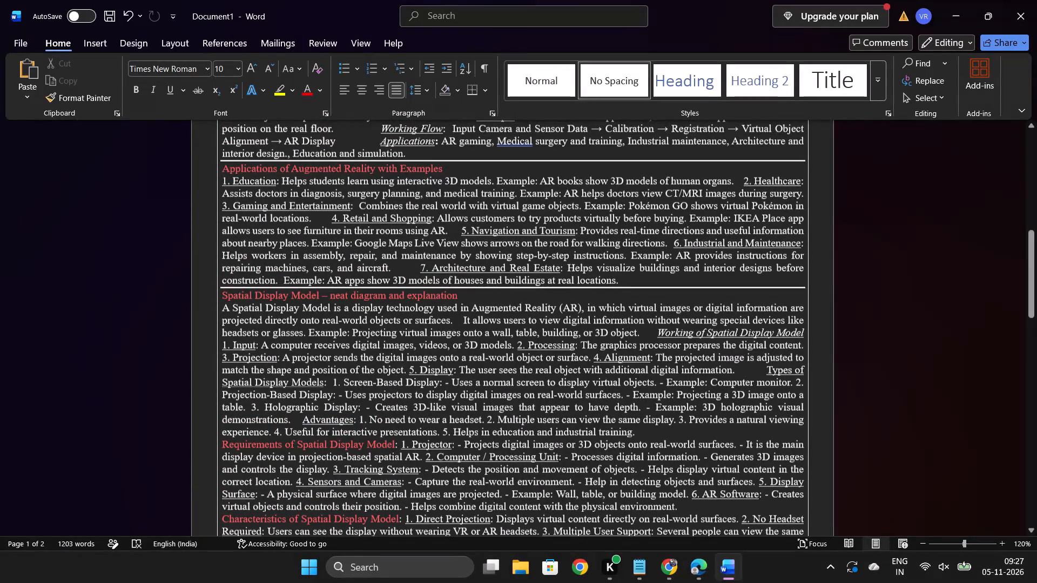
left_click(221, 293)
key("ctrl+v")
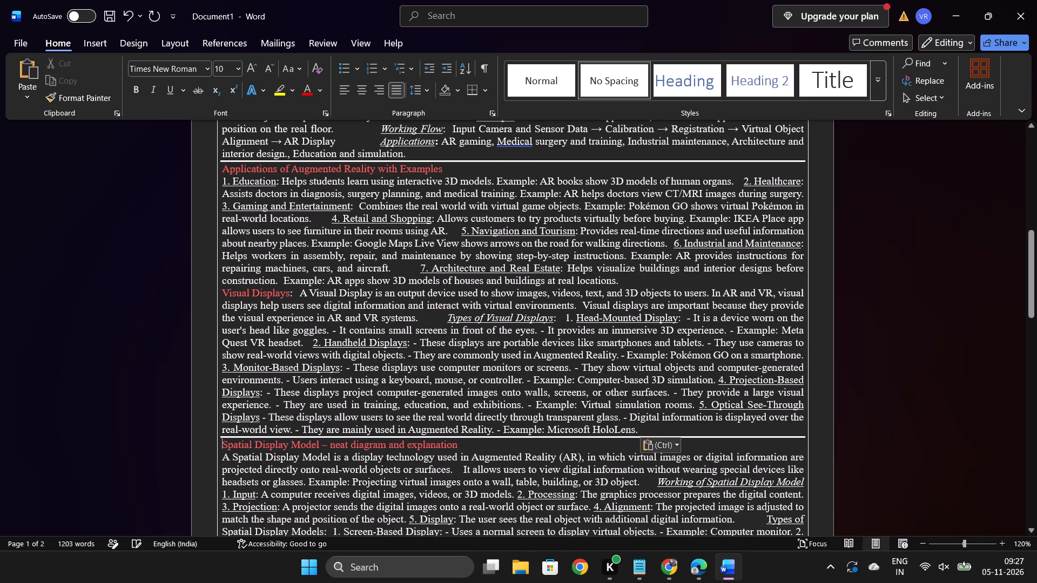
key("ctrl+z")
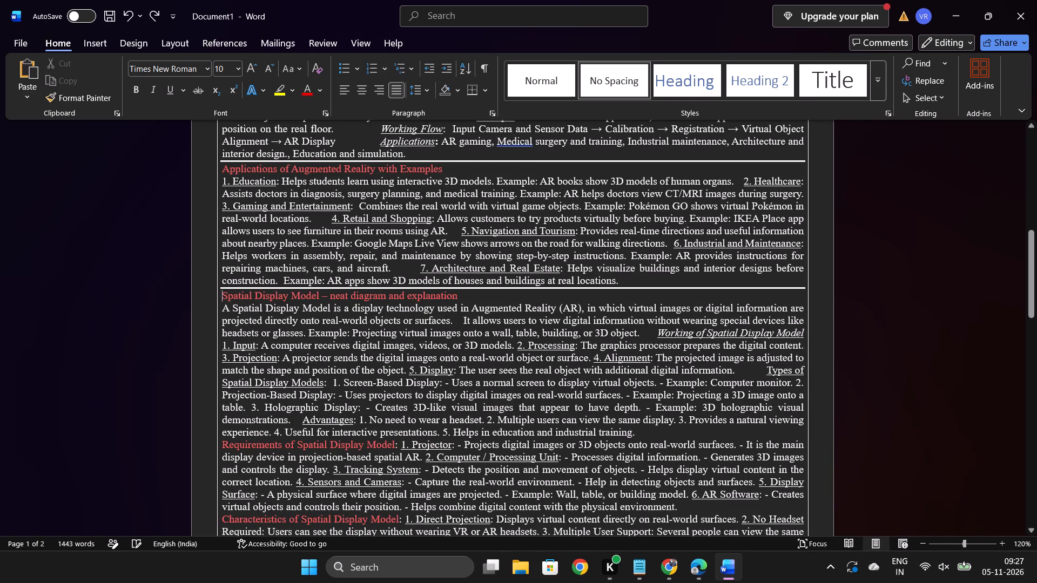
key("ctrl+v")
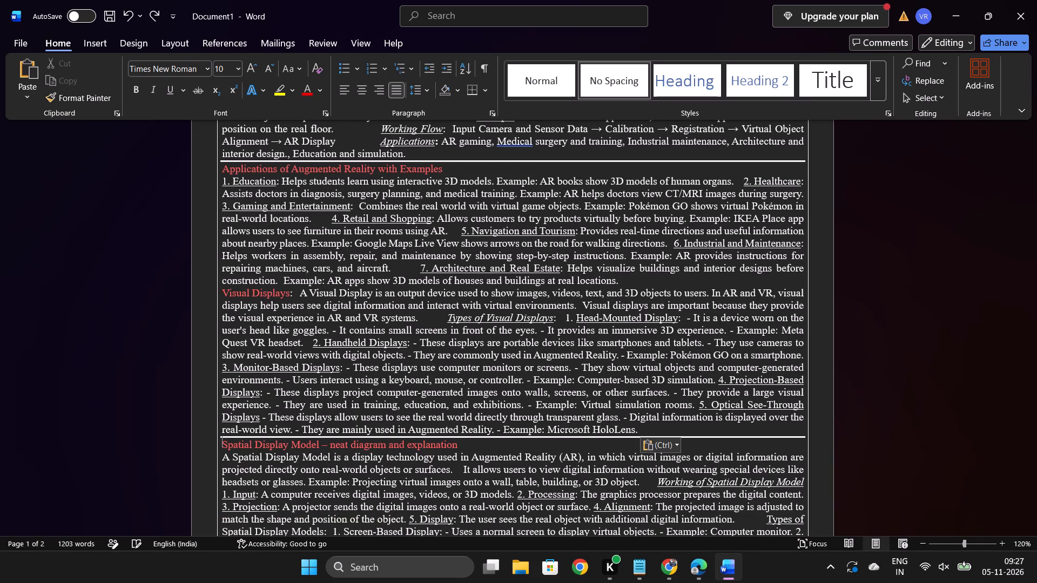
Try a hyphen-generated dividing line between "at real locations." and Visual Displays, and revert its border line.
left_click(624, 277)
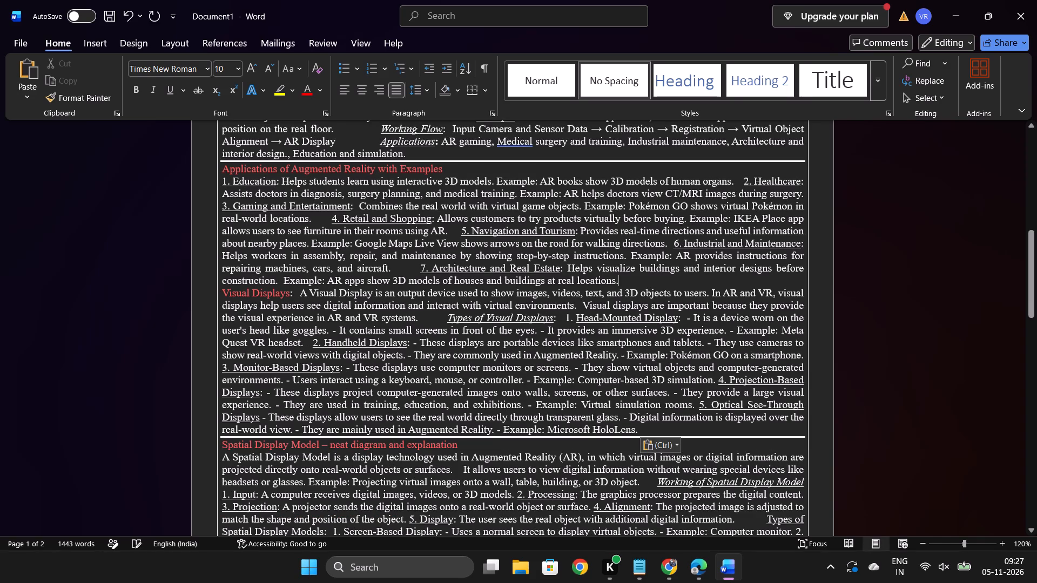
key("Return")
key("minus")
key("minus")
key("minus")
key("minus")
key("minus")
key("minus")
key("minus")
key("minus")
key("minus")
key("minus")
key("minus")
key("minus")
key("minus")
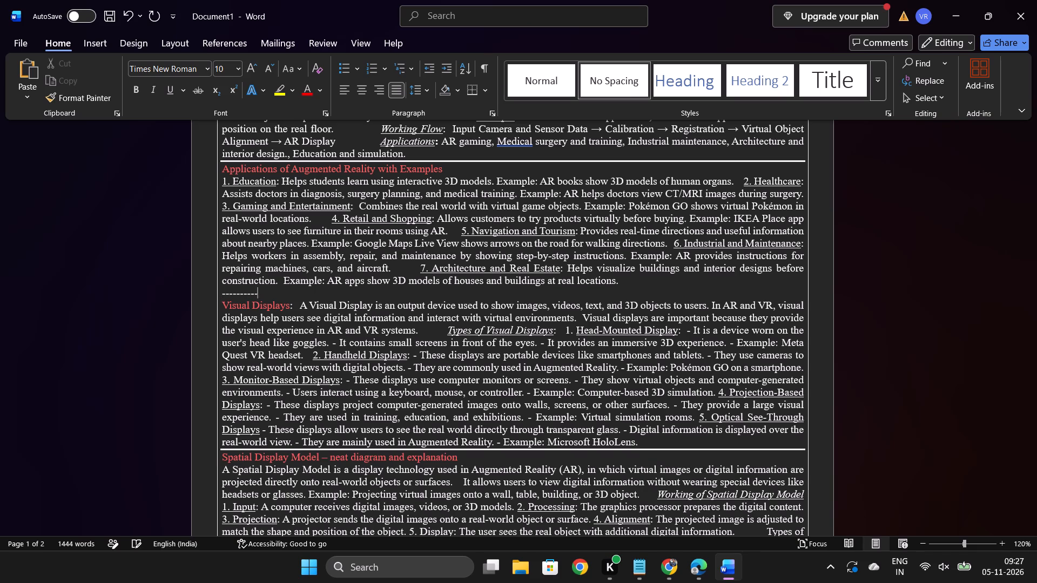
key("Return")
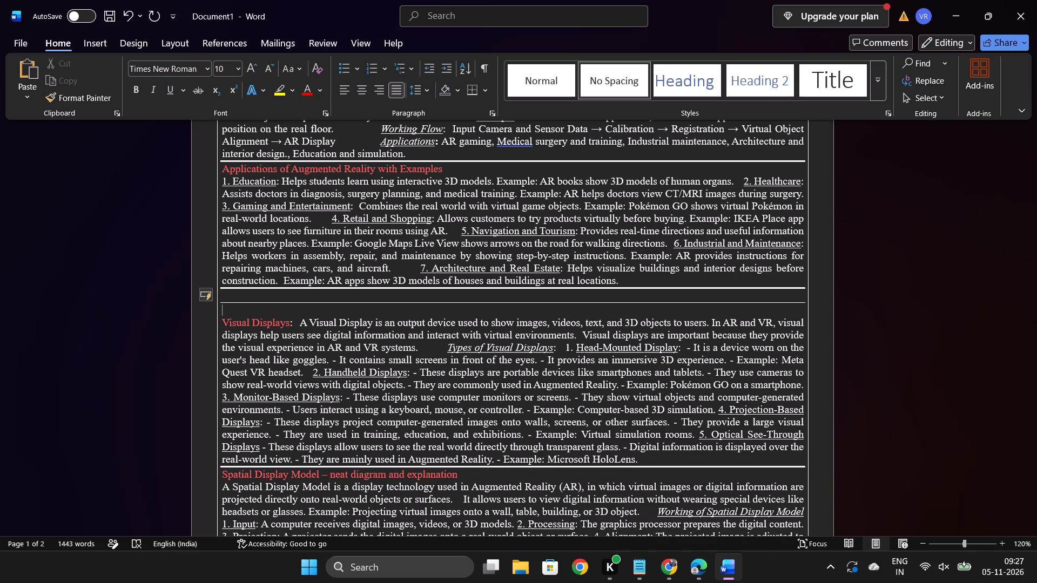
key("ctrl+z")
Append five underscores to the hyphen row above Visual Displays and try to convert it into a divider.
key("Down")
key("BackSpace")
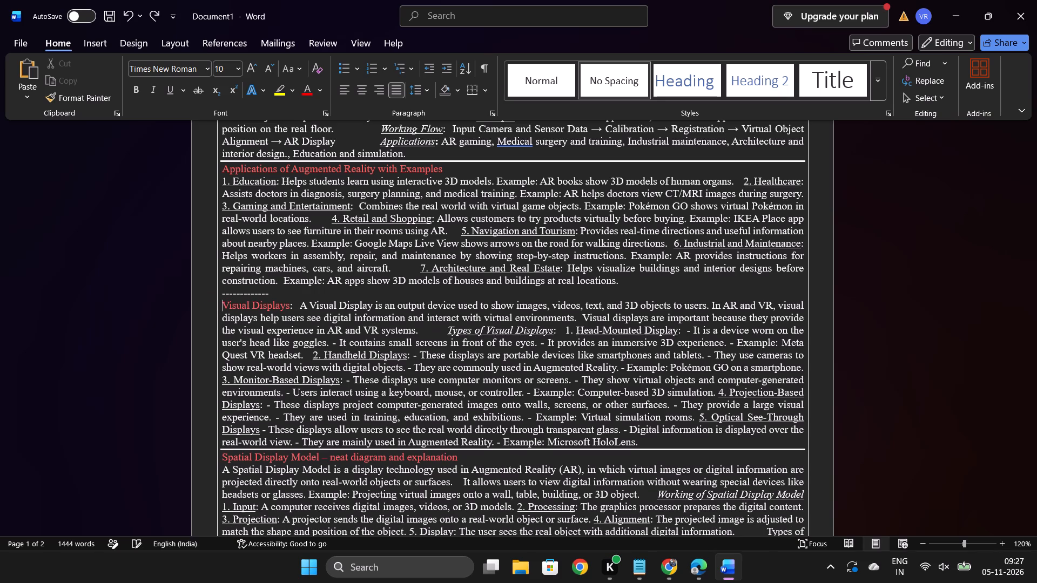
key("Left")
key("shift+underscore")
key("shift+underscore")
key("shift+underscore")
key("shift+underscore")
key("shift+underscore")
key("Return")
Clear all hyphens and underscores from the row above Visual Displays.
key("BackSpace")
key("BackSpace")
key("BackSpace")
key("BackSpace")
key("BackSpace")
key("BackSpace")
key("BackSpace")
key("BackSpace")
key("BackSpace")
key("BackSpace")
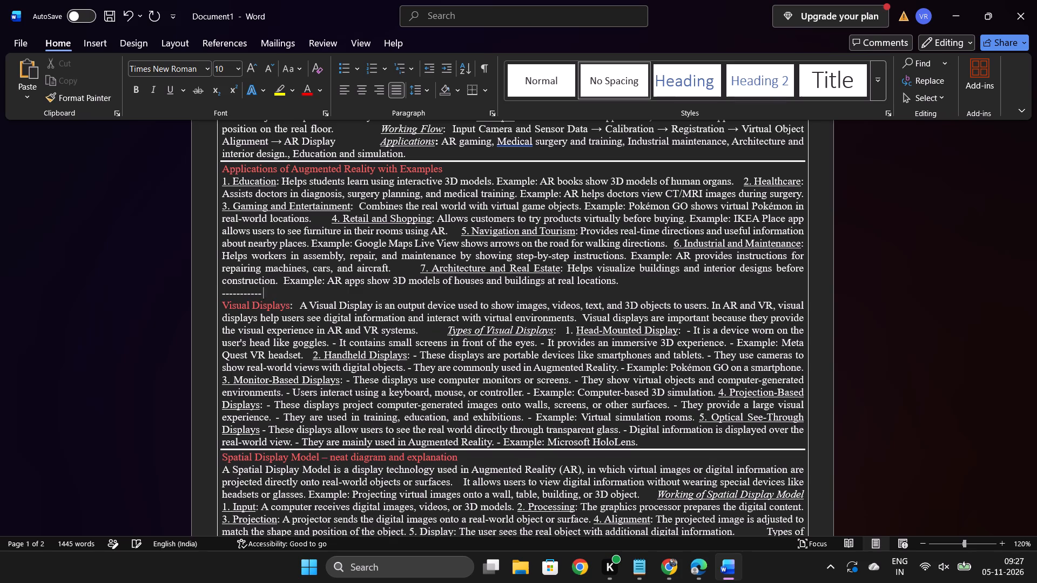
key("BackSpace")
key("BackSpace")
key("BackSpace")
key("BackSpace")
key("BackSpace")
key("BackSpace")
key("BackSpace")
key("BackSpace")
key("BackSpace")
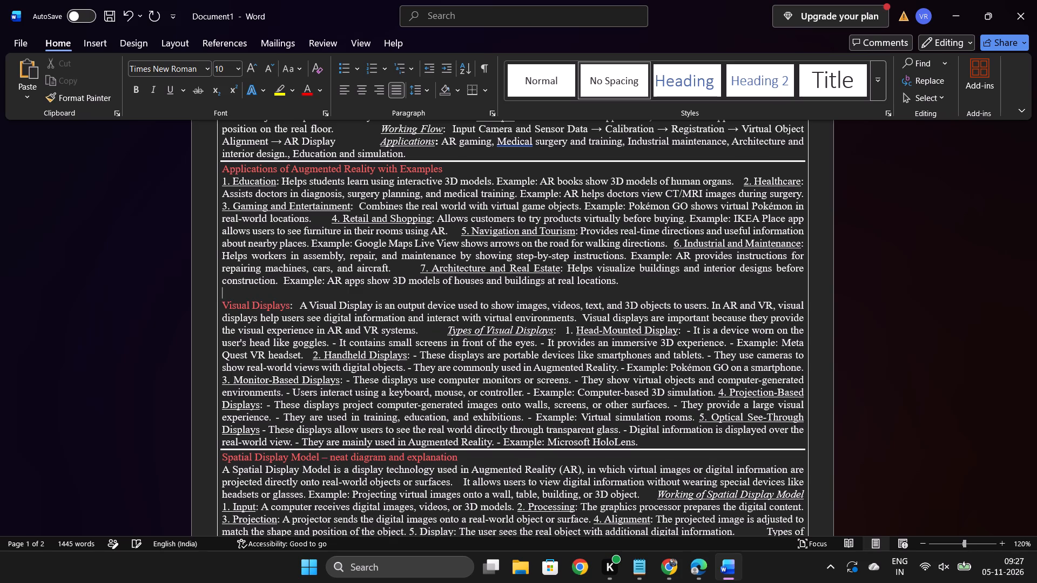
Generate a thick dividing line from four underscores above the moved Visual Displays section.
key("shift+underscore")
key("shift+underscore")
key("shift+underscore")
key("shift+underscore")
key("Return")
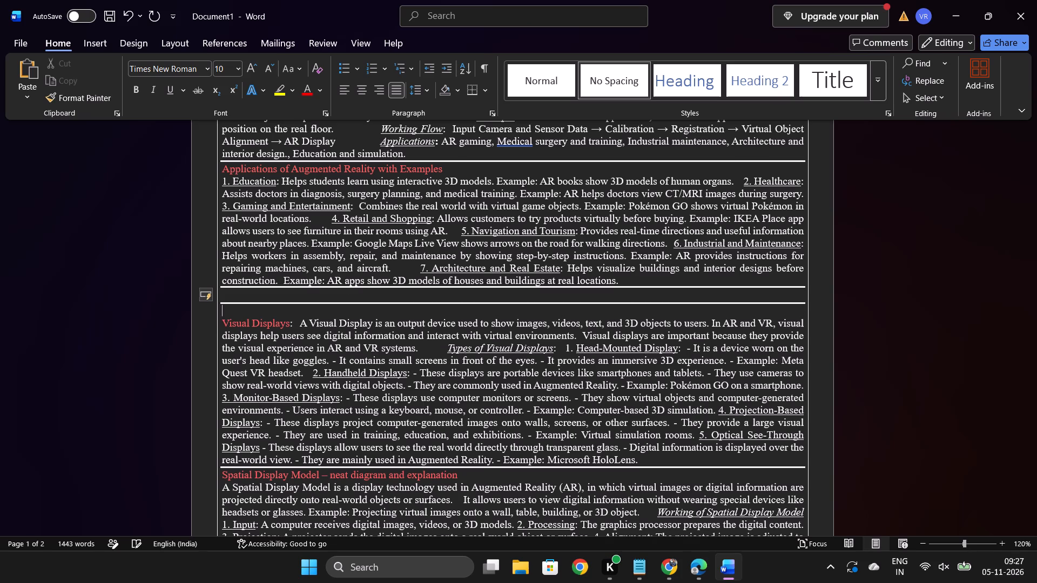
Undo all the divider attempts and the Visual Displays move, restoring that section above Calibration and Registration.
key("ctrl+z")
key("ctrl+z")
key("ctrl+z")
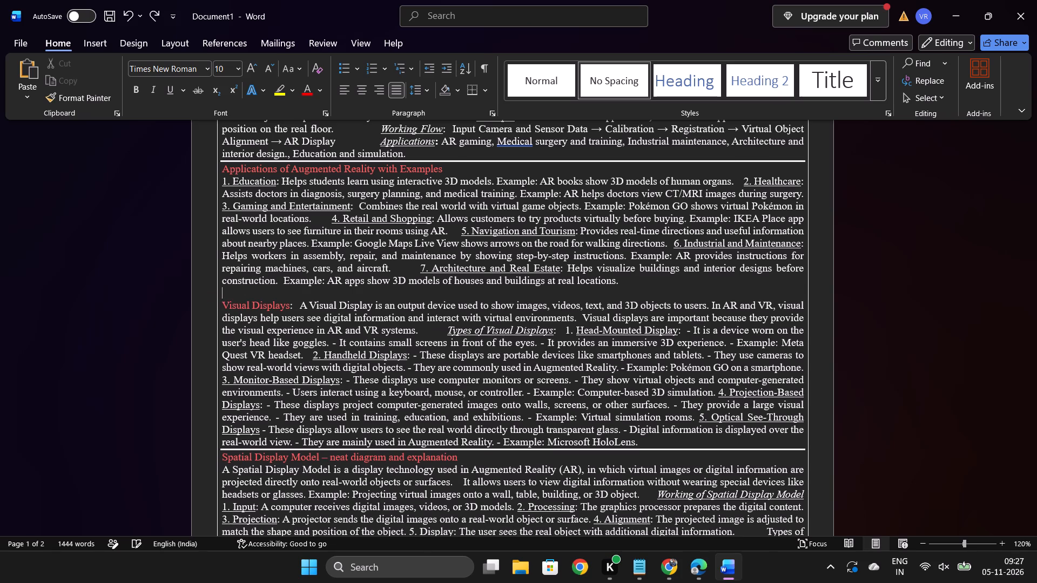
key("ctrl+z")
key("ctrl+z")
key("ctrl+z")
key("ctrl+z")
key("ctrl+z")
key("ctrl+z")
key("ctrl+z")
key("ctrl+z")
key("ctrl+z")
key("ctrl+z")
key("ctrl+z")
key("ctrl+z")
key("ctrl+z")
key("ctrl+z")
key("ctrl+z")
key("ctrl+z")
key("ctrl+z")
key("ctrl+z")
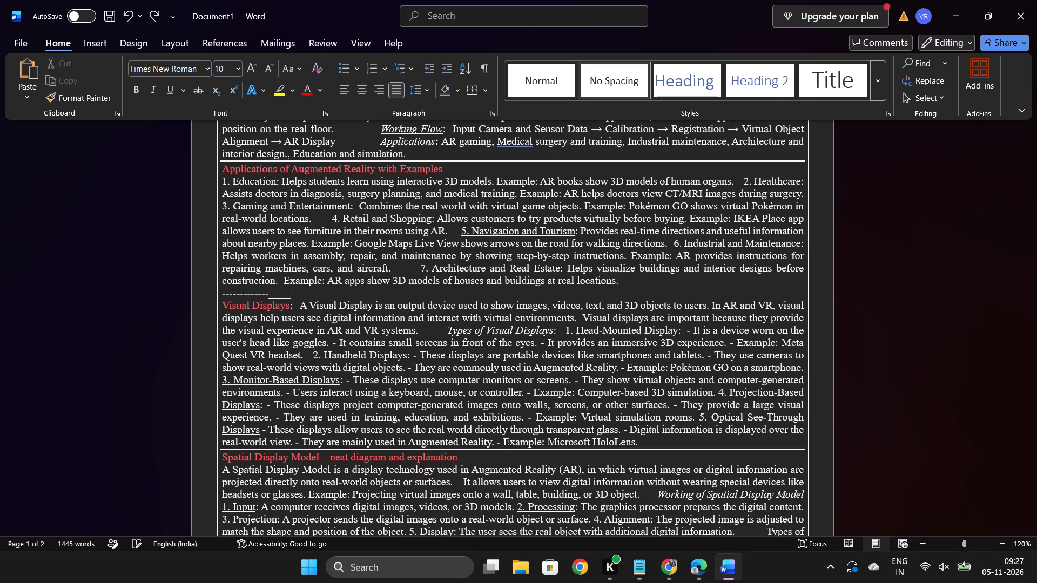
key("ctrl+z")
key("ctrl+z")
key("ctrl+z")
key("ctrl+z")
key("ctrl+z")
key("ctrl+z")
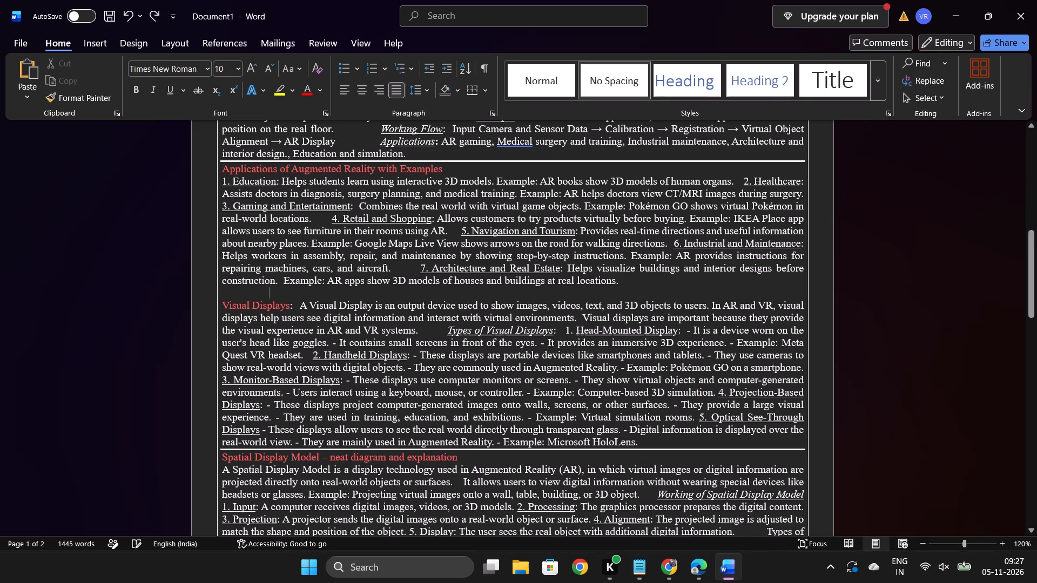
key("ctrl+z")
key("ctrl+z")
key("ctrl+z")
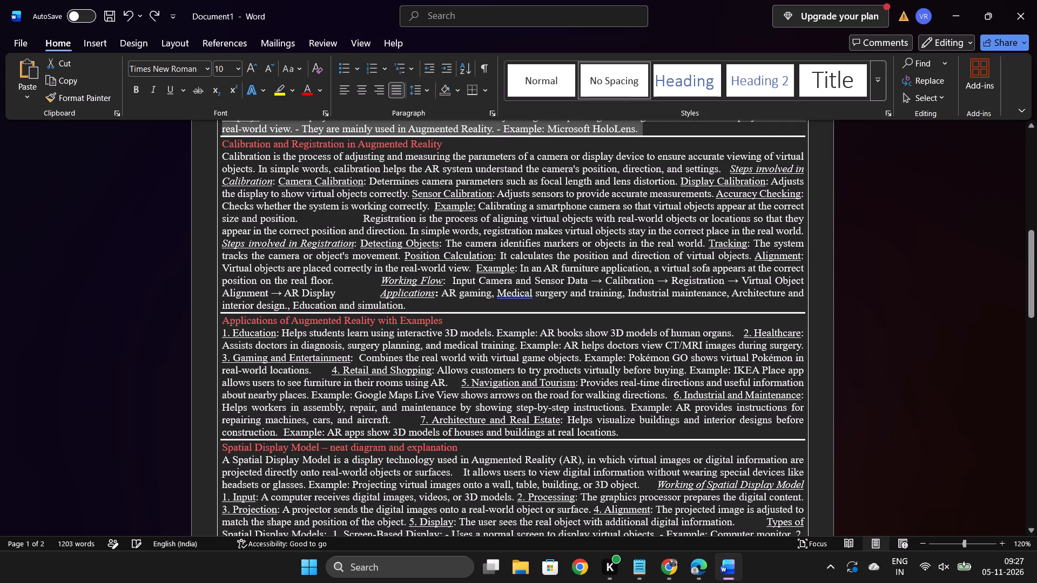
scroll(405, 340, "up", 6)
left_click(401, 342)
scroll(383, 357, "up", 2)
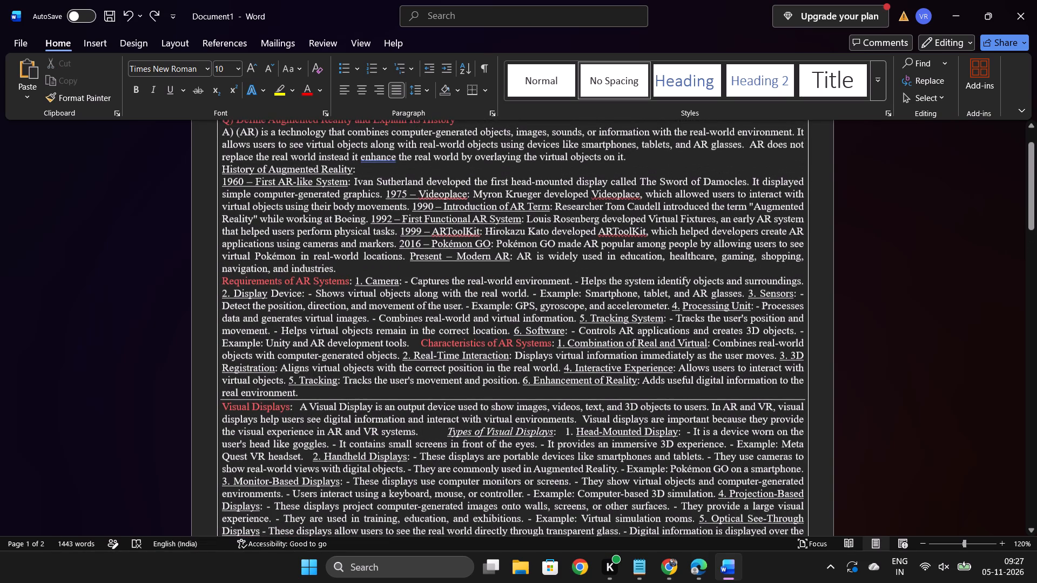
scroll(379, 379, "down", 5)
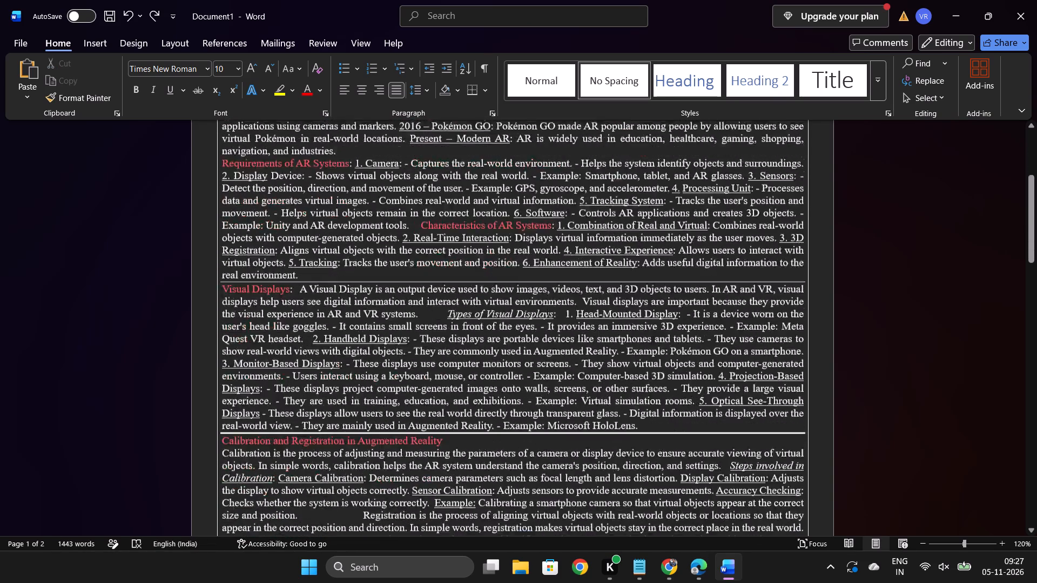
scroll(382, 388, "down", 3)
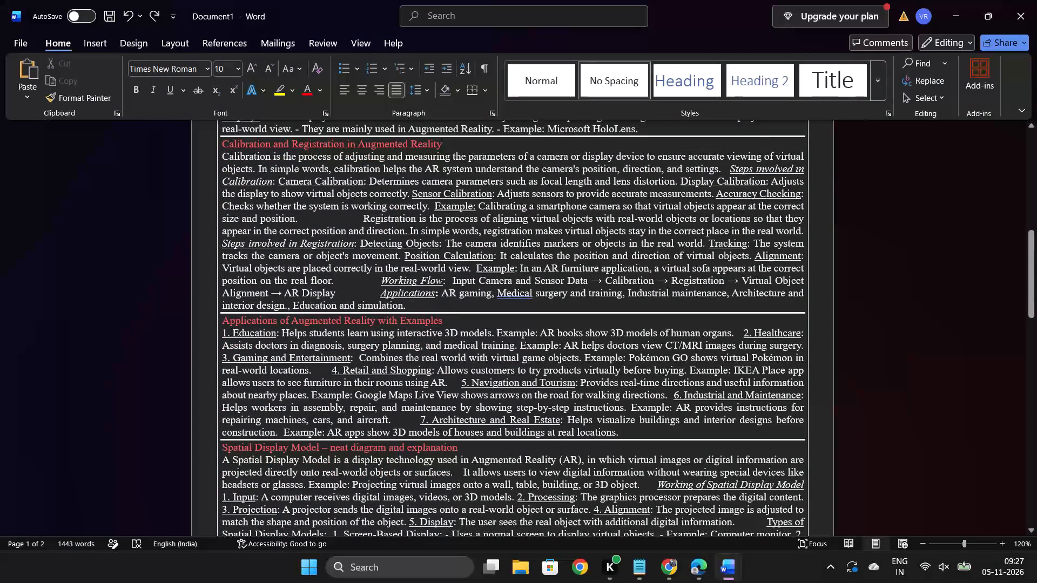
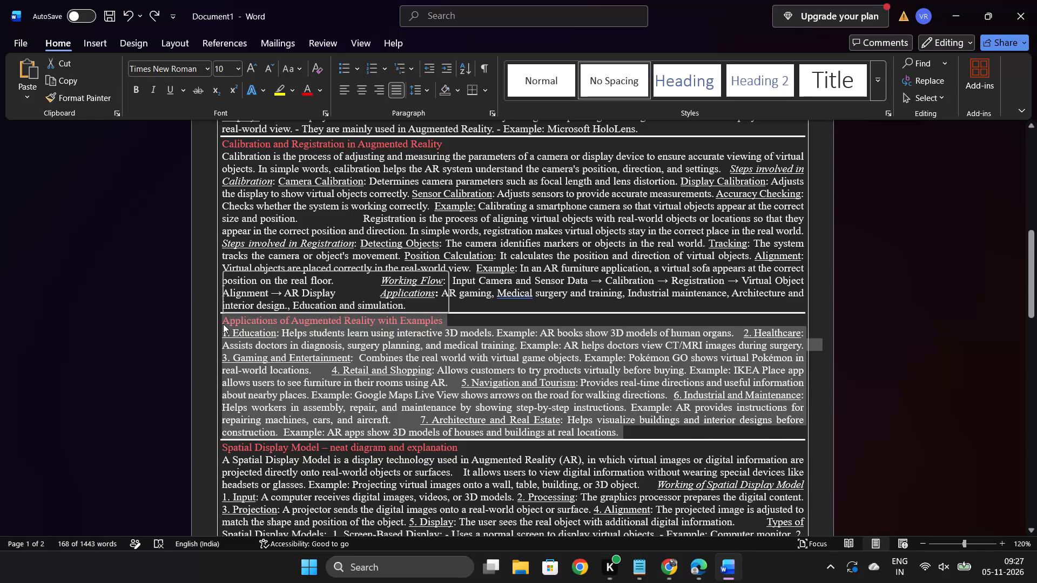
Move the Applications of Augmented Reality with Examples section onto a new line above Visual Displays.
key("BackSpace")
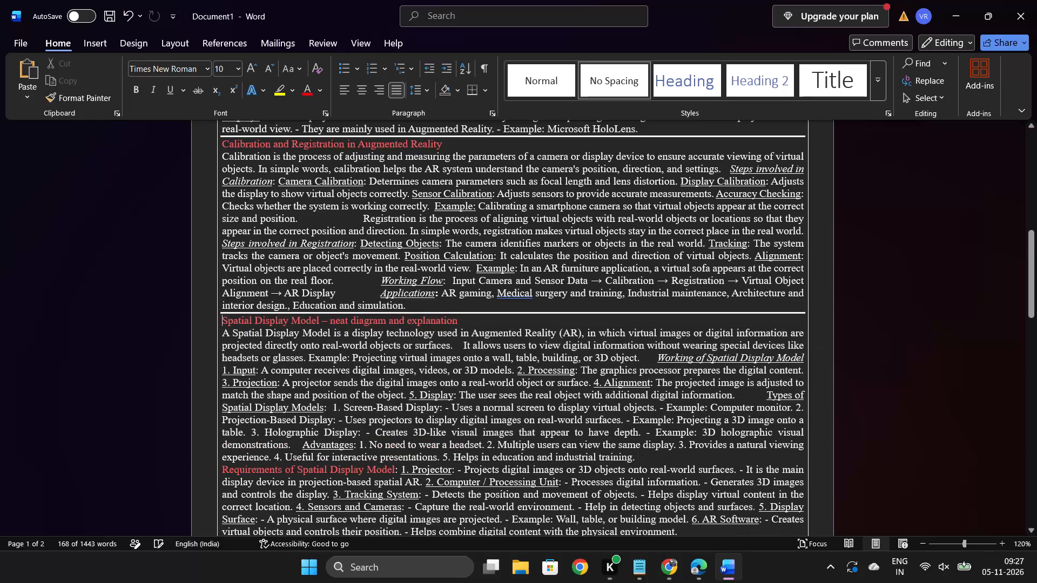
scroll(327, 370, "down", 6)
scroll(327, 370, "up", 13)
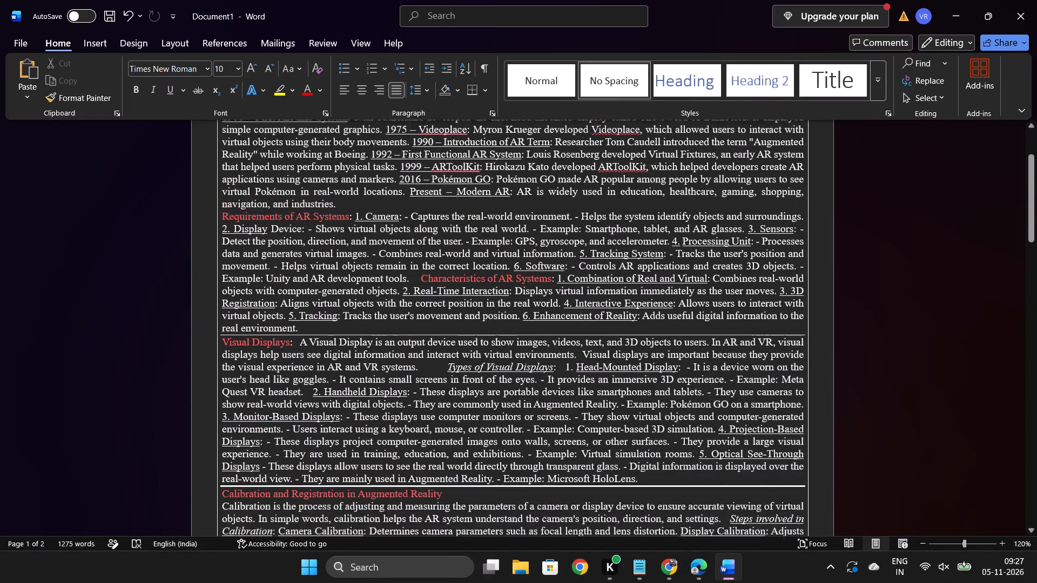
left_click(317, 341)
key("Return")
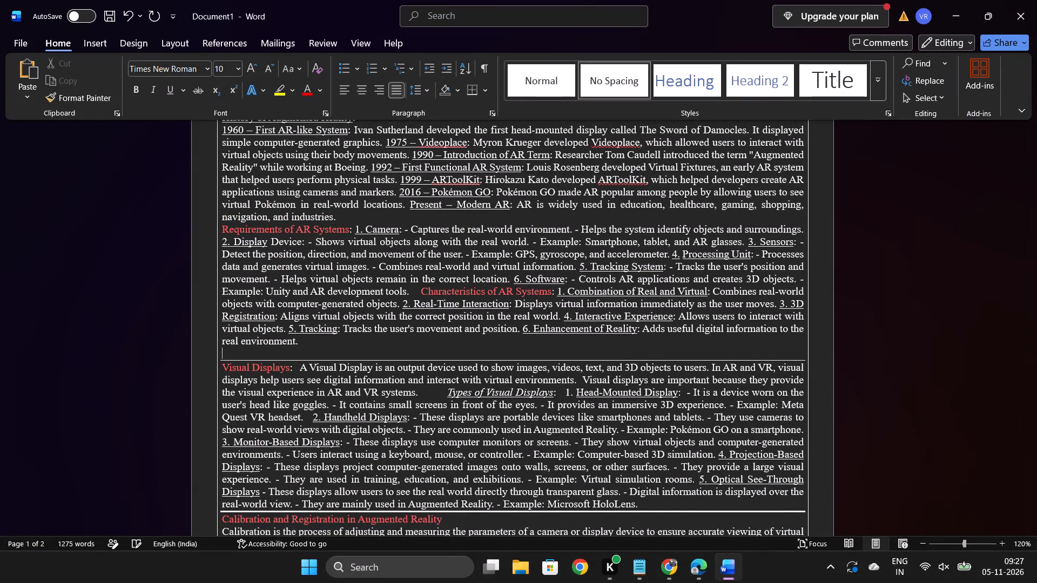
key("ctrl+v")
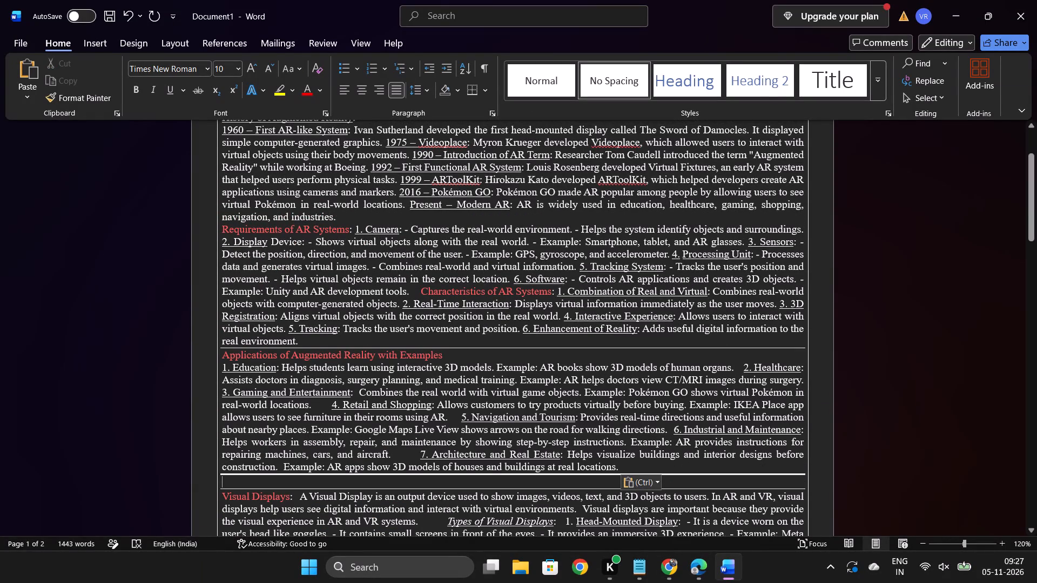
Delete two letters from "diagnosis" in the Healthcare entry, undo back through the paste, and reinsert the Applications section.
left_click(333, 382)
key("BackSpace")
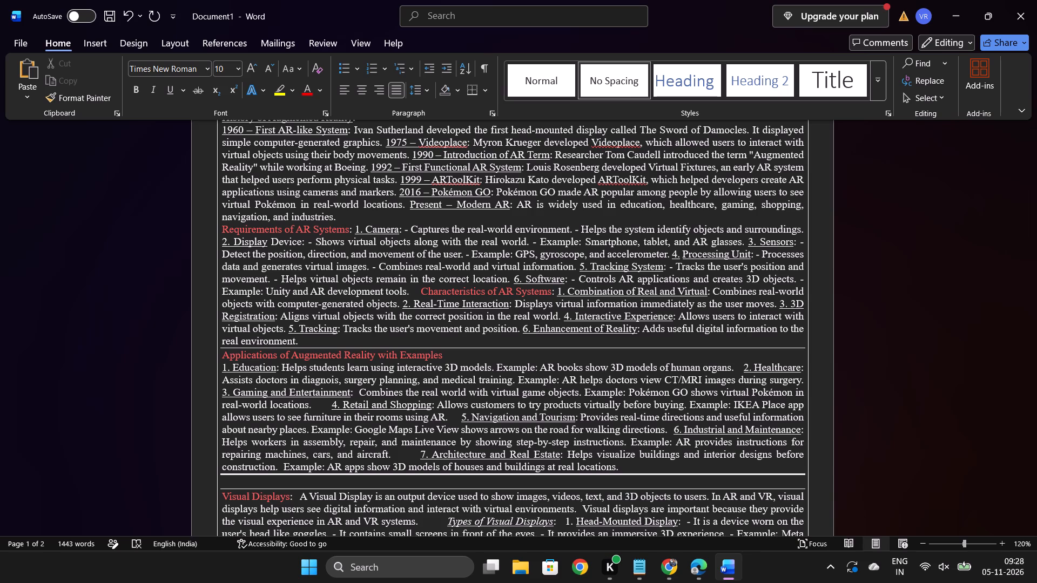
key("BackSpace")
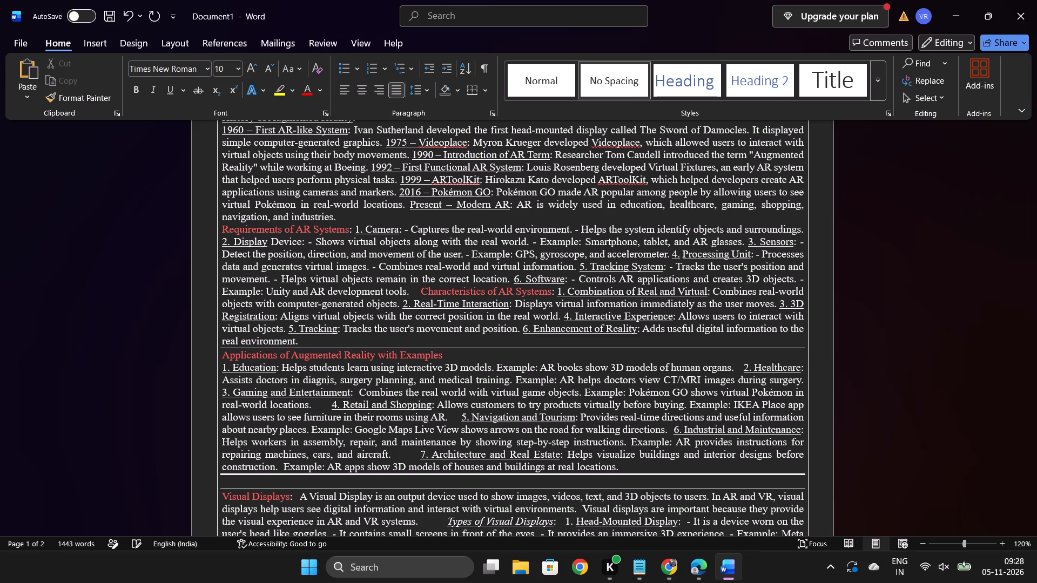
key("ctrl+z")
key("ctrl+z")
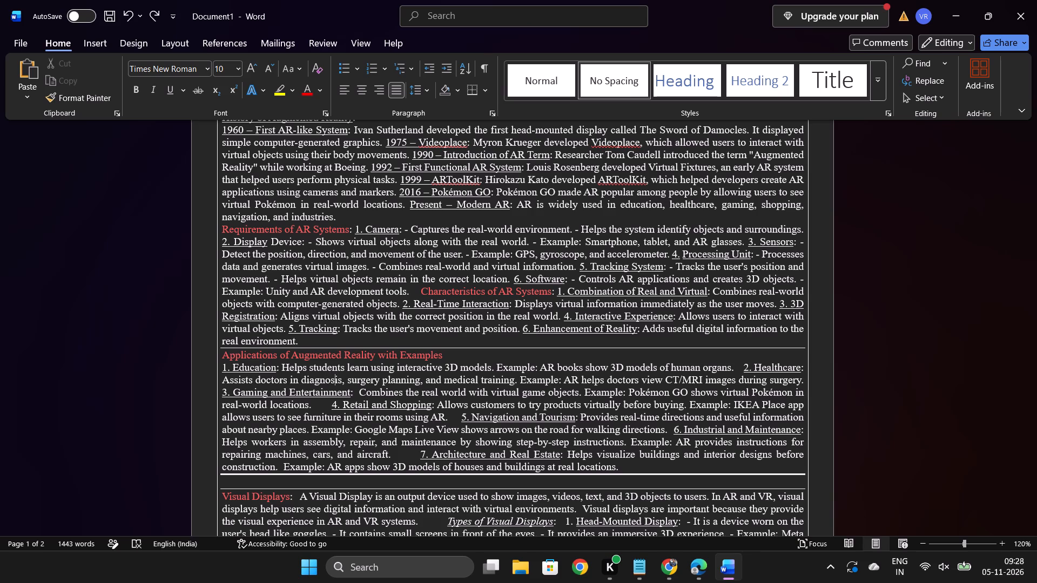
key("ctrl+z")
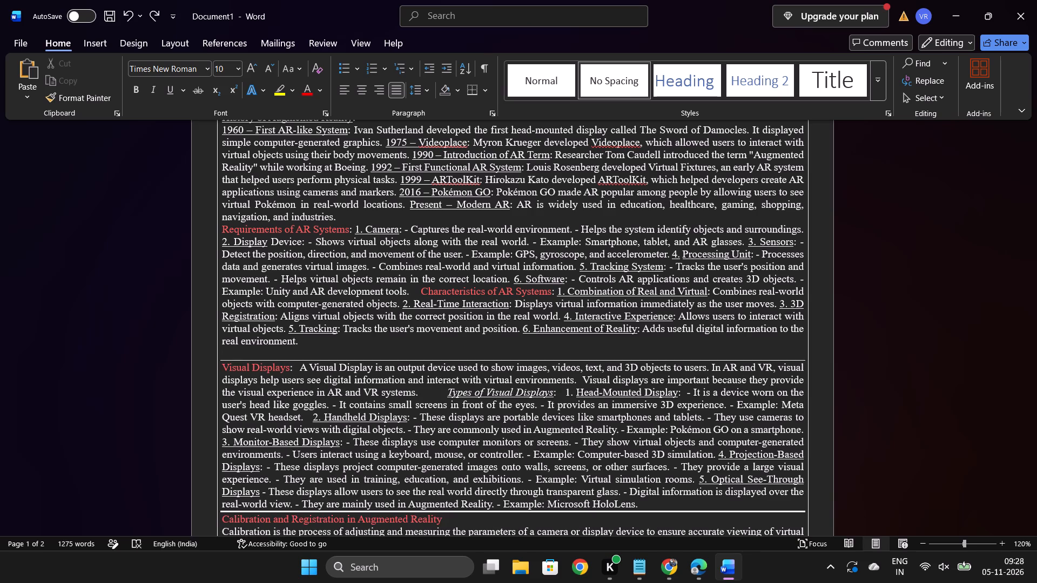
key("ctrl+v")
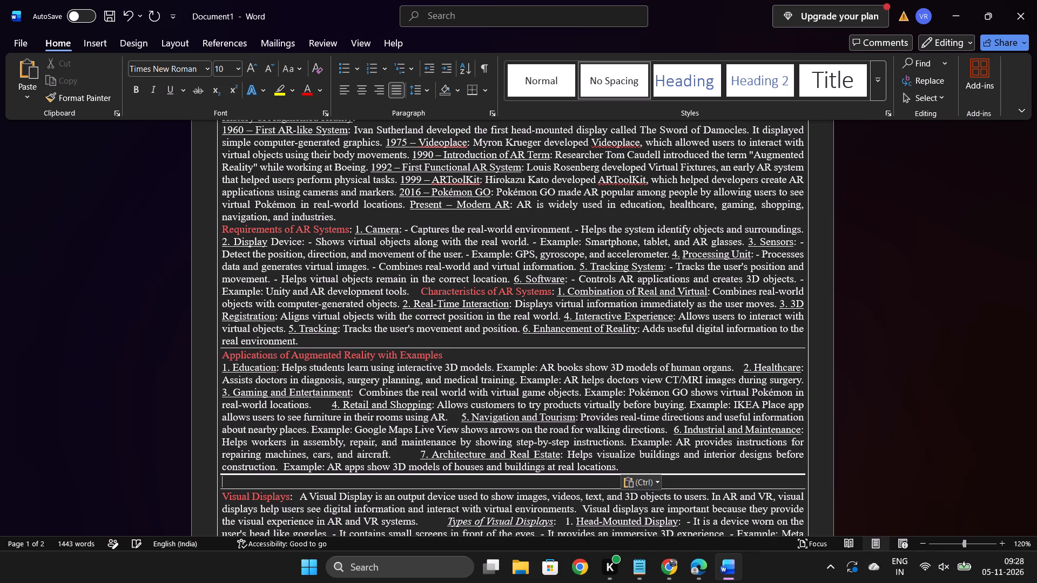
Delete the empty paragraph and its dividing lines between the Applications section and Visual Displays.
key("Down")
key("BackSpace")
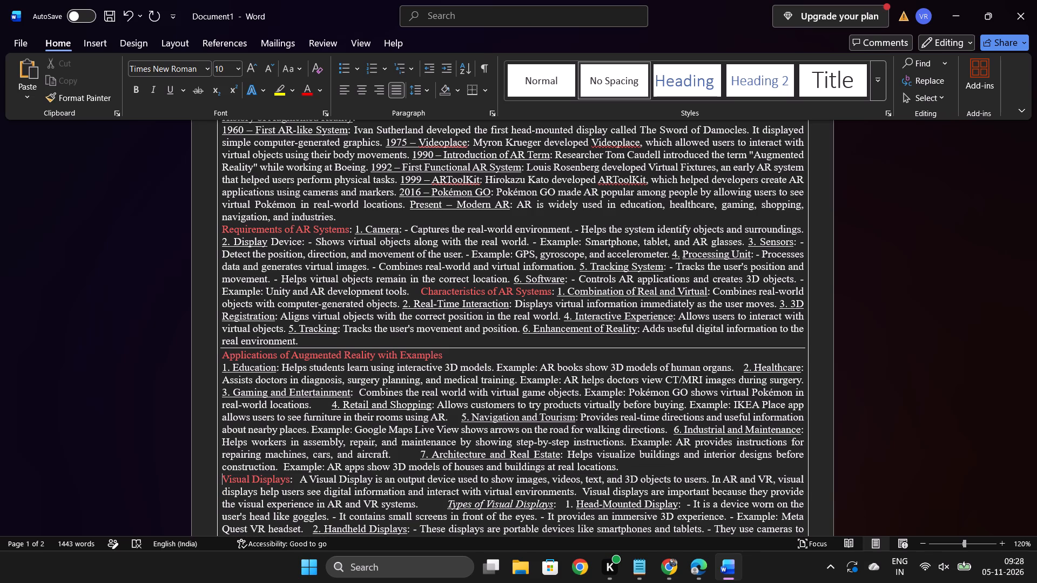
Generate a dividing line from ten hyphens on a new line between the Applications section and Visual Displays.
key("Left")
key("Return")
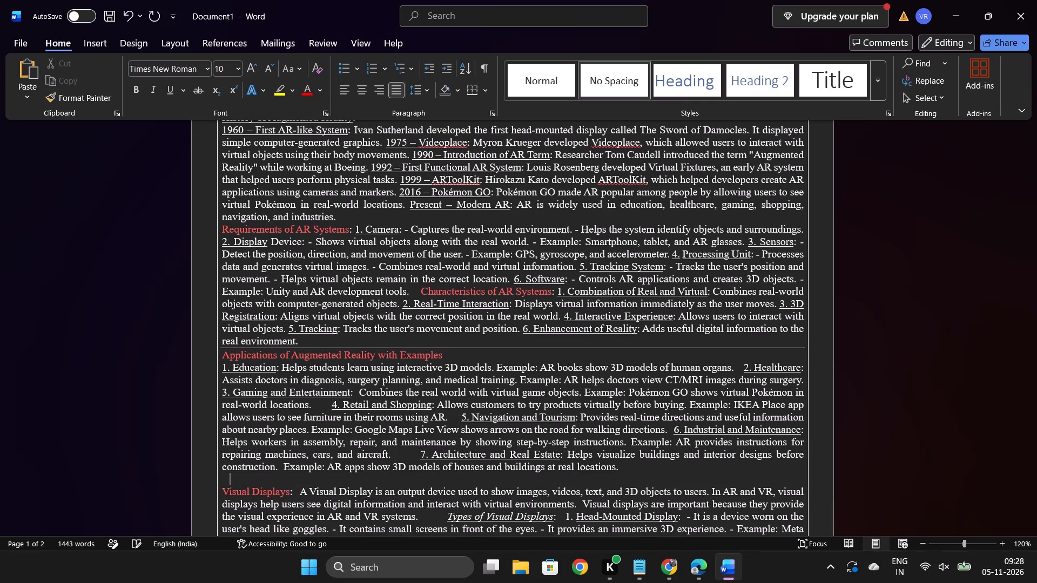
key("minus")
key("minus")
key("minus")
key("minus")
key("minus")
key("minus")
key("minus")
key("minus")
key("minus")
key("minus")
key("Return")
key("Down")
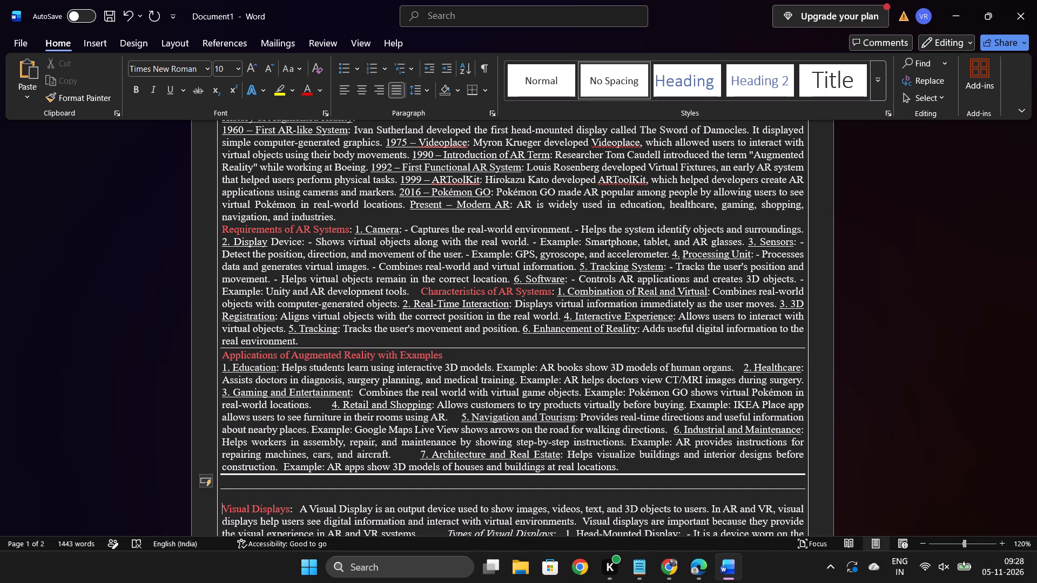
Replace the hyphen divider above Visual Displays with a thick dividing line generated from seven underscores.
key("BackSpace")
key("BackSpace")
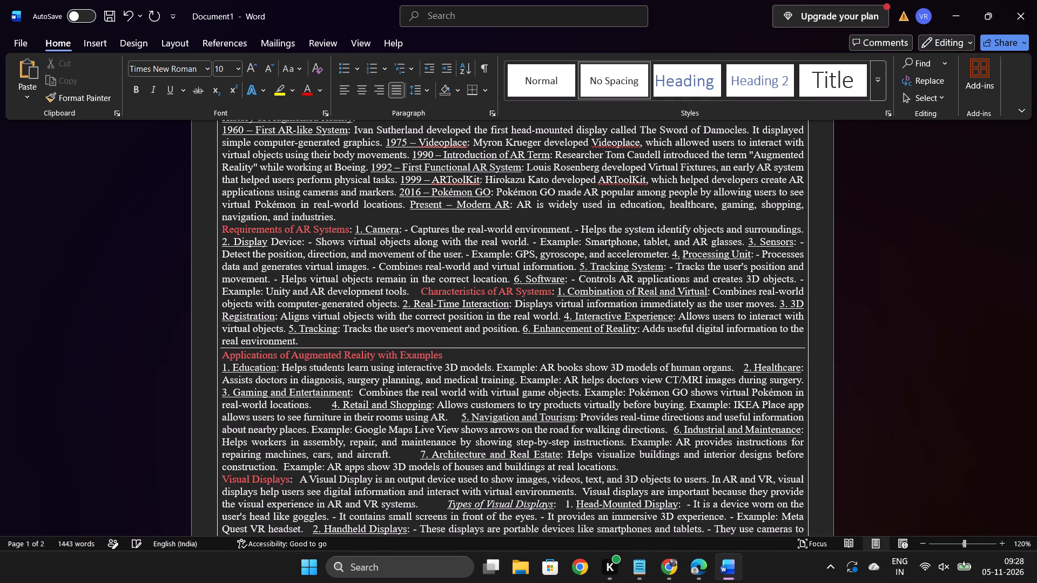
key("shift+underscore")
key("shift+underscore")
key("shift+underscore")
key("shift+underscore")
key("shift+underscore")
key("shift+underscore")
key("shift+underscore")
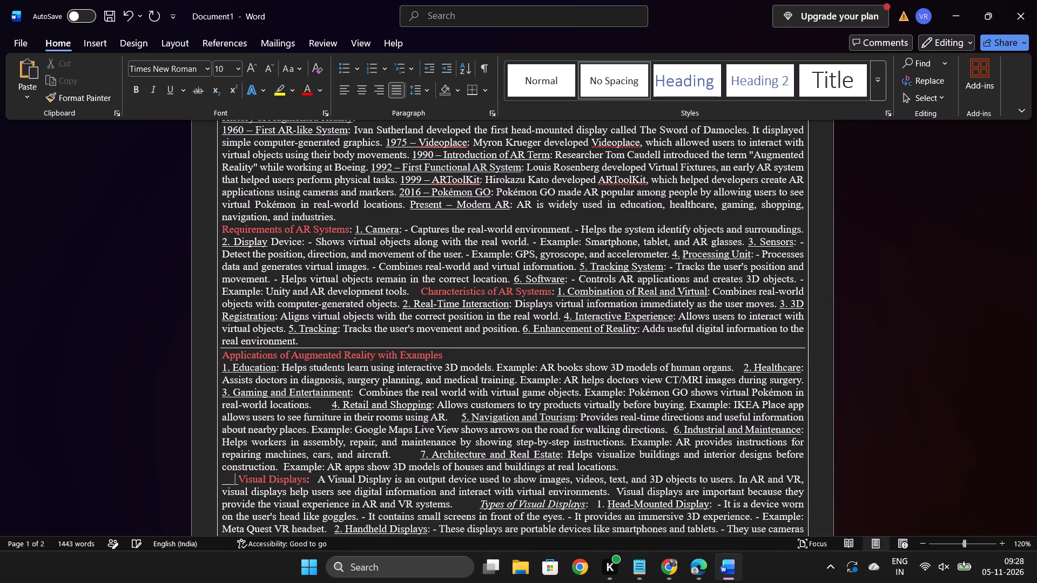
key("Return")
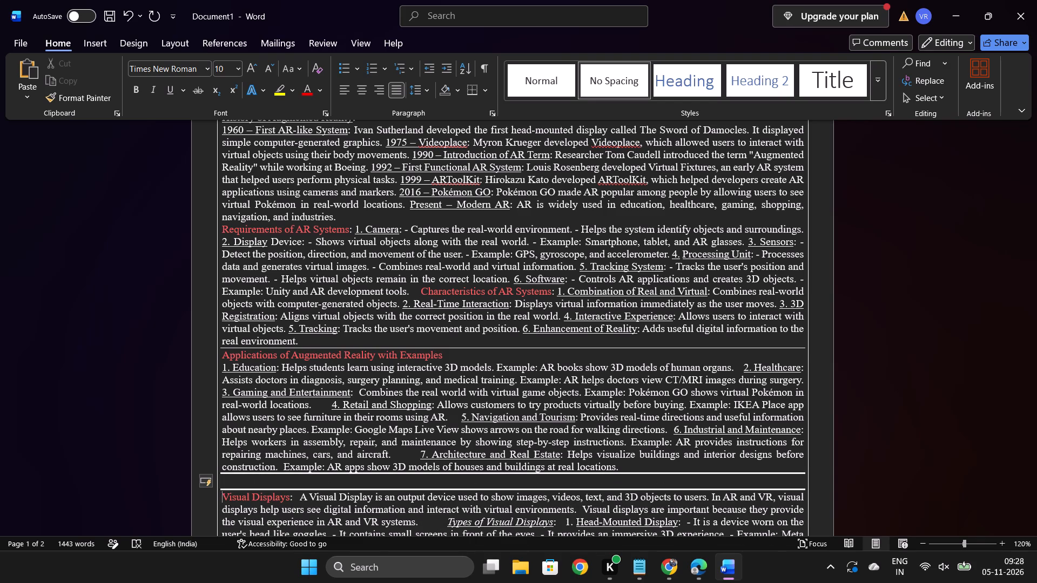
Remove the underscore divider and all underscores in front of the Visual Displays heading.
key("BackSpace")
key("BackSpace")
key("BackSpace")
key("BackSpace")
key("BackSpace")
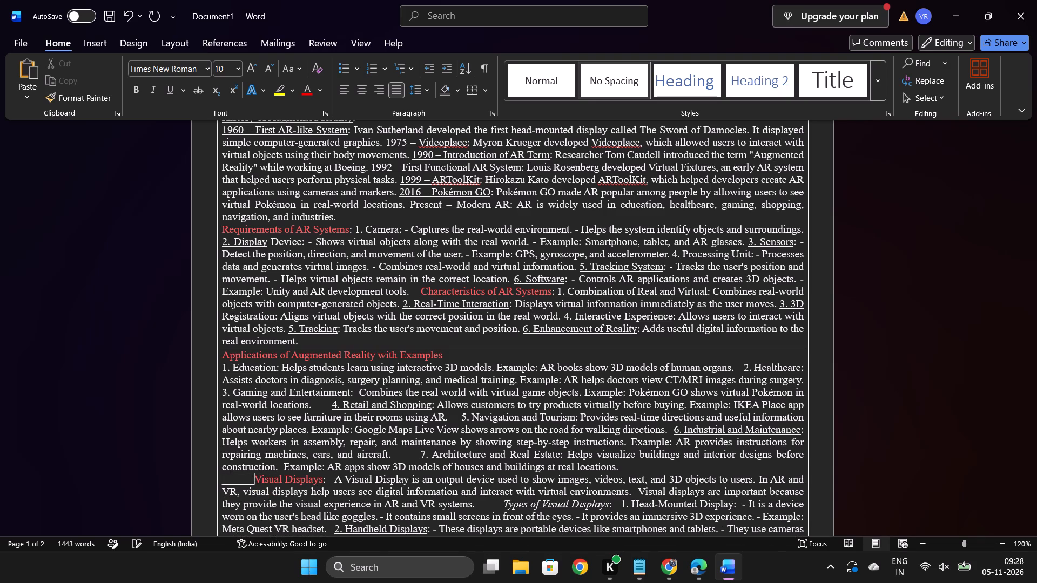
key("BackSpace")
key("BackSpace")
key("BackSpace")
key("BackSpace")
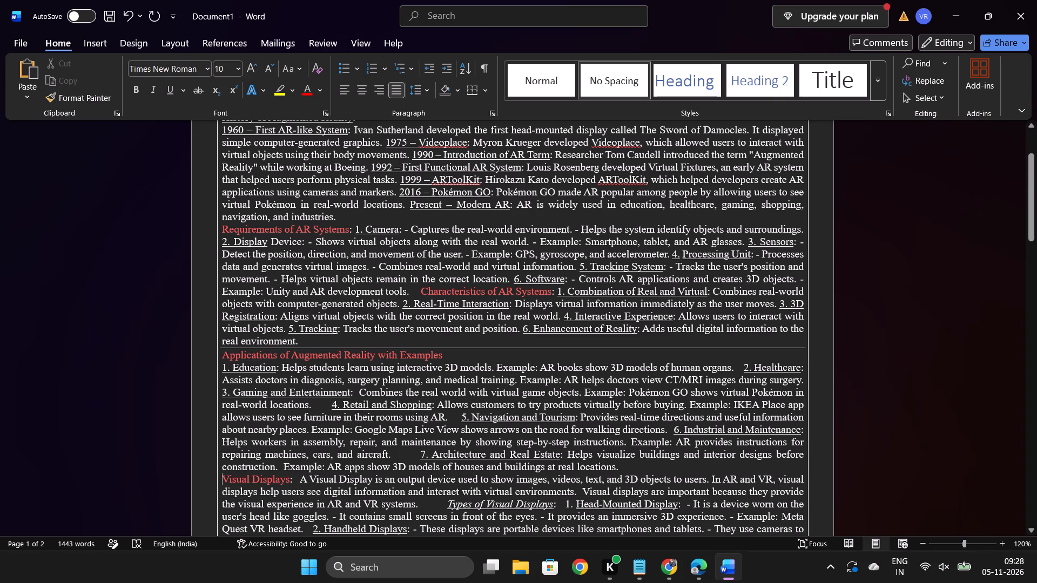
Rejoin and re-split the Applications heading and its list so the dividing line sits between Applications and Visual Displays.
left_click(224, 355)
key("BackSpace")
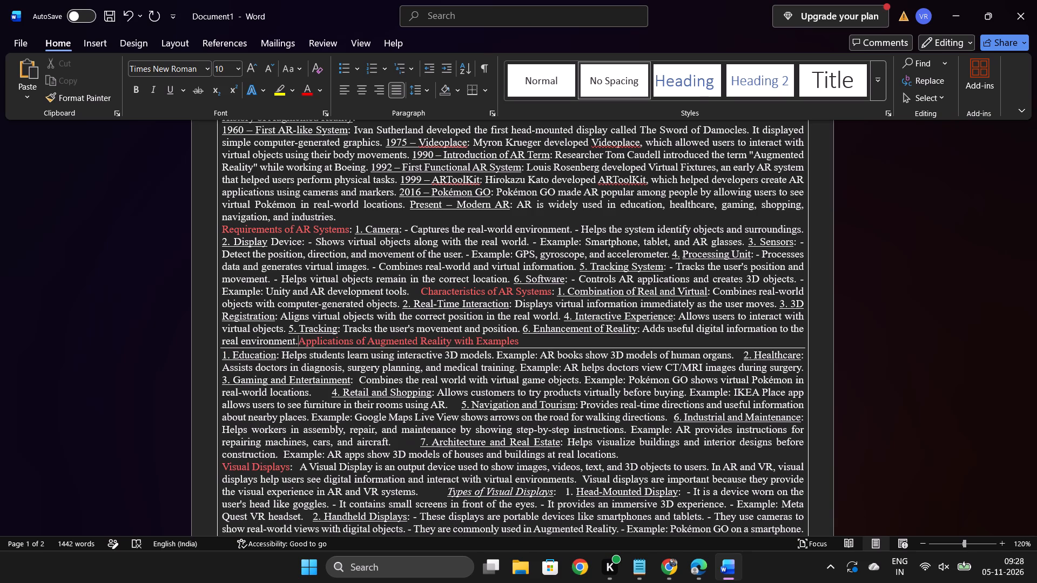
key("Return")
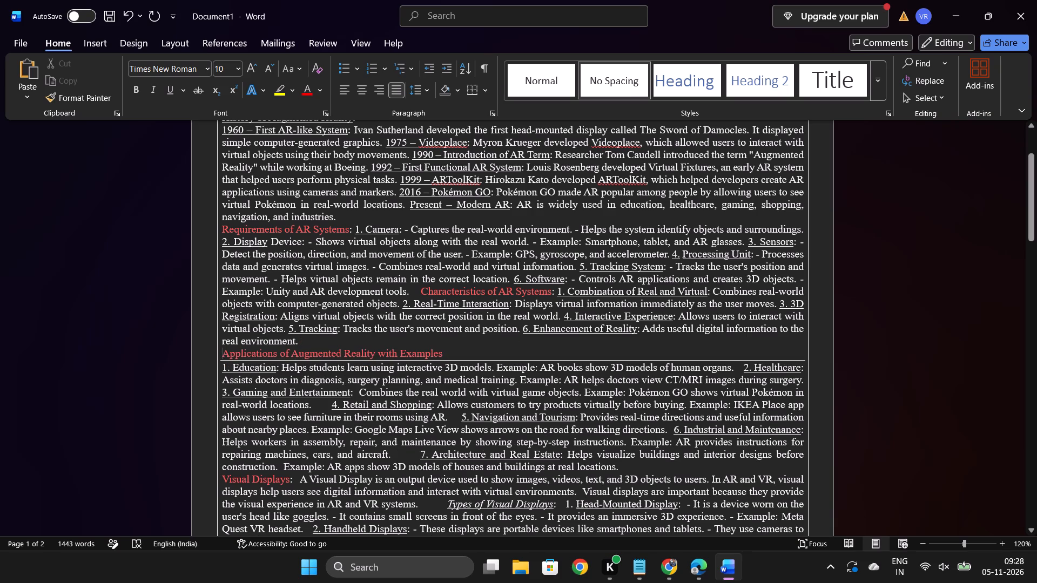
left_click(221, 367)
key("BackSpace")
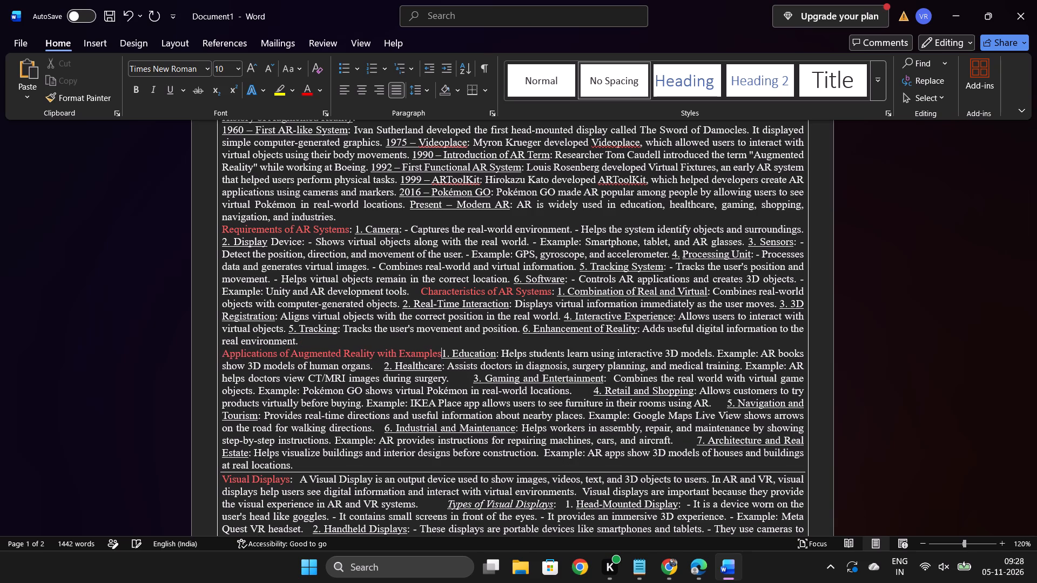
key("Return")
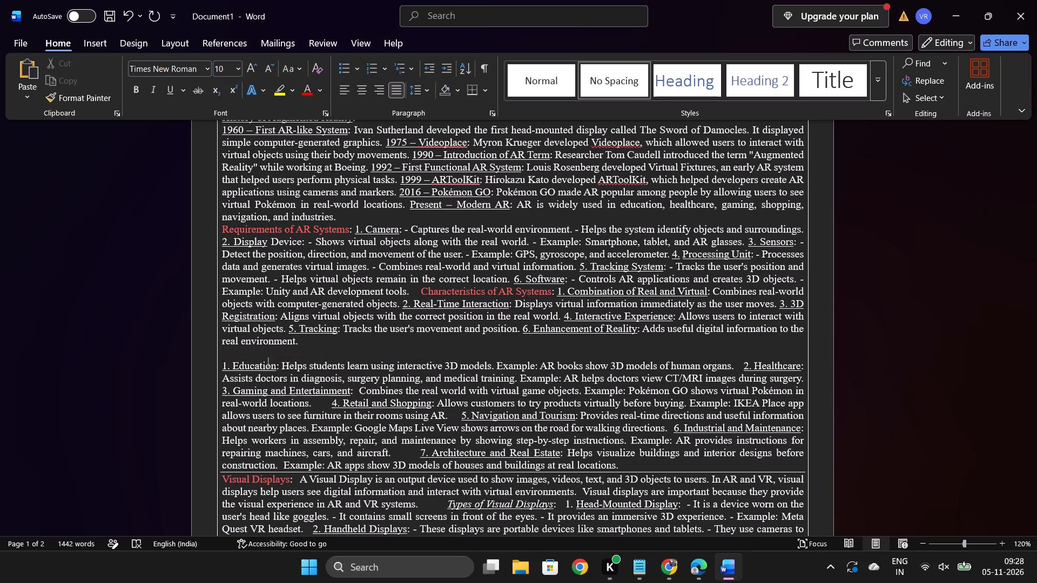
Run the applications list on from its red heading on the same line, separated by three spaces.
scroll(316, 402, "down", 2)
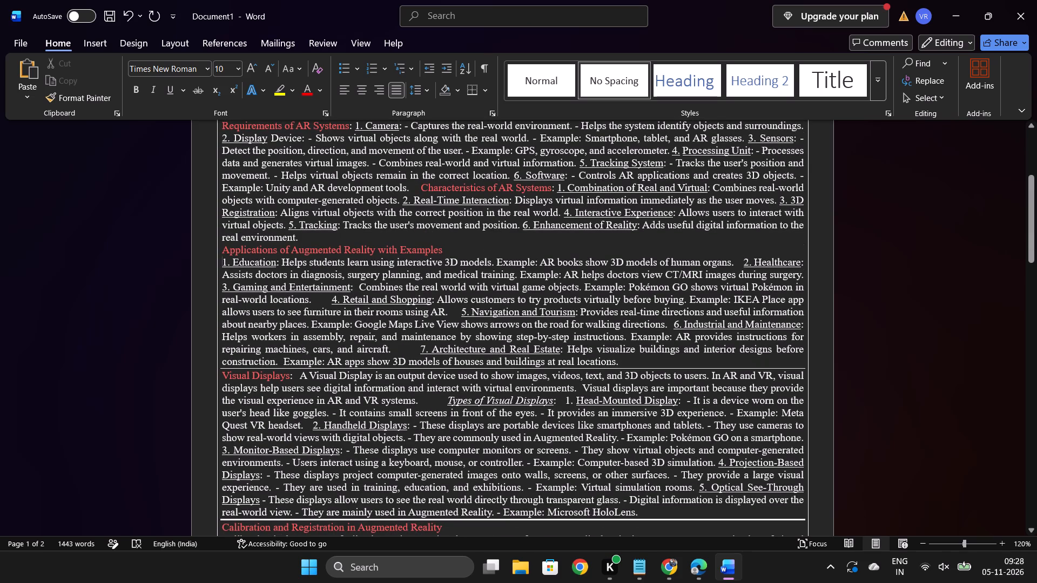
scroll(315, 390, "up", 3)
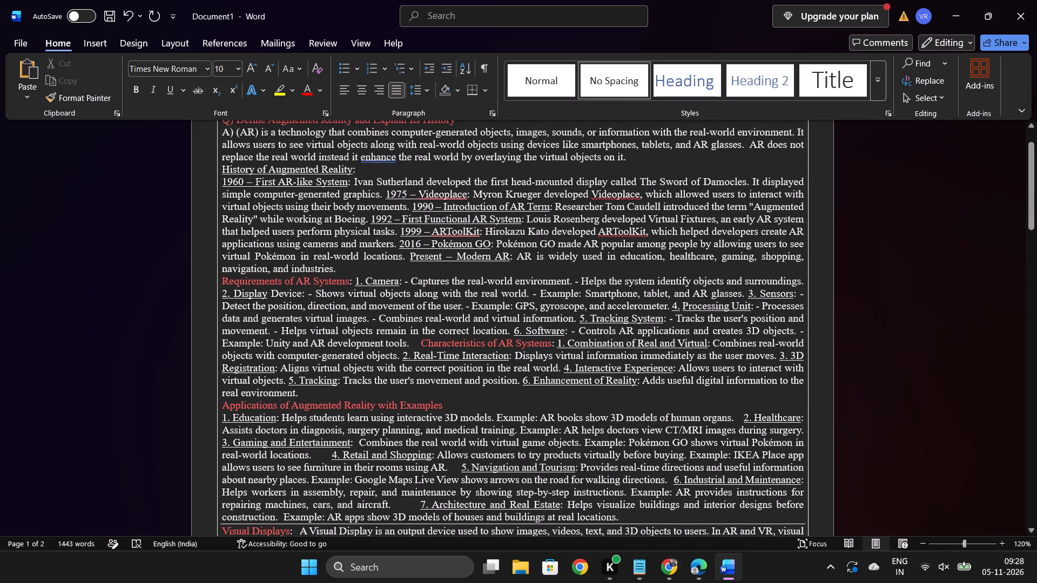
key("BackSpace")
key("space")
key("space")
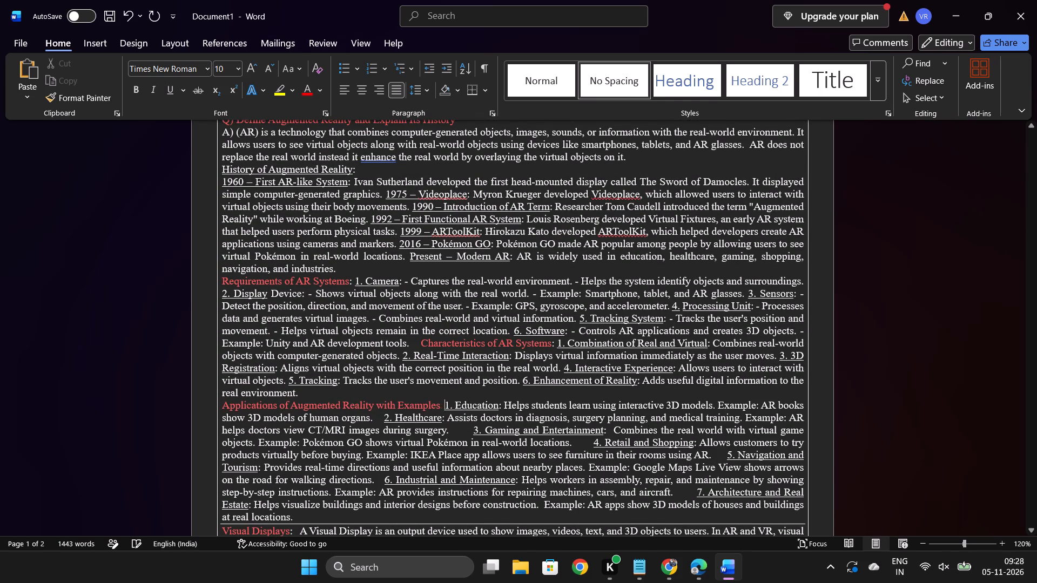
key("space")
Remove the extra spaces before "3. Gaming and Entertainment" and "4. Retail and Shopping" in the Applications section.
scroll(278, 426, "down", 1)
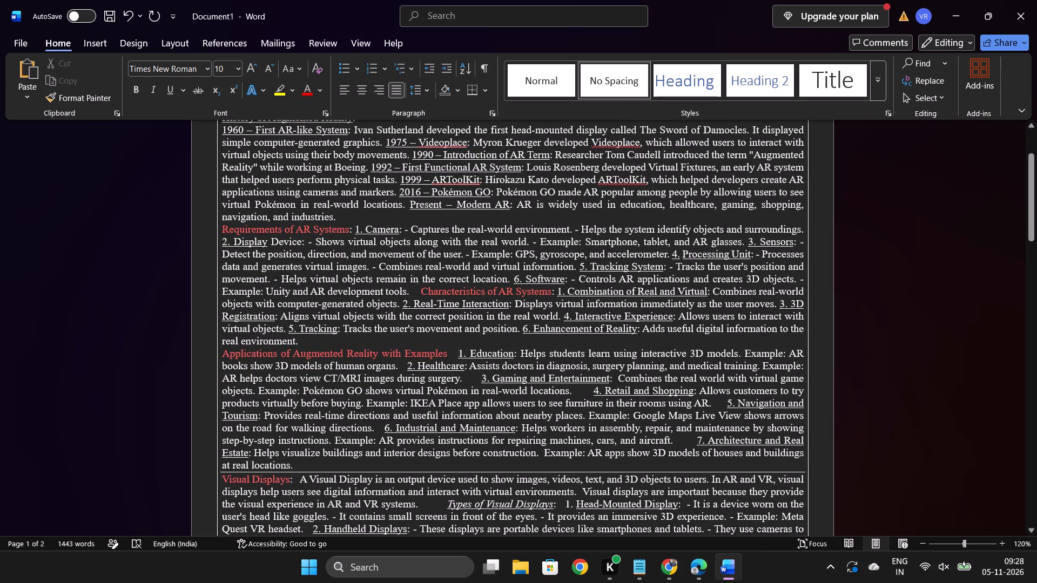
left_click(482, 379)
key("BackSpace")
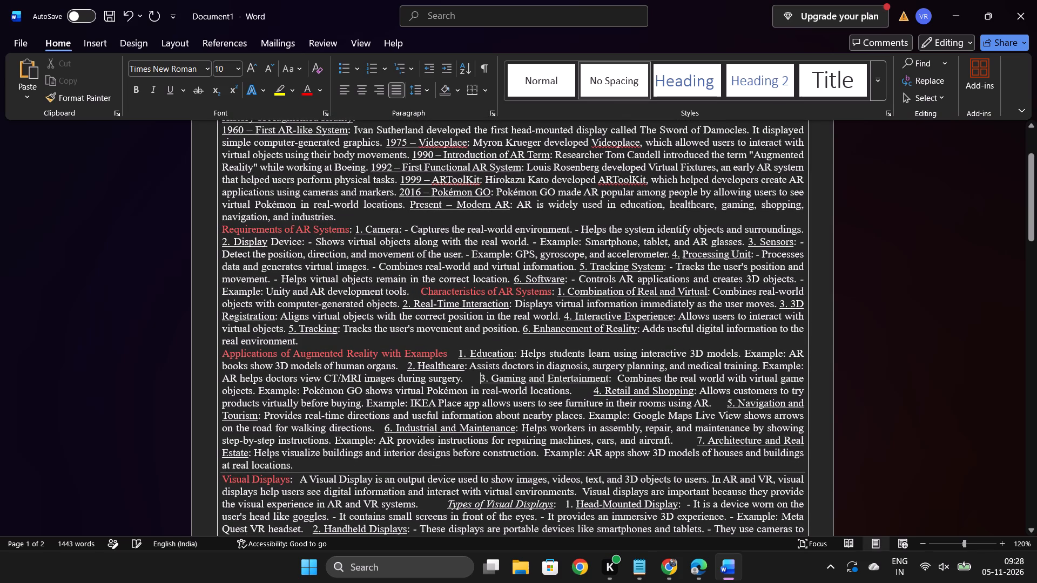
key("BackSpace")
key("BackSpace")
key("BackSpace")
key("BackSpace")
left_click(593, 391)
key("BackSpace")
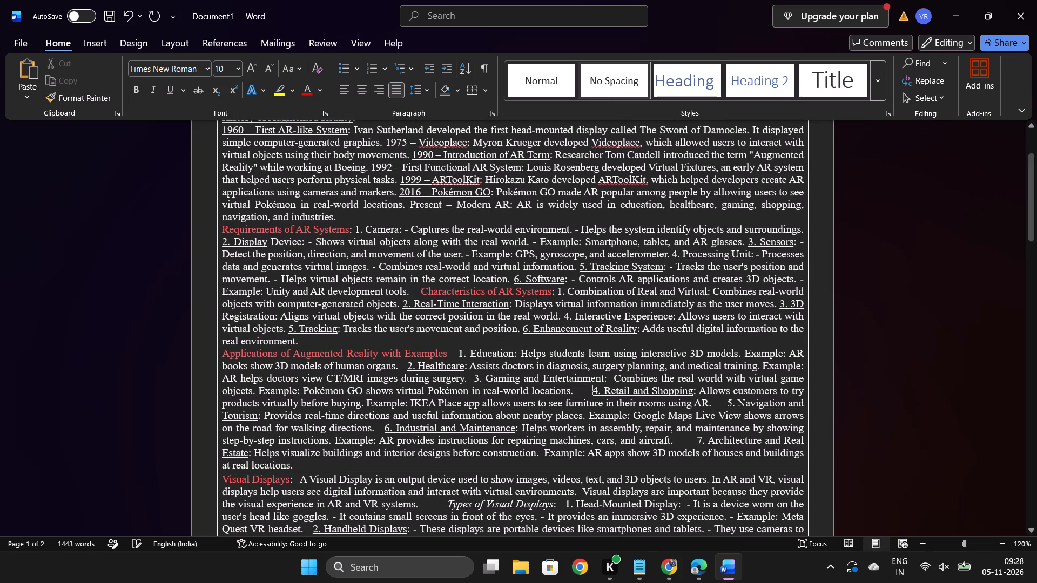
key("BackSpace")
key("BackSpace")
key("BackSpace")
key("BackSpace")
key("BackSpace")
key("BackSpace")
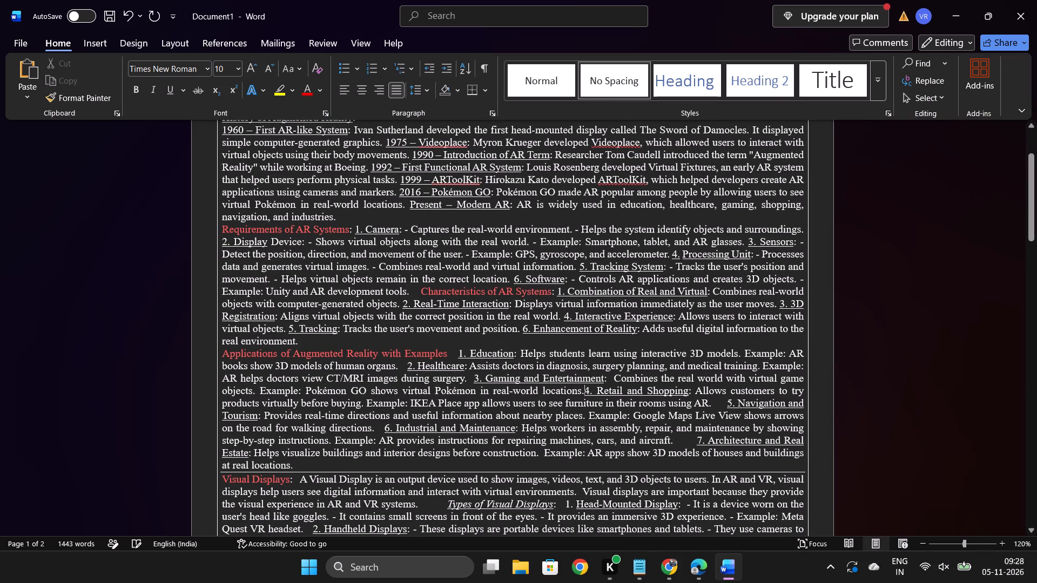
Trim the extra spaces before the Navigation and Tourism, Architecture and Real Estate, Industrial and Maintenance, and Education items.
left_click(725, 405)
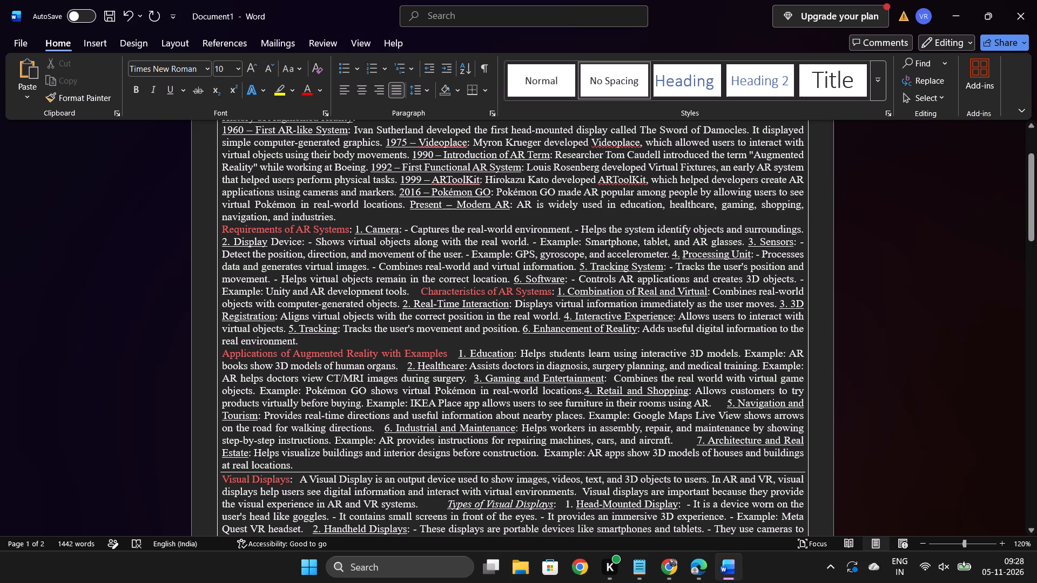
key("BackSpace")
key("BackSpace")
key("BackSpace")
key("BackSpace")
key("BackSpace")
left_click(697, 439)
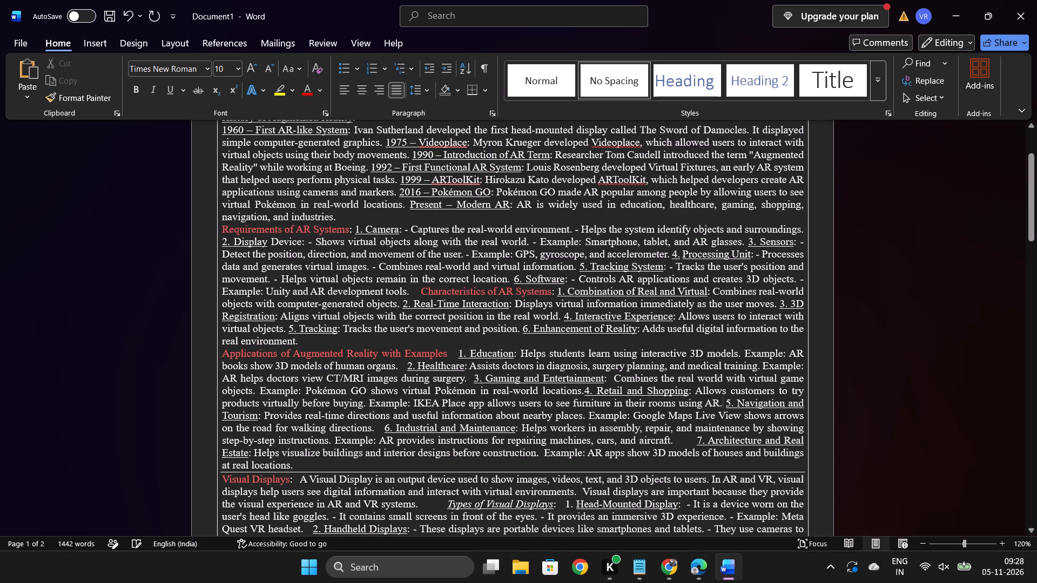
key("BackSpace")
key("BackSpace")
key("BackSpace")
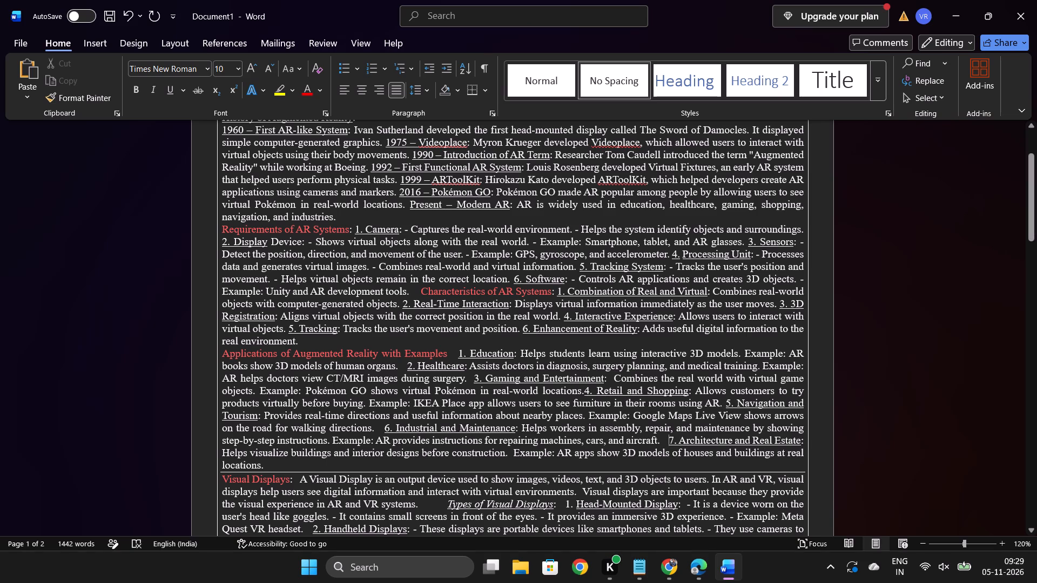
left_click(385, 426)
key("BackSpace")
key("BackSpace")
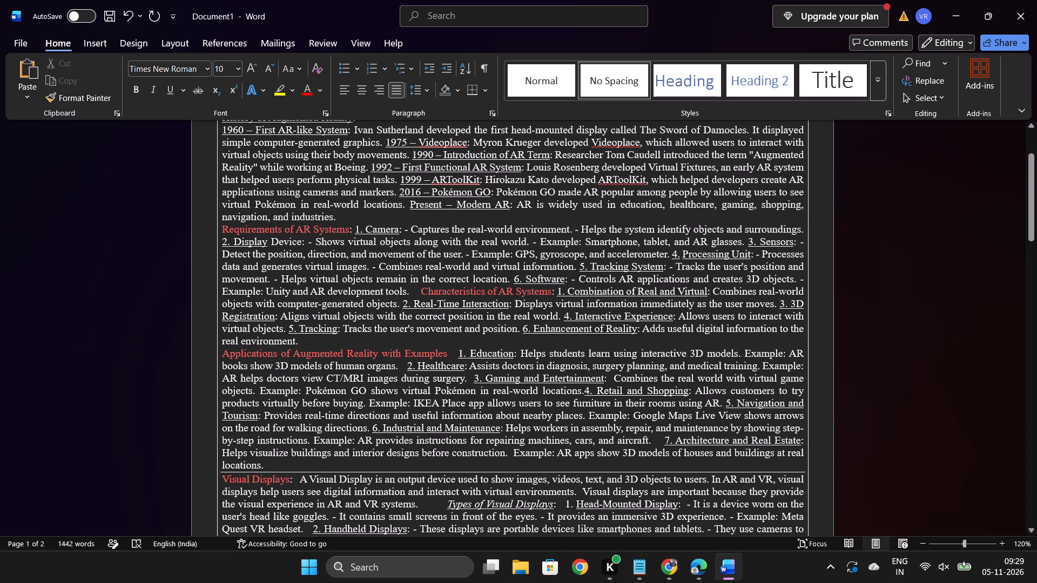
left_click(457, 353)
key("BackSpace")
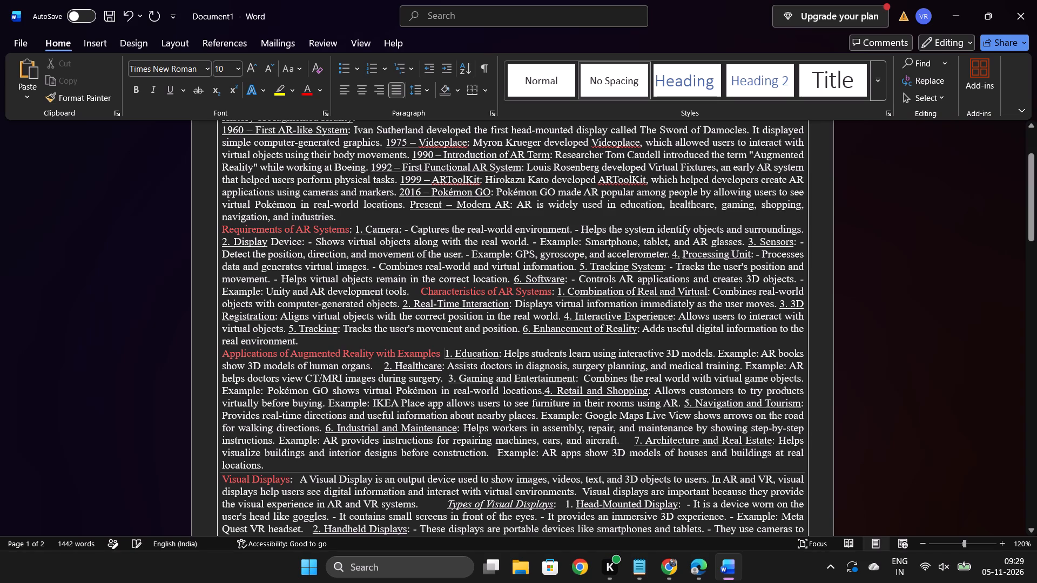
Leave a single space before the Education, Healthcare, and Retail and Shopping items in the Applications section.
left_click(449, 377)
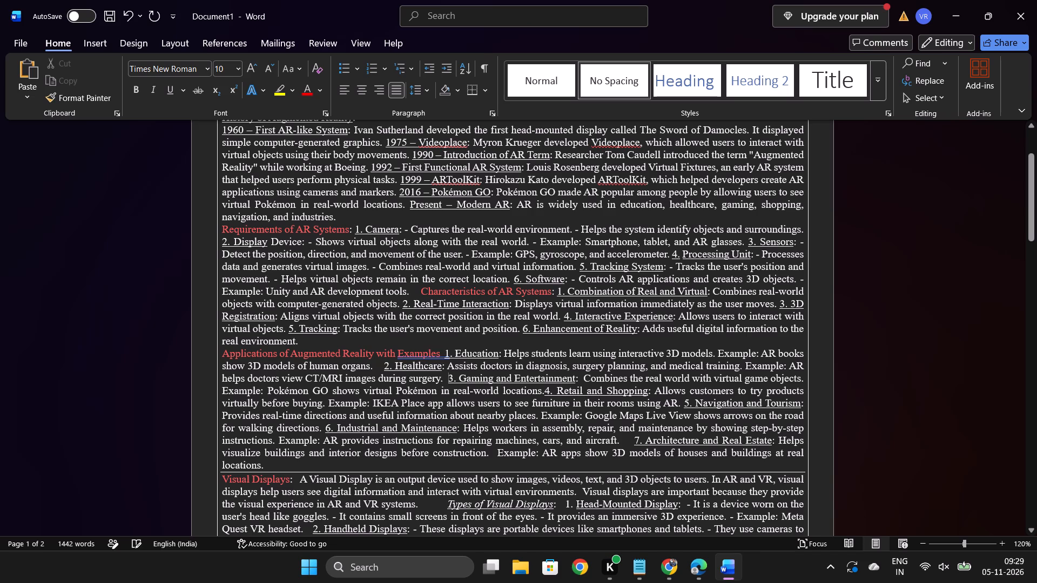
left_click(383, 366)
key("BackSpace")
key("BackSpace")
key("BackSpace")
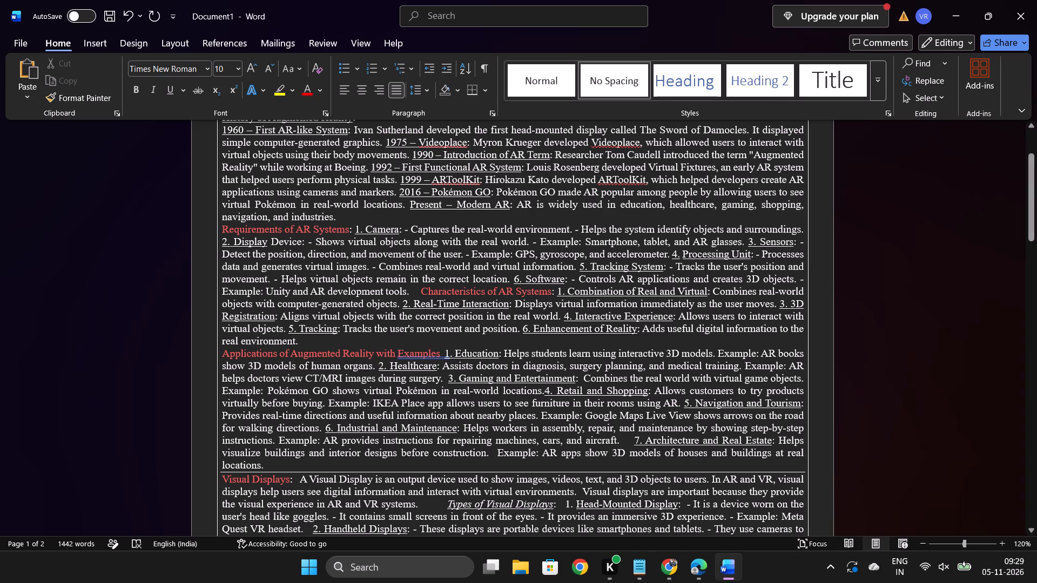
left_click(544, 391)
key("space")
left_click(446, 355)
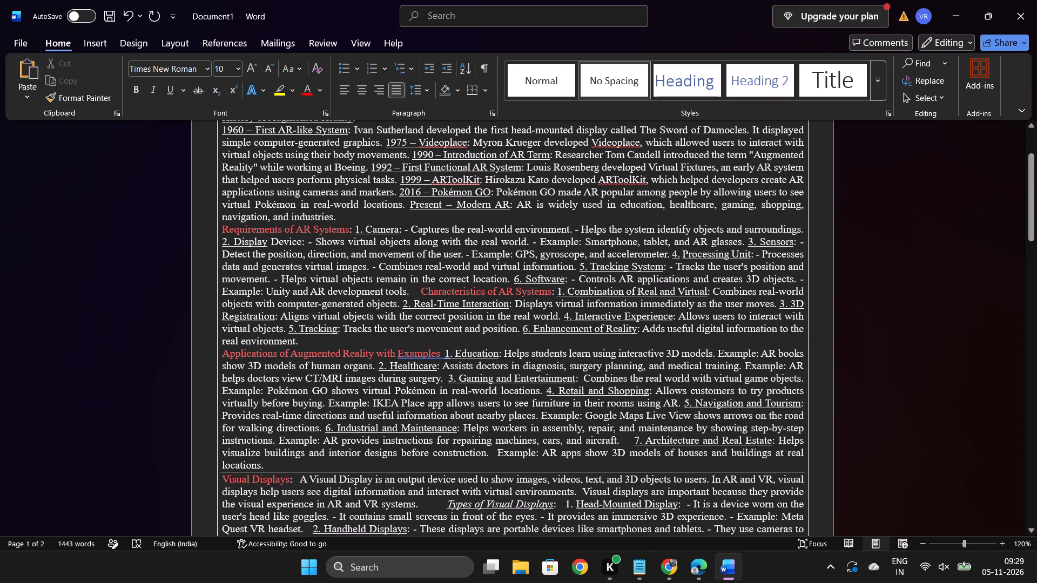
key("BackSpace")
left_click(464, 357)
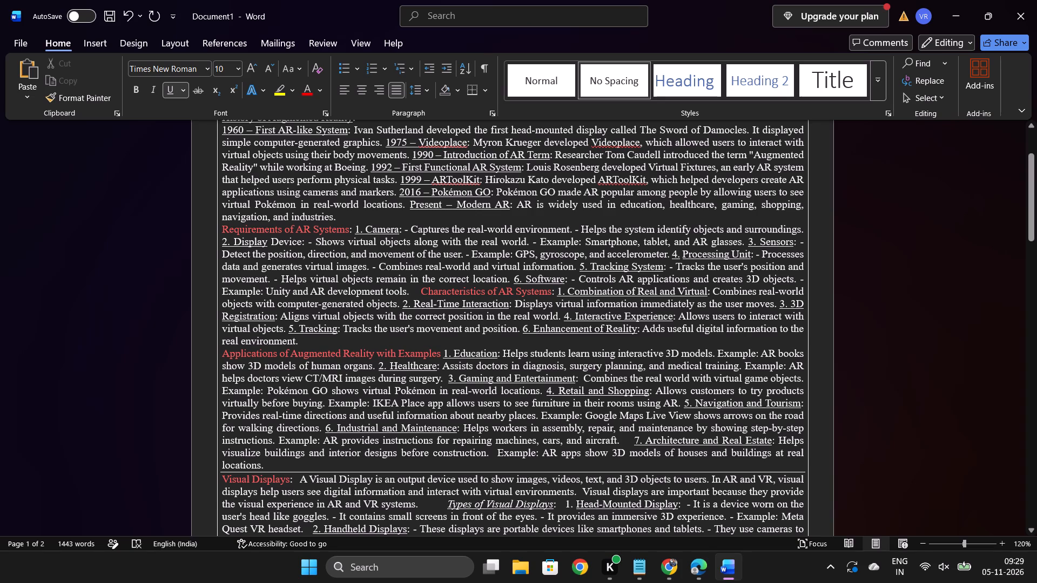
Remove all spaces before "7. Architecture and Real Estate" and before the "Example:" sentence of that item.
left_click(636, 439)
key("BackSpace")
key("BackSpace")
key("BackSpace")
key("BackSpace")
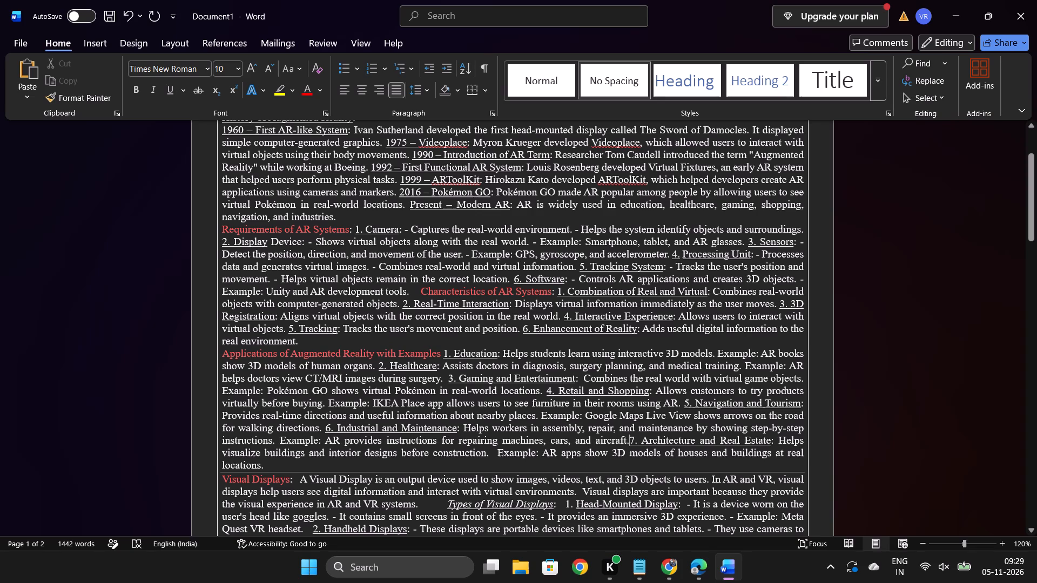
left_click(499, 454)
key("BackSpace")
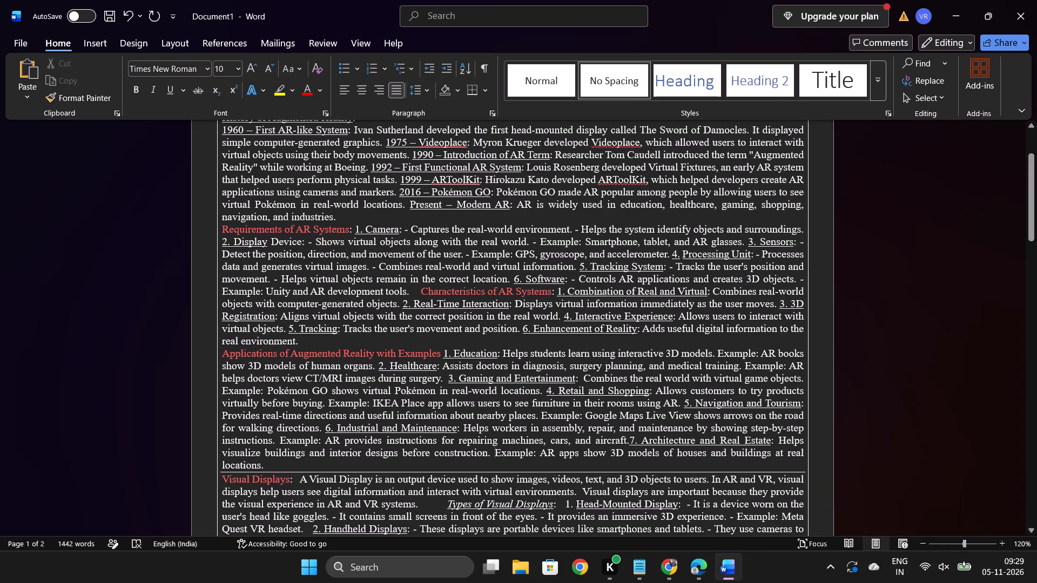
key("BackSpace")
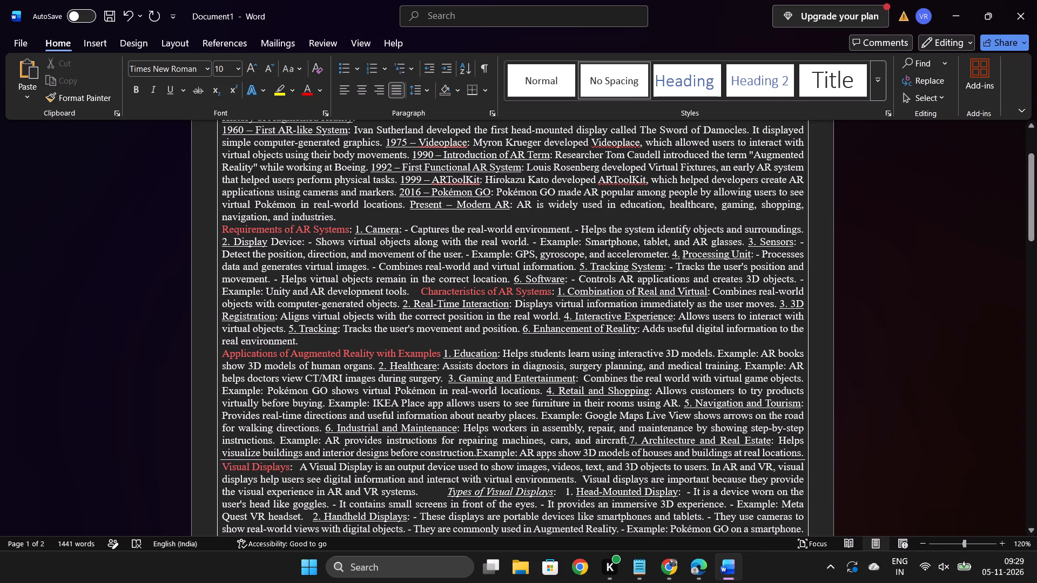
Run the Requirements of AR Systems heading on from the end of the history paragraph, separated by ten spaces.
scroll(379, 417, "down", 13)
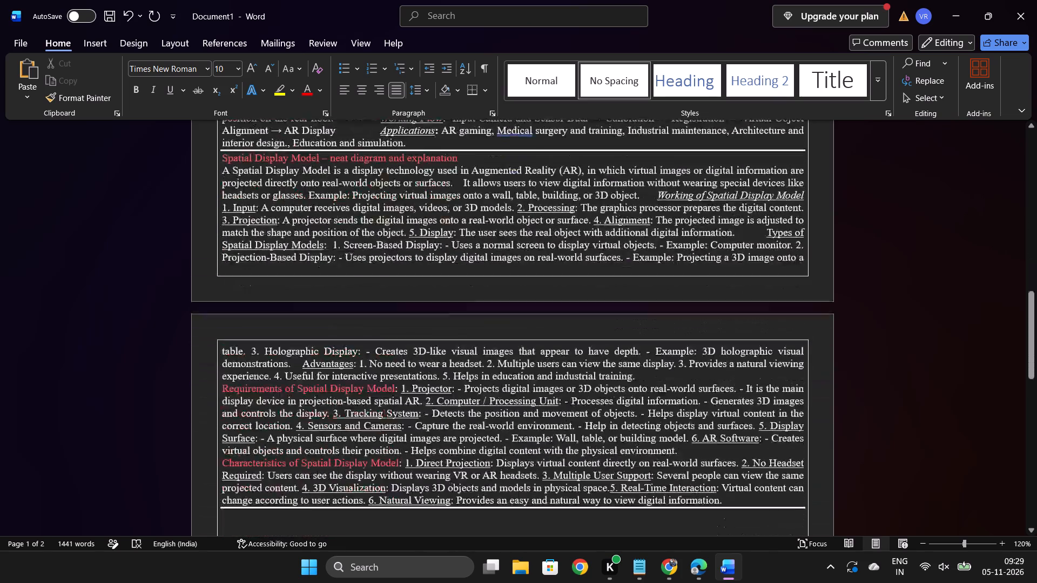
scroll(377, 401, "down", 1)
scroll(378, 391, "up", 7)
scroll(380, 394, "up", 14)
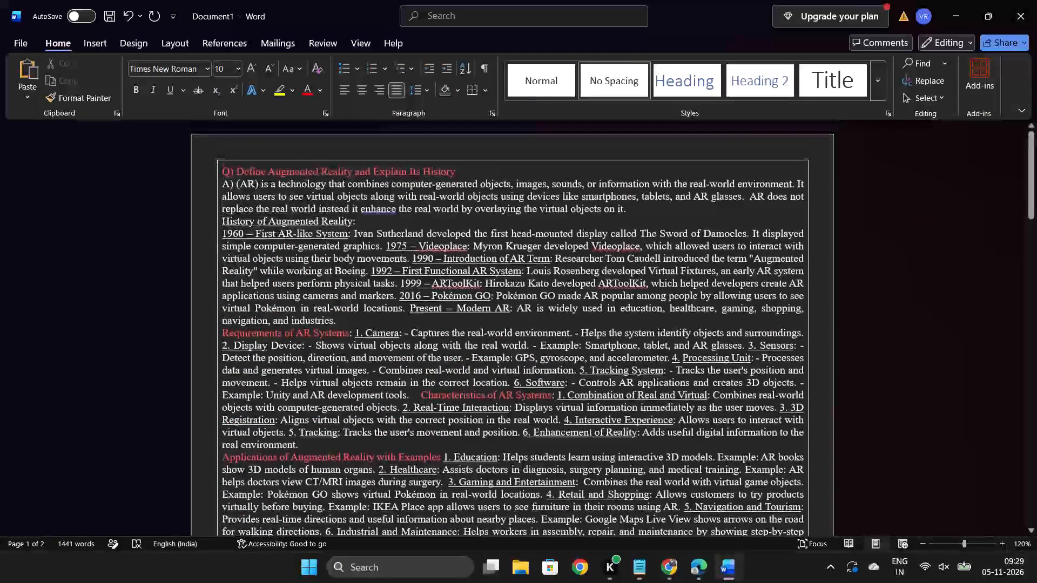
scroll(372, 293, "down", 1)
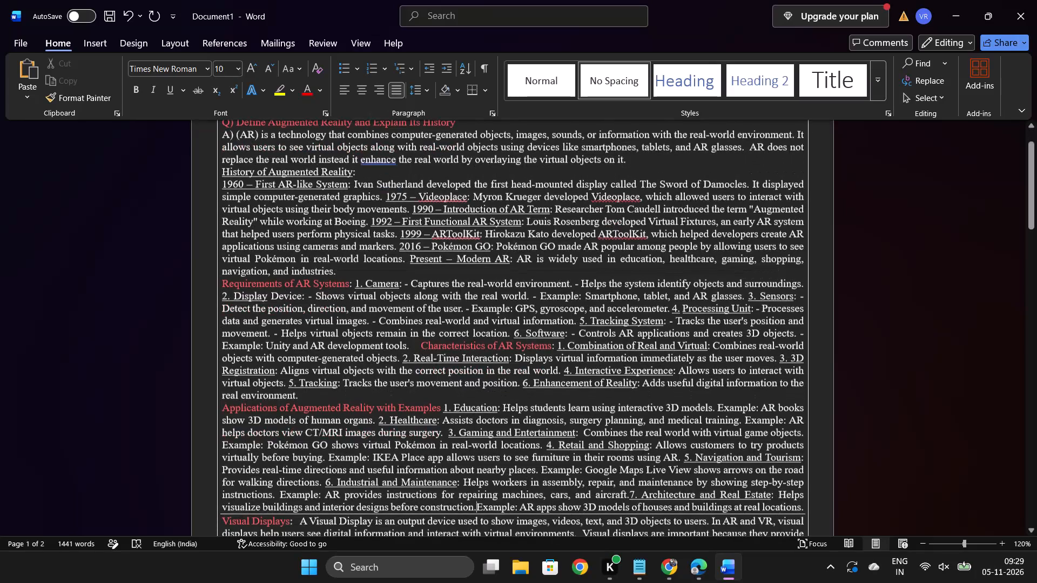
left_click(224, 279)
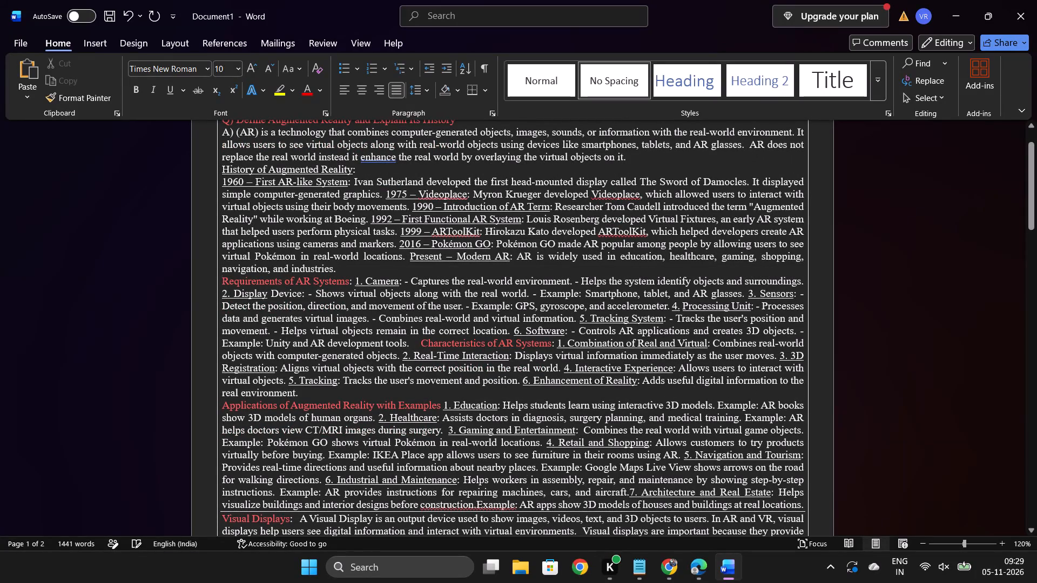
key("BackSpace")
key("space")
key("space")
key("space")
key("space")
key("space")
key("space")
key("space")
key("space")
key("space")
key("space")
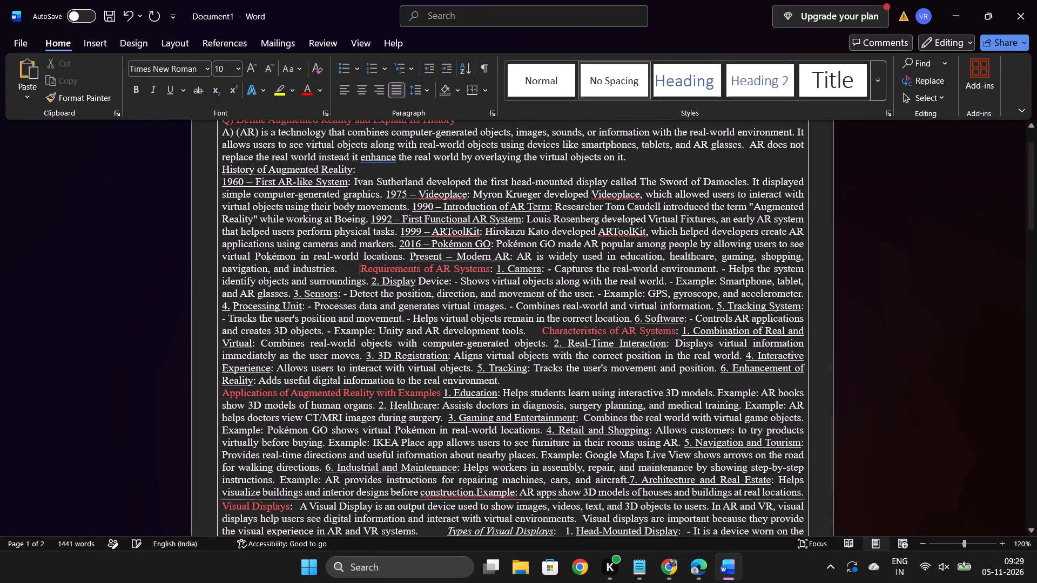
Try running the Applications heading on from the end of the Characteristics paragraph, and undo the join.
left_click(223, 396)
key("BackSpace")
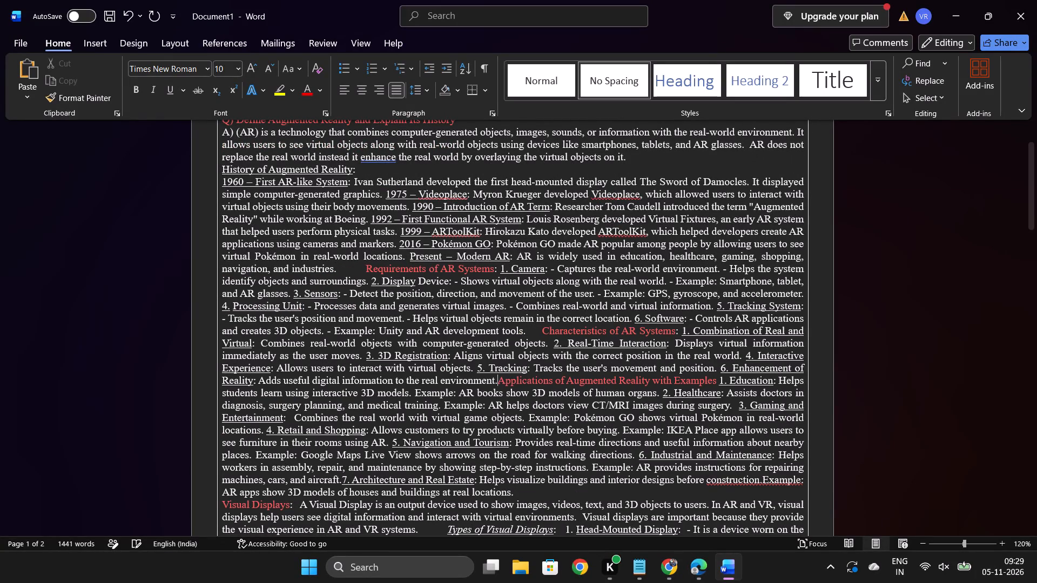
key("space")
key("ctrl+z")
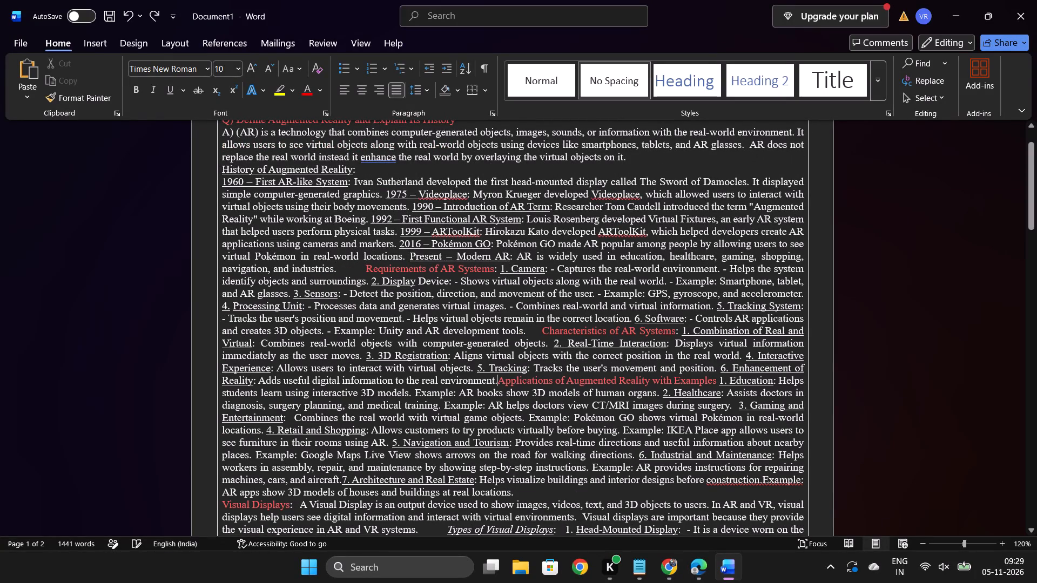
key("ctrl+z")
Run the "1960 – First AR-like System" text on from the History of Augmented Reality heading, separated by four spaces.
scroll(409, 415, "down", 3)
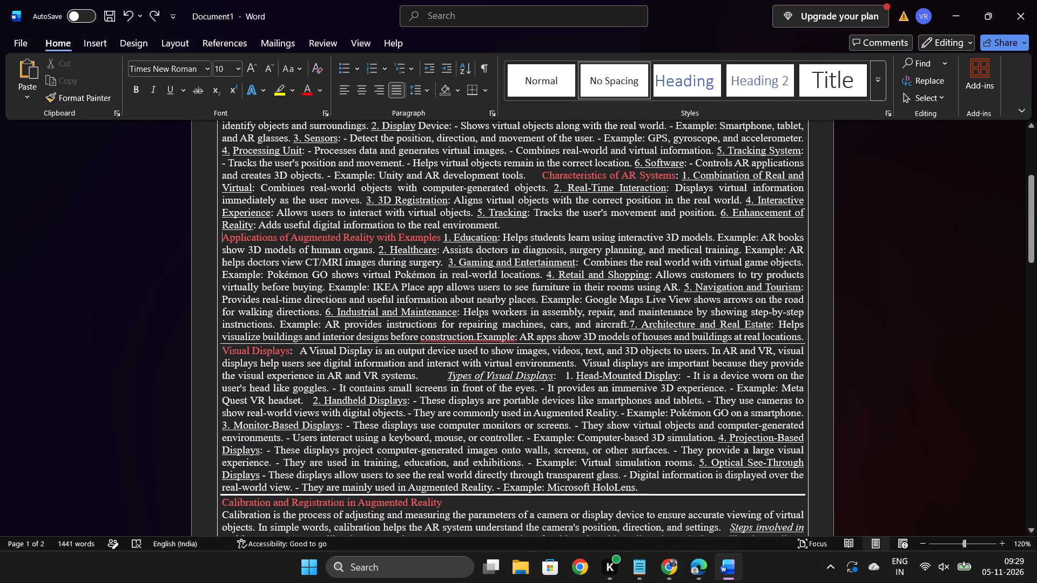
scroll(429, 354, "up", 4)
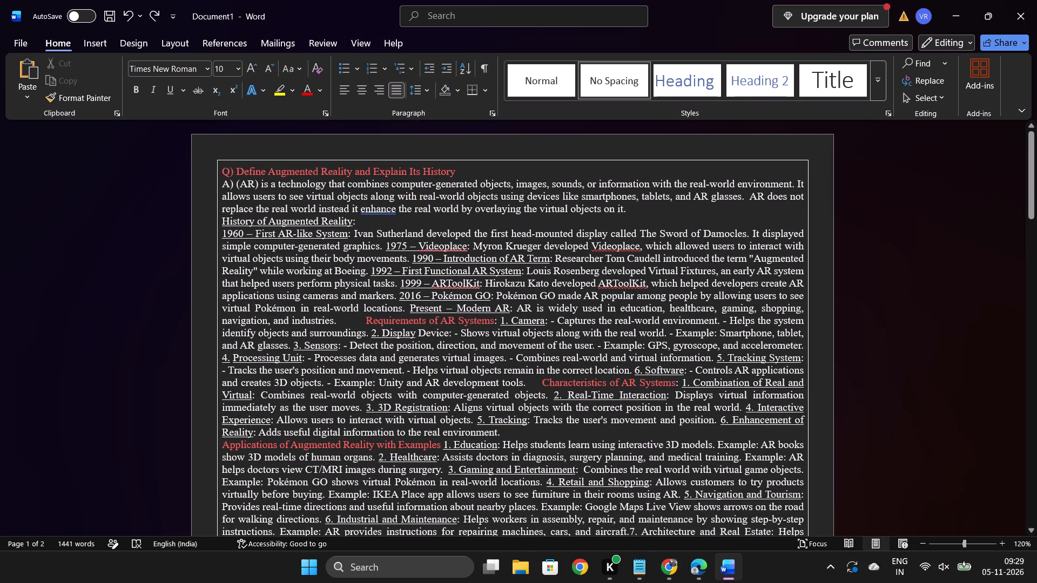
scroll(402, 354, "down", 3)
scroll(400, 357, "up", 3)
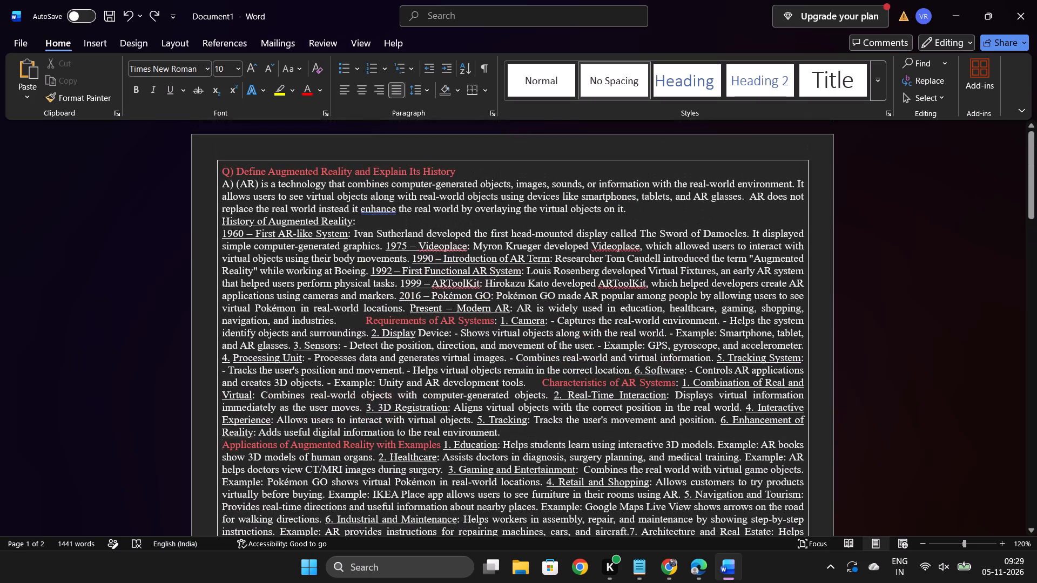
left_click(224, 233)
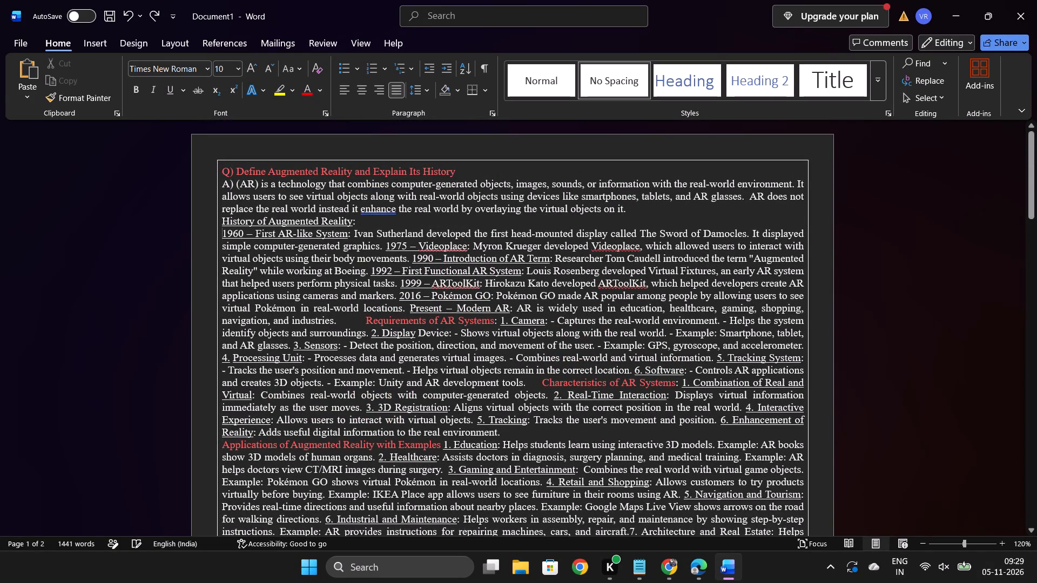
key("BackSpace")
key("space")
key("space")
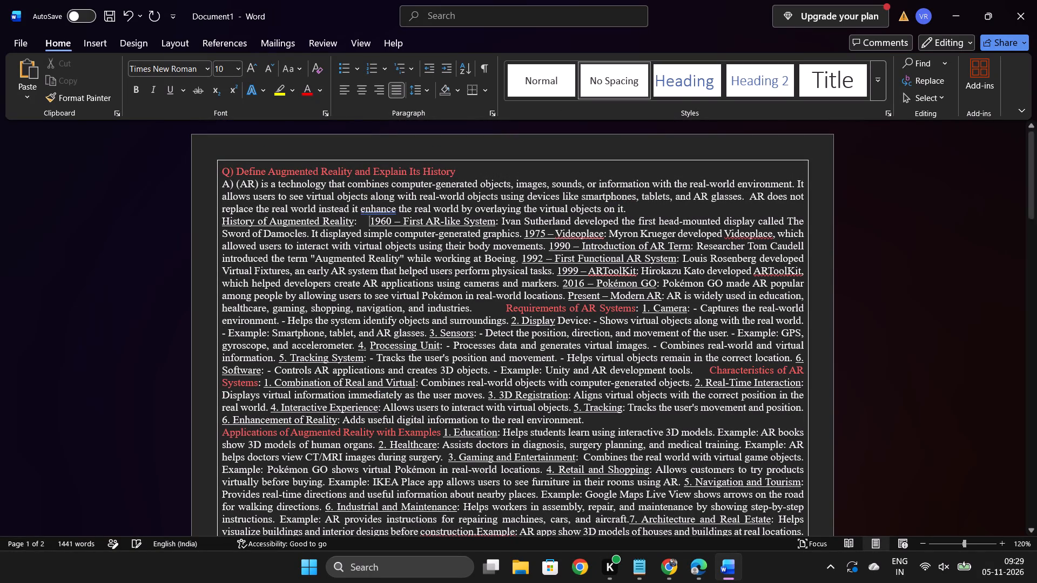
key("space")
key("space")
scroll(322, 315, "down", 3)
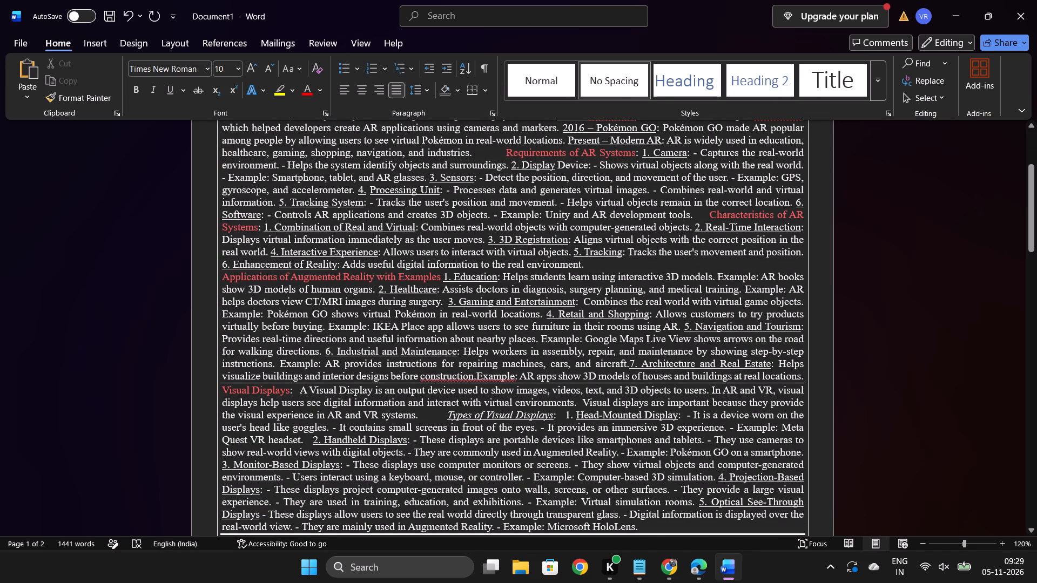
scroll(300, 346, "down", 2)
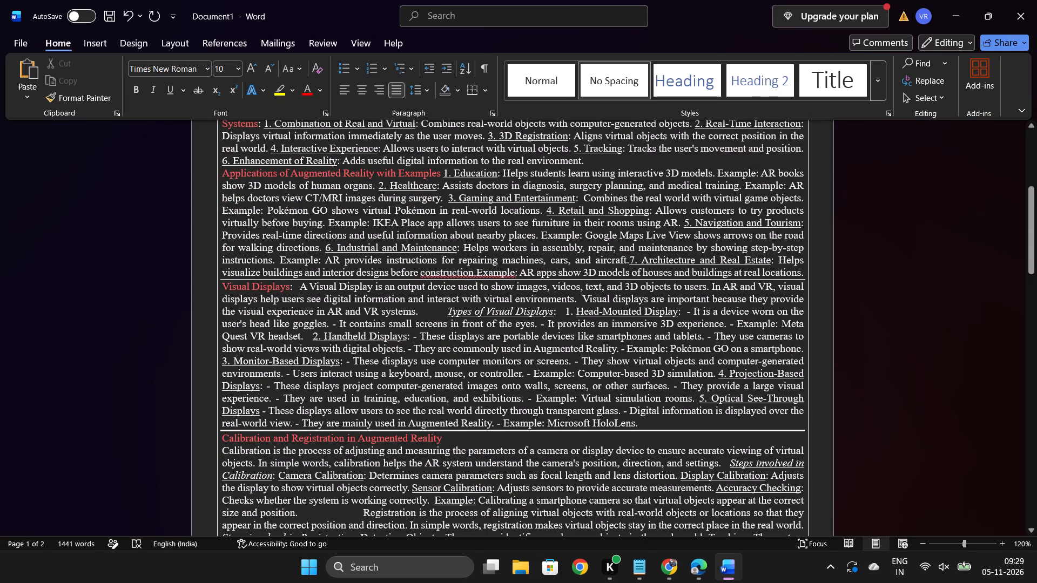
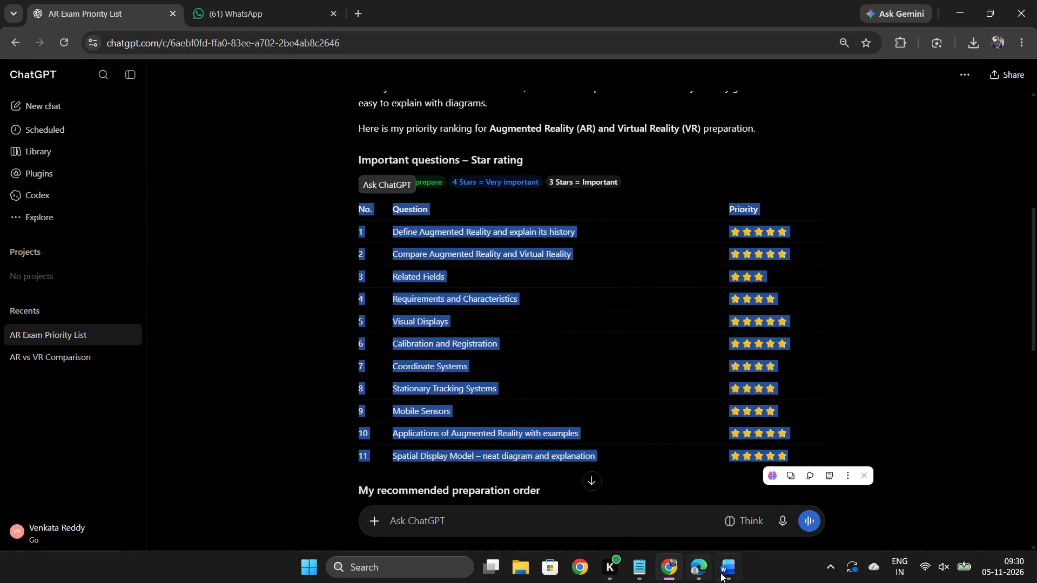
Switch to Notepad and replace all its text with the copied star-rated question table.
left_click(640, 572)
key("ctrl+a")
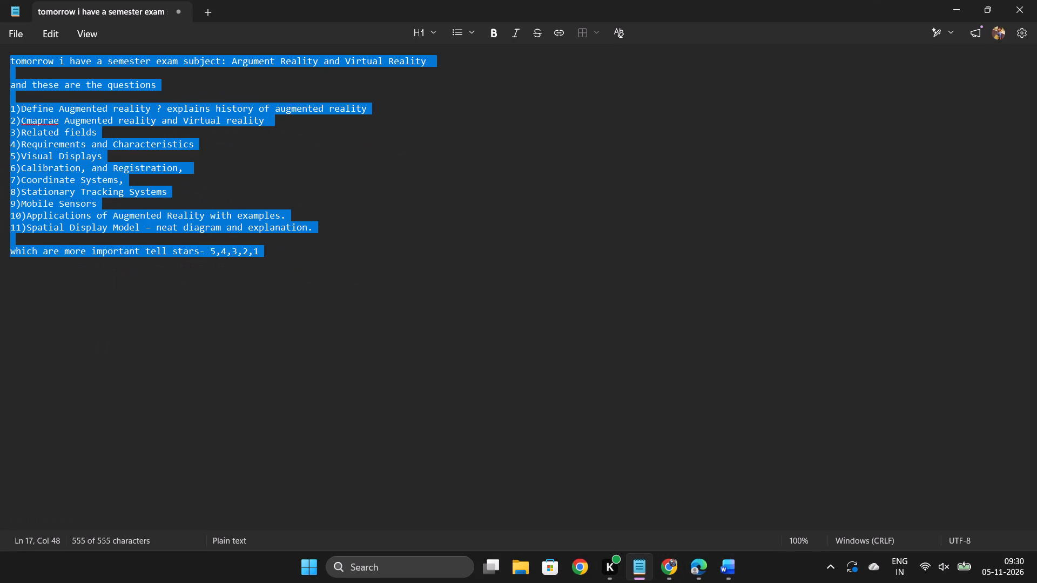
key("ctrl+v")
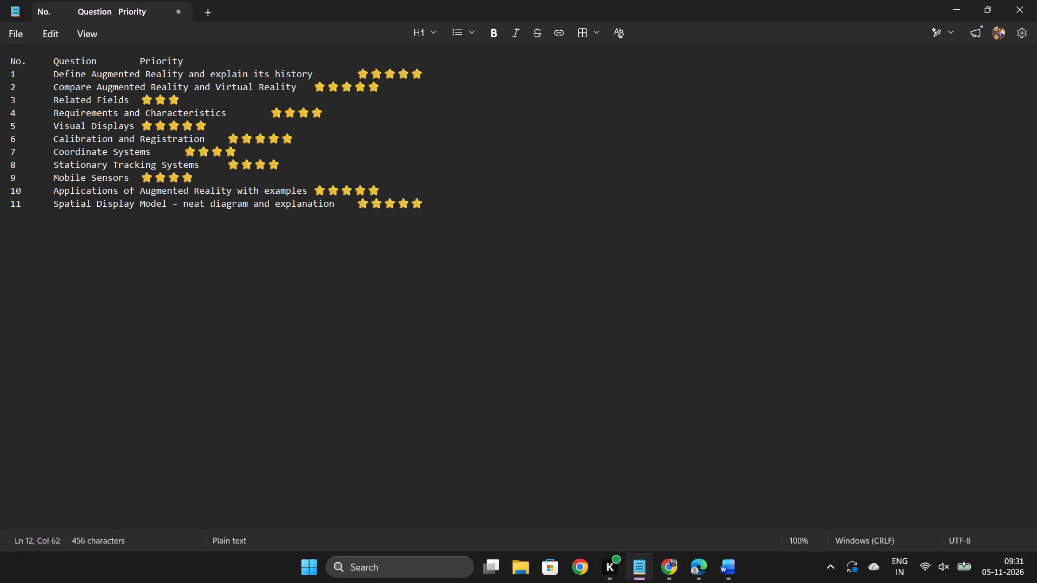
Punctuate the question numbers in the list as "1)", "2." and "11)".
left_click(18, 75)
key("shift+parenright")
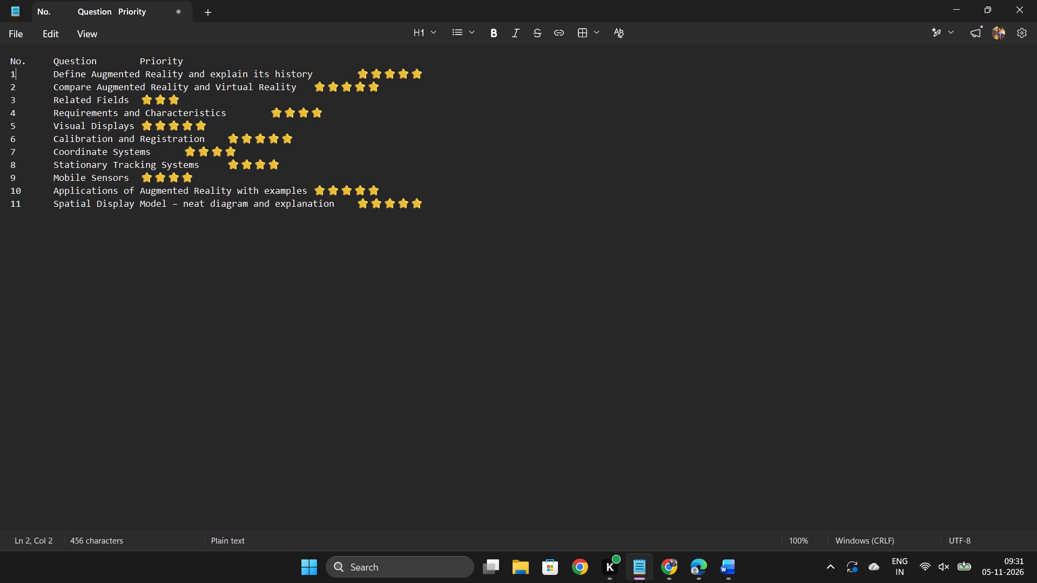
key("Down")
key("period")
key("Down")
left_click(25, 205)
key("shift+parenright")
Check the sections already in the Word notes against the Notepad question list.
left_click(723, 567)
left_click(727, 568)
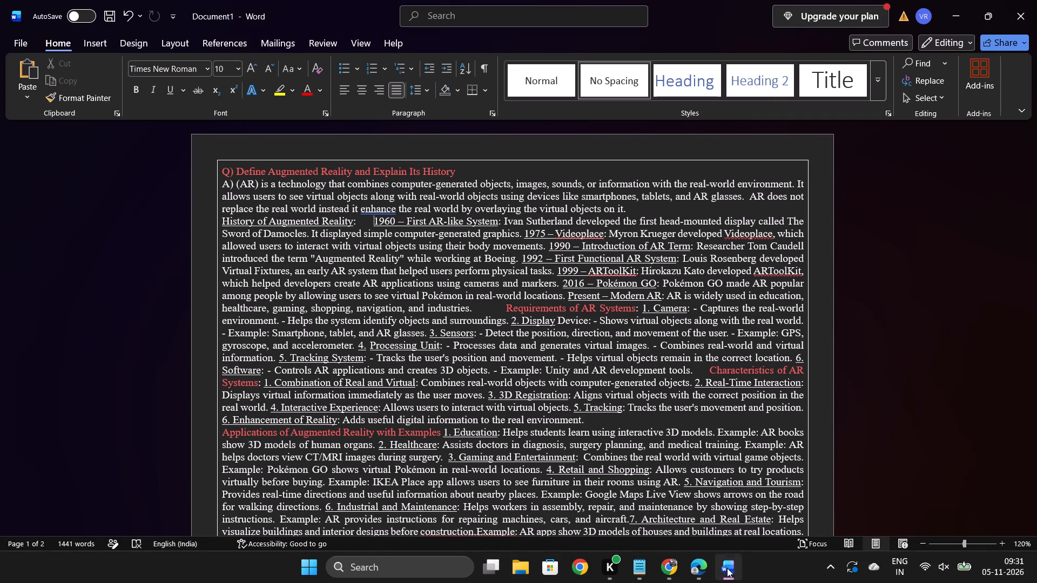
left_click(727, 568)
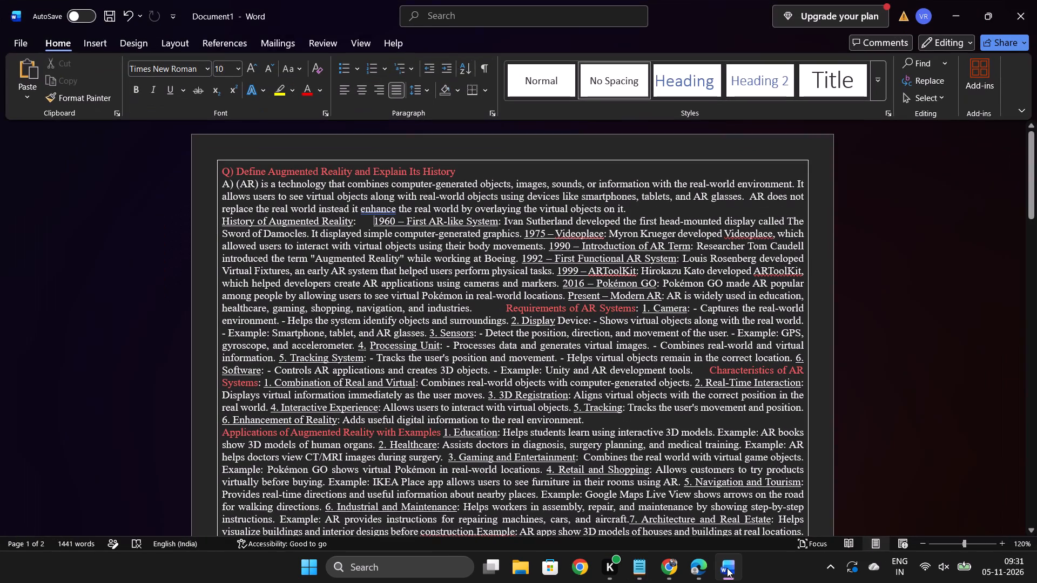
left_click(727, 568)
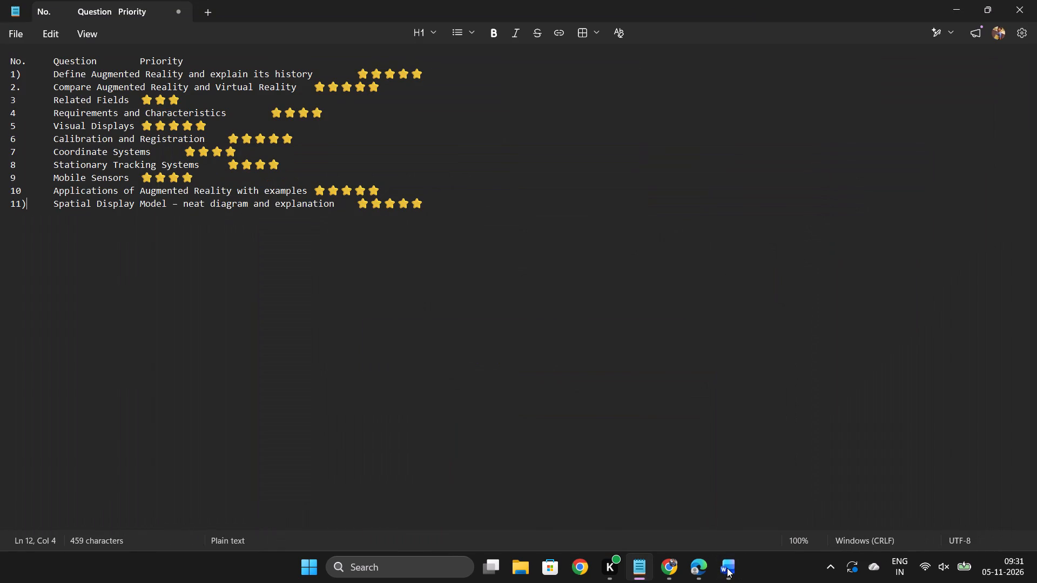
left_click(727, 568)
scroll(496, 430, "down", 2)
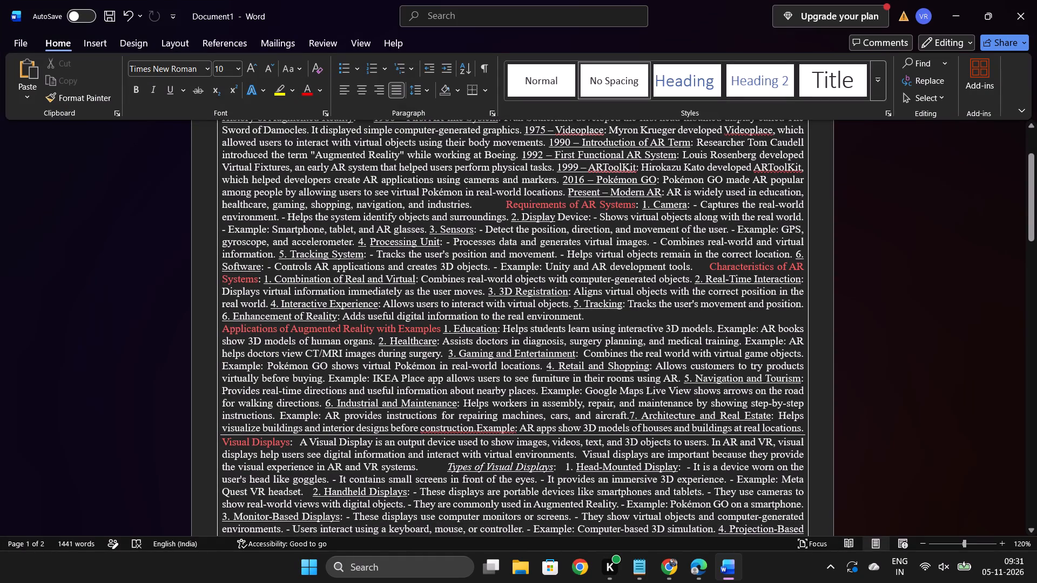
scroll(415, 378, "up", 1)
scroll(501, 392, "up", 2)
scroll(510, 400, "down", 1)
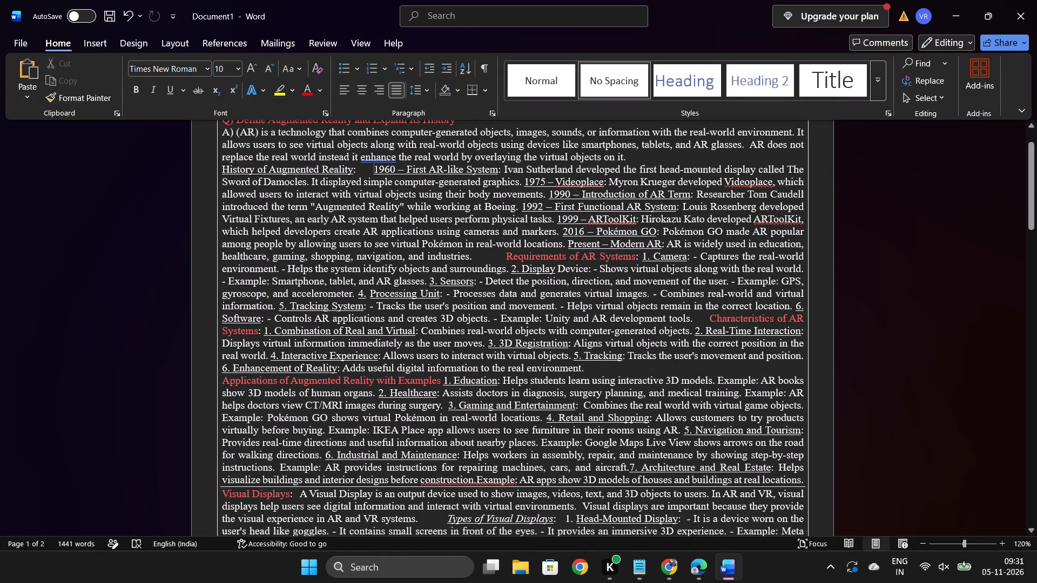
In the Notepad list, add "AR" after "Requirements and Characteristics" in question 4.
left_click(725, 567)
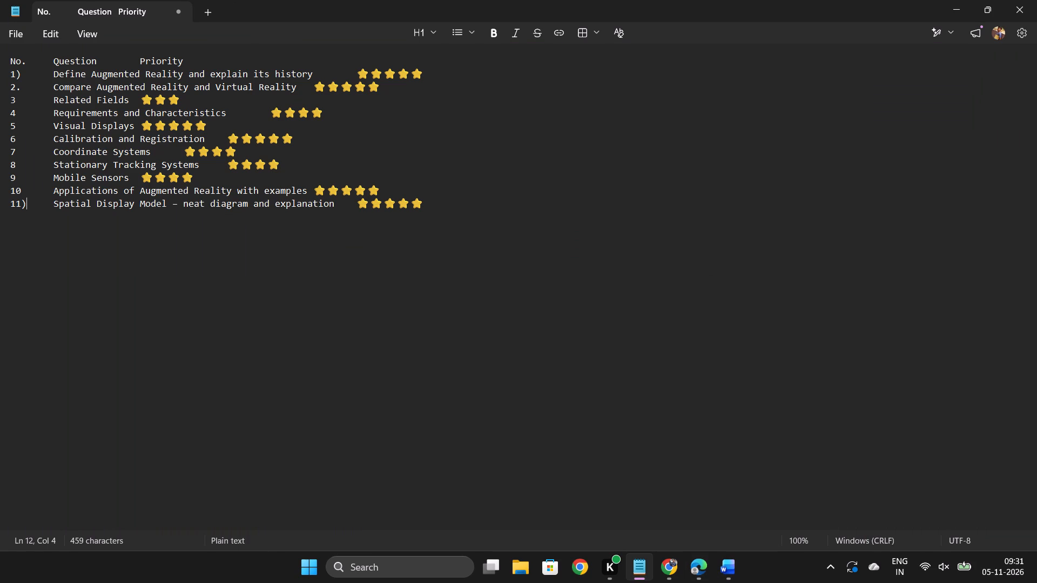
left_click(228, 113)
key("space")
type("AR")
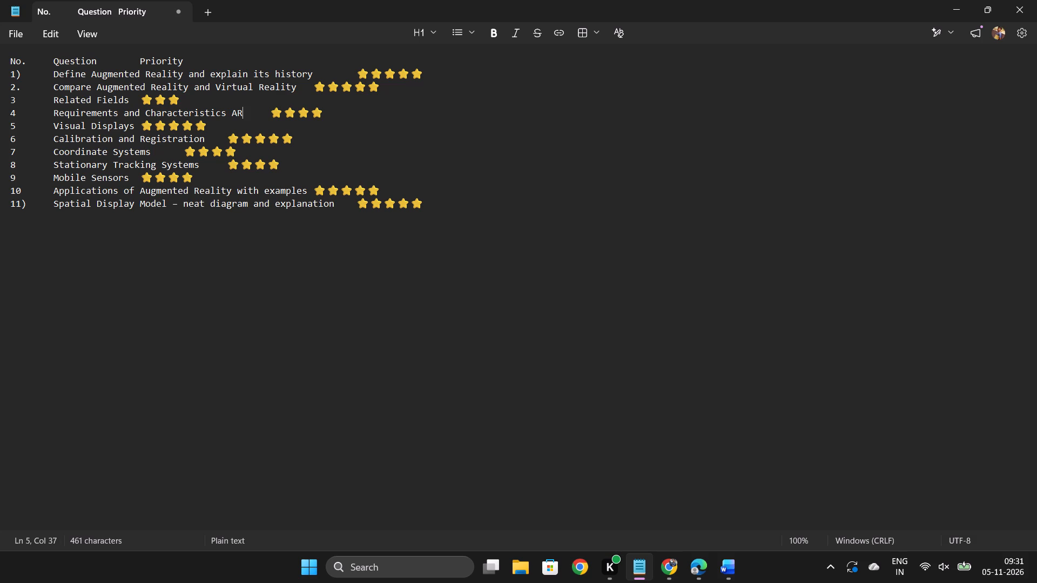
Insert a new line numbered 5 below question 4, padded with spaces up to the Question column.
left_click(354, 110)
key("Return")
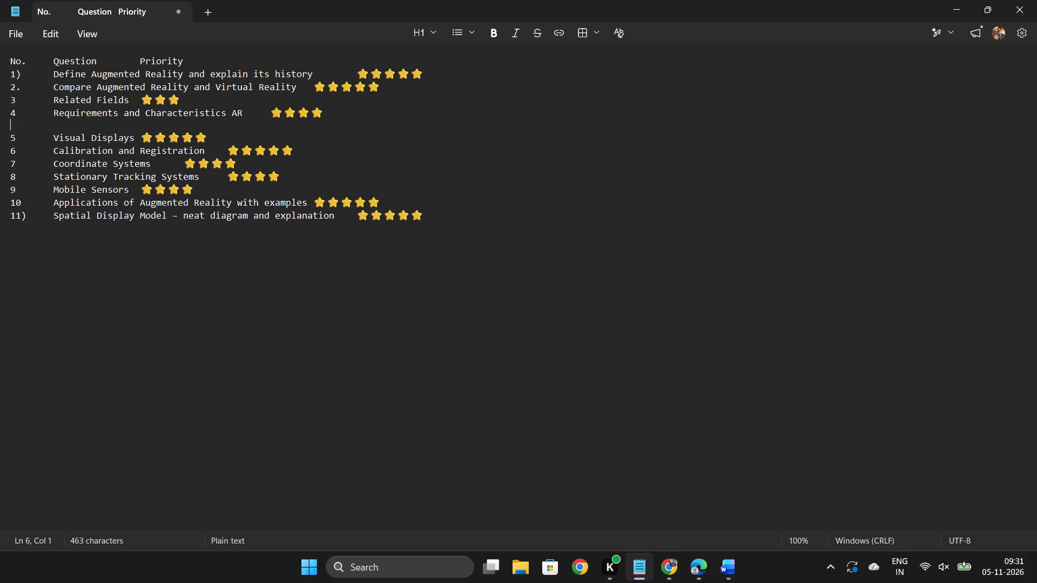
key("5")
key("space")
key("space")
key("space")
key("space")
key("space")
key("space")
key("space")
key("space")
key("space")
Fill the new line 5 with "Requirements and Characteristics of Spatial Display", reusing wording copied from questions 4 and 11.
left_click_drag(55, 109, 240, 111)
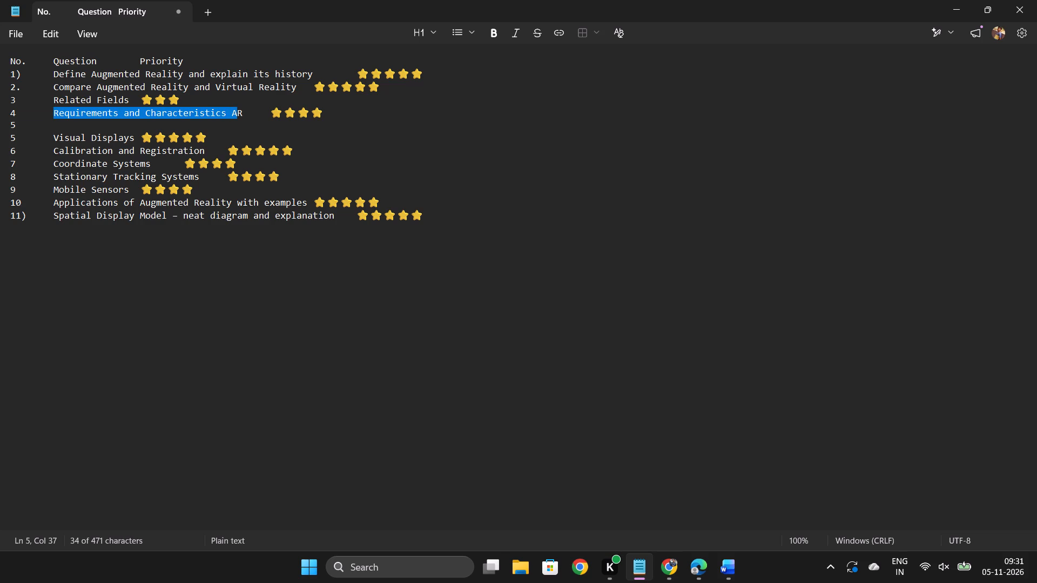
left_click(241, 112)
left_click_drag(225, 112, 138, 120)
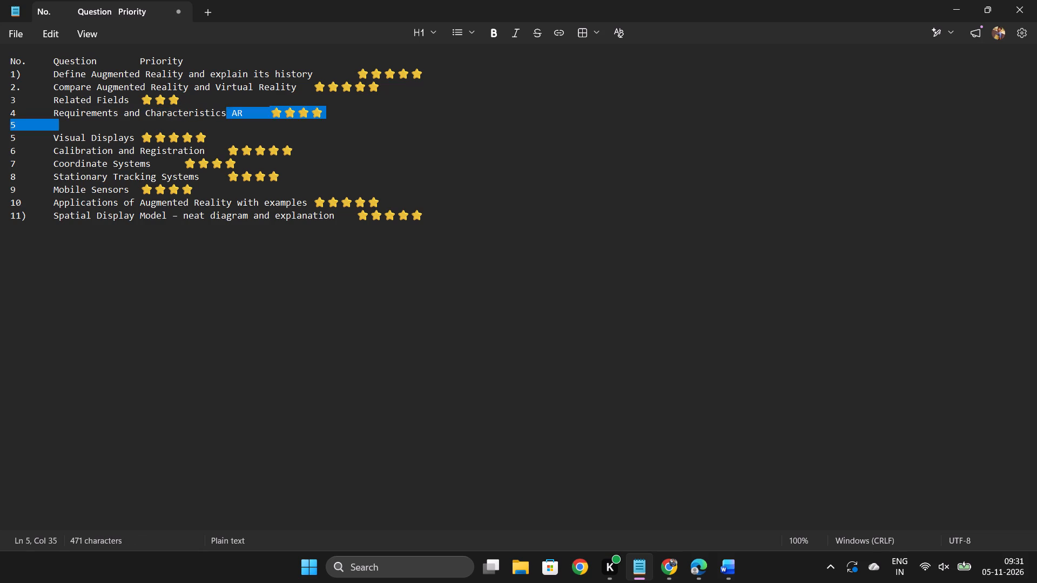
left_click_drag(138, 120, 52, 116)
key("ctrl+c")
left_click(75, 127)
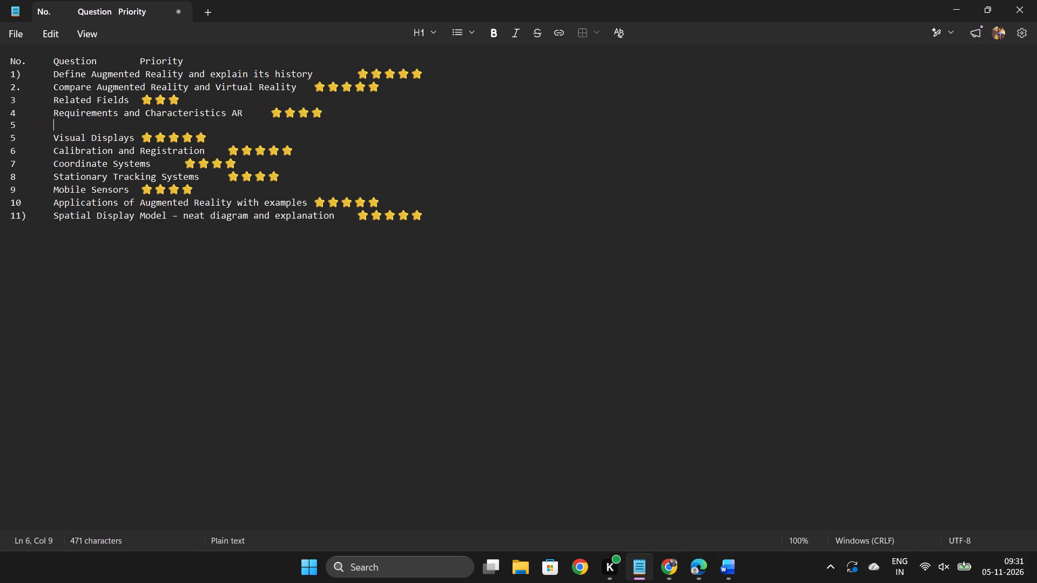
key("ctrl+v")
key("space")
key("o")
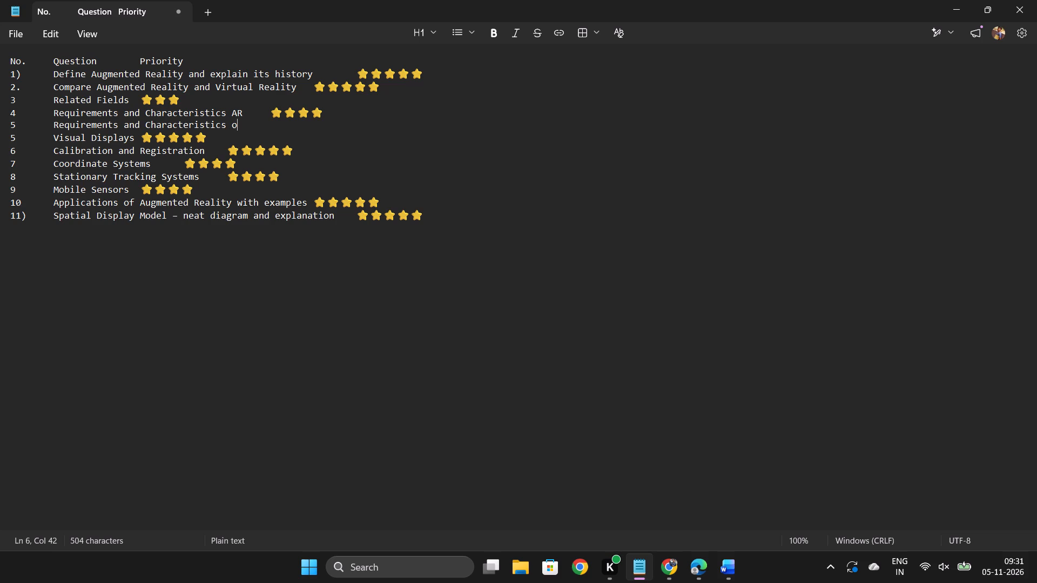
type("f")
key("space")
left_click_drag(133, 216, 55, 216)
key("ctrl+c")
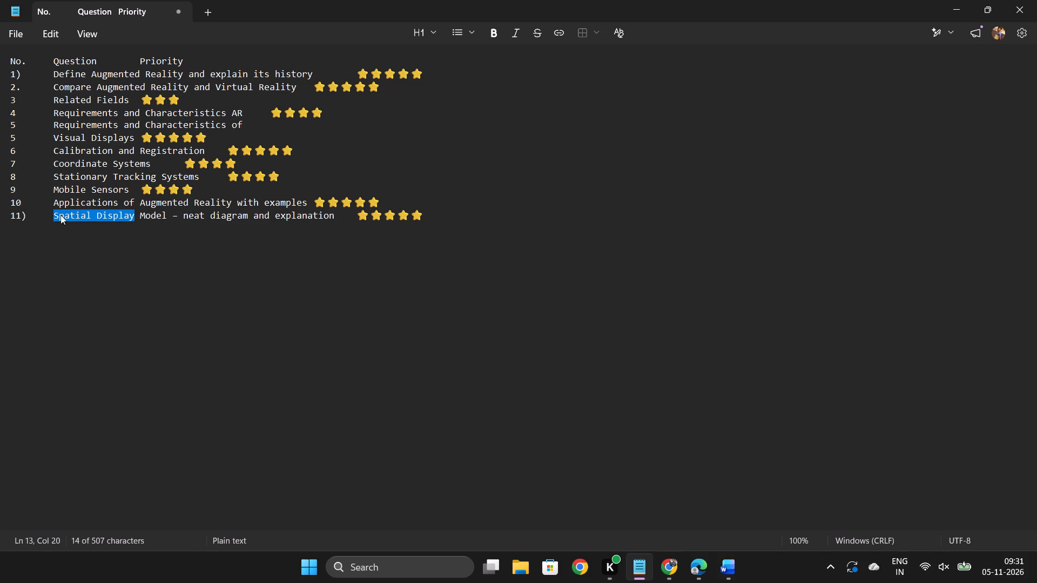
left_click(257, 124)
key("ctrl+v")
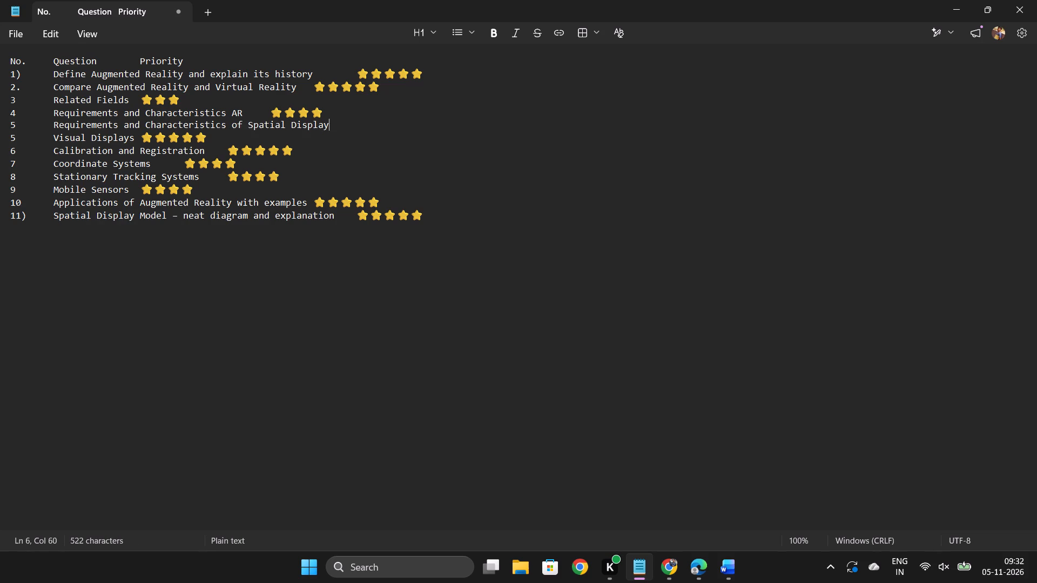
Renumber Visual Displays, Calibration and Registration, Coordinate Systems and Stationary Tracking Systems as 6, 7, 8 and 9.
left_click(17, 138)
key("BackSpace")
key("6")
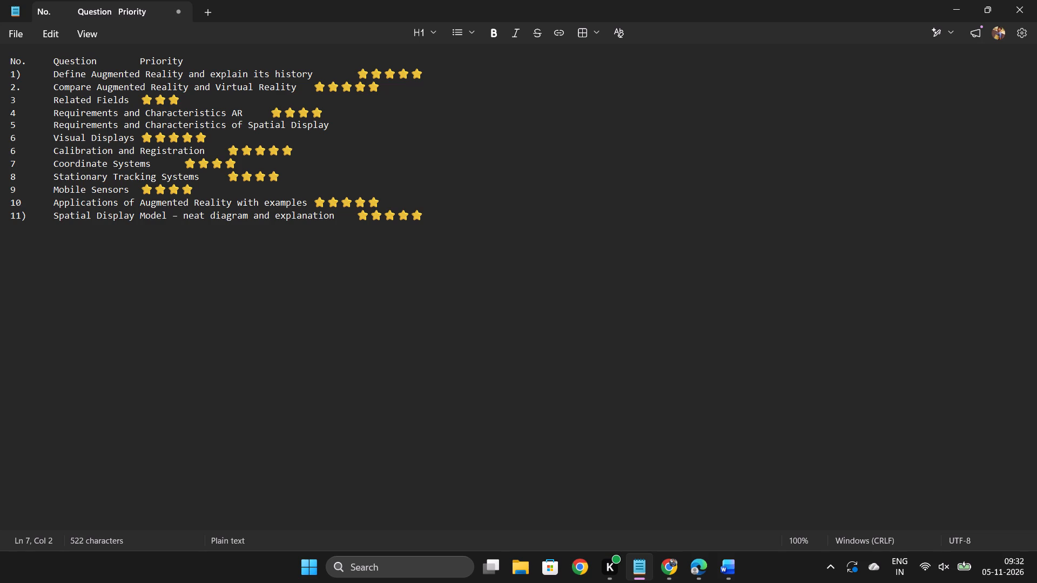
left_click(18, 151)
key("BackSpace")
key("7")
key("Down")
key("BackSpace")
key("8")
key("Down")
key("BackSpace")
key("9")
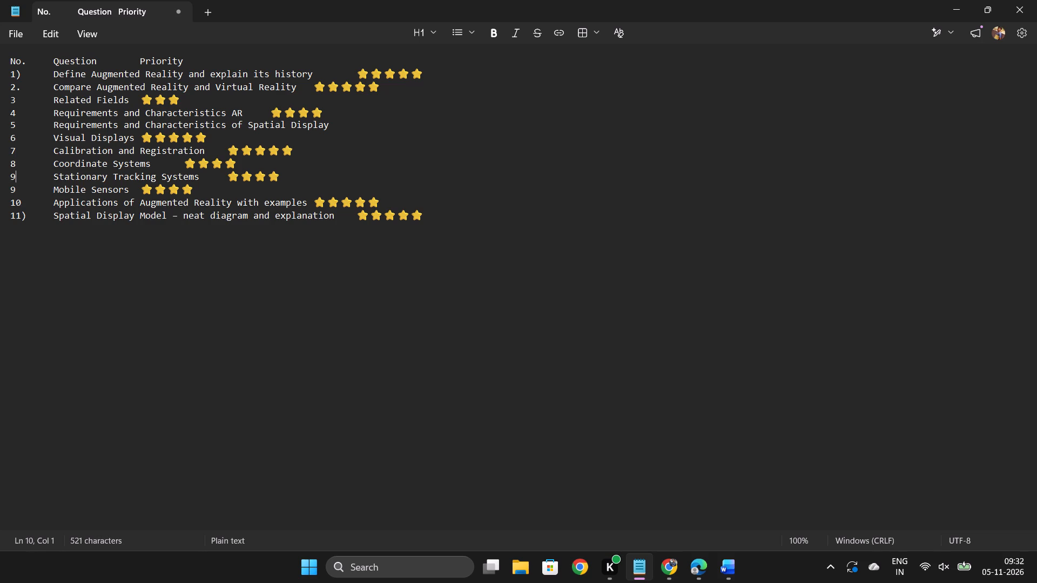
Renumber Mobile Sensors as 10, Applications of Augmented Reality as 11 and Spatial Display Model as 12.
key("Down")
key("BackSpace")
type("10")
key("Down")
key("BackSpace")
key("1")
key("Down")
key("BackSpace")
key("2")
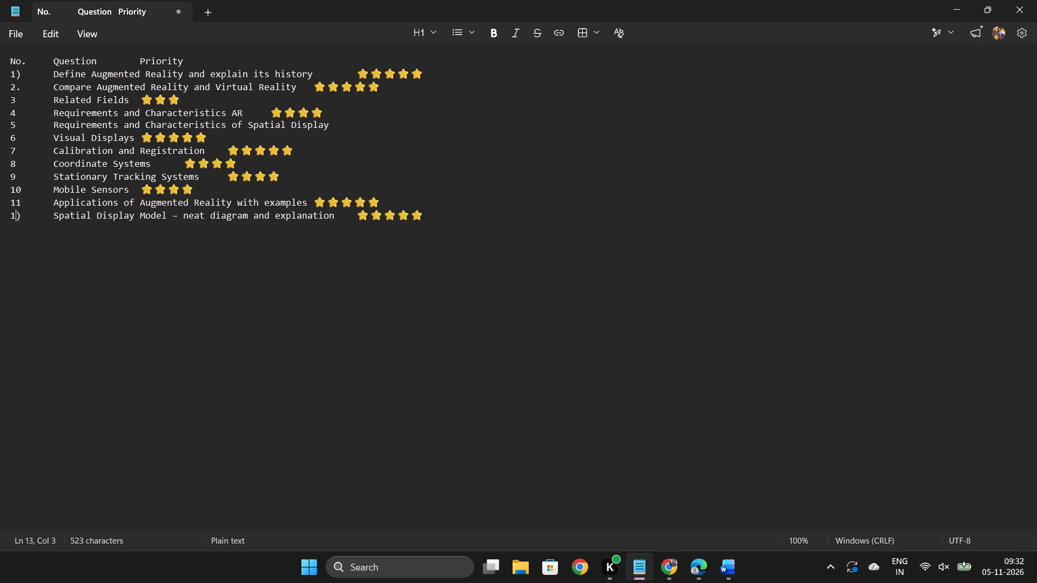
Switch to the Word notes and compare their opening sections with the renumbered question list.
left_click(662, 572)
left_click(662, 572)
left_click(718, 567)
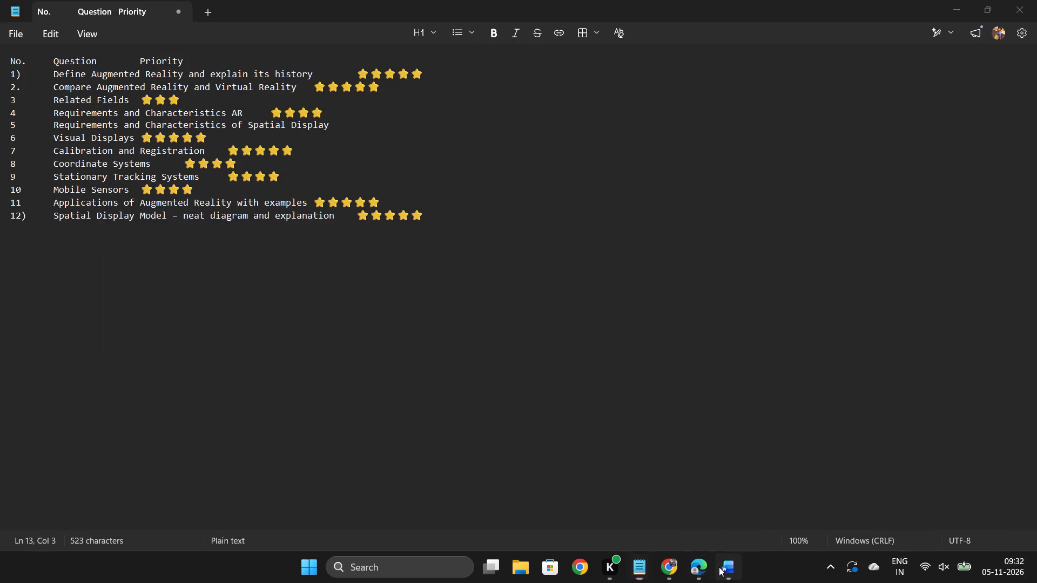
scroll(418, 418, "up", 3)
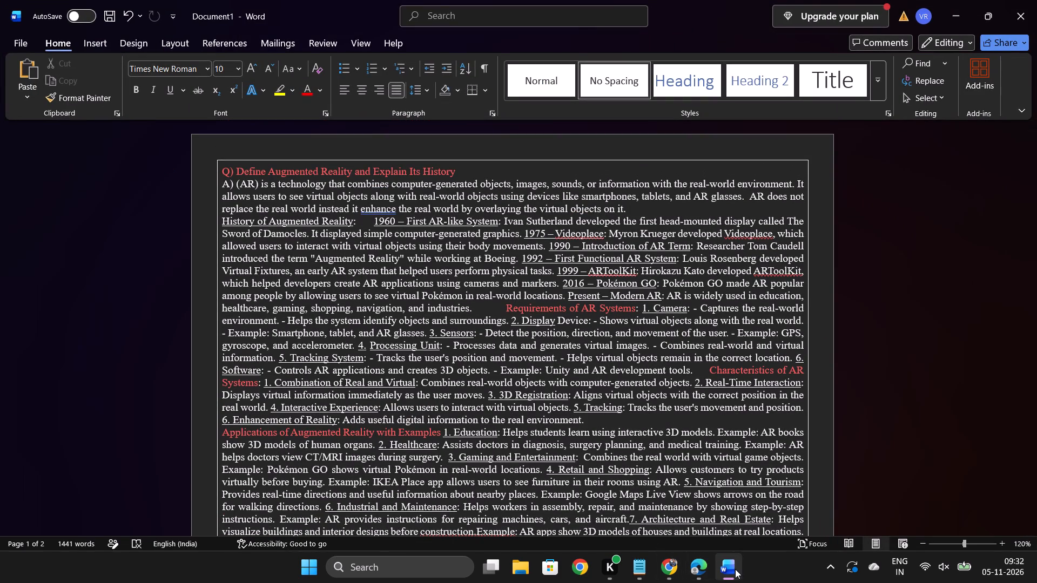
left_click(735, 569)
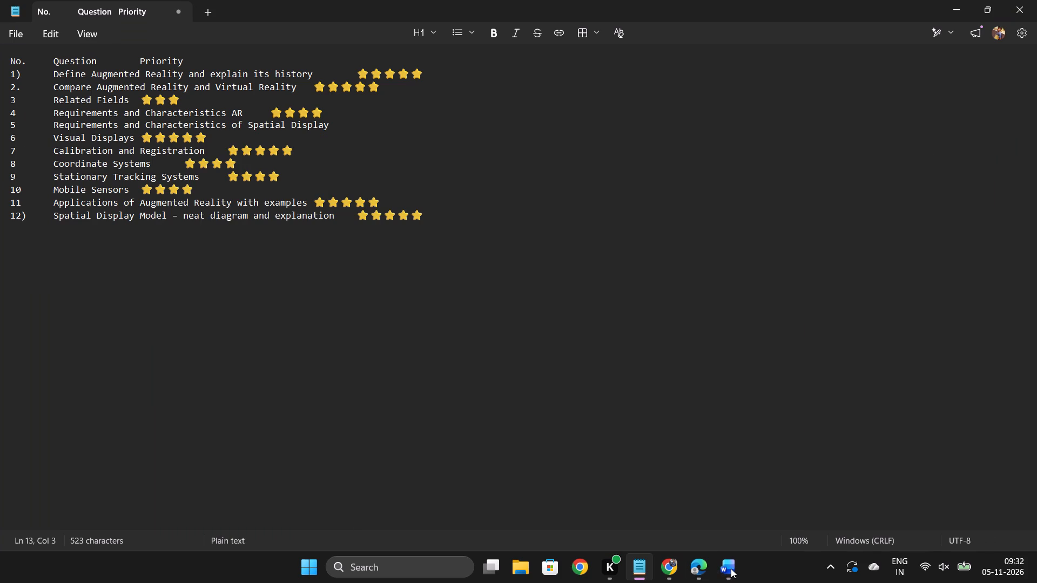
left_click(731, 568)
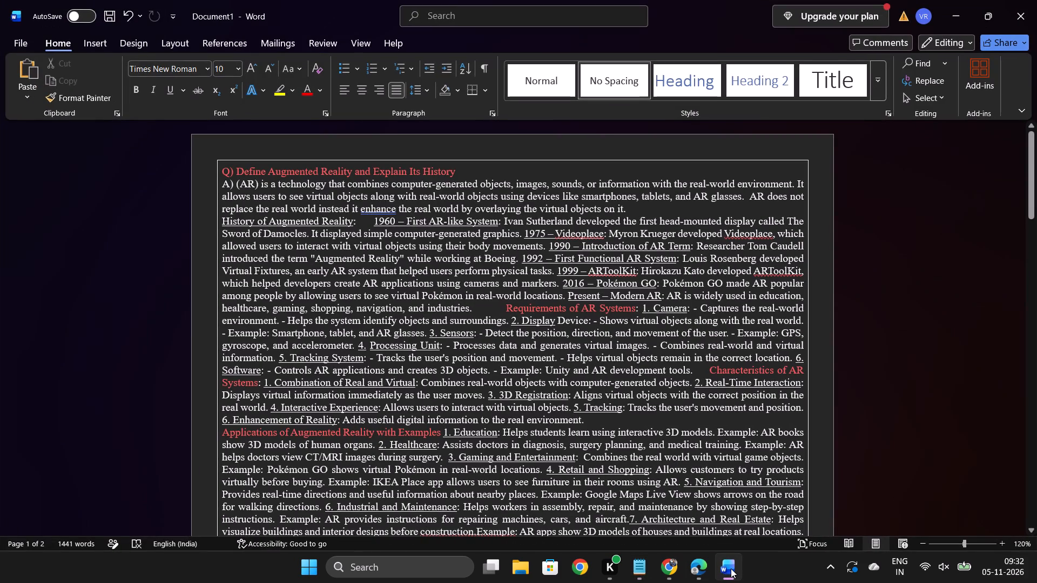
Return to the Notepad question list and mark Requirements and Characteristics AR as covered by adding ")" after 4.
left_click(731, 568)
left_click(17, 114)
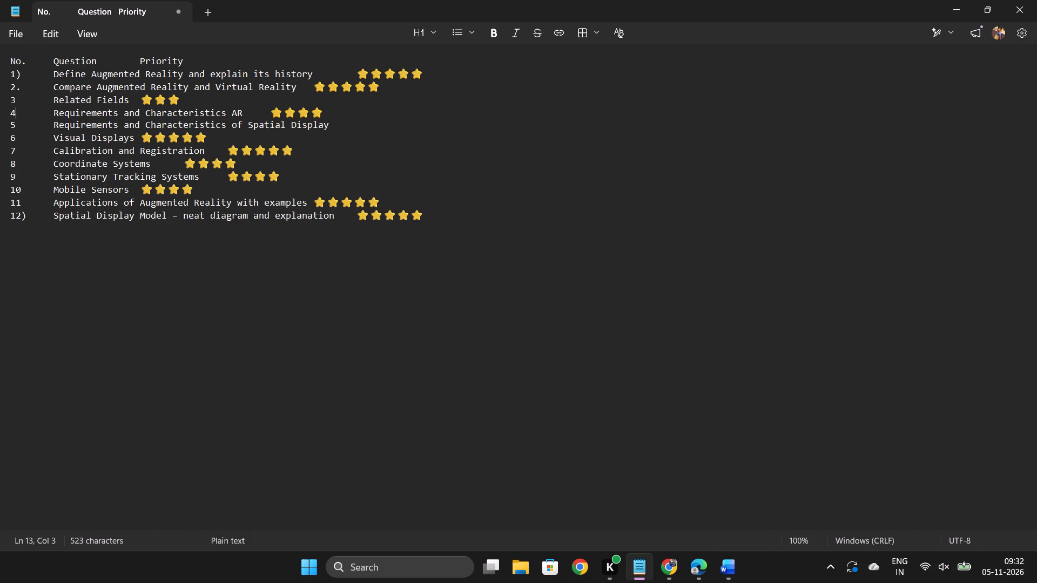
key("shift+parenright")
In the Word notes, shorten the red Requirements and Characteristics headings to "Requirements of AR" and "Characteristics of AR".
left_click(731, 573)
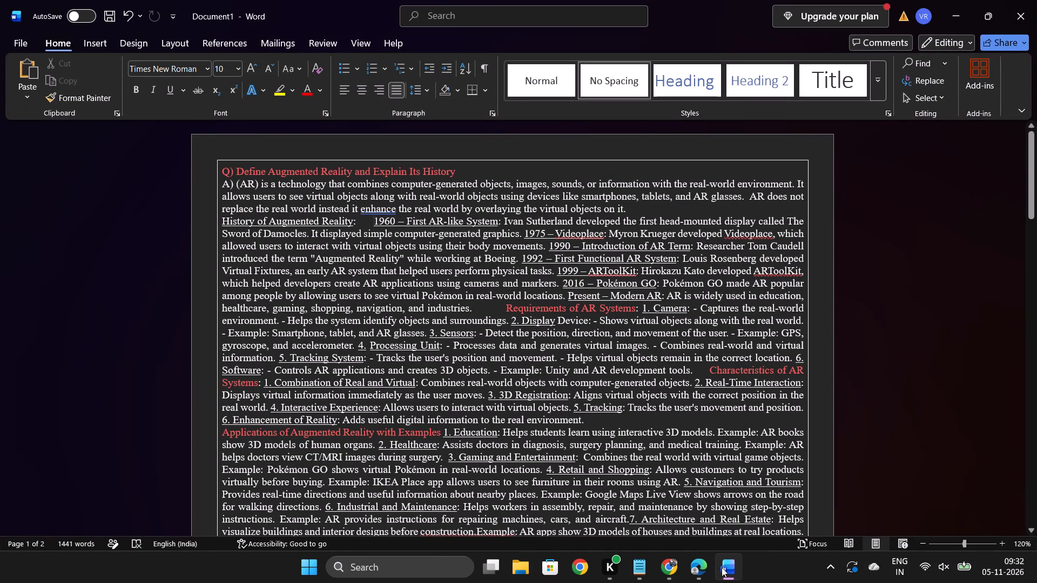
left_click_drag(636, 306, 616, 308)
left_click_drag(616, 308, 600, 308)
key("BackSpace")
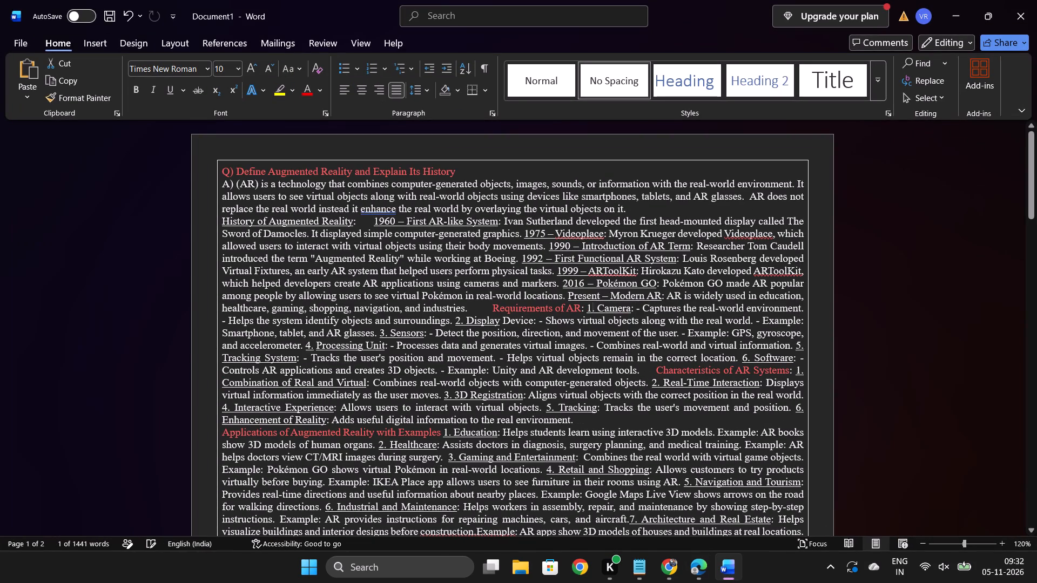
left_click_drag(789, 371, 754, 368)
key("BackSpace")
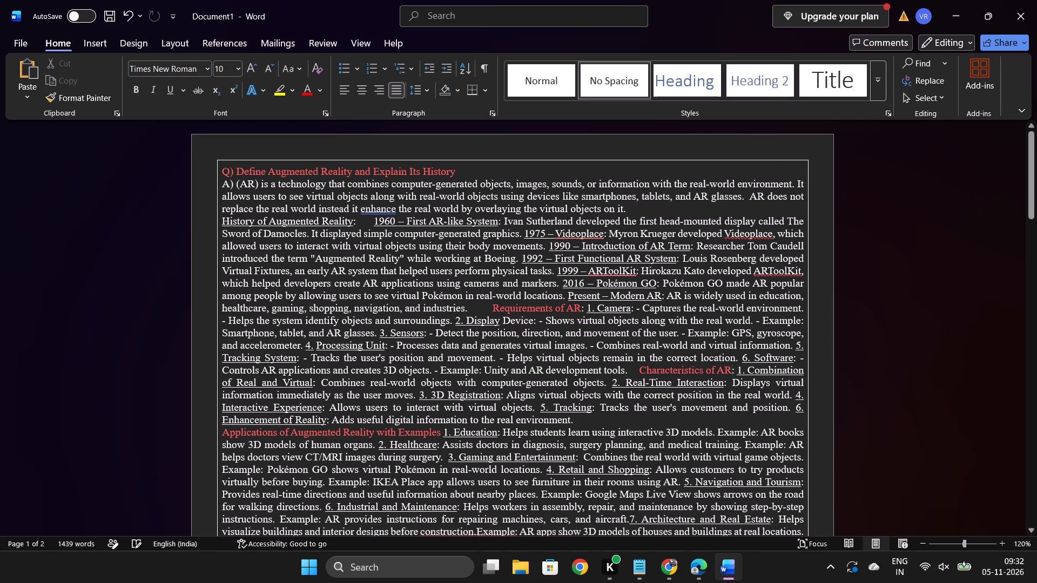
Replace "Augmented Reality" with "AR" in the red Applications heading of the notes.
scroll(436, 408, "down", 2)
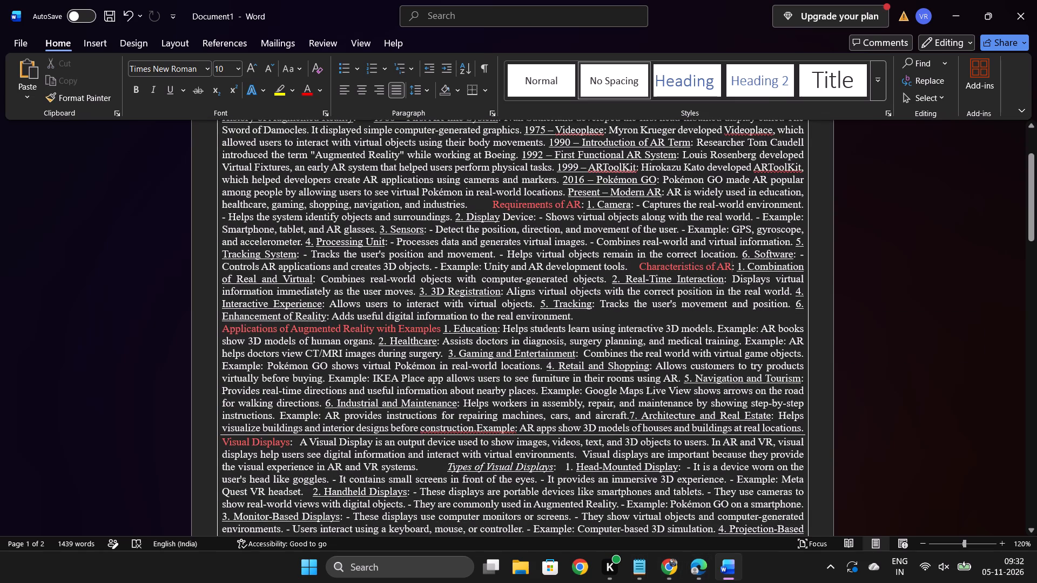
left_click_drag(372, 328, 300, 328)
key("shift+a")
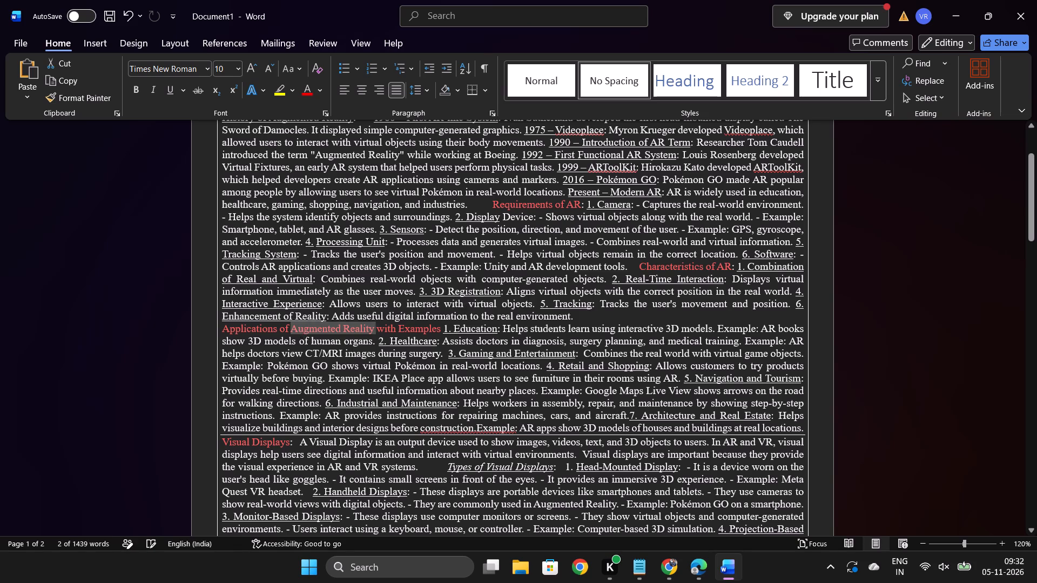
key("shift+r")
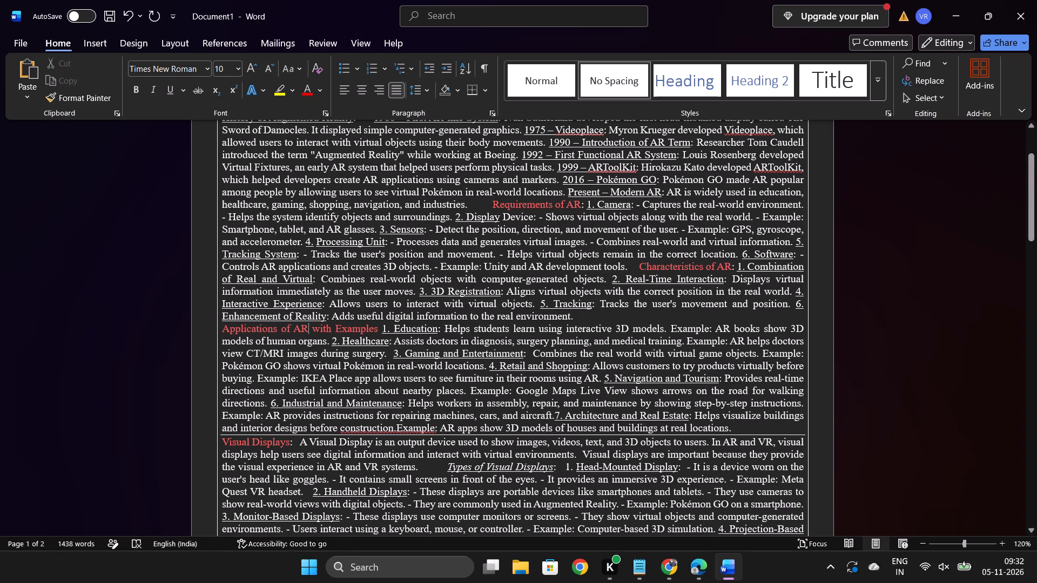
Checking against the Word notes, add ")" in Notepad after 11 (Applications), 6 (Visual Displays) and 7 (Calibration and Registration).
left_click(723, 560)
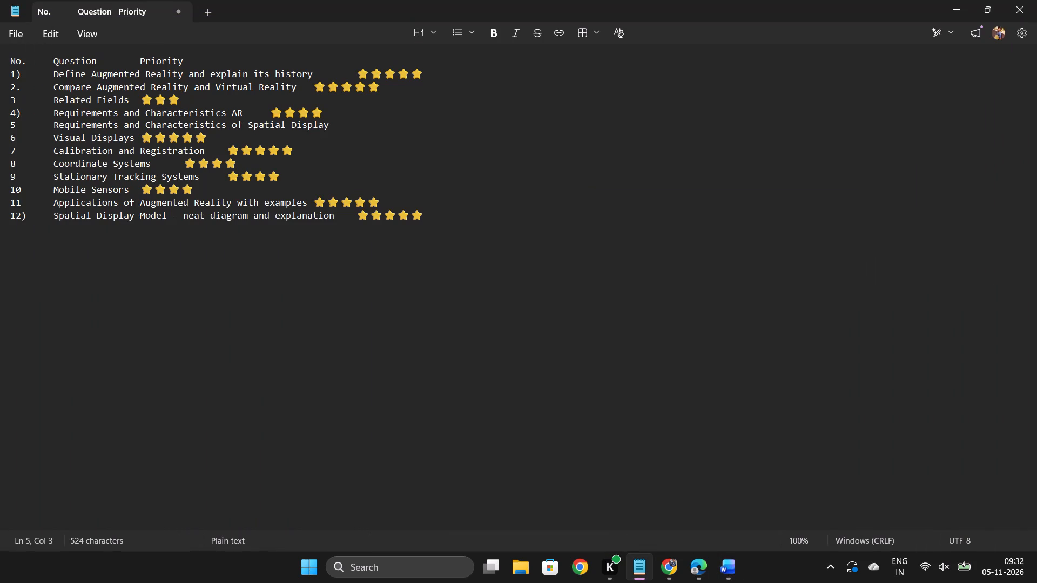
left_click(21, 202)
key("shift+parenright")
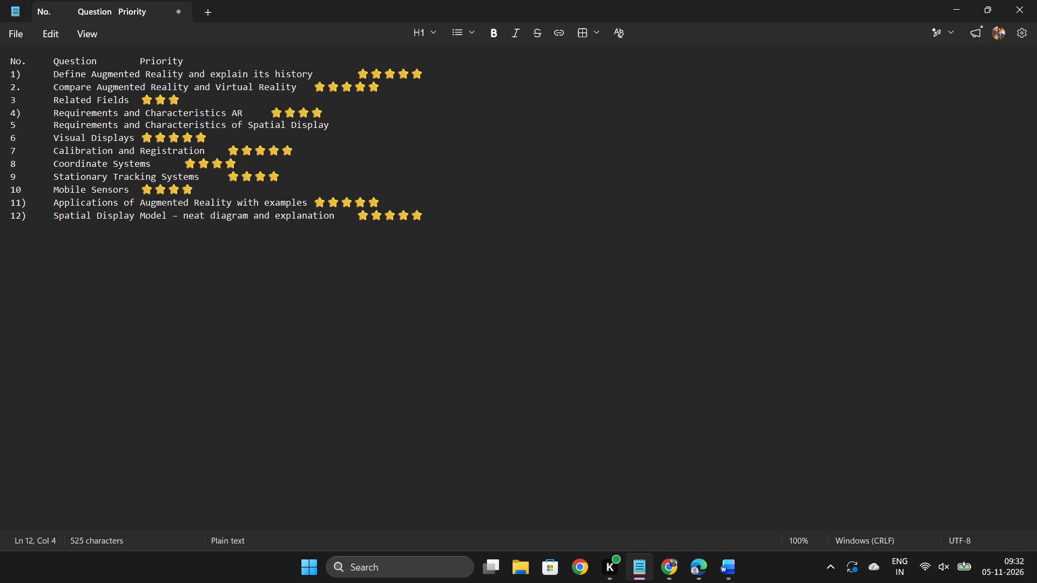
left_click(733, 566)
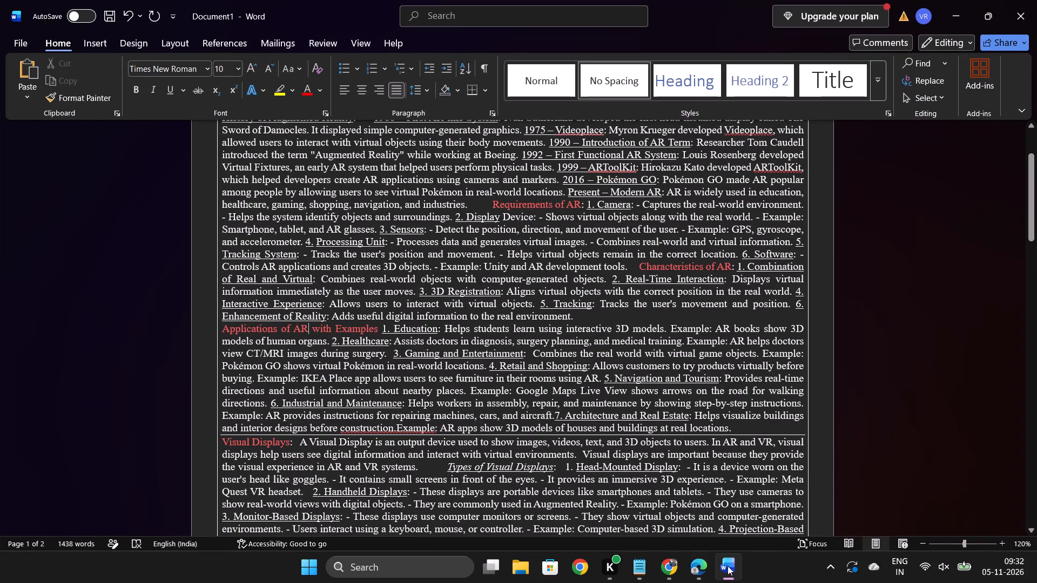
left_click(727, 566)
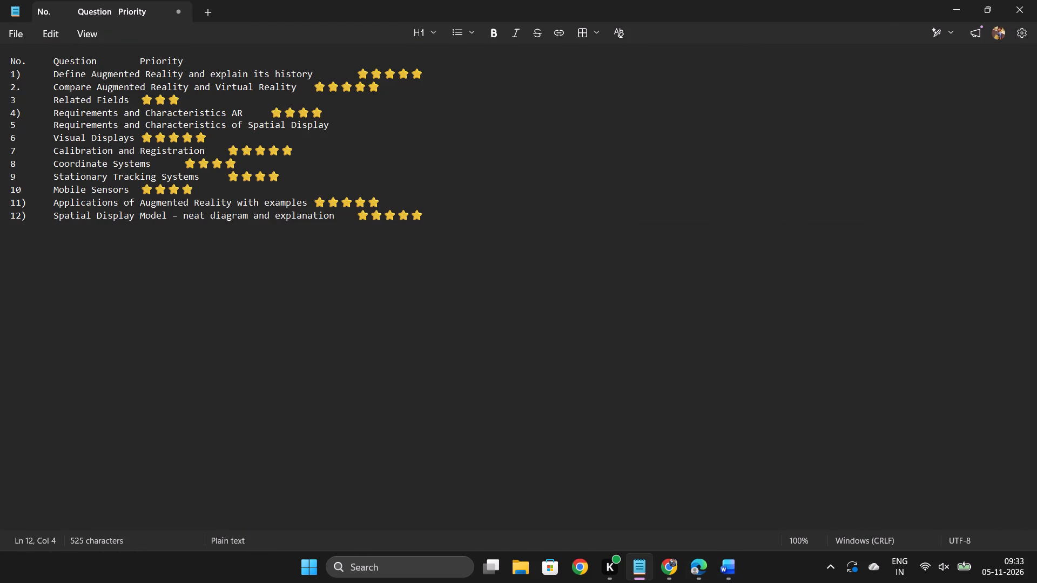
left_click(17, 139)
key("shift+parenright")
left_click(722, 573)
scroll(361, 355, "down", 4)
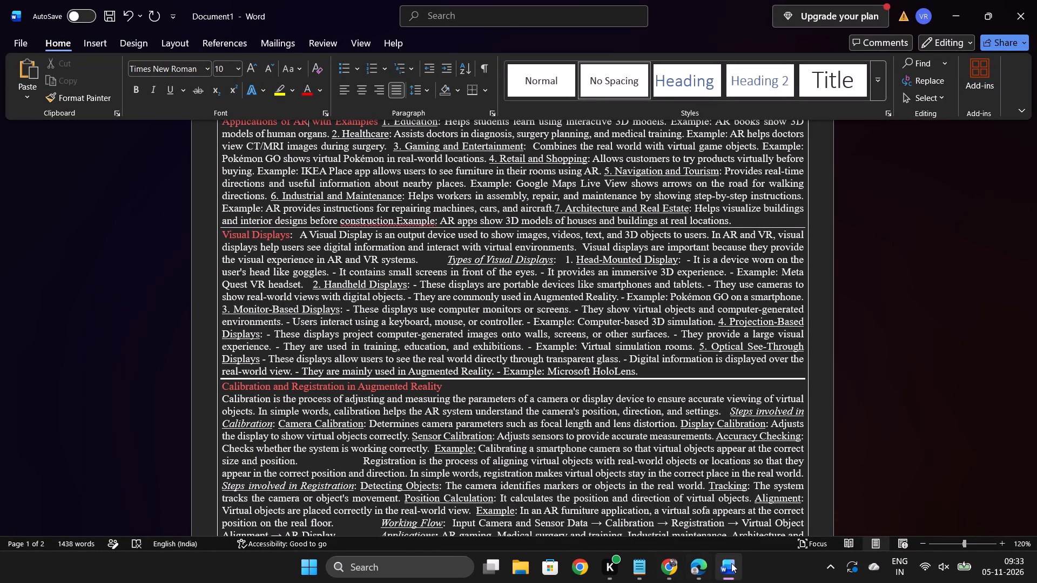
left_click(731, 563)
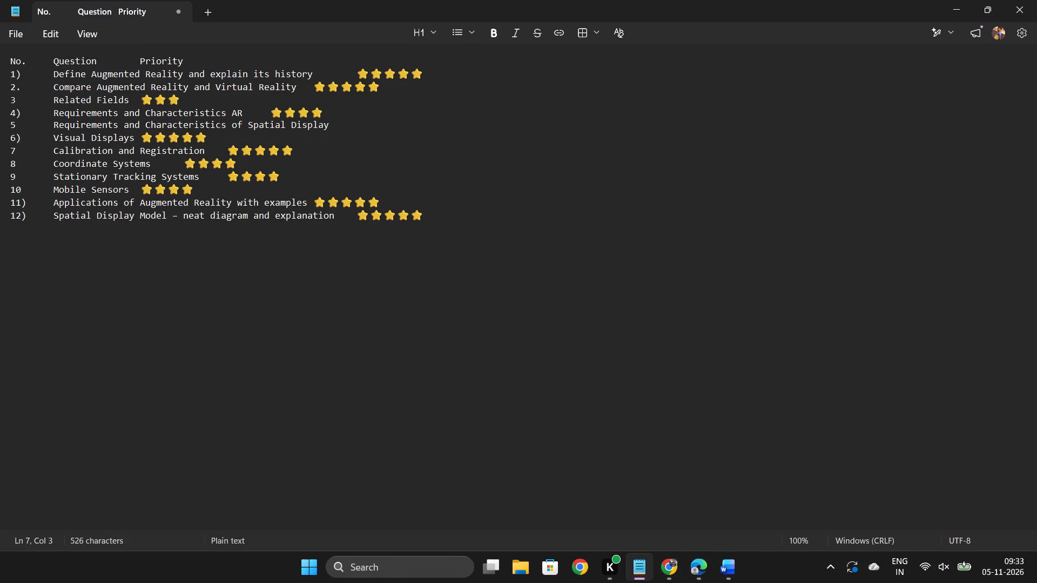
left_click(17, 150)
key("shift+parenright")
Review the Word notes from the opening section through the Spatial Display Model sections for further questions already covered.
left_click(728, 571)
scroll(353, 377, "down", 2)
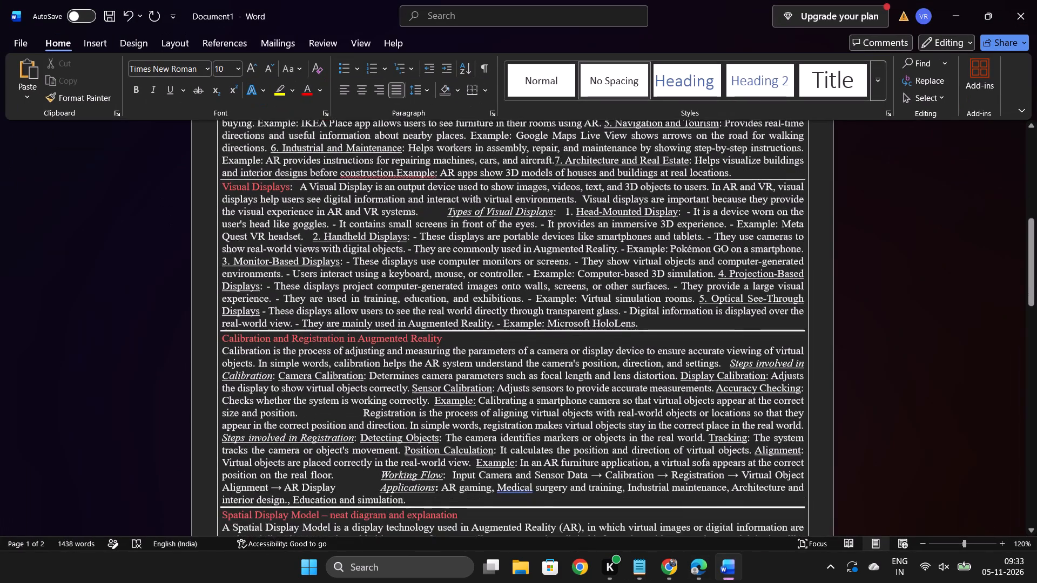
scroll(335, 377, "down", 3)
scroll(394, 398, "down", 3)
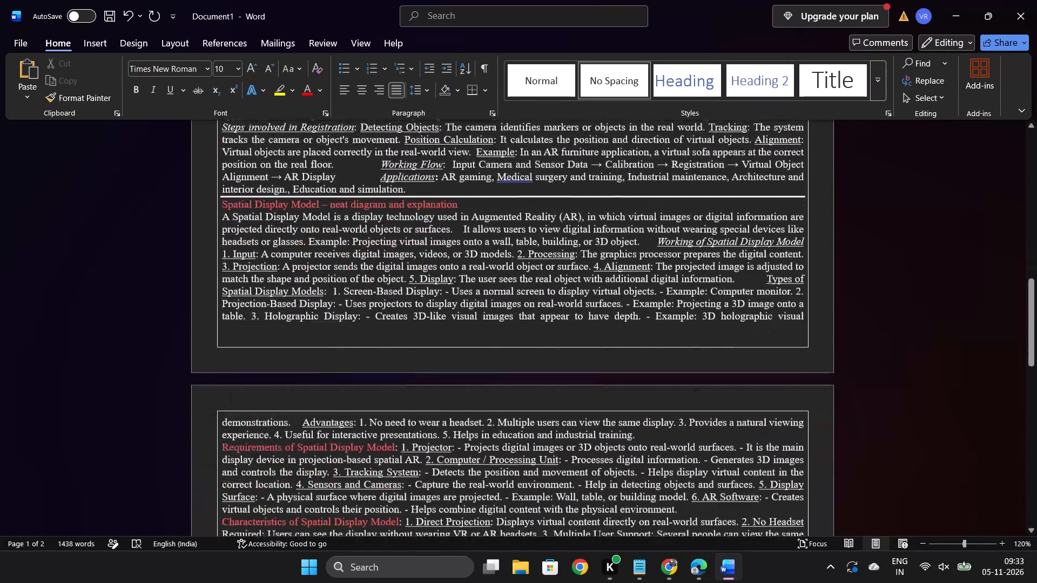
left_click(731, 566)
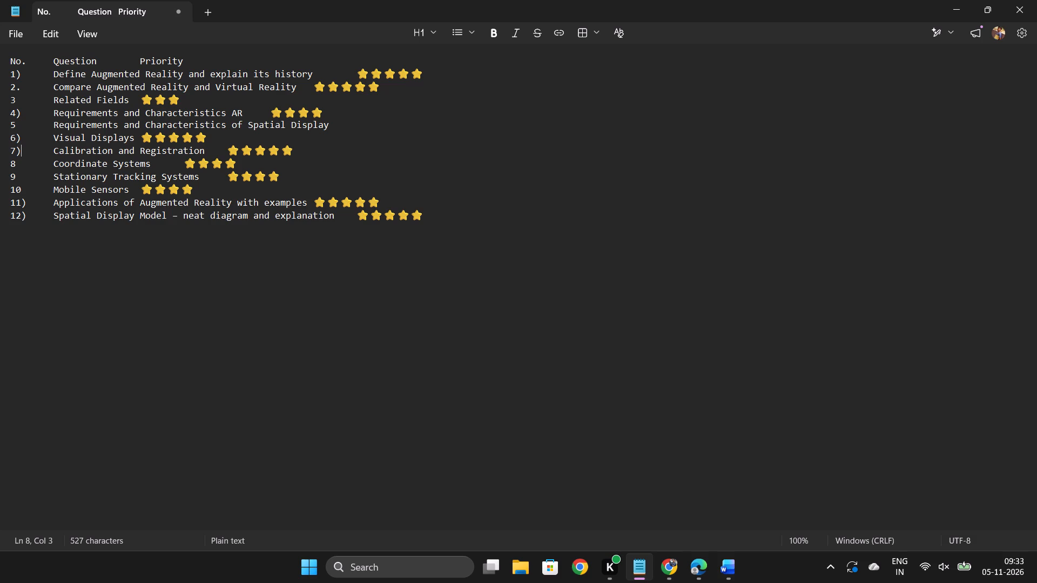
left_click(731, 569)
scroll(436, 328, "up", 16)
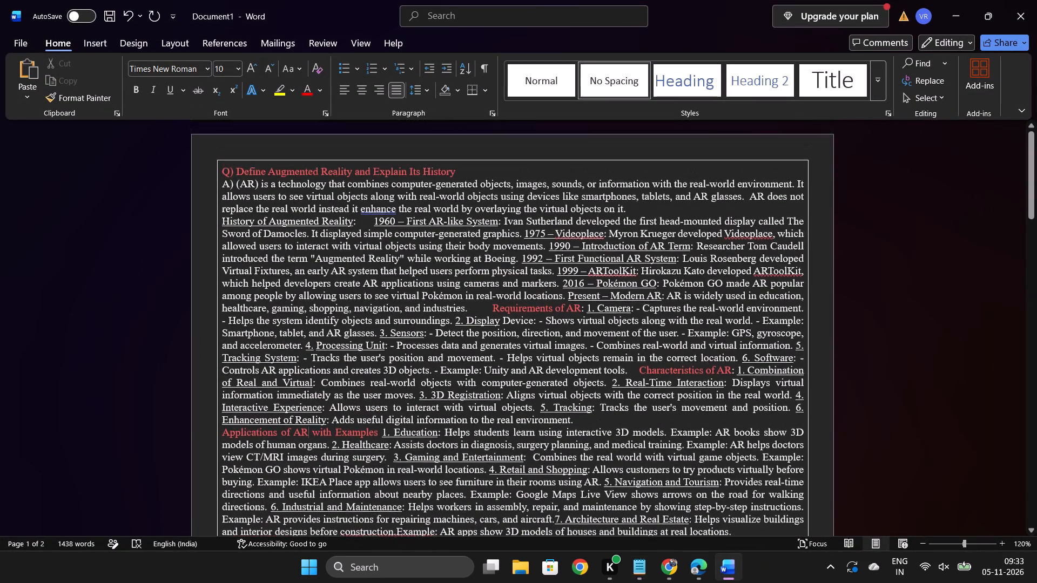
scroll(434, 328, "up", 3)
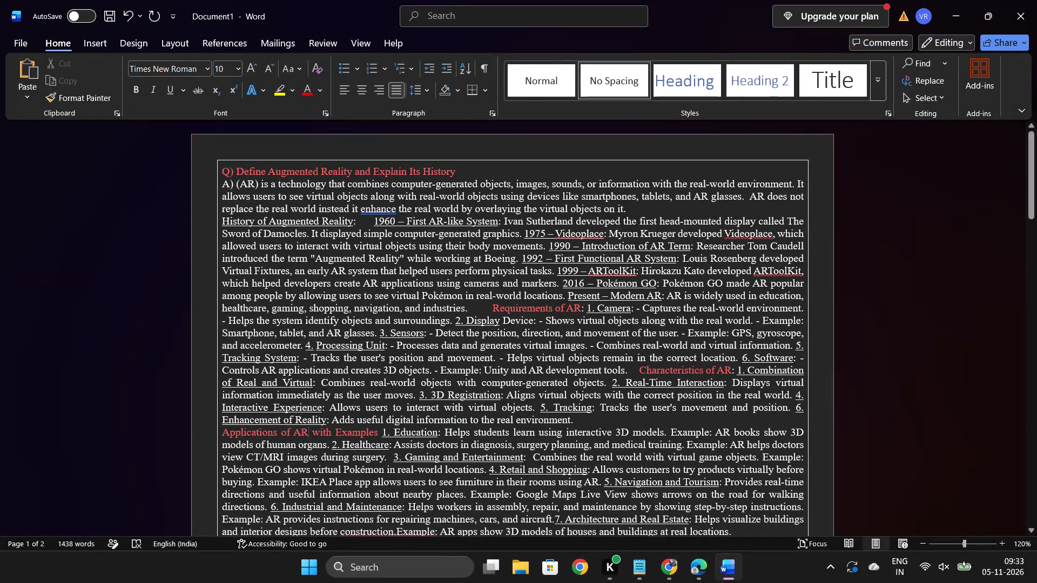
scroll(379, 397, "down", 2)
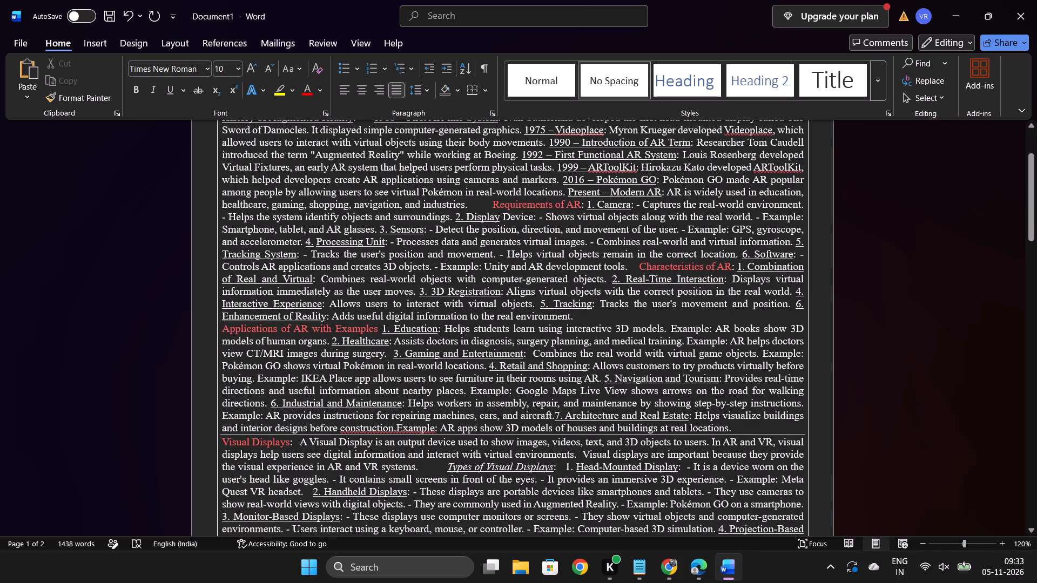
scroll(355, 360, "down", 1)
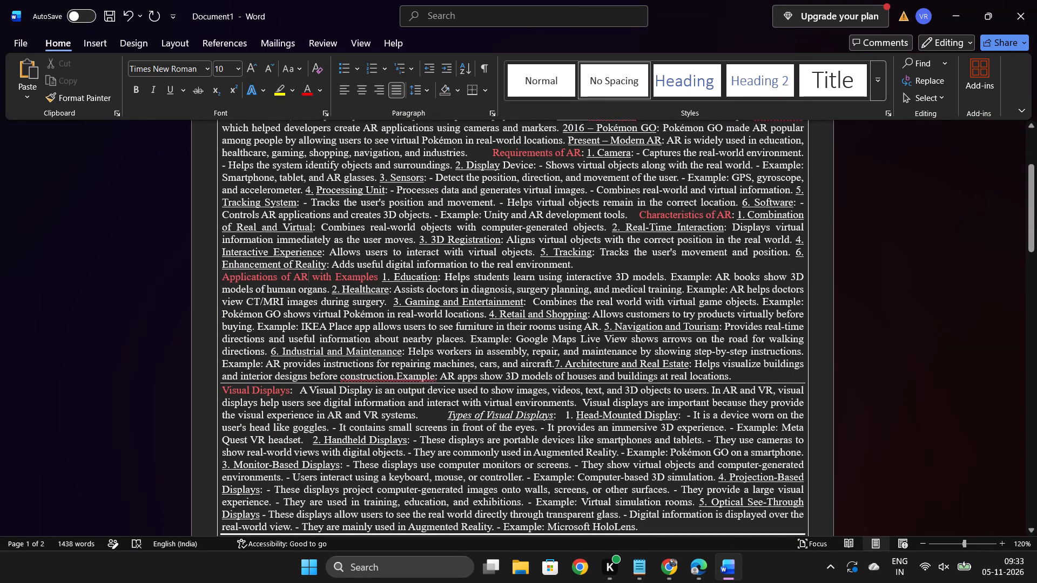
scroll(381, 409, "down", 7)
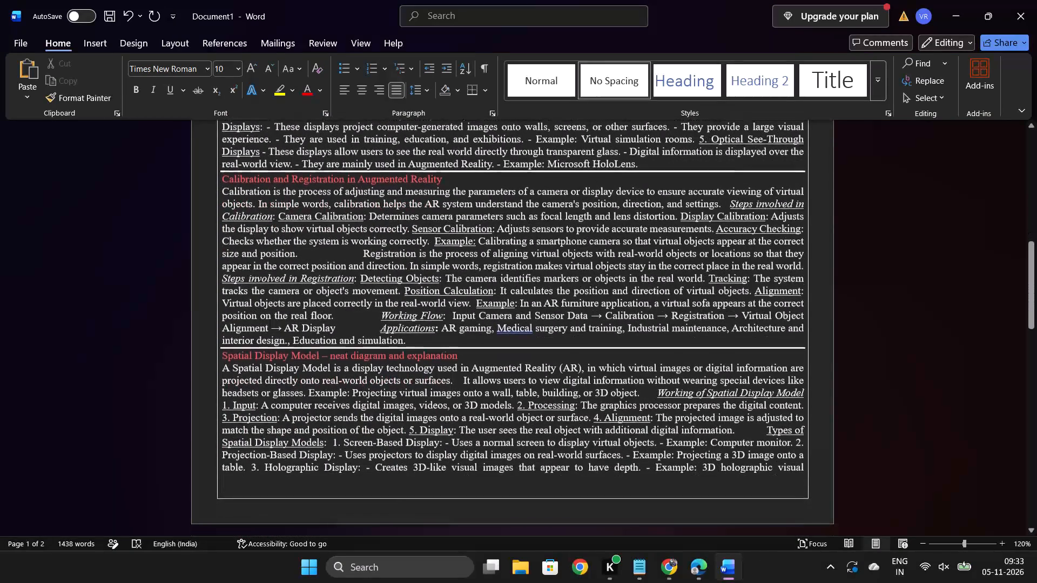
scroll(375, 399, "down", 1)
scroll(415, 437, "down", 3)
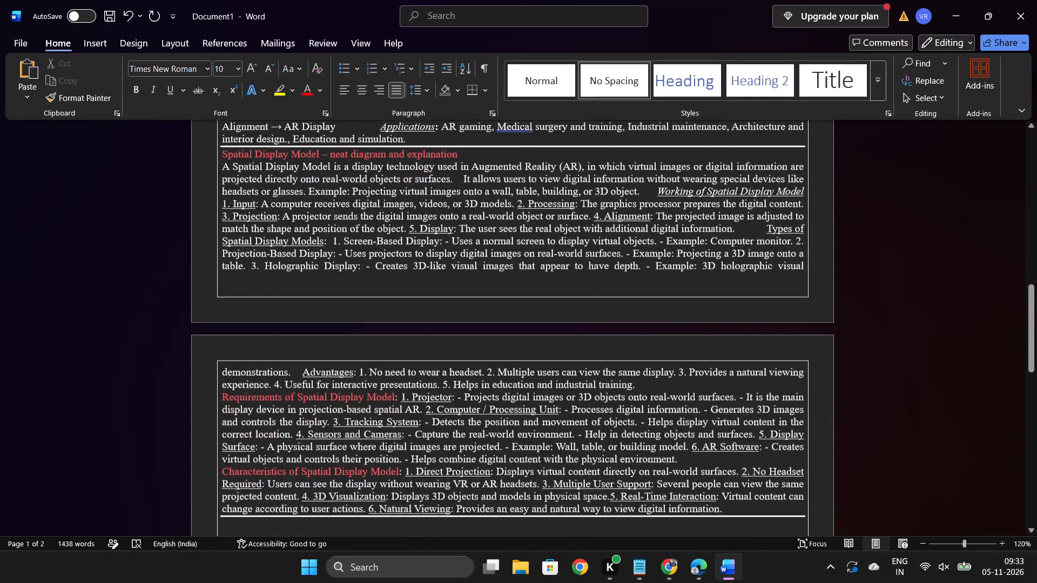
scroll(500, 487, "down", 1)
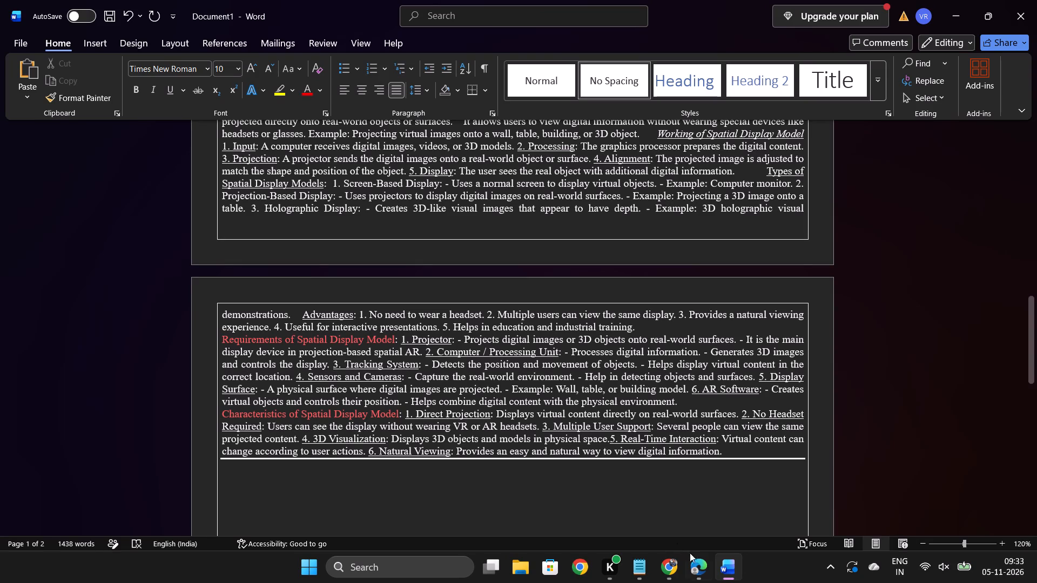
In Notepad, mark Requirements and Characteristics of Spatial Display as covered with "5)", without a space before the parenthesis.
left_click(723, 566)
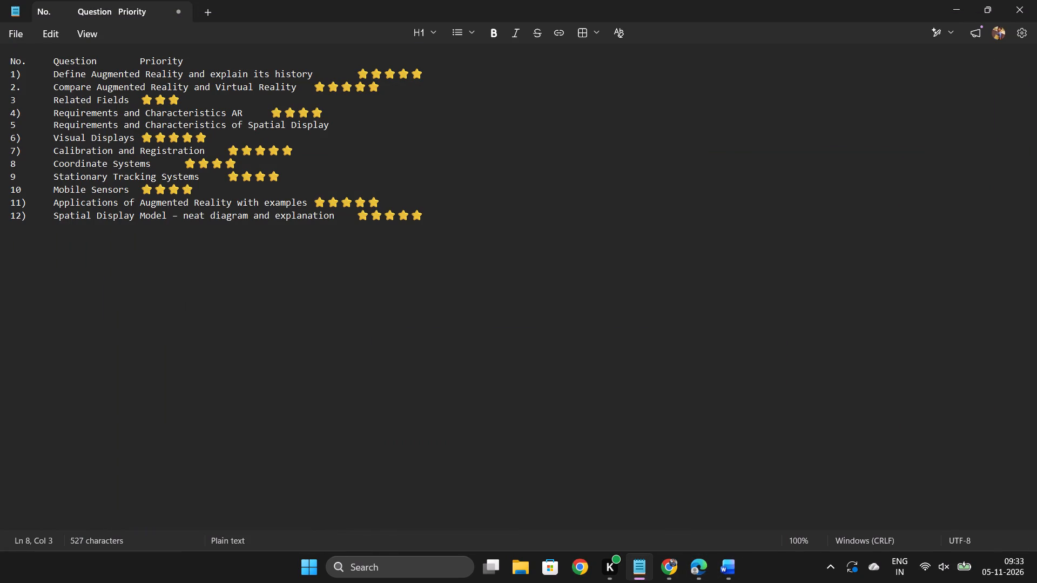
left_click(19, 127)
key("shift+parenright")
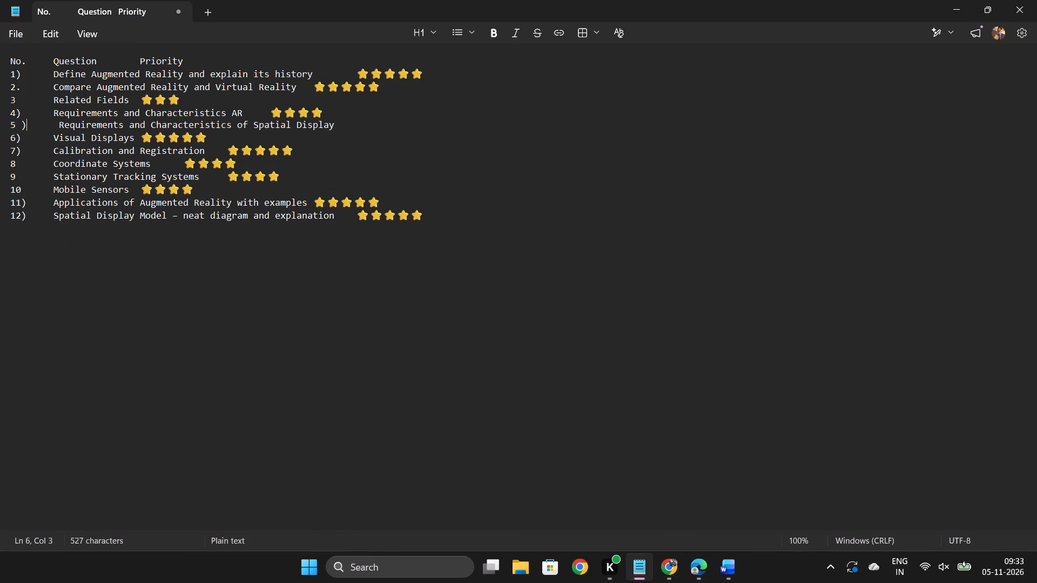
left_click(22, 126)
key("BackSpace")
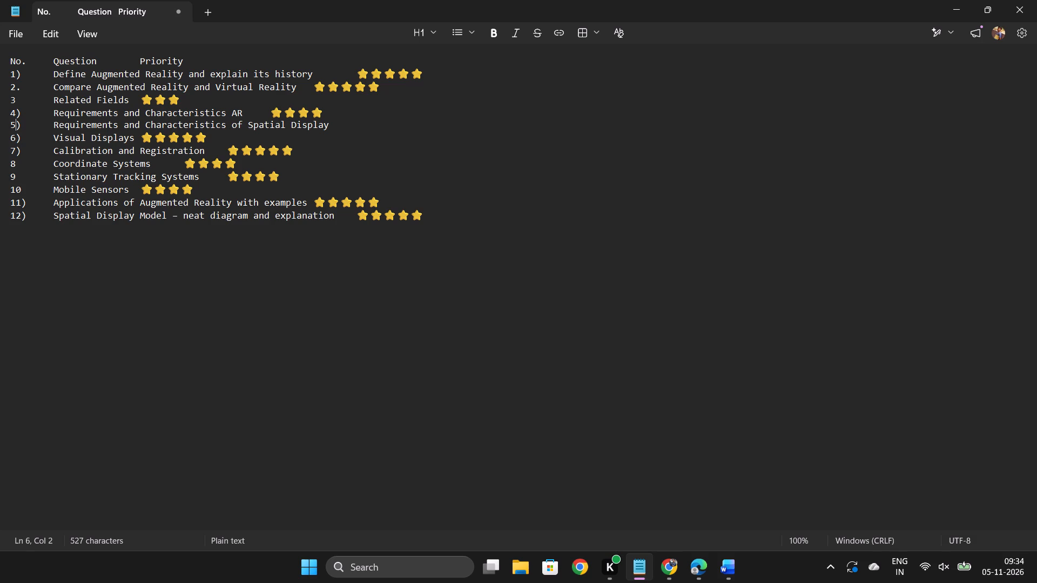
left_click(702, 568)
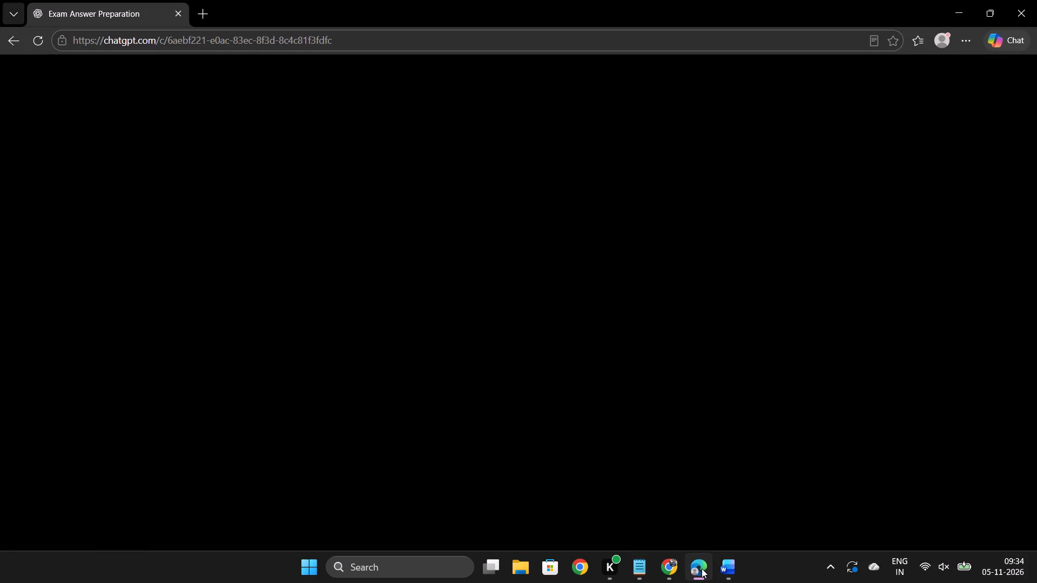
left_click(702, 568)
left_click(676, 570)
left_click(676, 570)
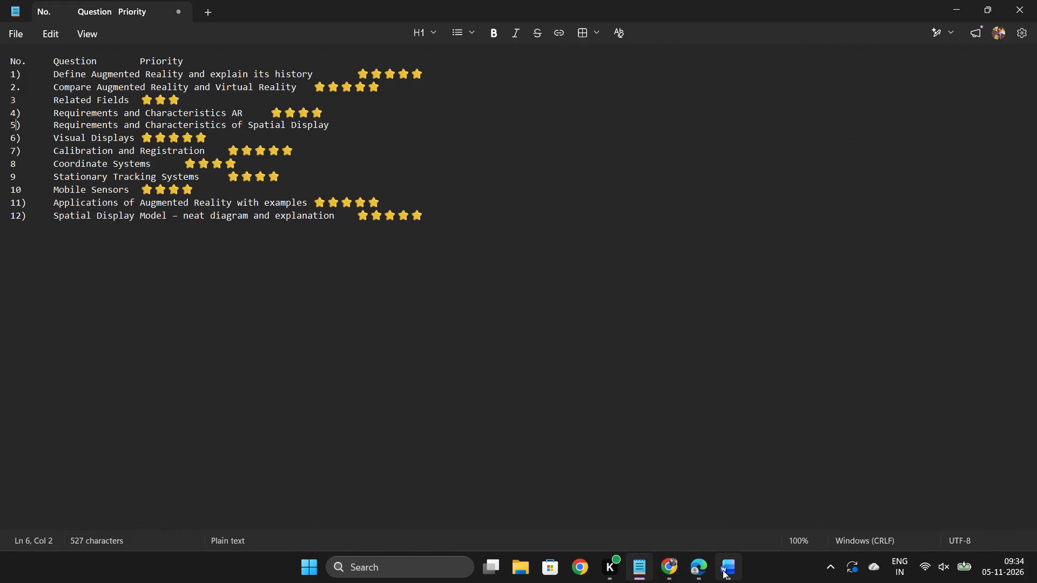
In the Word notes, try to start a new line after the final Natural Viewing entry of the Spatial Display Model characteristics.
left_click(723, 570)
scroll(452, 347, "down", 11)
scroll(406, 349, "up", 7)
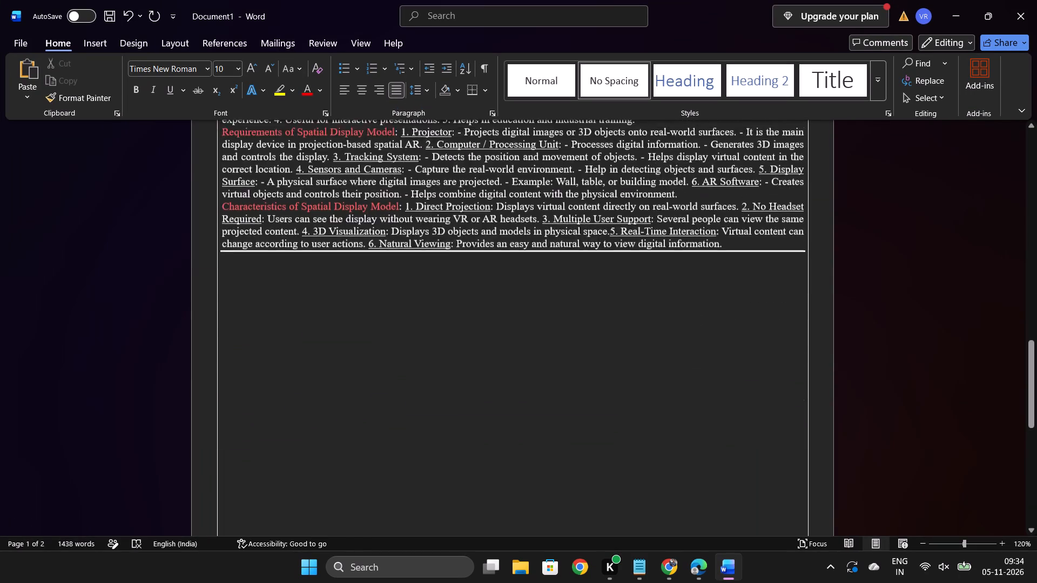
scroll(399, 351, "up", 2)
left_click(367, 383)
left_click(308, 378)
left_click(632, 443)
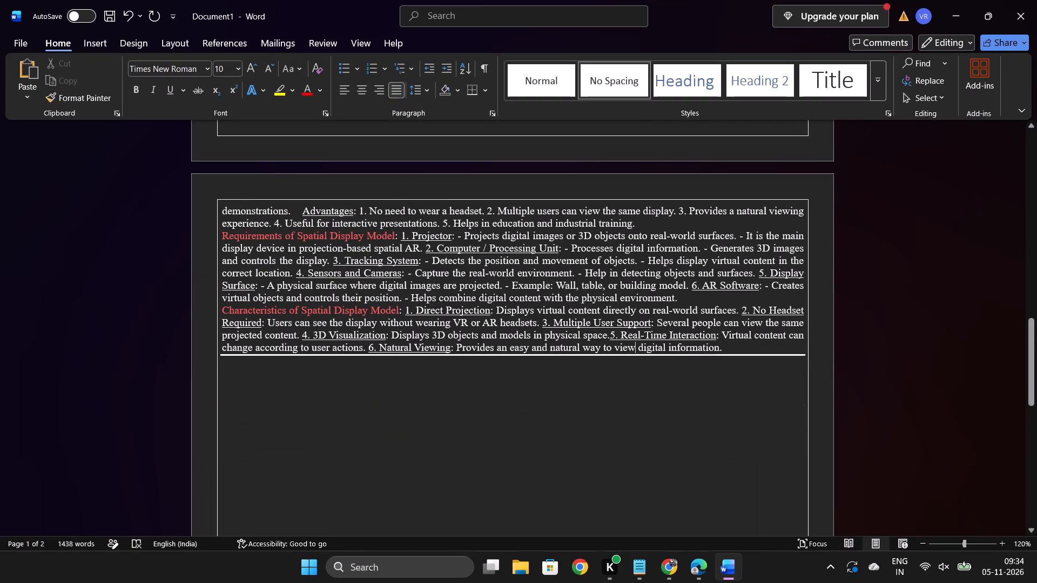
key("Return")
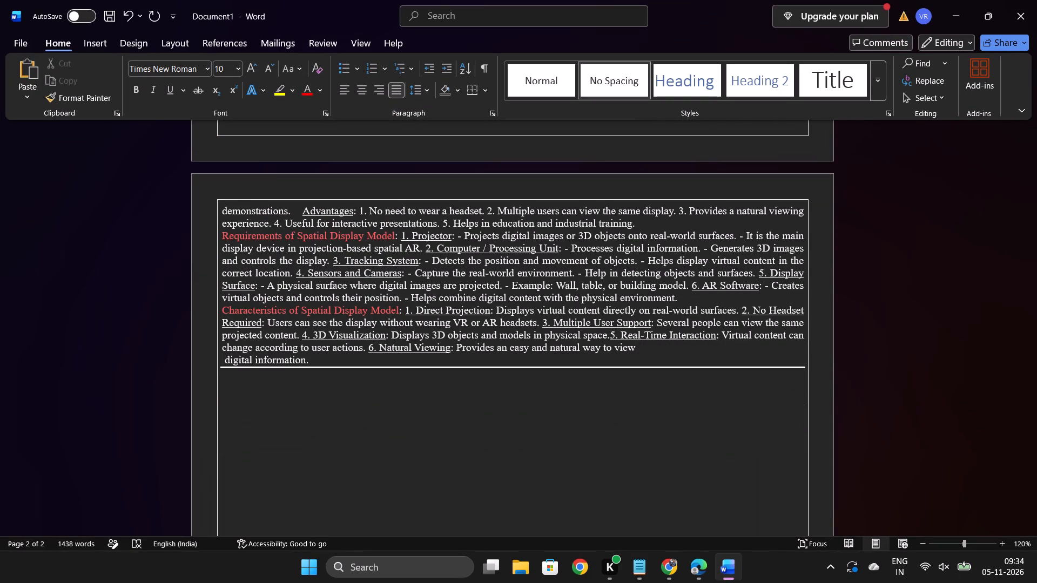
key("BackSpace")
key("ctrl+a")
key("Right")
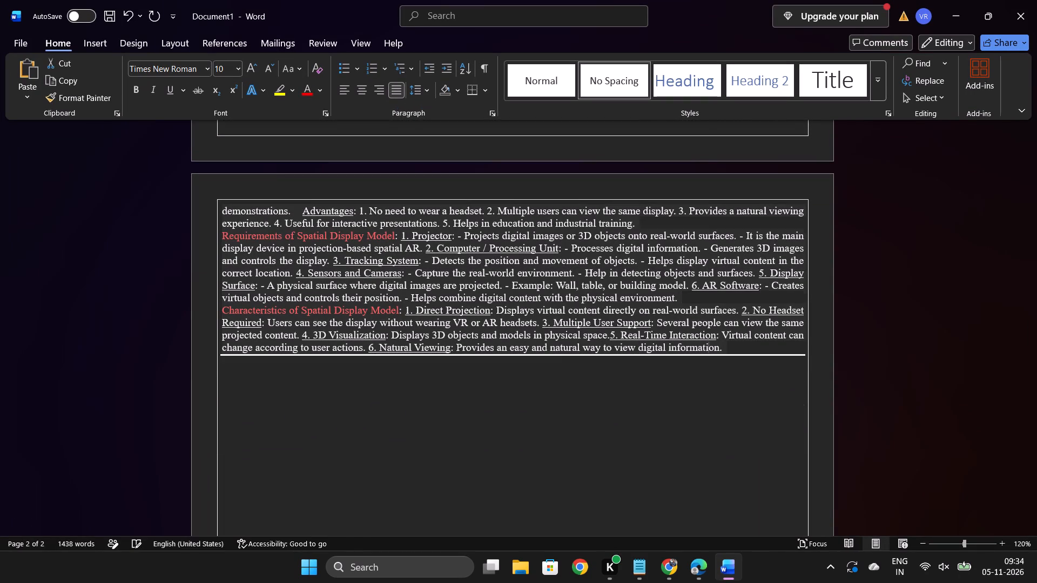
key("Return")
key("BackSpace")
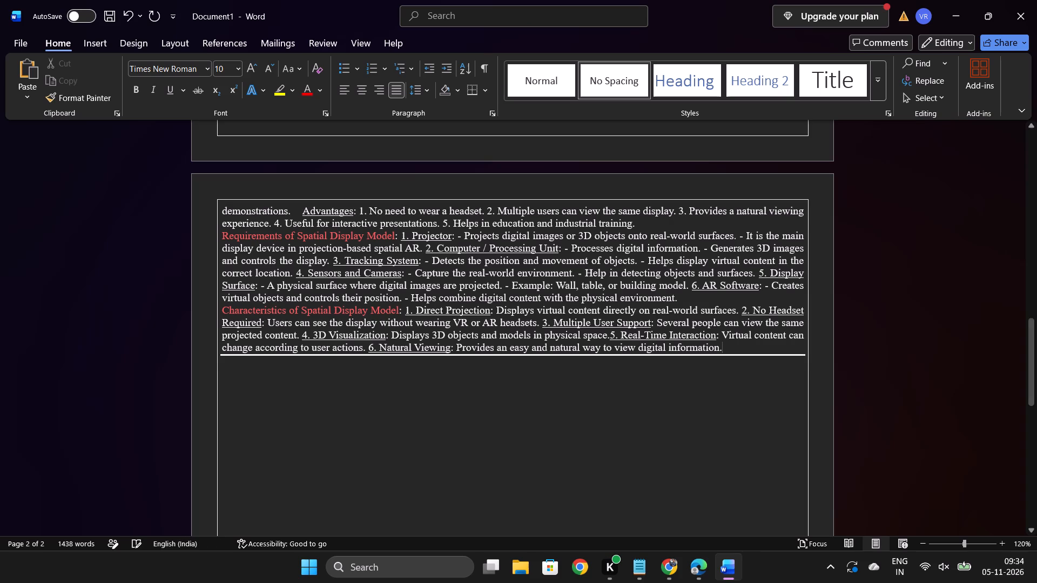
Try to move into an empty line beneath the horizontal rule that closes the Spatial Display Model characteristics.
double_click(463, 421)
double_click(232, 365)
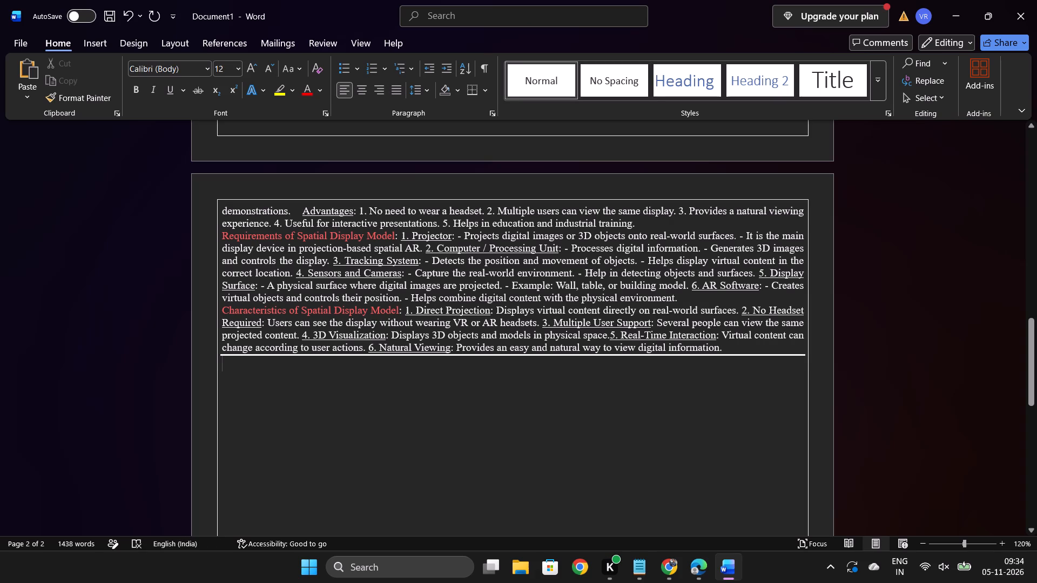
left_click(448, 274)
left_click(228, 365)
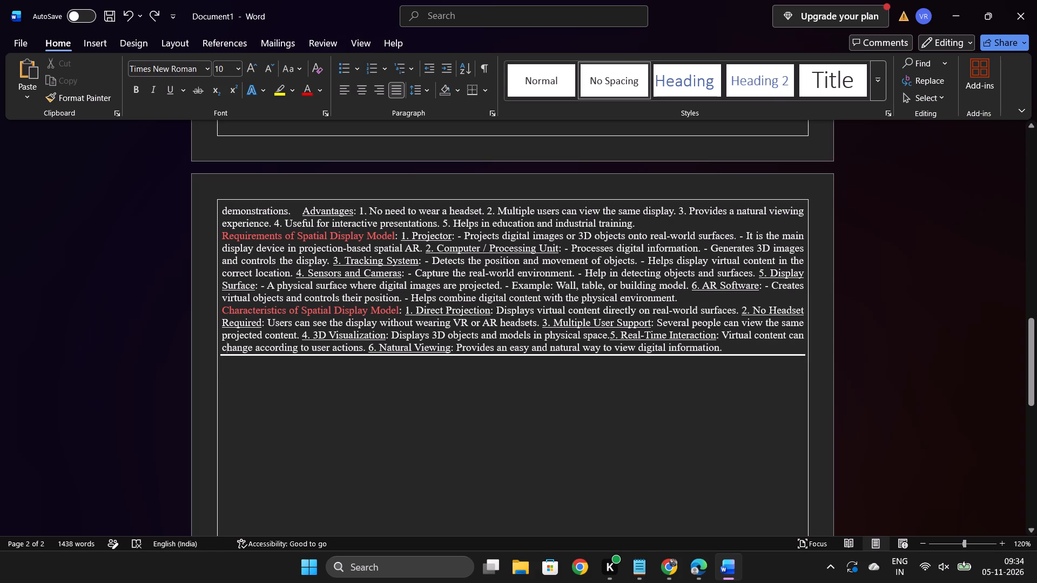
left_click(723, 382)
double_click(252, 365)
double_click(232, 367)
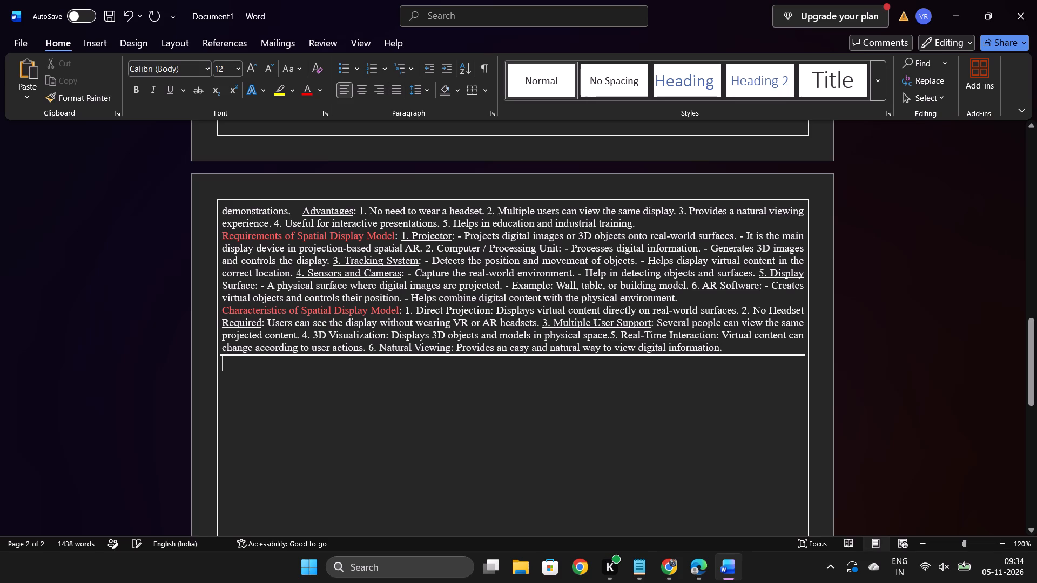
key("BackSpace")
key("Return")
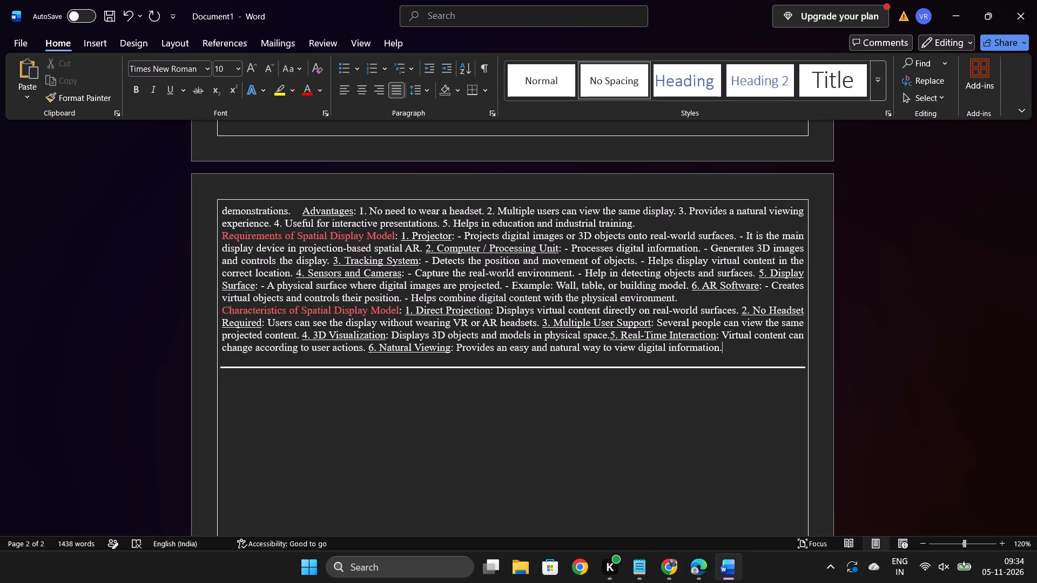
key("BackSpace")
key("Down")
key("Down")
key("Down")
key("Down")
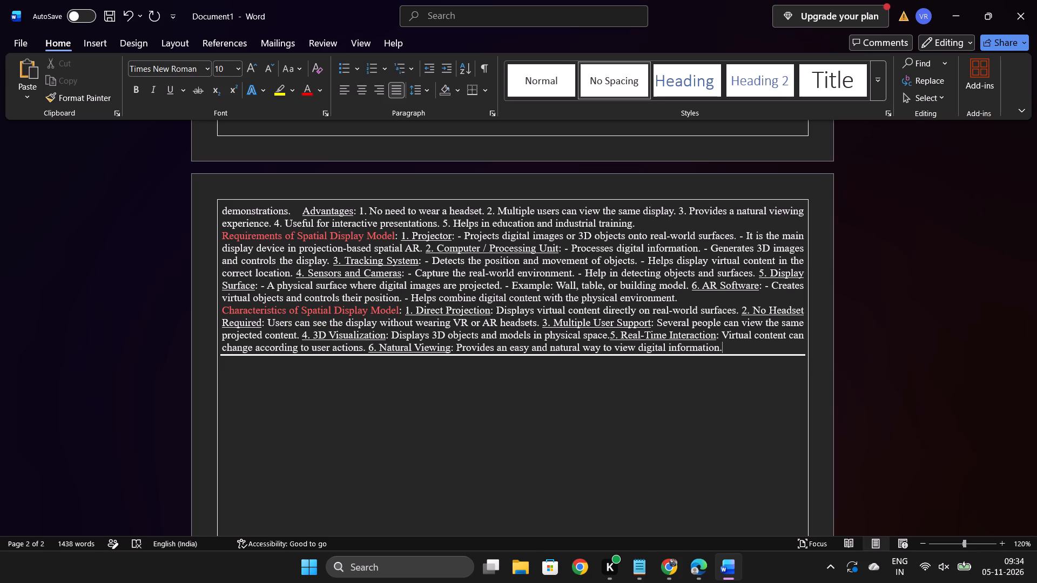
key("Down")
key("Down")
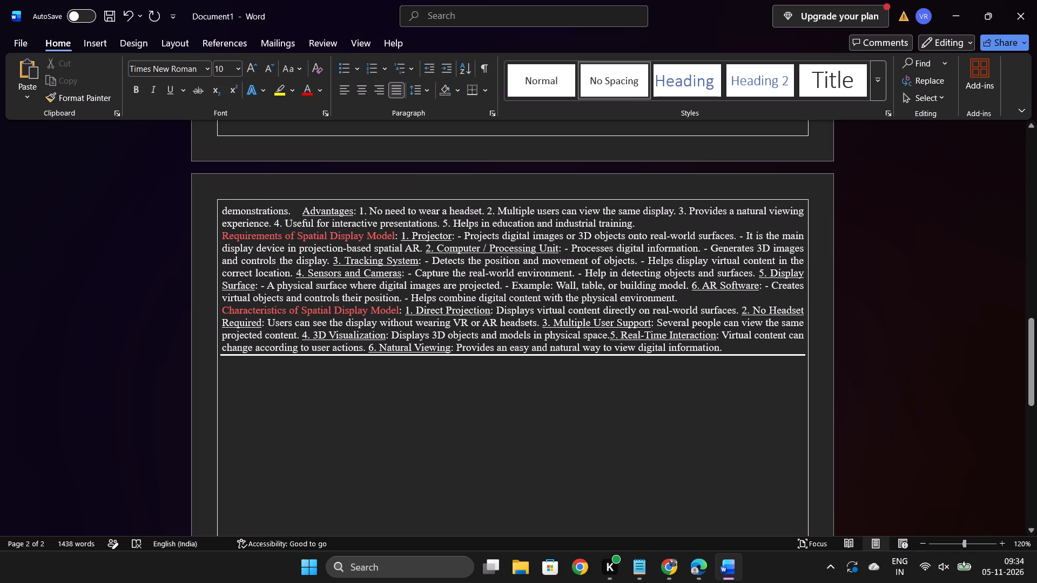
Format the empty paragraph beneath the notes' closing rule as No Spacing, justified, in Times New Roman at size 10.
double_click(235, 363)
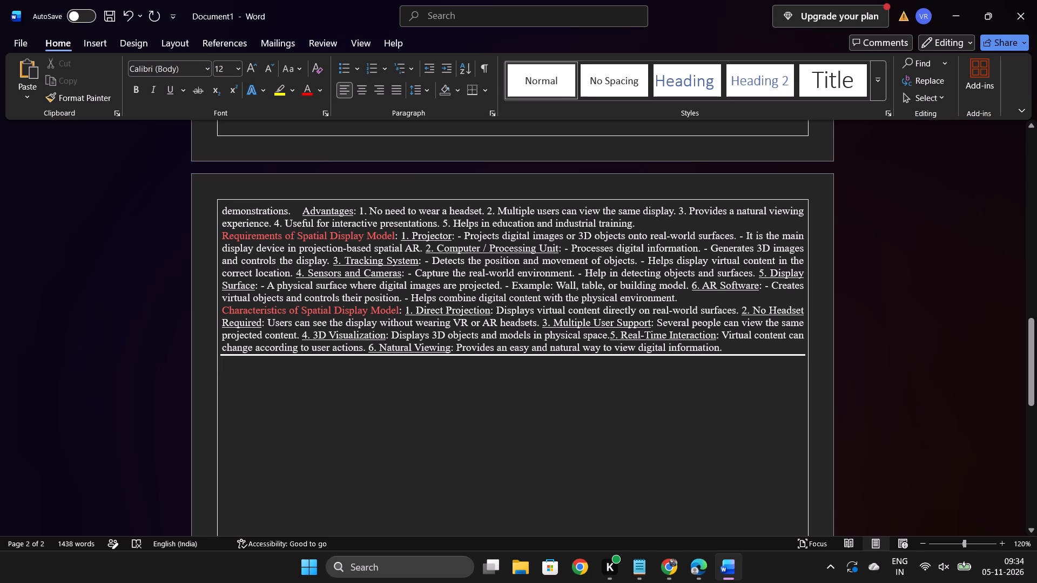
left_click(598, 85)
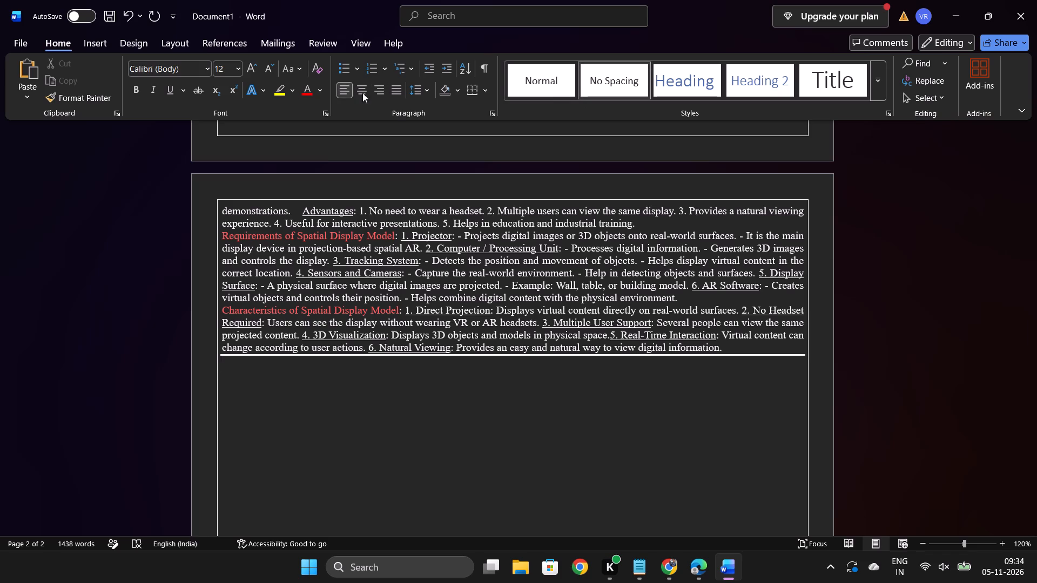
left_click(395, 85)
left_click(421, 249)
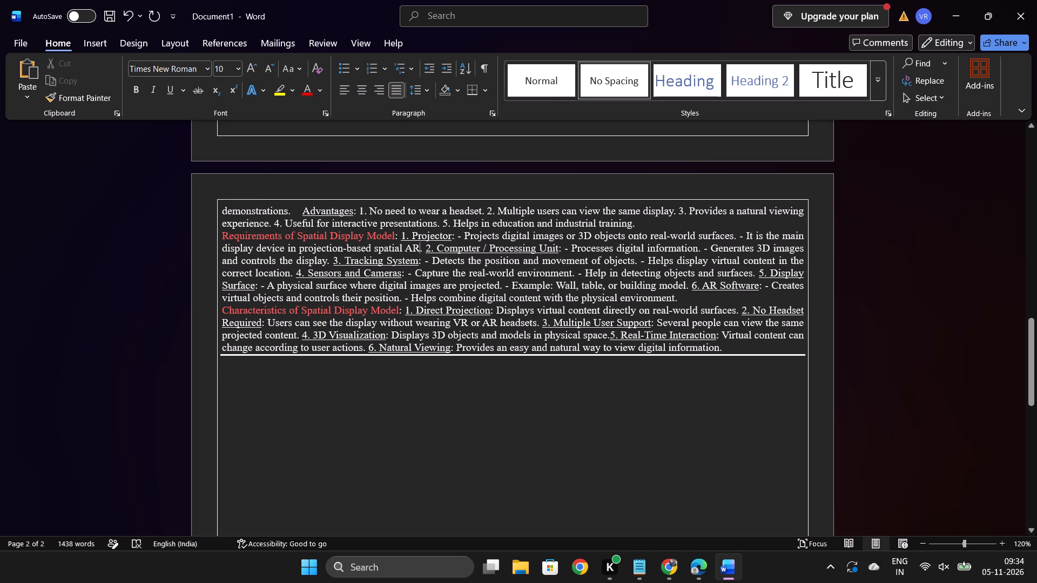
left_click(226, 376)
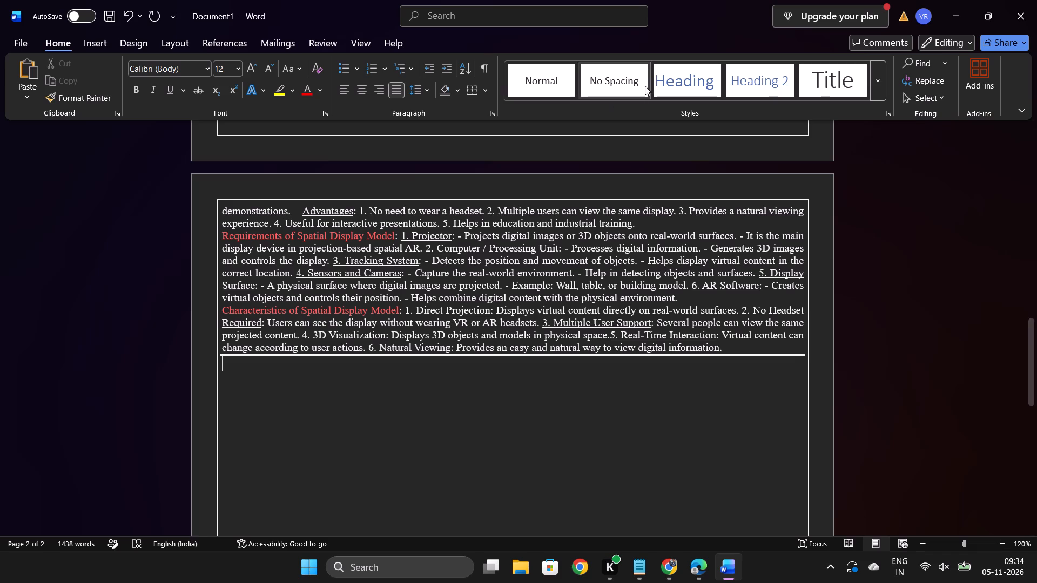
left_click(209, 67)
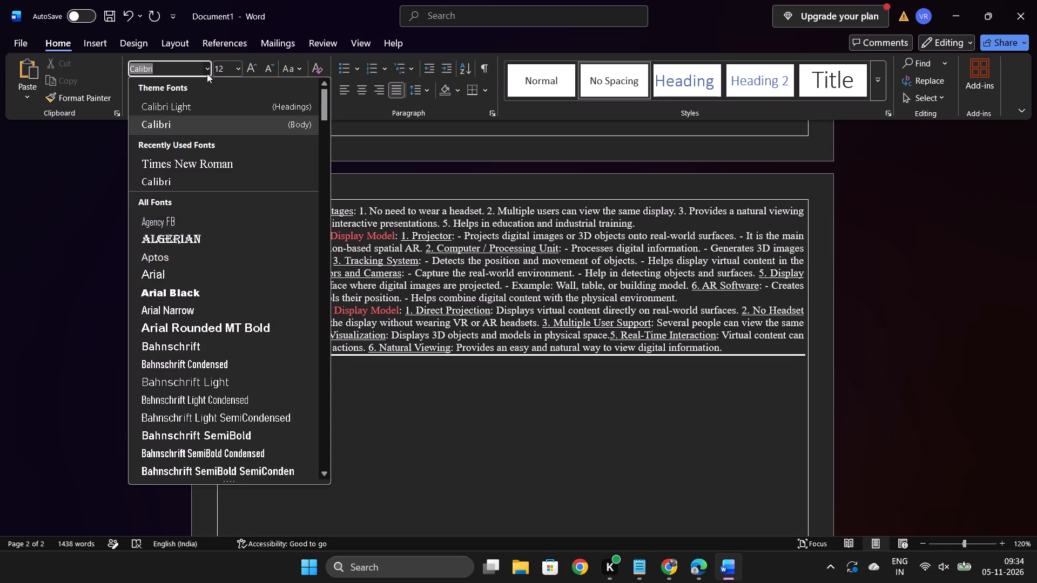
left_click(212, 161)
double_click(264, 64)
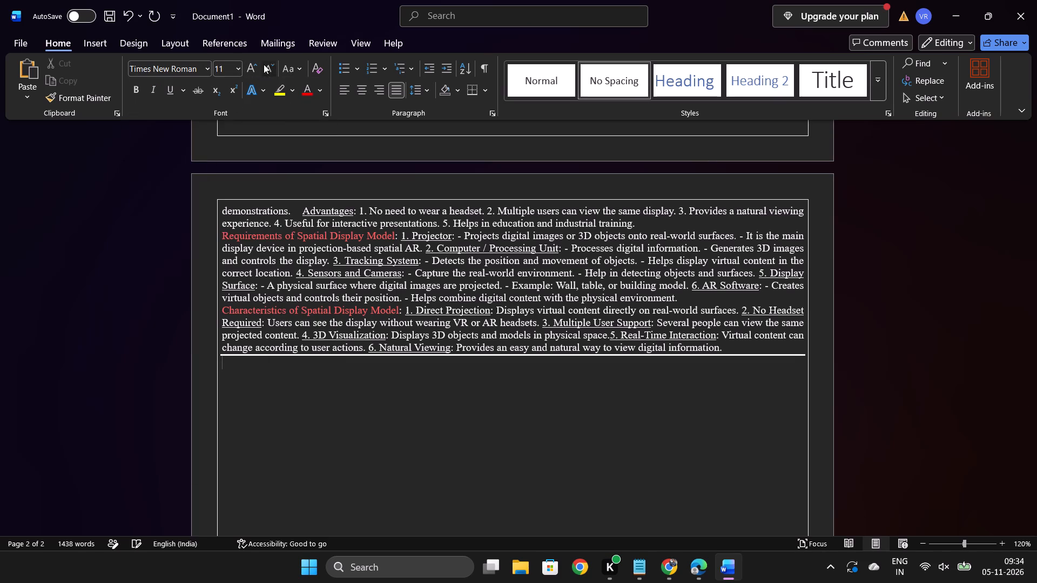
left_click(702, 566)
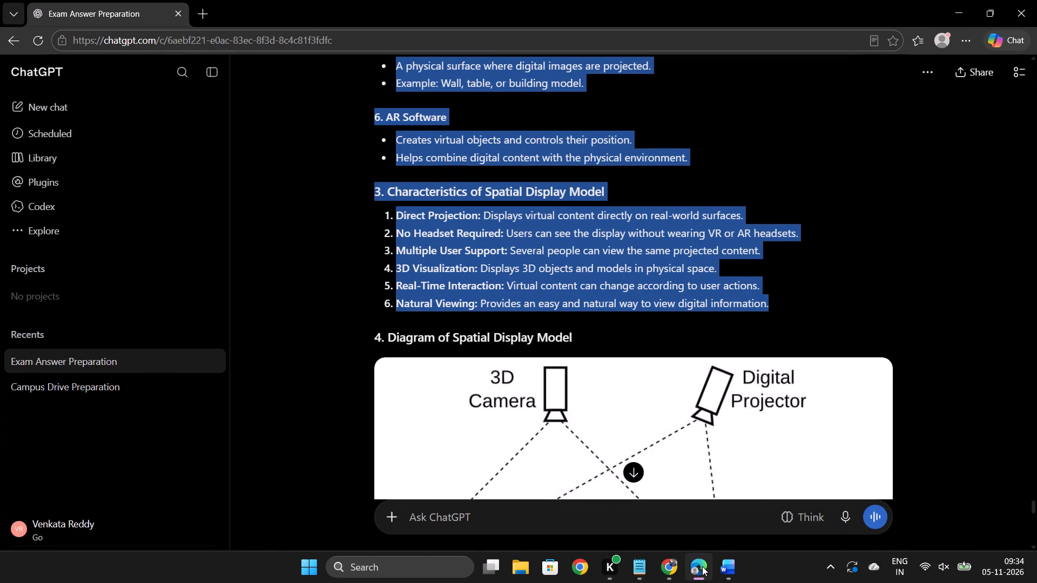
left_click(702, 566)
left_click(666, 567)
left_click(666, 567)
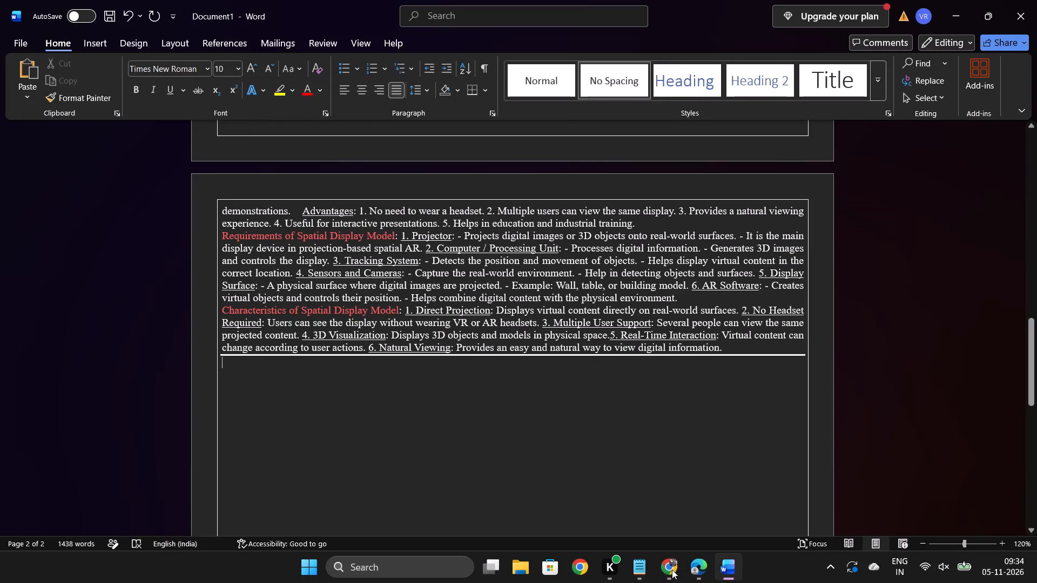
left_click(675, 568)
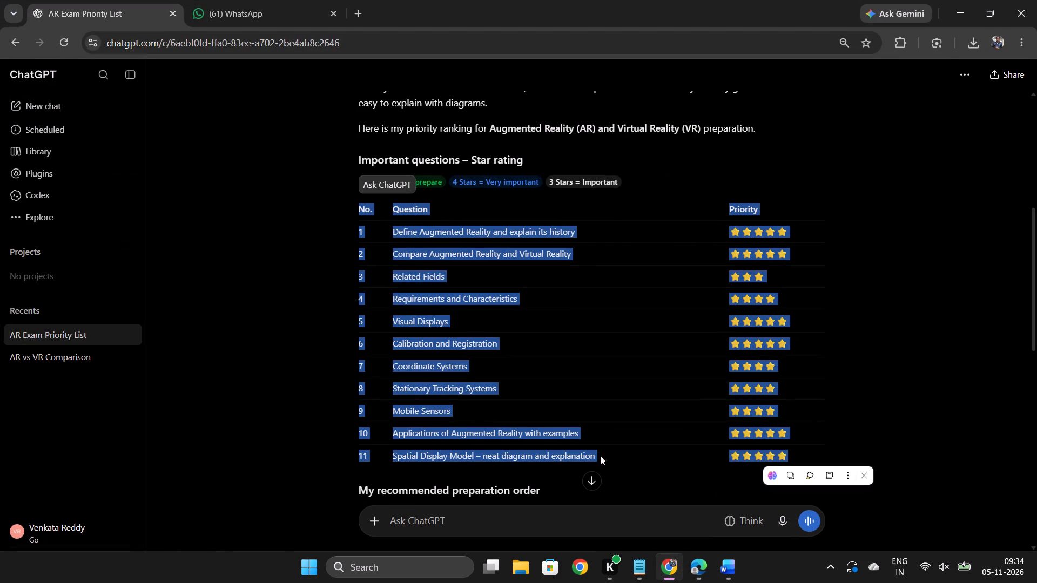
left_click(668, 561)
In Notepad, copy the unmarked questions 8 to 10, Coordinate Systems, Stationary Tracking Systems and Mobile Sensors, with their star ratings.
left_click(638, 563)
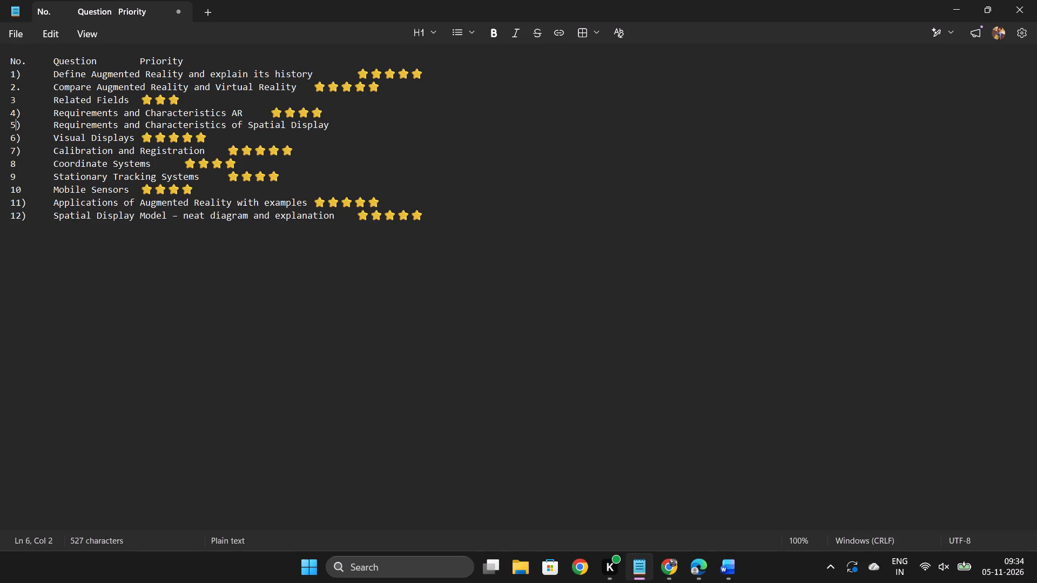
left_click_drag(194, 189, 67, 167)
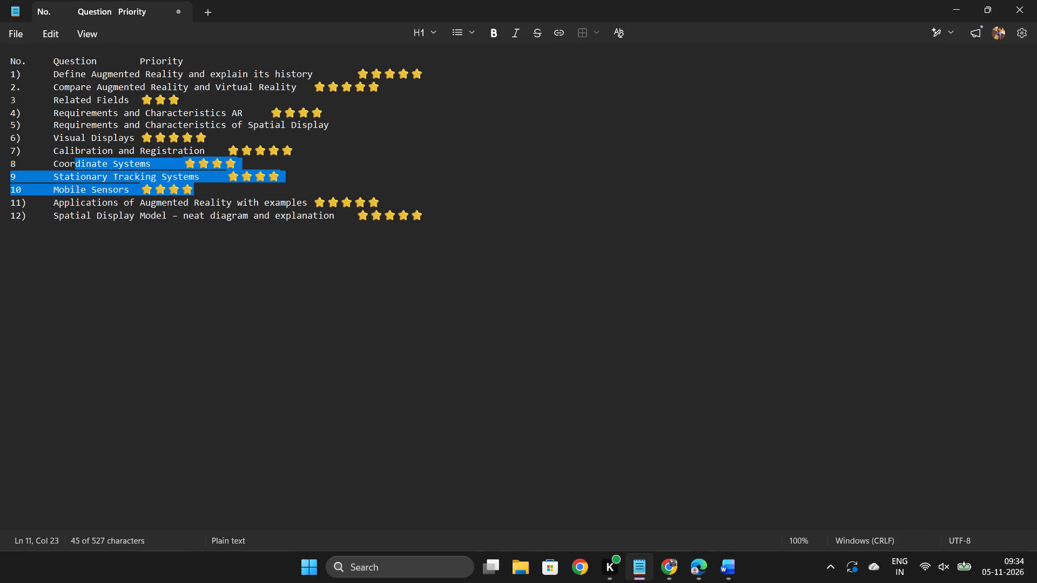
left_click_drag(67, 167, 0, 167)
key("ctrl+c")
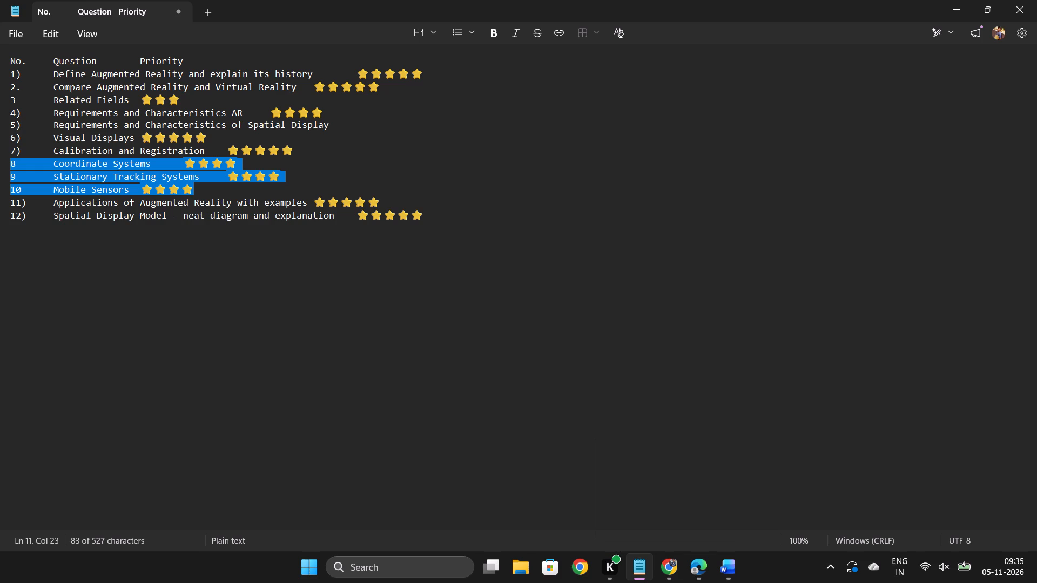
In Chrome's AR Exam Priority List chat, ask ChatGPT "in 3,7,8,9 give me best to questions to get in exam".
left_click(668, 571)
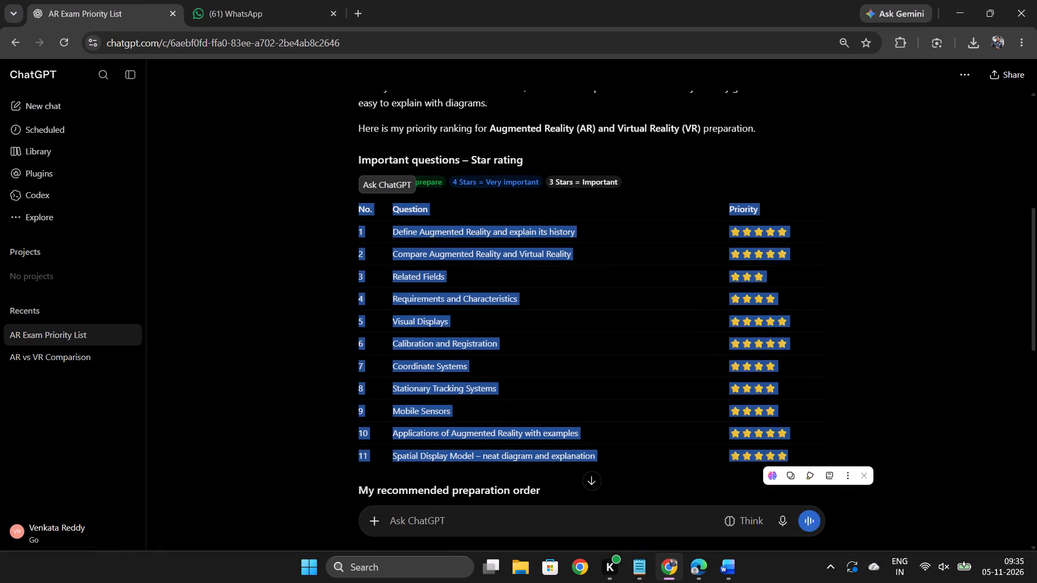
left_click(392, 333)
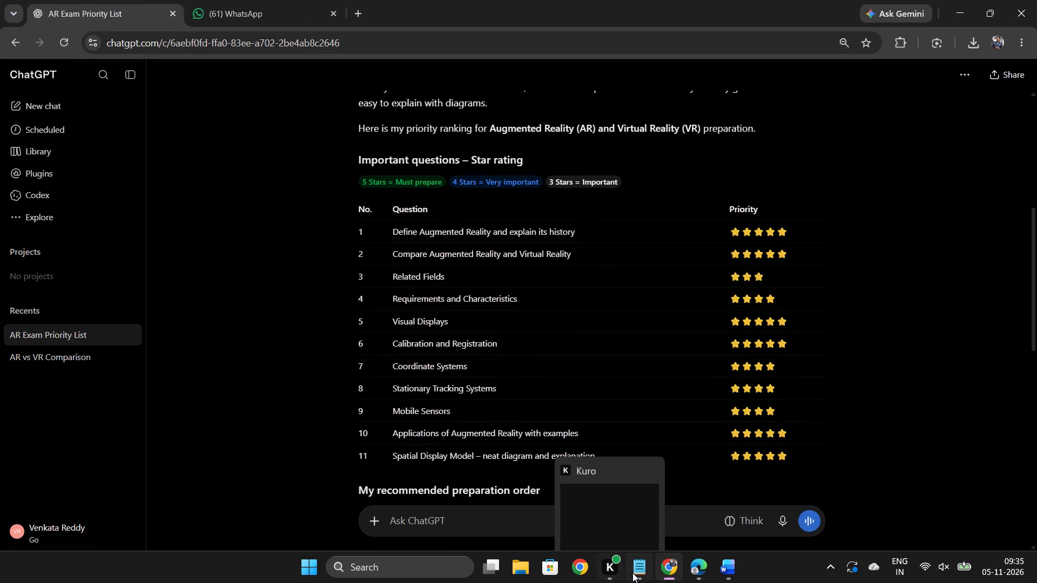
left_click(663, 567)
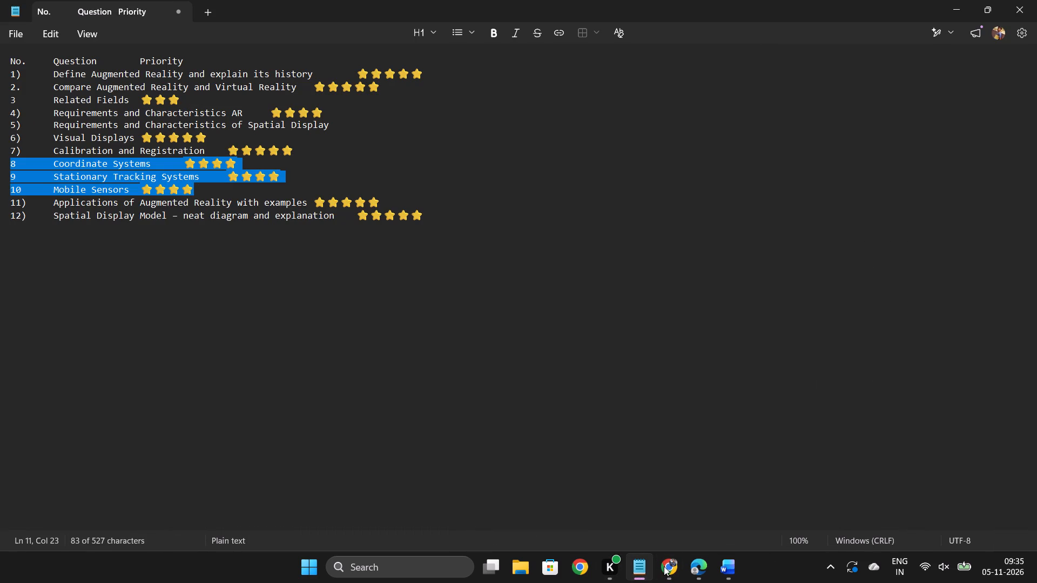
left_click(664, 566)
left_click(664, 566)
left_click(664, 566)
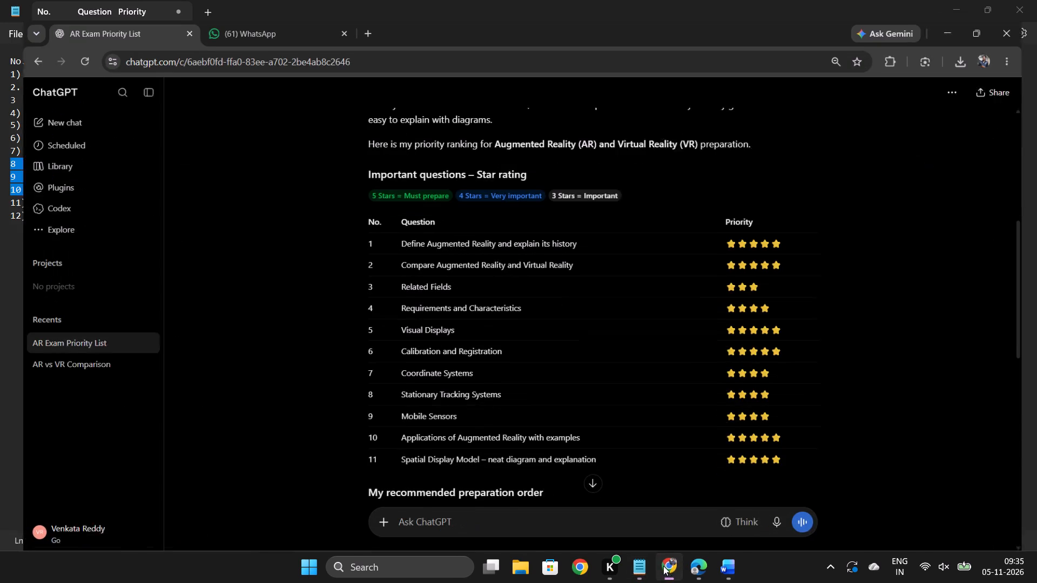
left_click(488, 517)
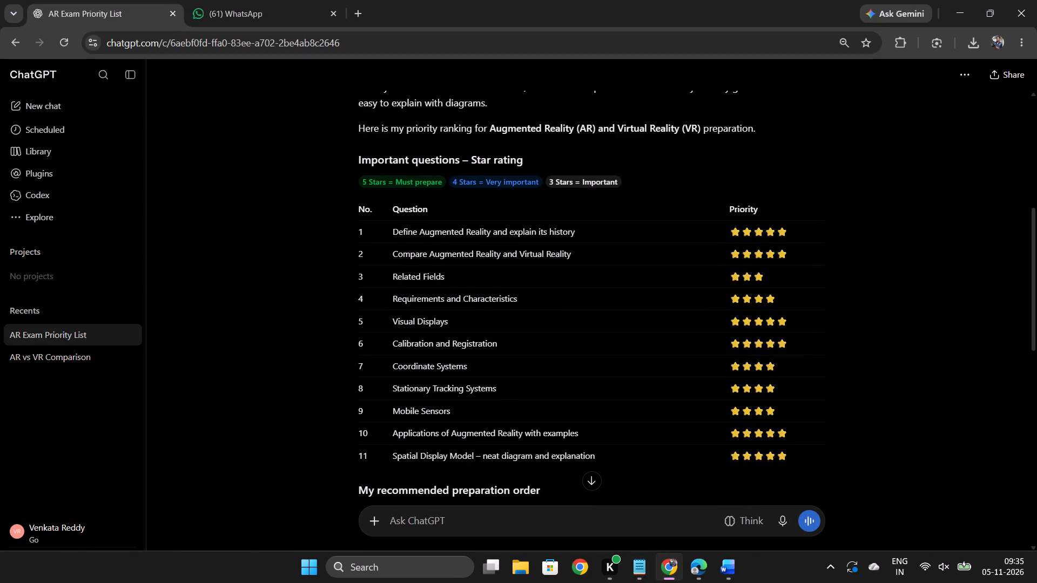
type("in")
key("space")
key("3")
type(",7")
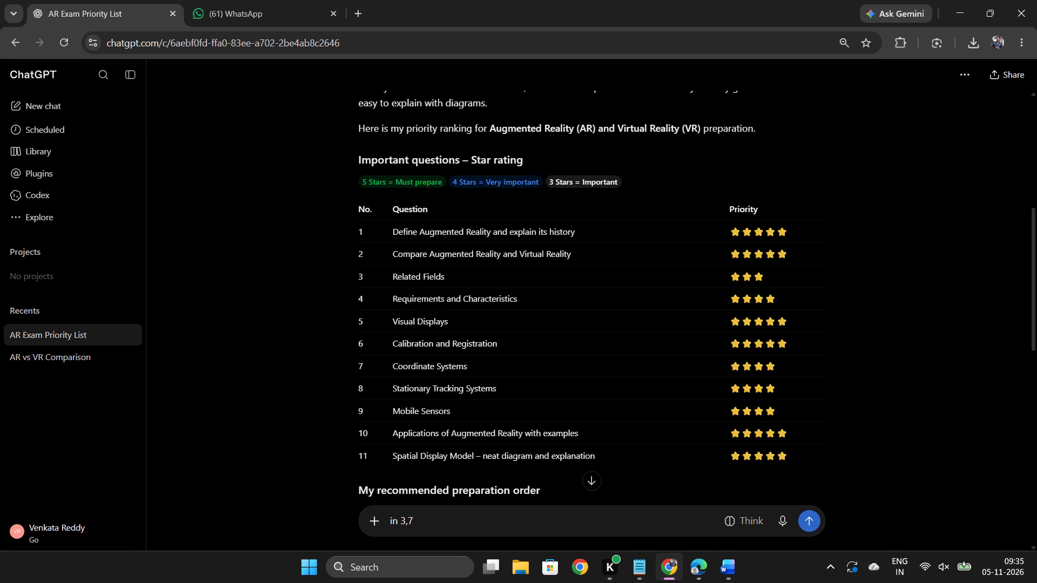
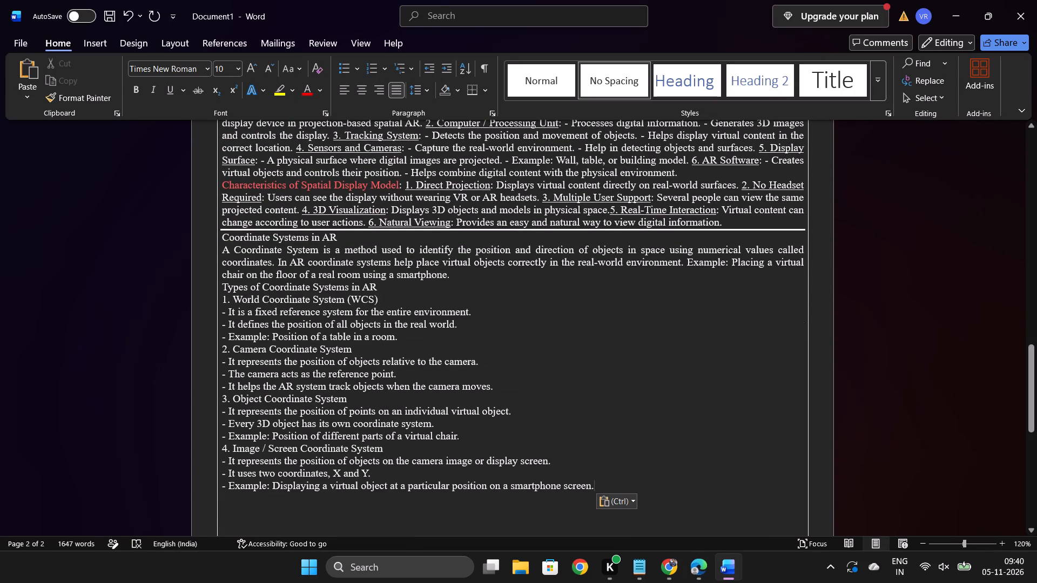
Join the three Image / Screen Coordinate System points onto their heading line, with a colon after the heading and spaces between points.
left_click(224, 487)
key("BackSpace")
key("space")
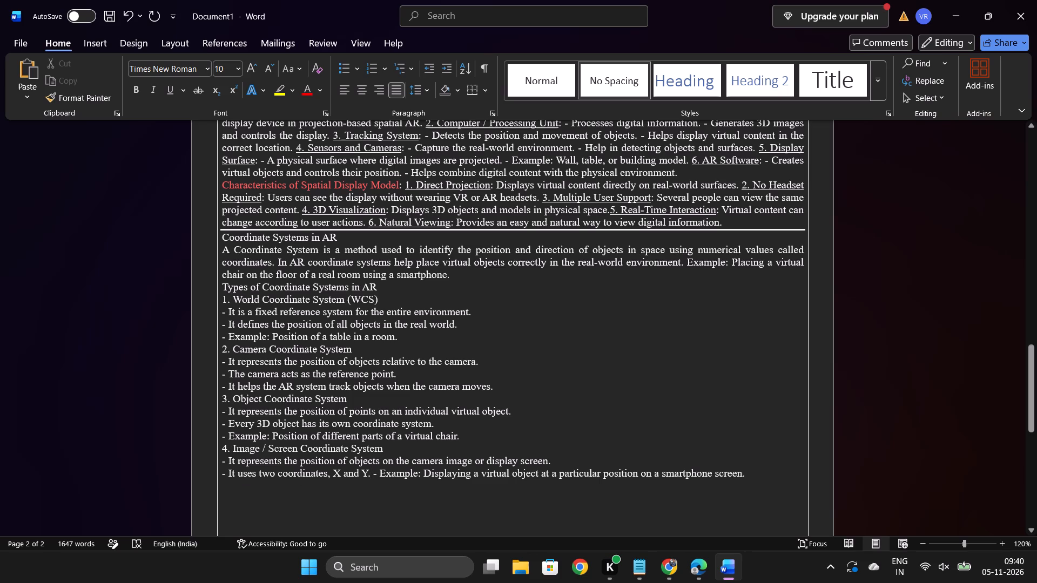
left_click(220, 475)
key("BackSpace")
key("space")
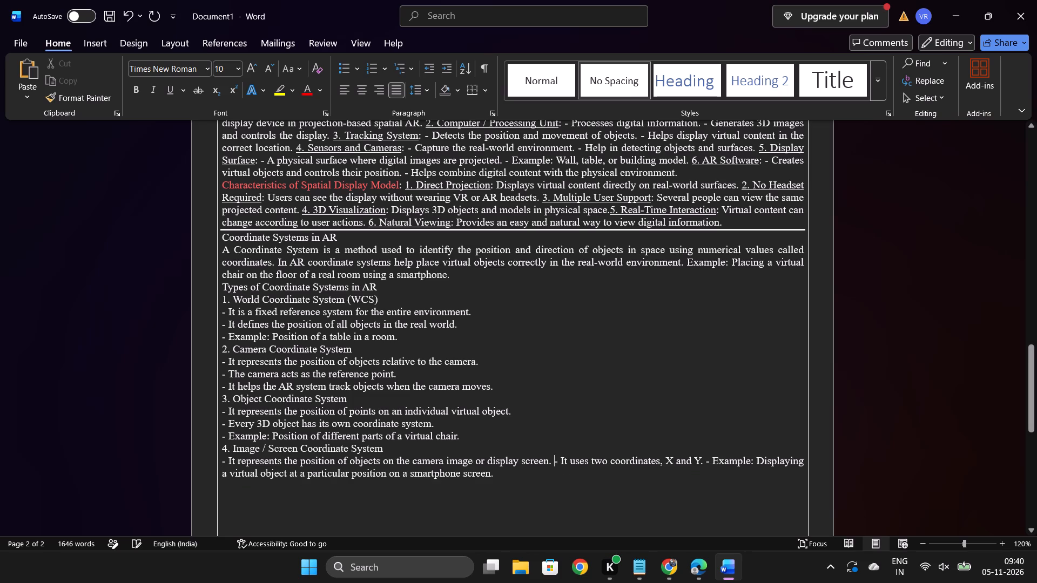
left_click(224, 460)
key("BackSpace")
type(":")
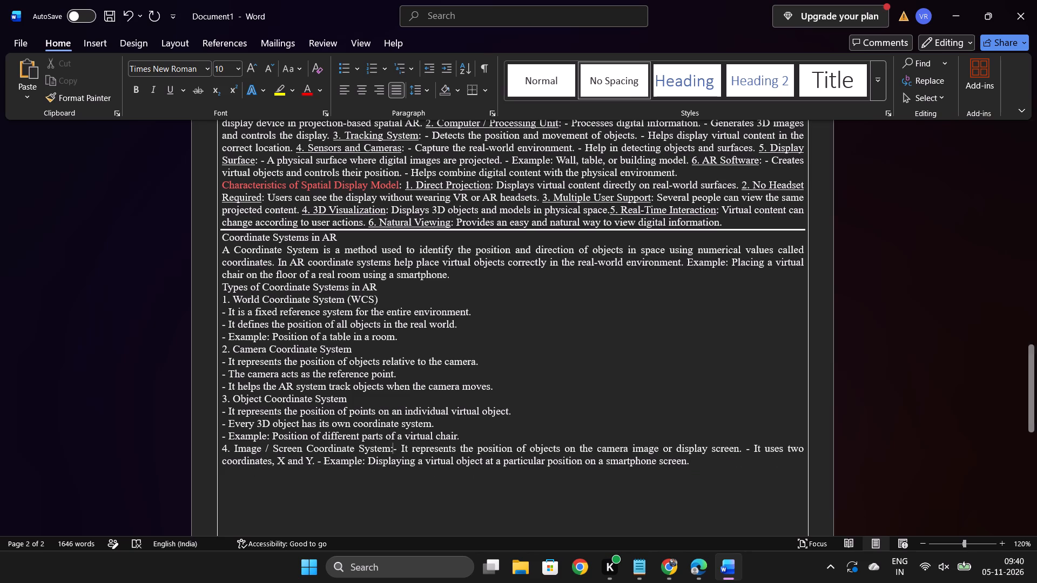
key("space")
Join the three Object Coordinate System points onto their heading line, with a colon after the heading and spaces between points.
left_click(221, 439)
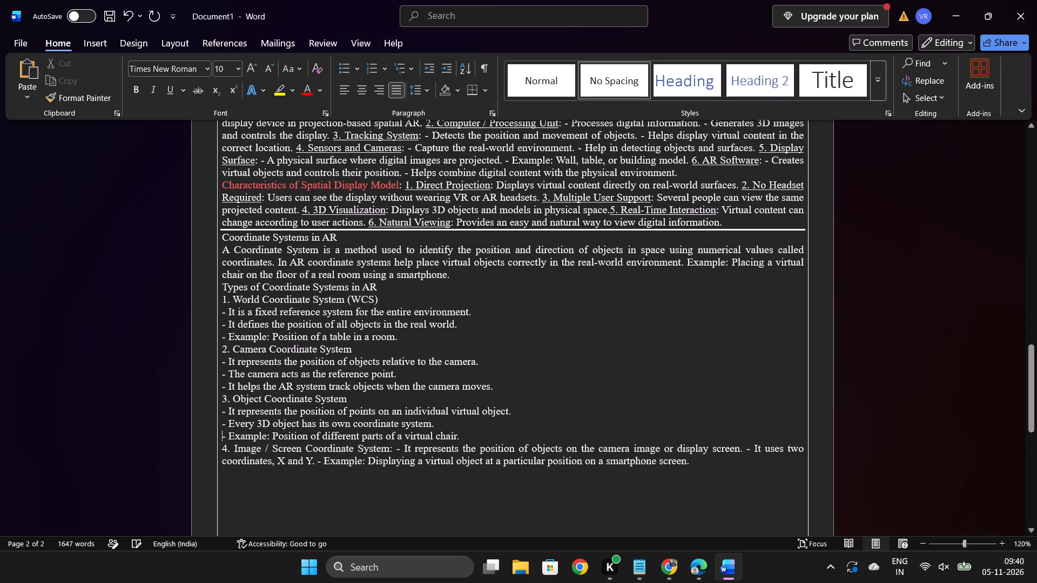
key("BackSpace")
key("space")
left_click(220, 424)
key("BackSpace")
key("space")
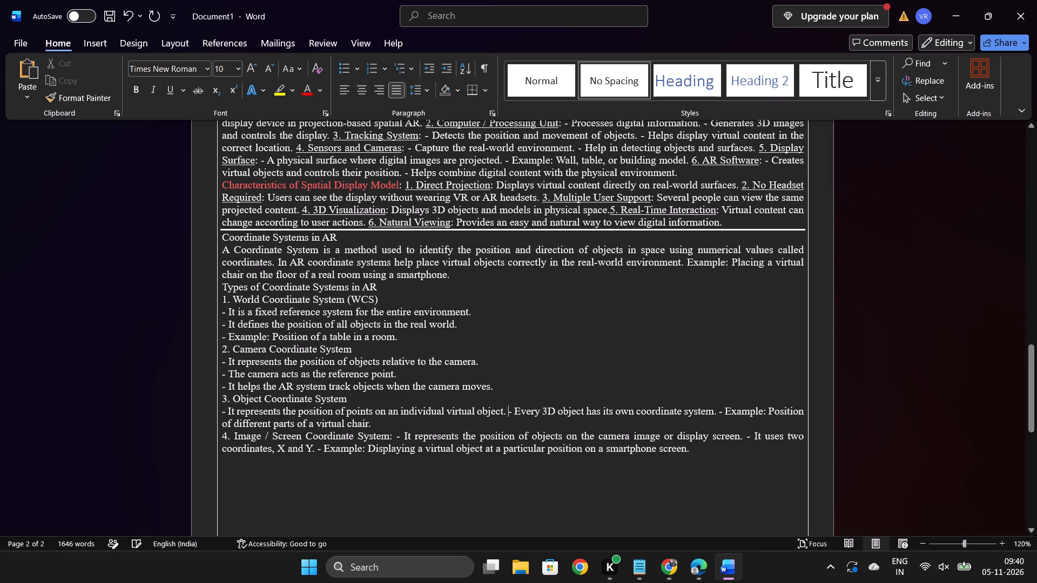
left_click(220, 411)
key("BackSpace")
type(":")
key("space")
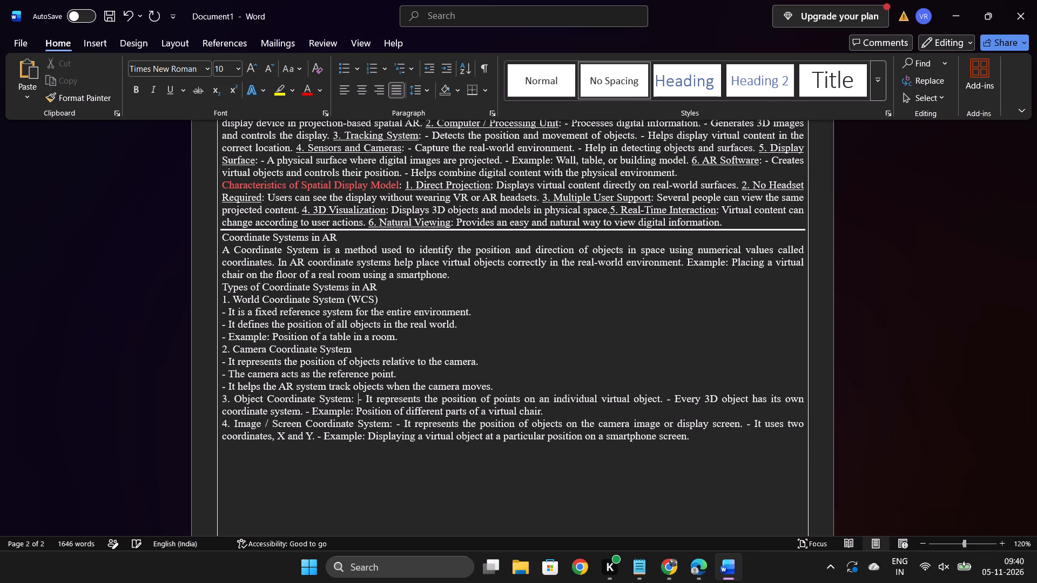
Join the three Camera Coordinate System points onto their heading line, with a colon after the heading and spaces between points.
left_click(222, 386)
key("BackSpace")
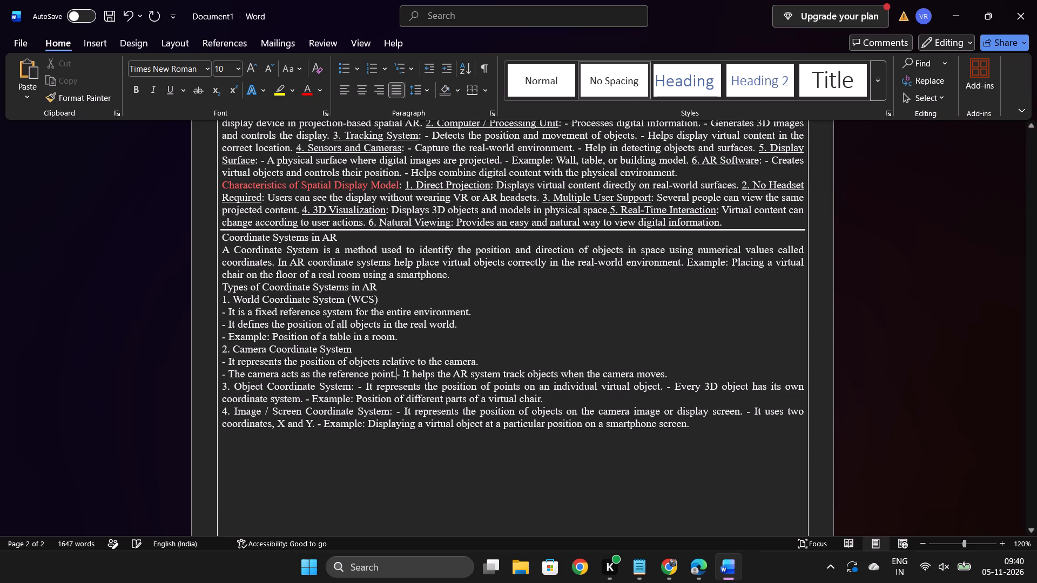
key("space")
left_click(221, 375)
key("equal")
key("BackSpace")
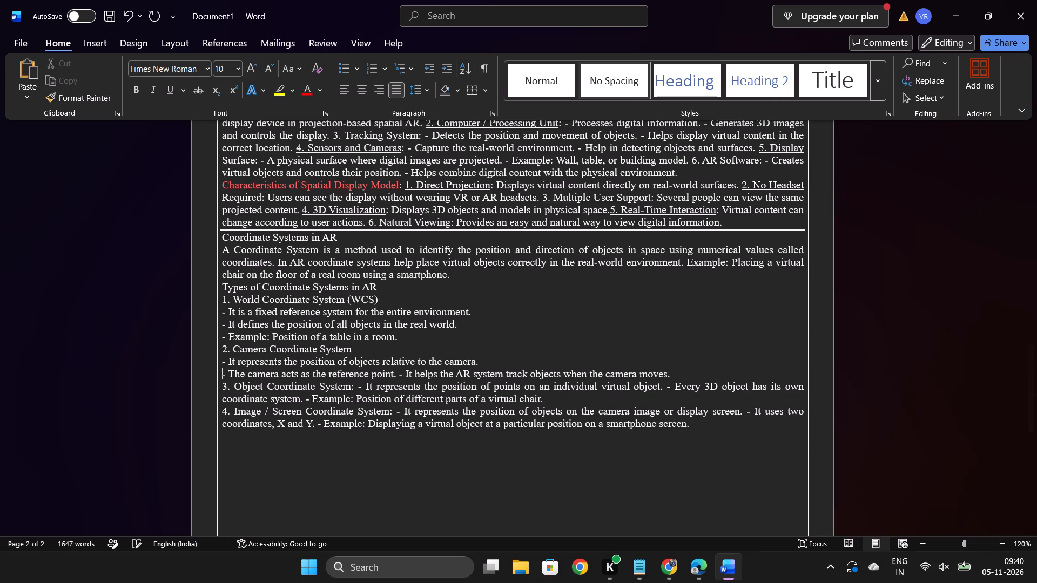
key("BackSpace")
key("space")
left_click(222, 362)
key("BackSpace")
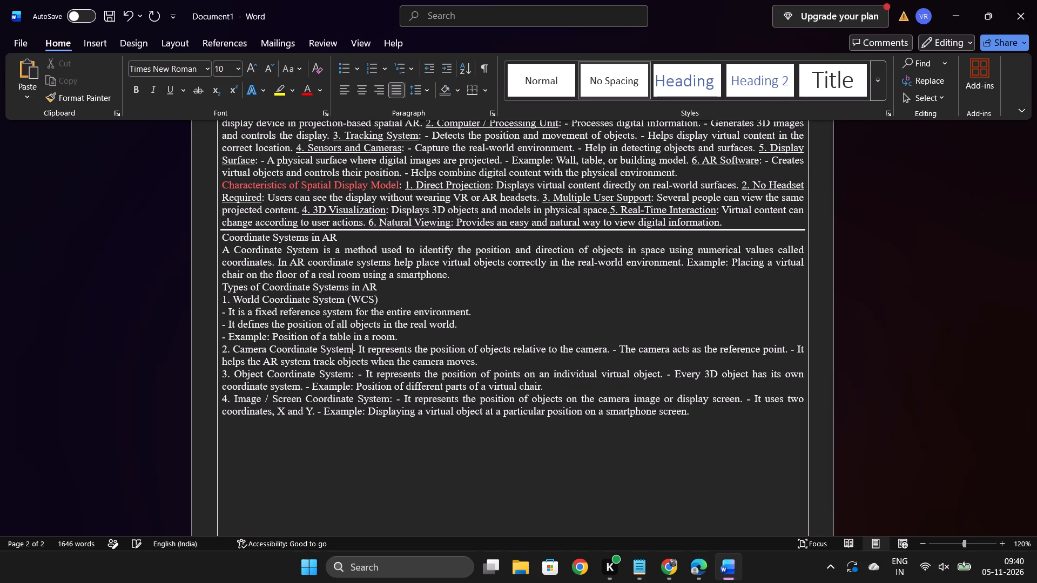
type(":")
key("space")
Join the three World Coordinate System (WCS) points onto their heading line, with a colon after the heading and spaces between points.
left_click(222, 337)
key("BackSpace")
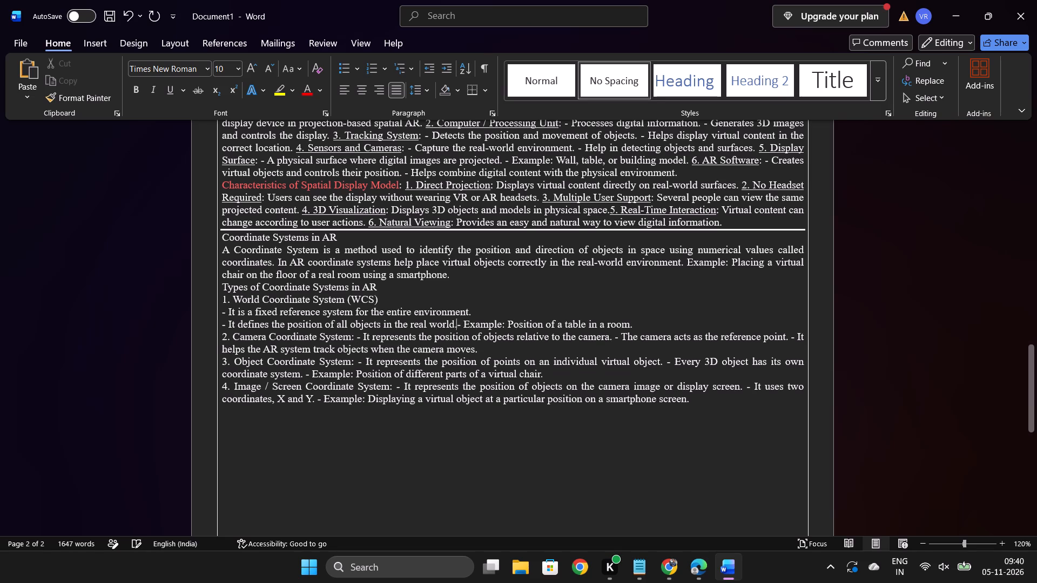
key("space")
left_click(223, 324)
key("BackSpace")
key("space")
left_click(220, 311)
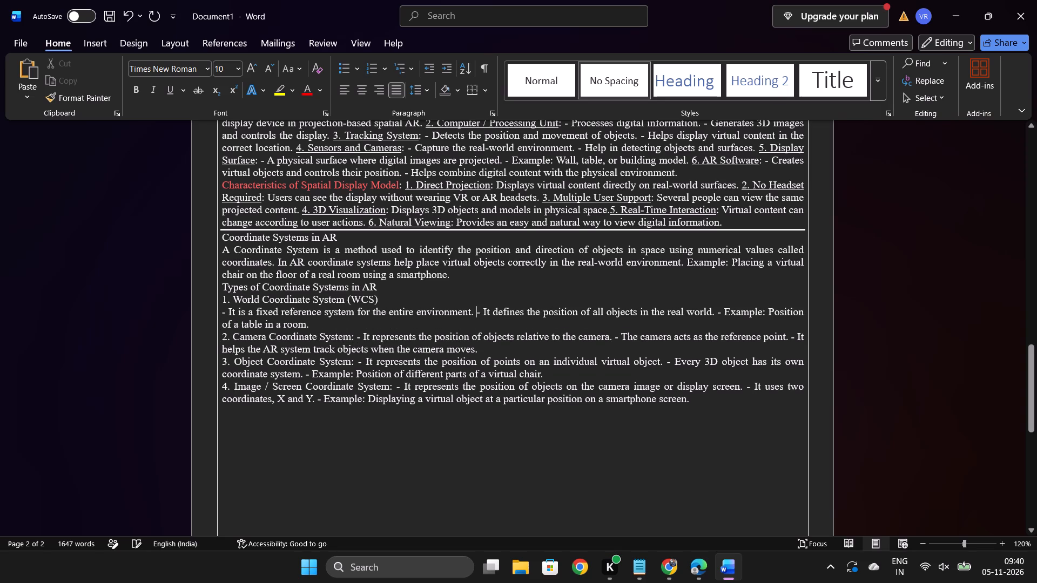
key("BackSpace")
type(":")
key("space")
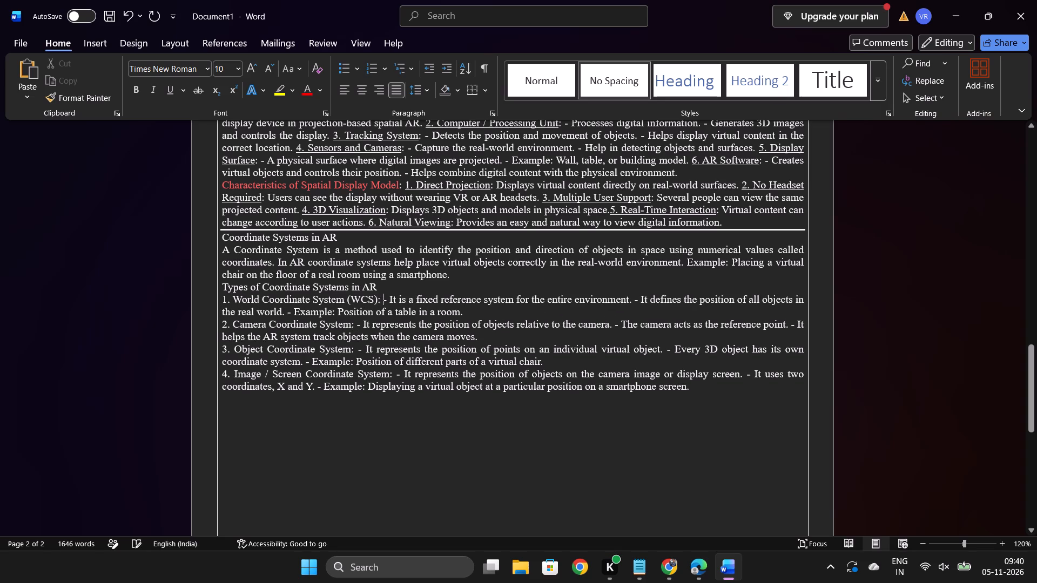
Add a colon after "Types of Coordinate Systems in AR" and underline that heading and the four numbered coordinate system names.
left_click(381, 287)
key("shift+colon")
left_click_drag(368, 288, 231, 288)
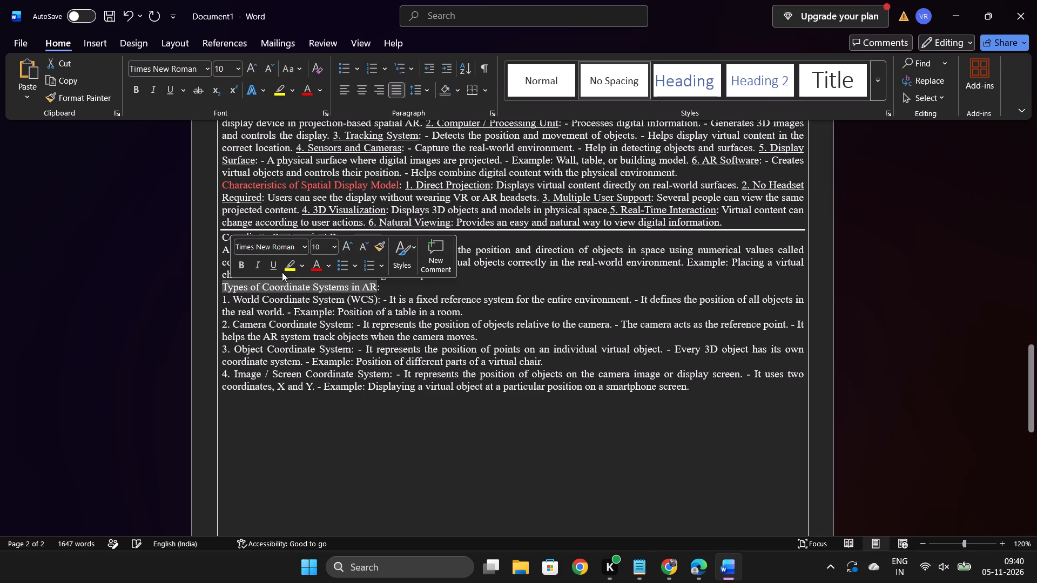
left_click(271, 264)
left_click_drag(365, 300, 293, 300)
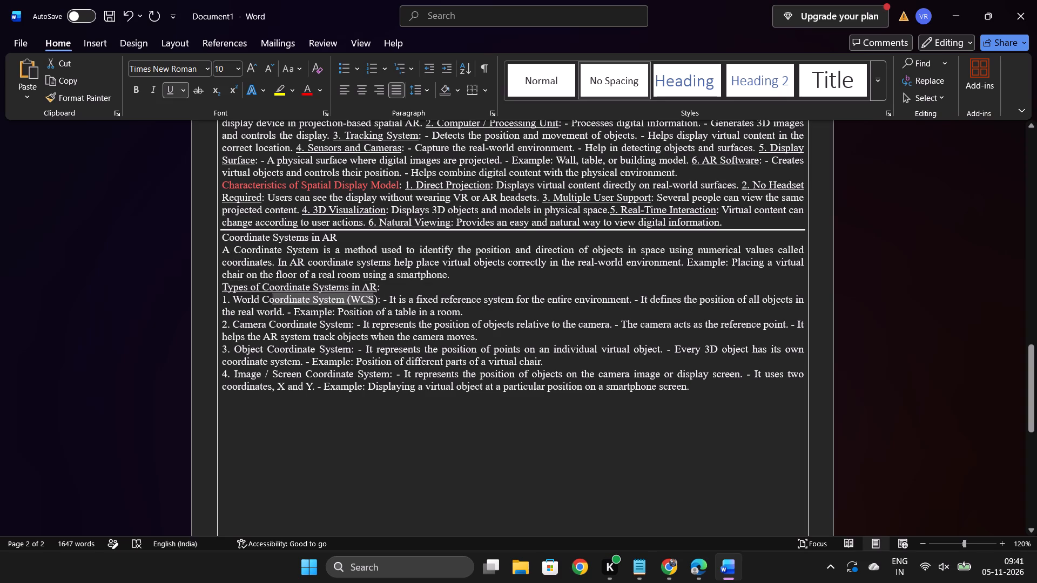
left_click_drag(293, 300, 218, 300)
left_click(267, 280)
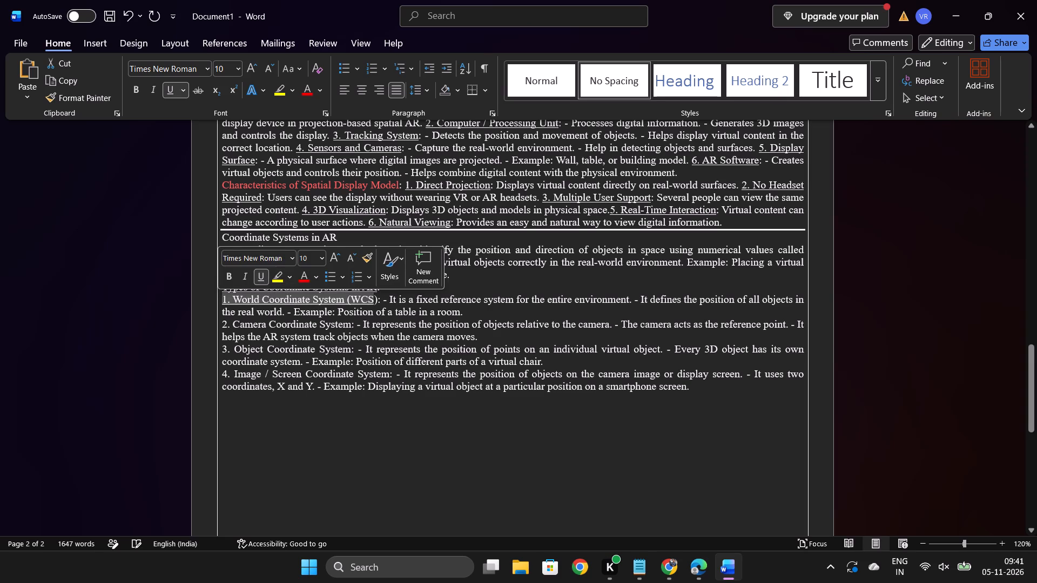
left_click_drag(334, 322, 223, 321)
left_click(260, 299)
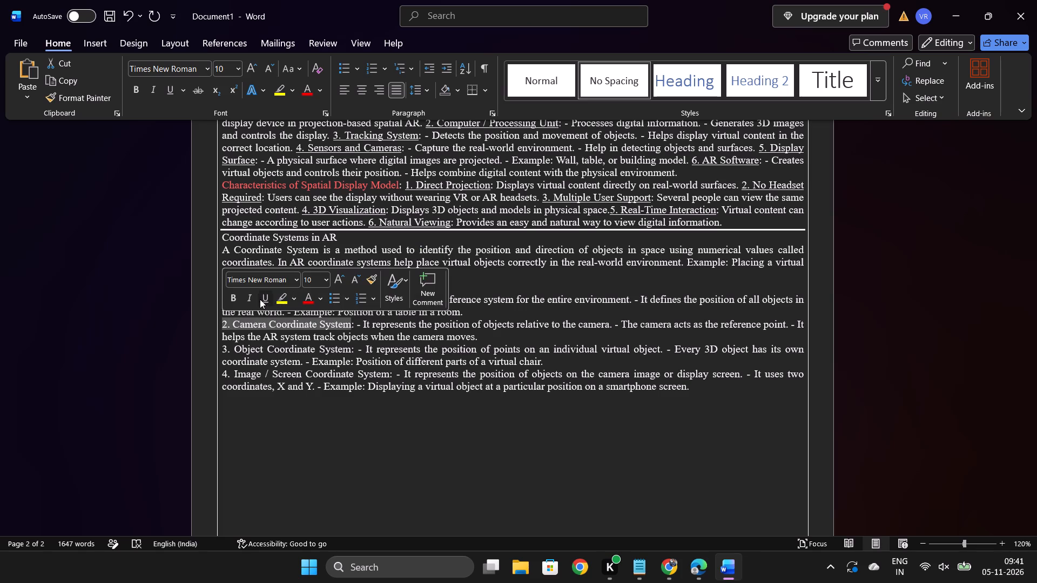
left_click_drag(337, 349, 251, 348)
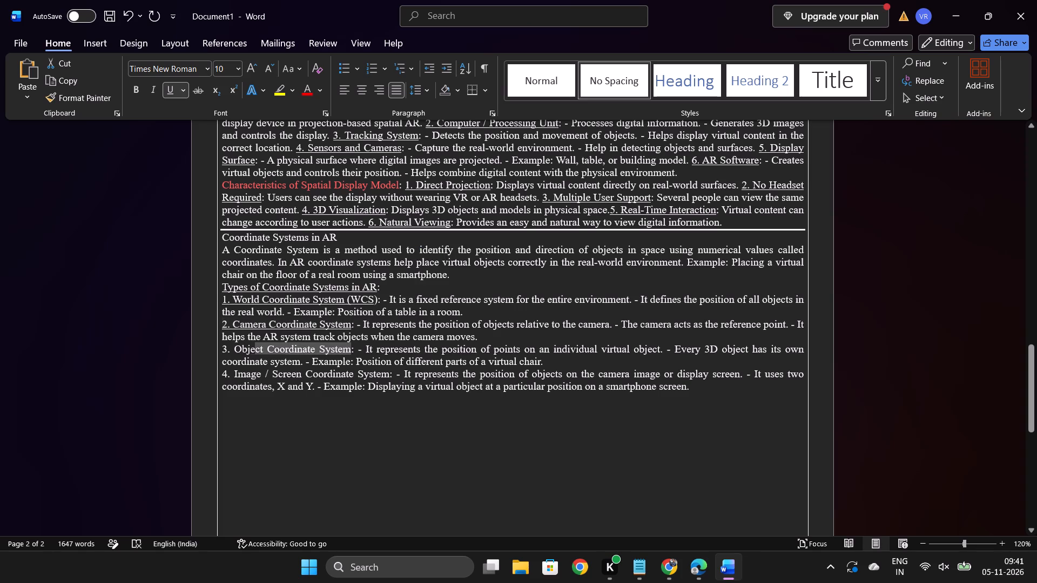
left_click_drag(251, 348, 221, 348)
left_click(265, 330)
left_click_drag(375, 375, 221, 370)
left_click(266, 345)
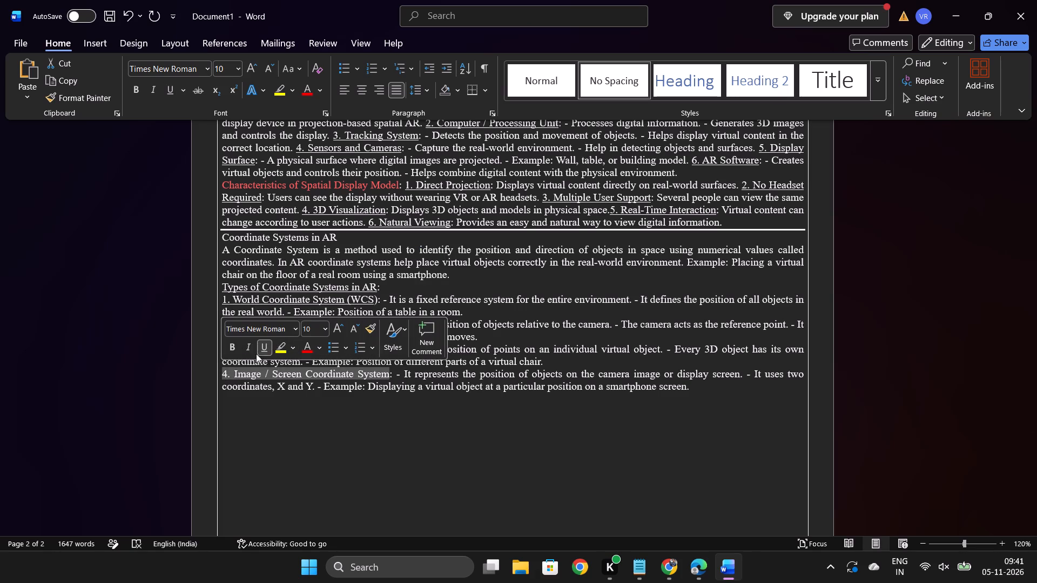
Merge the four numbered coordinate system paragraphs into one continuous paragraph, separated by single spaces.
left_click(222, 375)
key("BackSpace")
key("space")
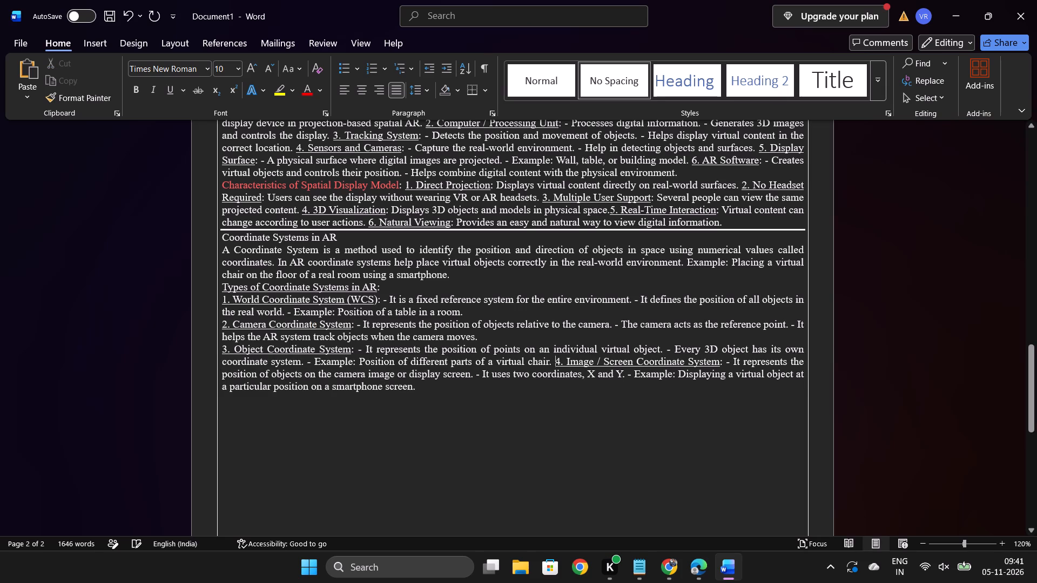
left_click(223, 349)
key("BackSpace")
key("space")
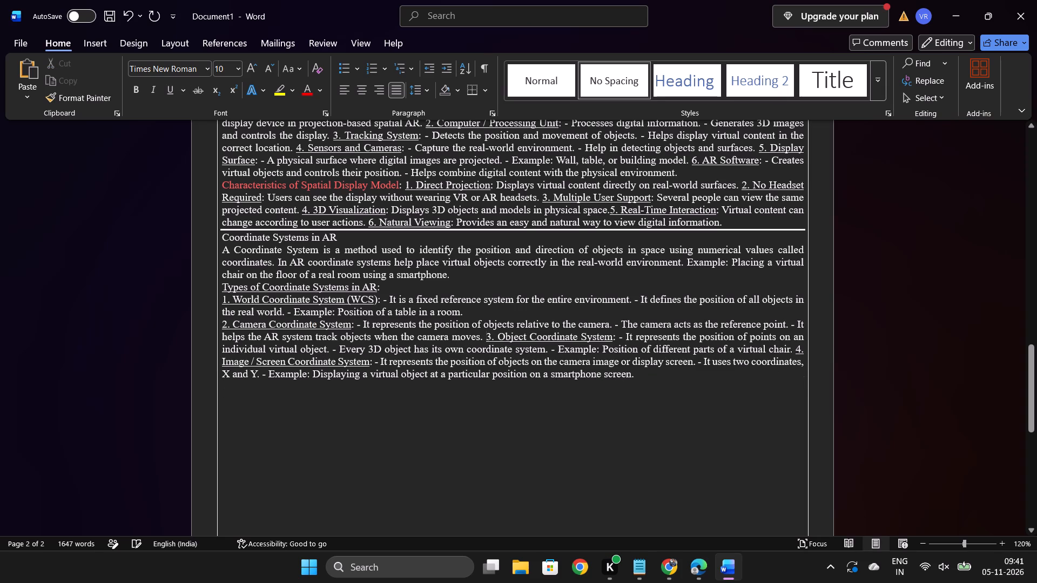
left_click(221, 326)
key("BackSpace")
key("space")
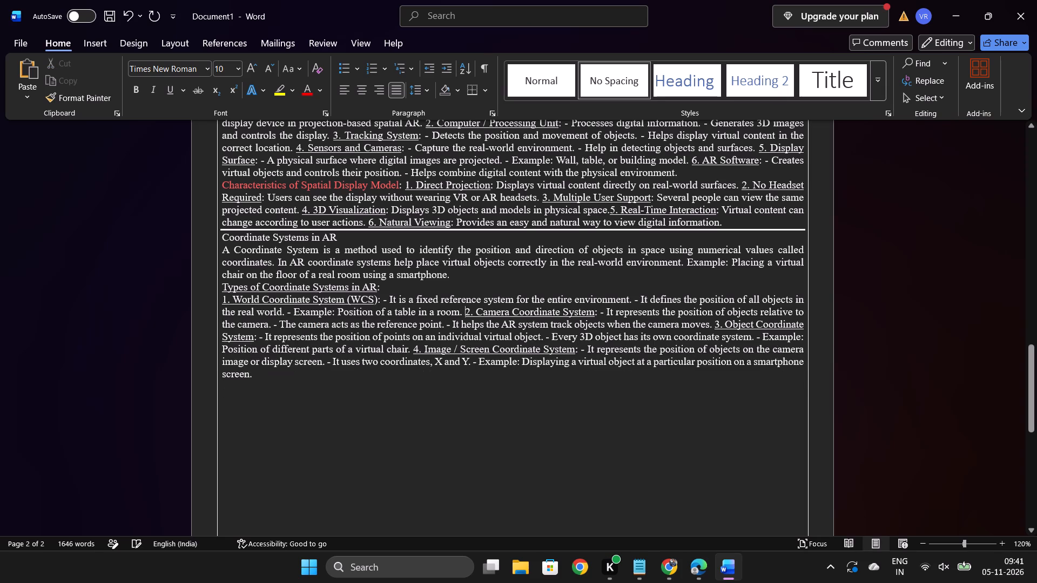
Join the merged types onto the Types heading with a space, and run that heading on from the introduction after two spaces.
left_click(220, 300)
key("BackSpace")
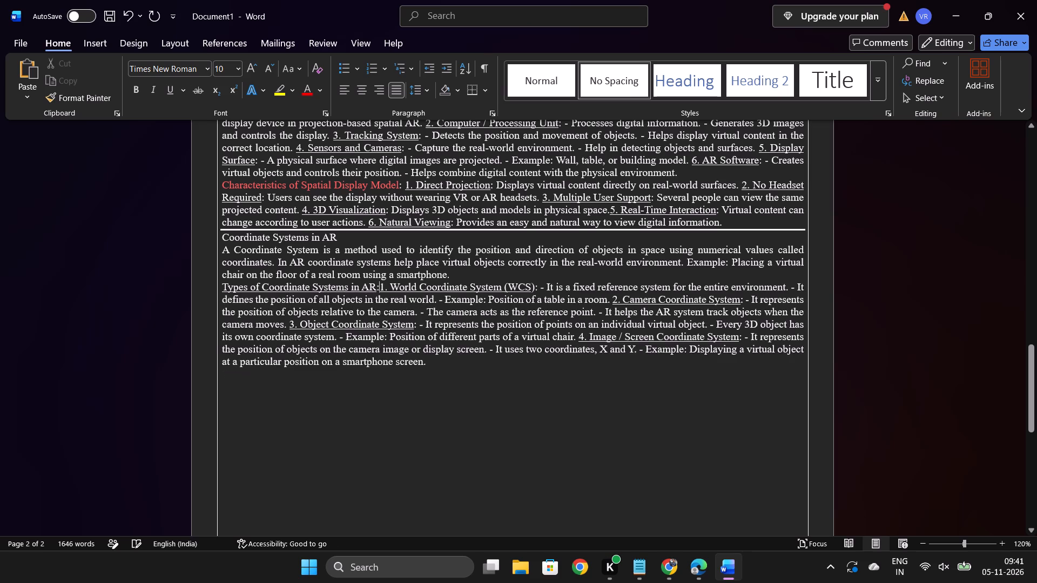
key("space")
left_click(222, 288)
key("BackSpace")
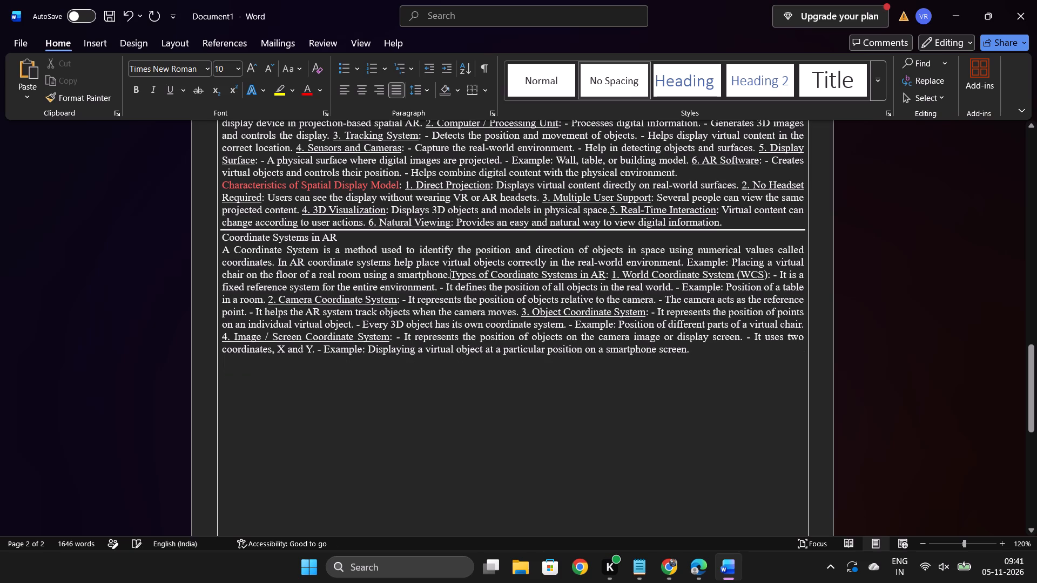
key("space")
key("space")
Copy the "Working of Coordinate Systems in AR" section from ChatGPT and paste it as text only below the types paragraph in Word.
left_click(733, 358)
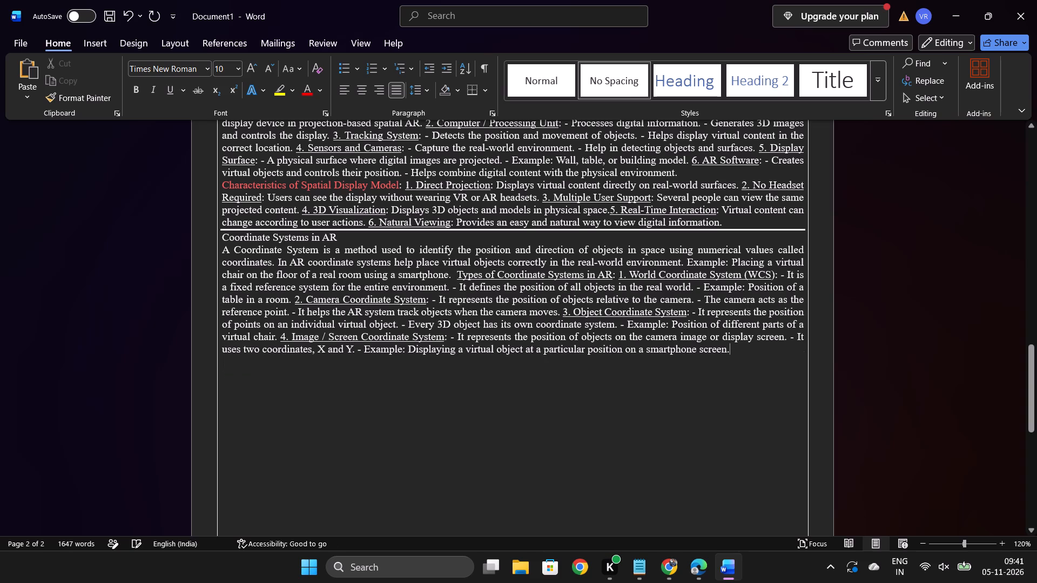
left_click(692, 570)
scroll(434, 382, "down", 5)
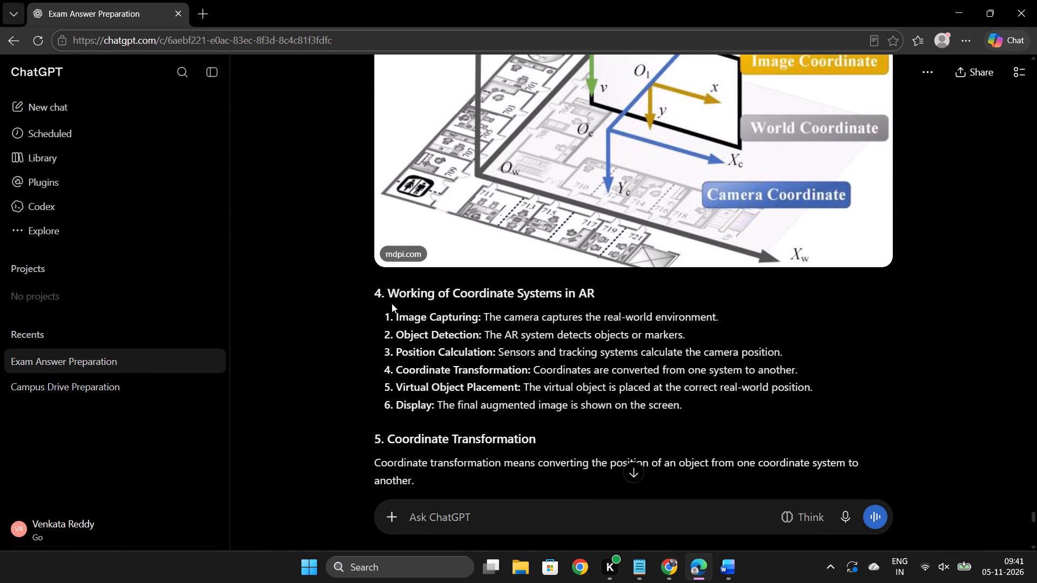
left_click_drag(389, 293, 720, 417)
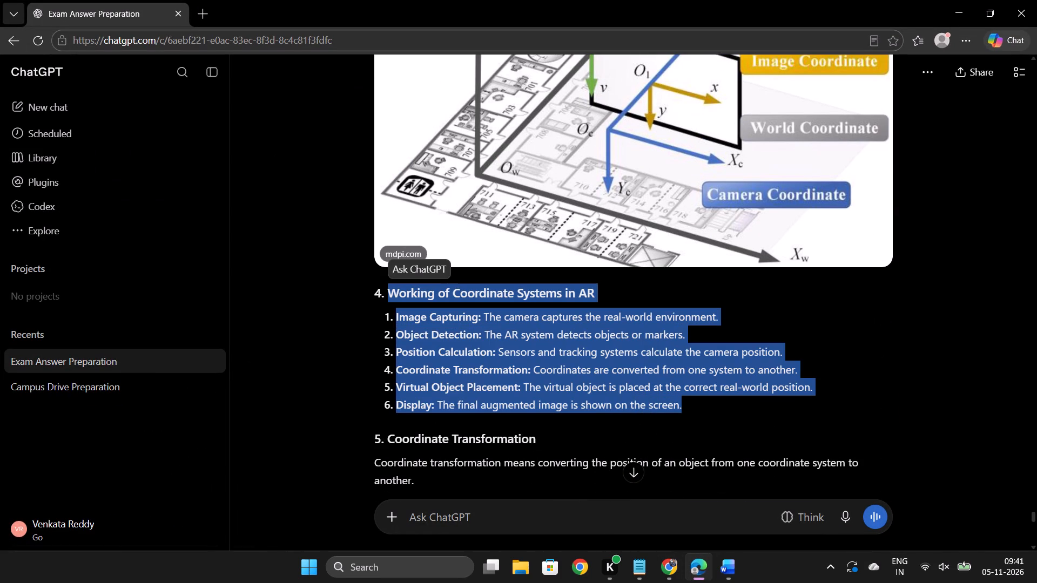
key("ctrl+c")
scroll(571, 440, "down", 2)
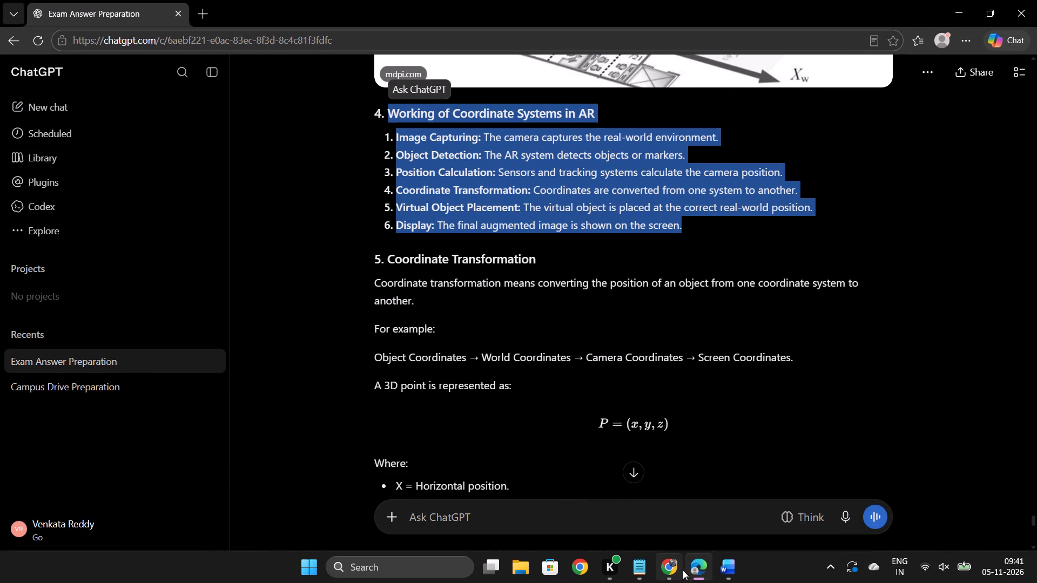
left_click(698, 569)
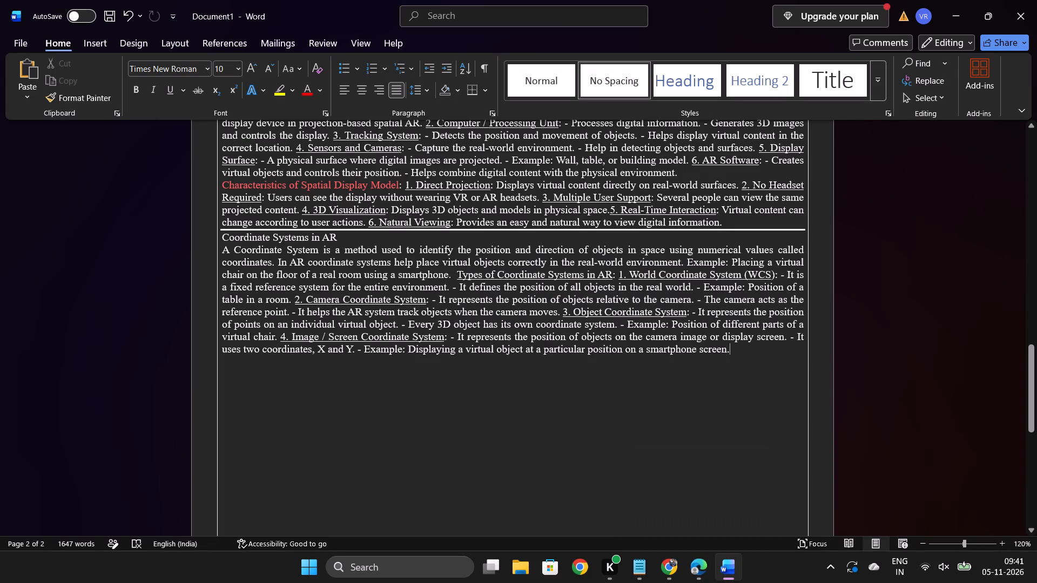
key("Return")
key("ctrl+v")
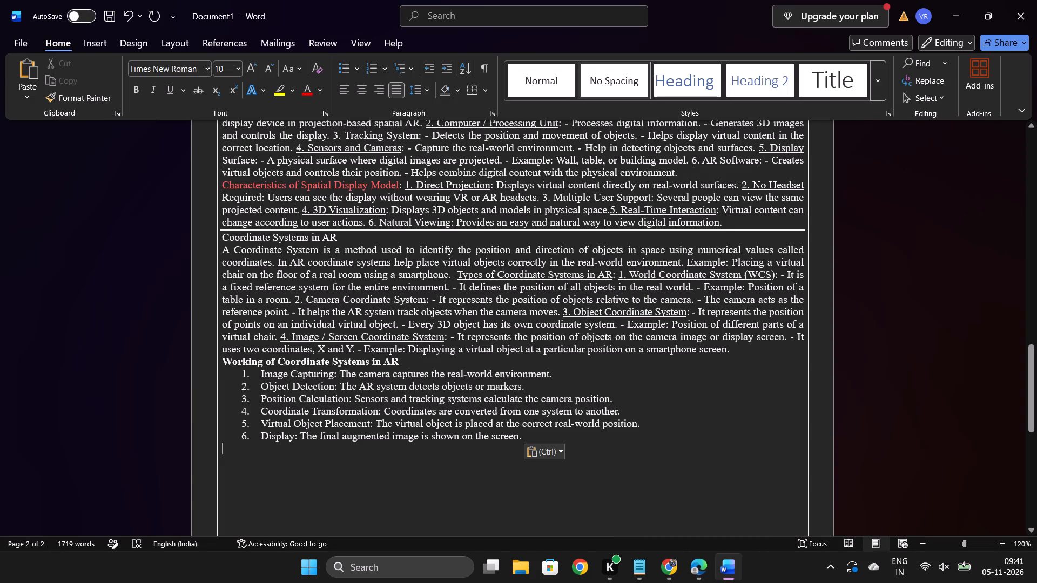
left_click(239, 436)
left_click(545, 453)
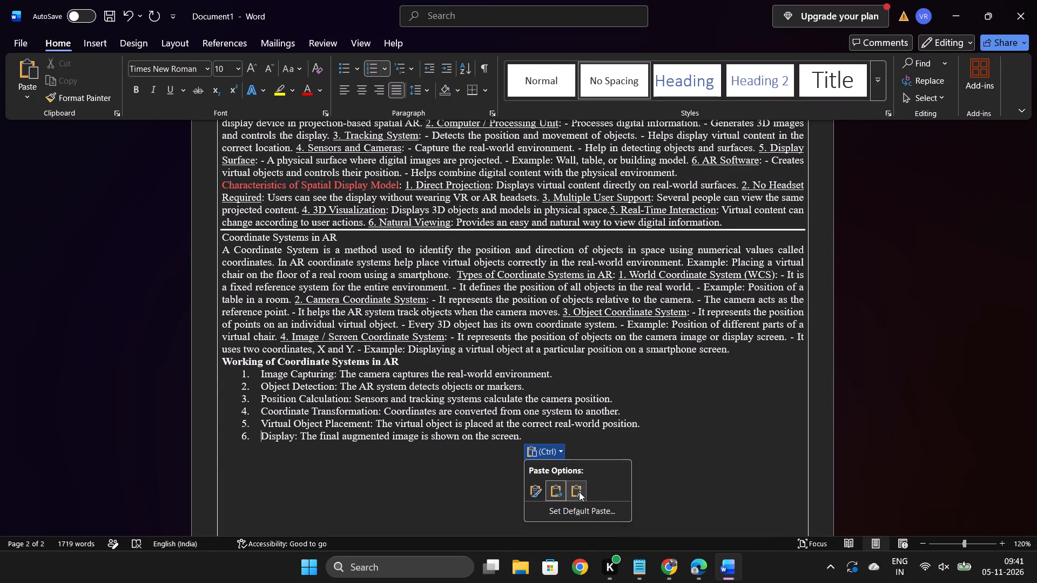
left_click(578, 492)
Underline the six numbered stage names, from "1. Image Capturing" through "6. Display", in the pasted Working section.
left_click_drag(263, 436, 218, 436)
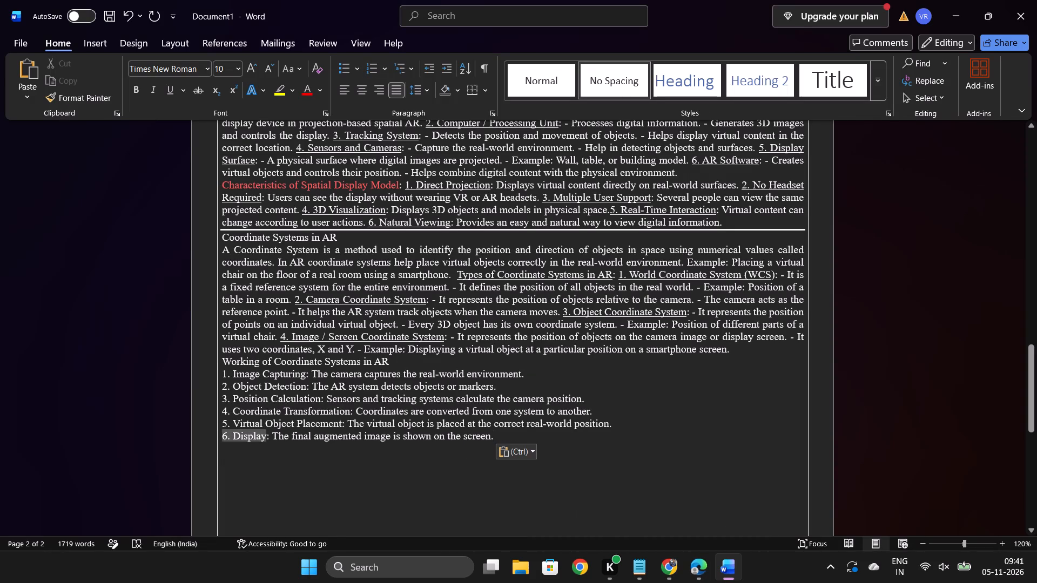
left_click_drag(218, 436, 218, 436)
left_click_drag(316, 424, 215, 424, "ctrl")
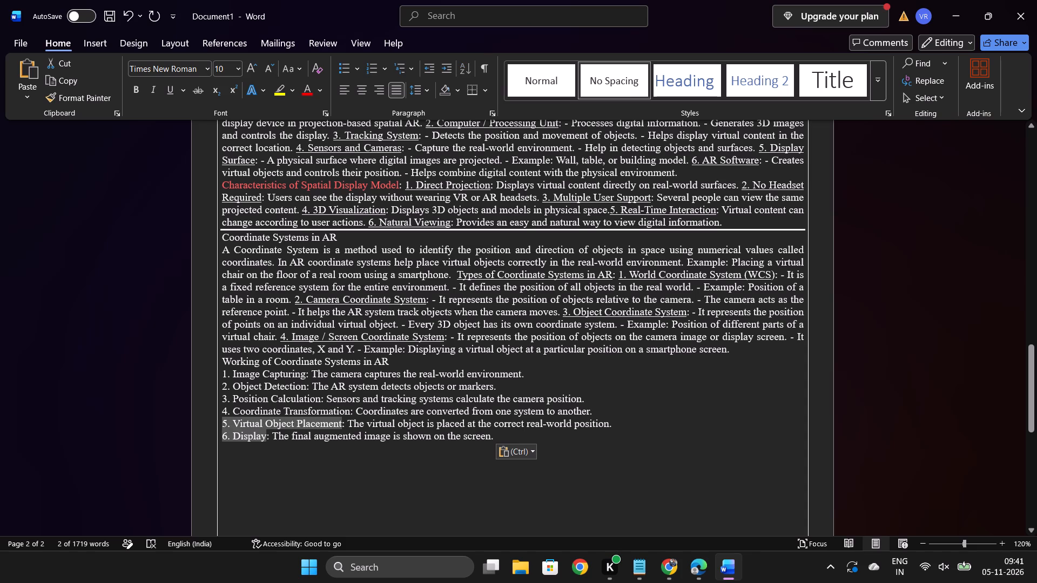
left_click_drag(310, 412, 212, 412, "ctrl")
left_click_drag(298, 398, 270, 398, "ctrl")
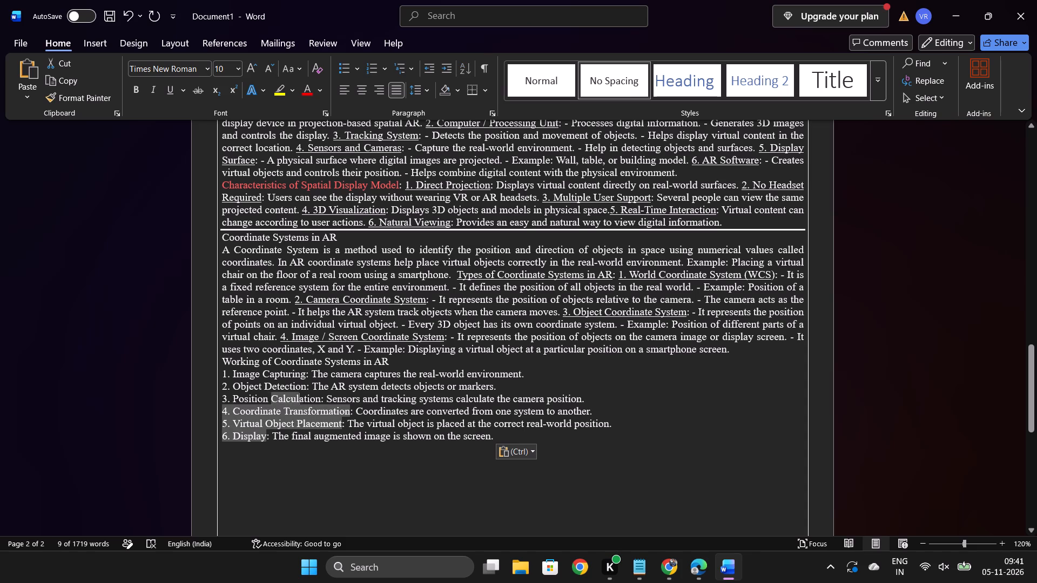
left_click_drag(270, 398, 219, 397, "ctrl")
left_click_drag(281, 386, 219, 386, "ctrl")
left_click_drag(287, 374, 222, 374, "ctrl")
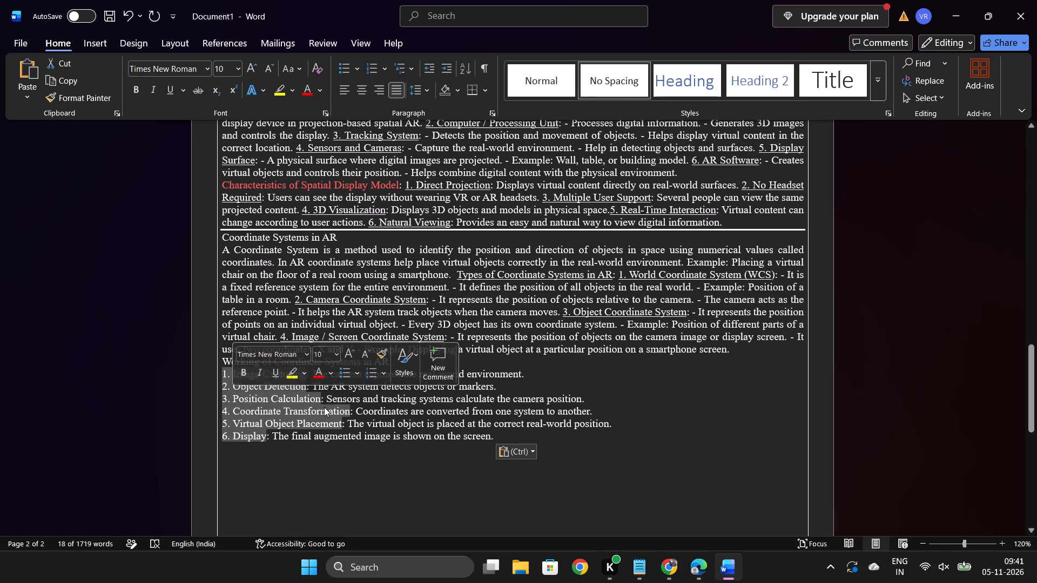
left_click(277, 375)
Merge the six numbered working stages into one continuous paragraph, separated by single spaces.
left_click(224, 434)
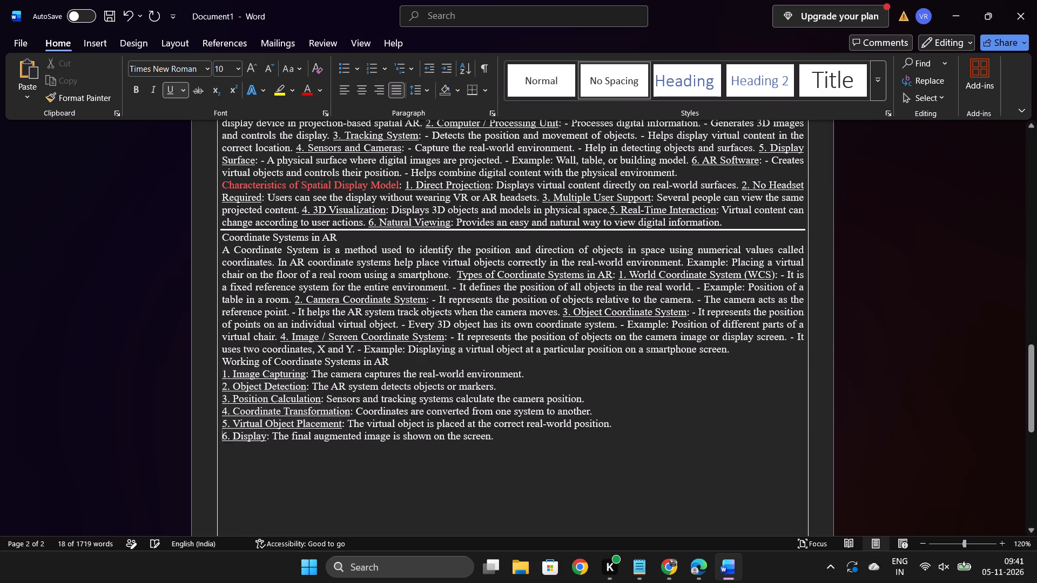
key("BackSpace")
key("space")
left_click(221, 423)
key("BackSpace")
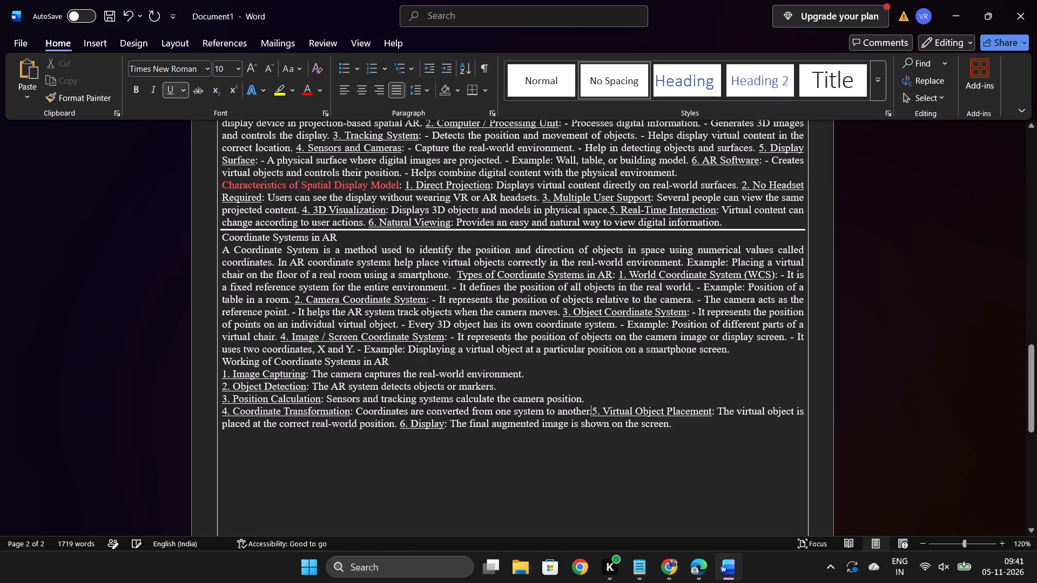
key("space")
left_click(223, 409)
key("BackSpace")
key("space")
left_click(224, 398)
key("BackSpace")
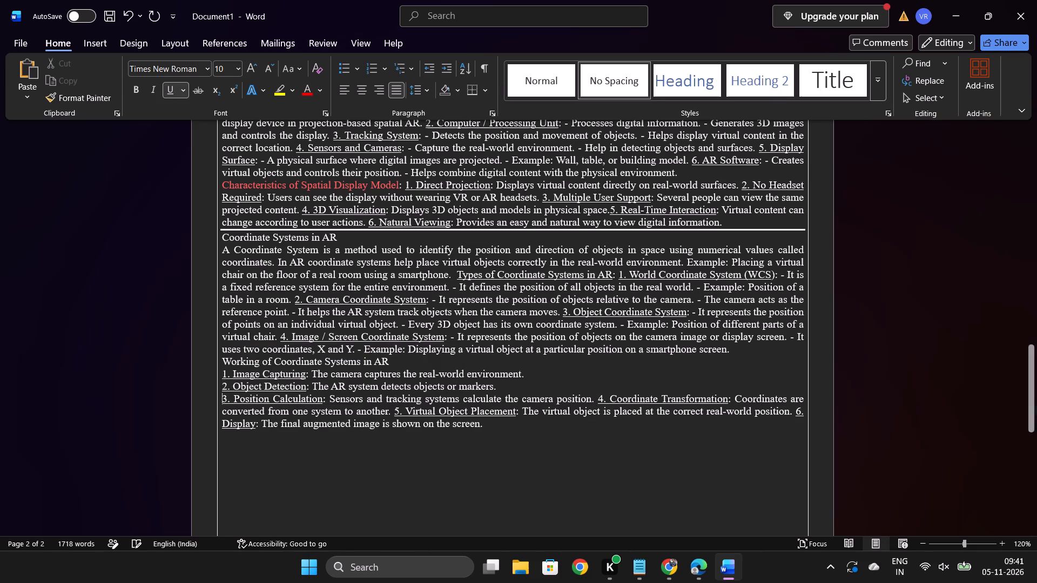
key("space")
left_click(223, 390)
key("BackSpace")
key("space")
Join the merged stages onto the "Working of Coordinate Systems in AR" heading with a colon and a space.
left_click(224, 372)
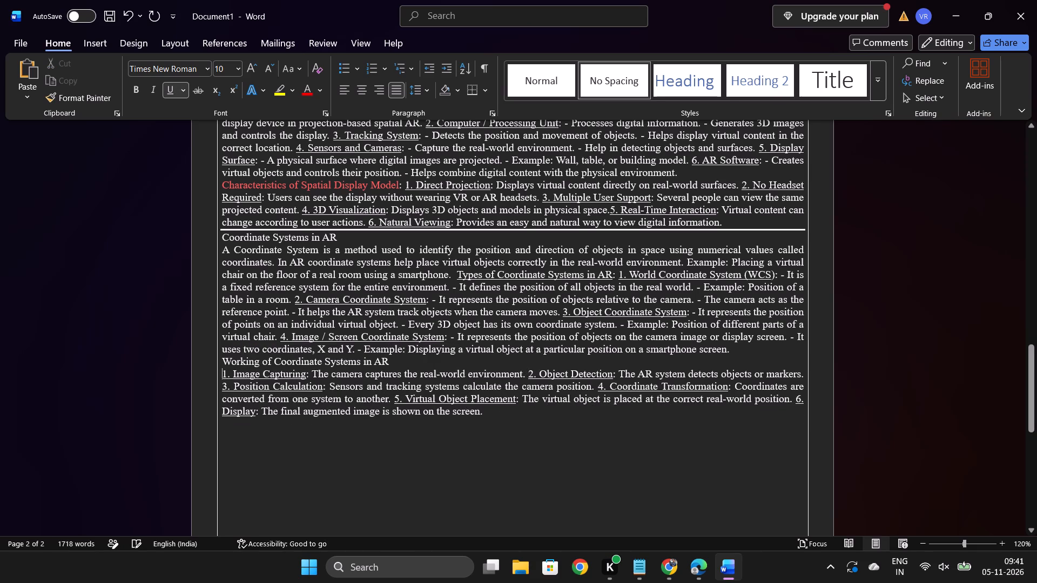
key("BackSpace")
type(":")
key("space")
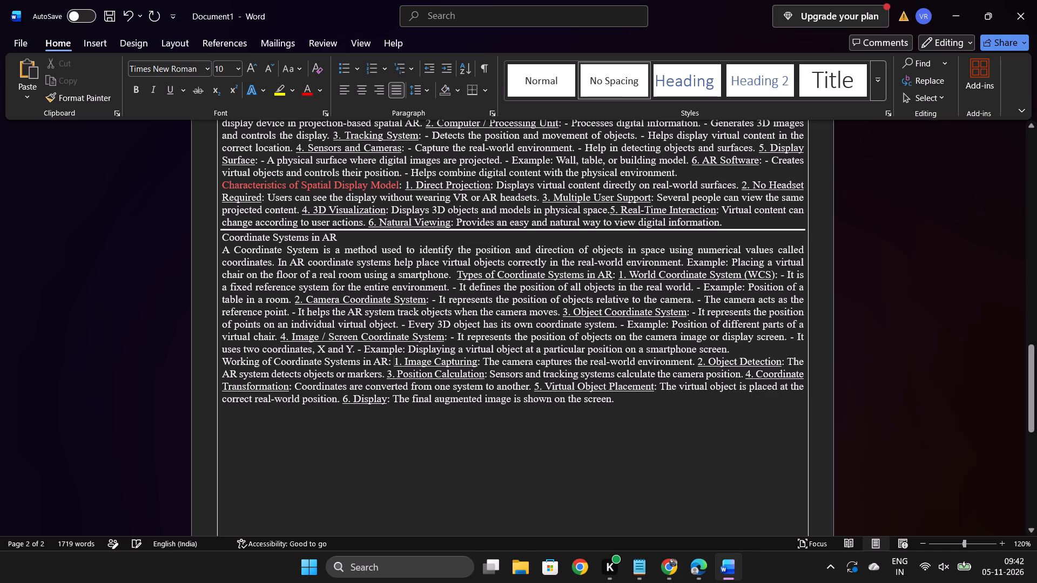
Underline and italicize the "Working of Coordinate Systems in AR" heading.
left_click_drag(381, 360, 233, 362)
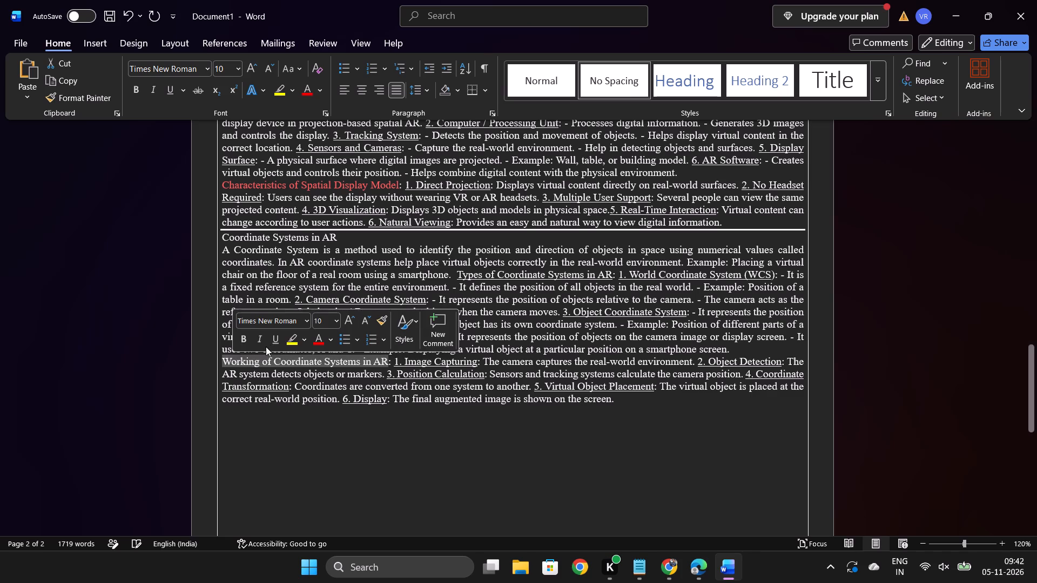
left_click(272, 340)
left_click(256, 364)
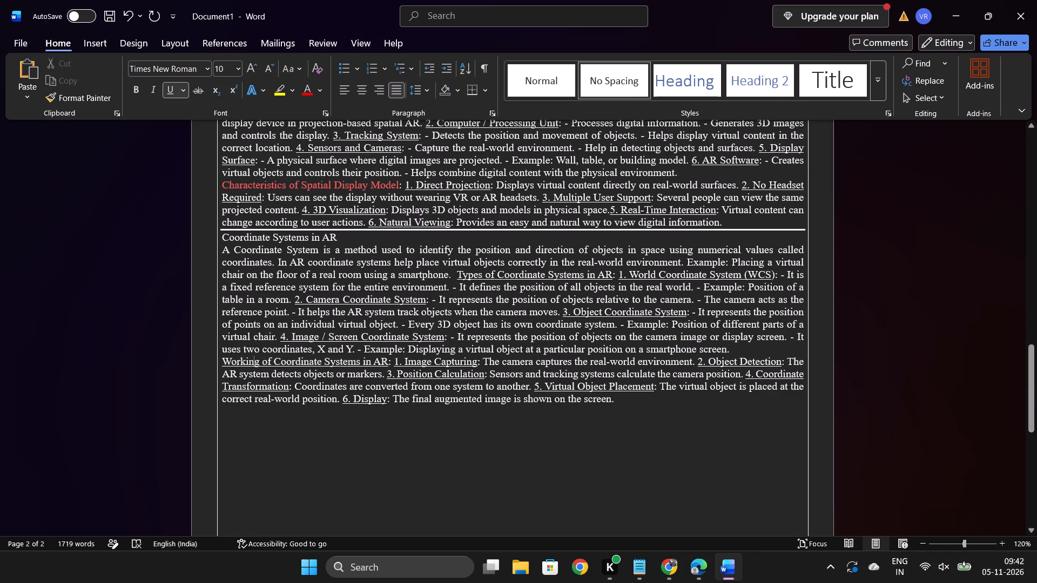
left_click_drag(382, 363, 222, 365)
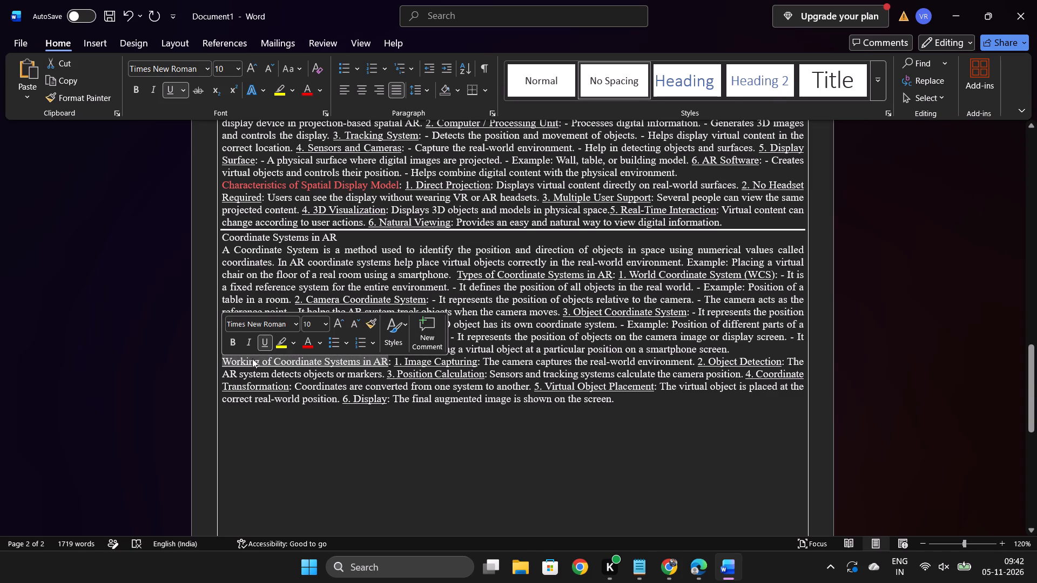
left_click(252, 341)
left_click(259, 377)
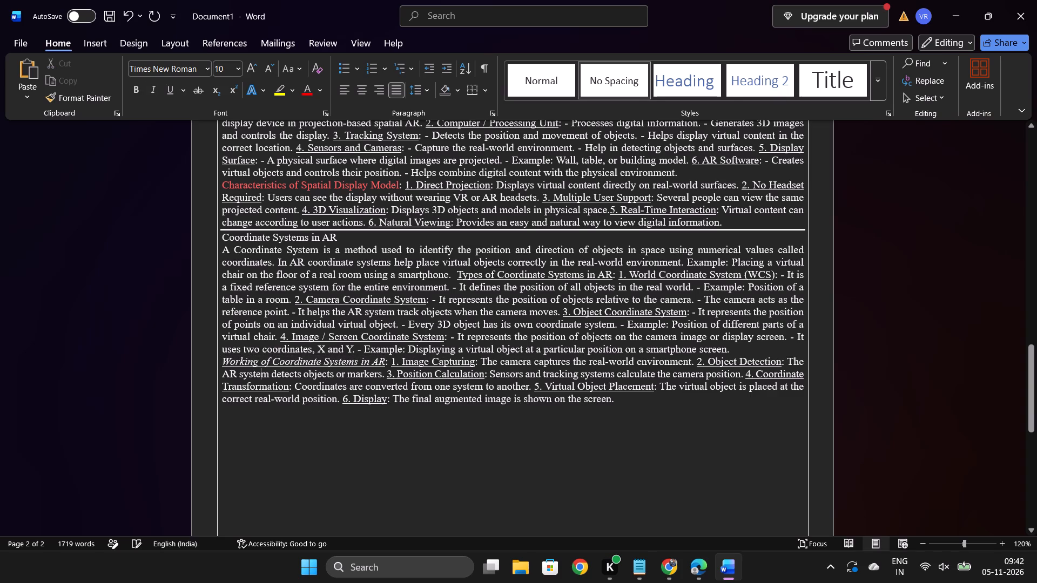
Italicize the underlined heading "Types of Coordinate Systems in AR".
left_click_drag(476, 276, 521, 273)
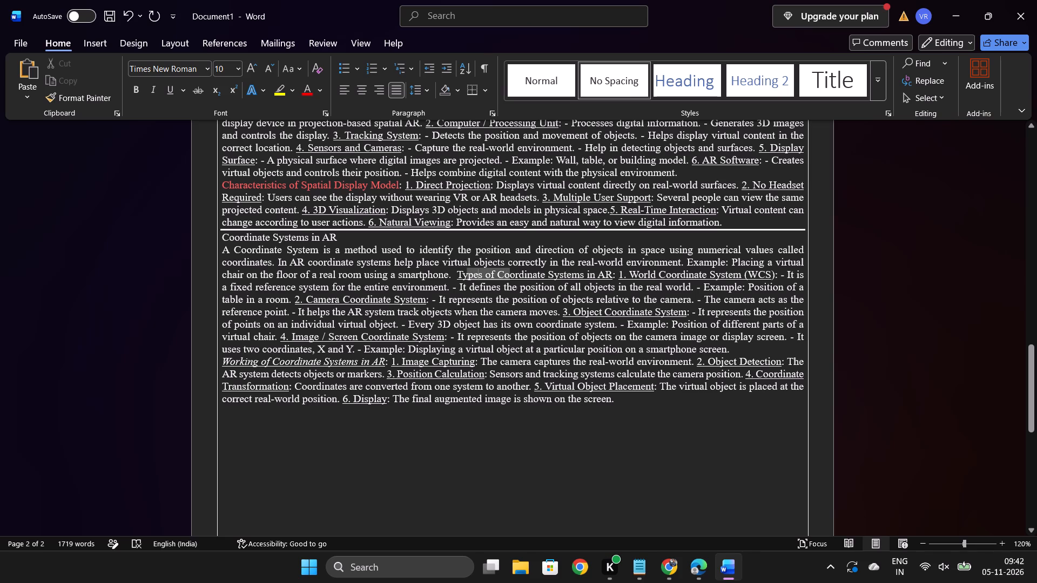
left_click_drag(521, 273, 604, 272)
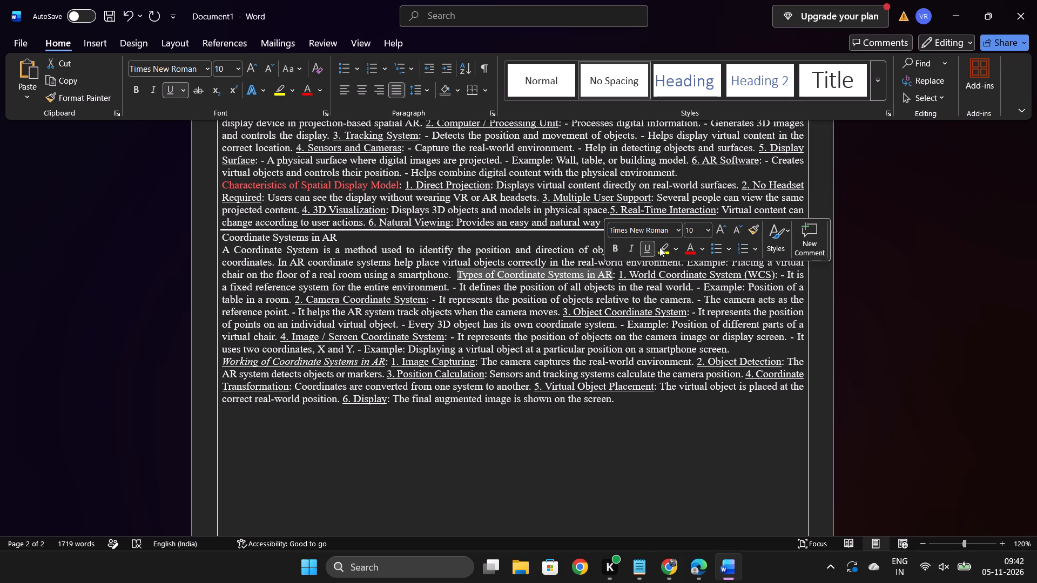
left_click(632, 250)
left_click(542, 334)
Italicize the "History of Augmented Reality" heading in the first answer of the document.
scroll(446, 379, "up", 7)
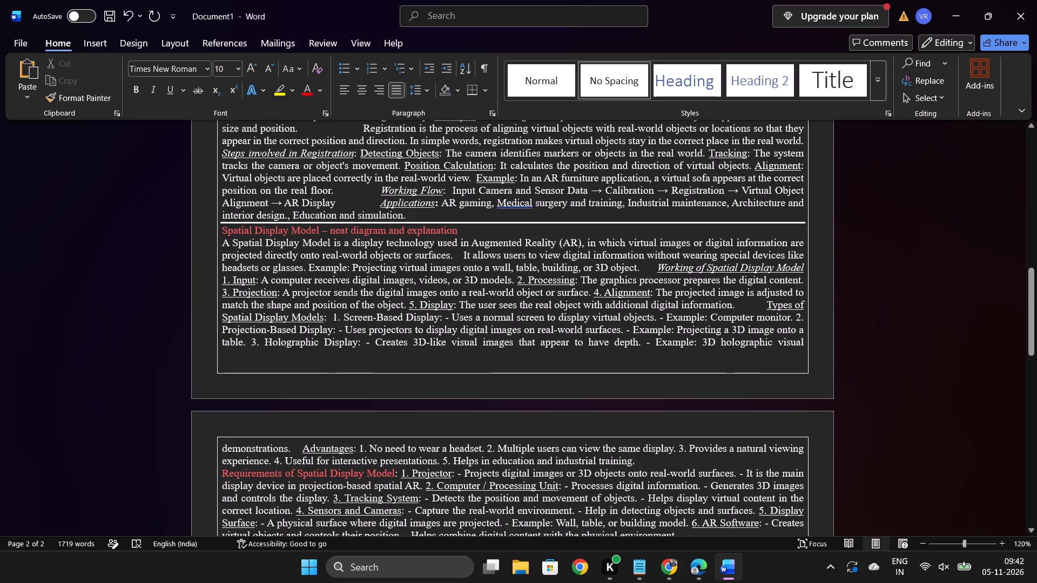
scroll(444, 379, "up", 20)
scroll(444, 379, "up", 5)
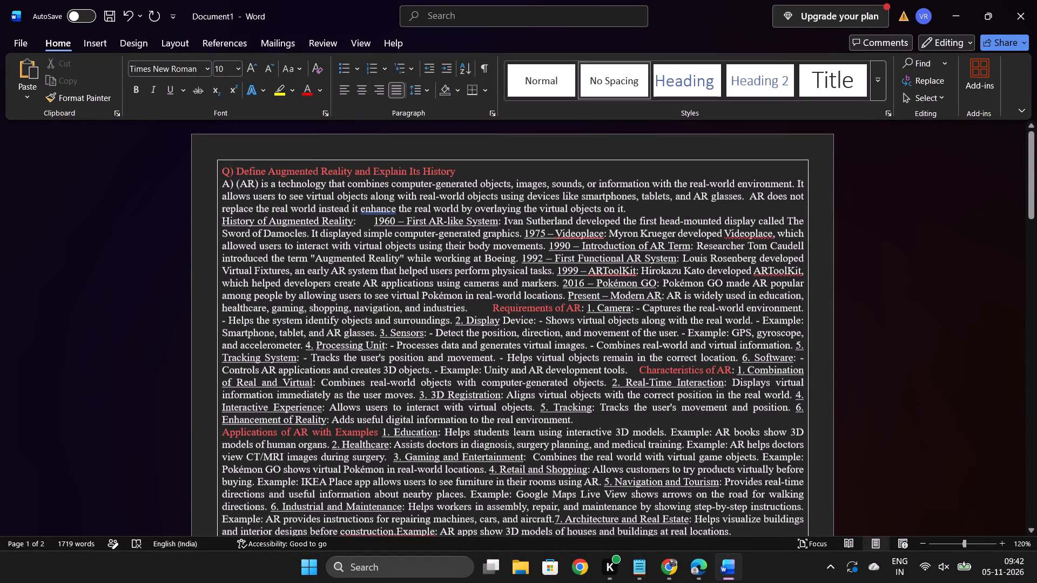
left_click_drag(339, 221, 242, 224)
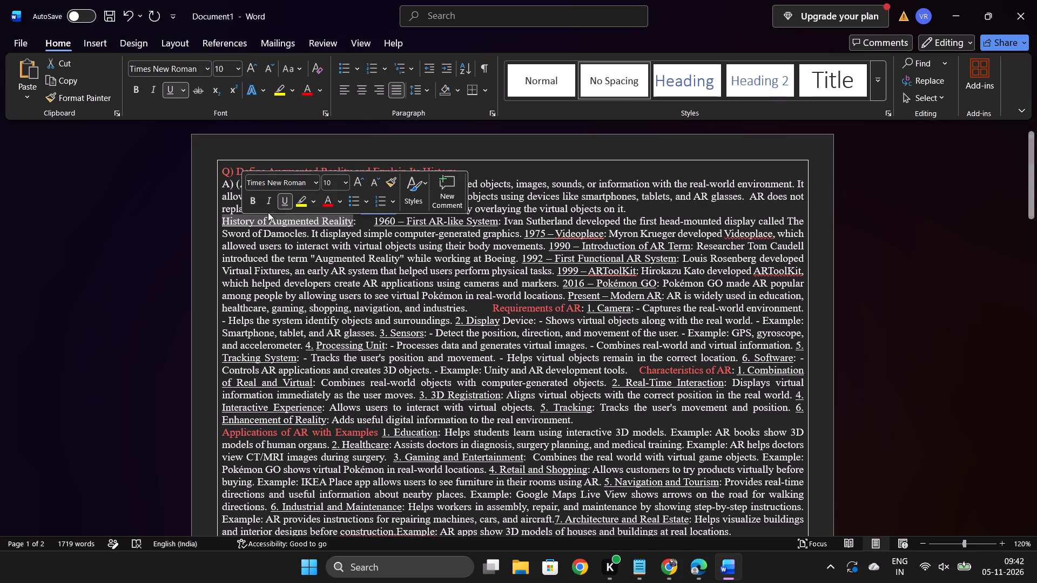
left_click(270, 202)
left_click(278, 222)
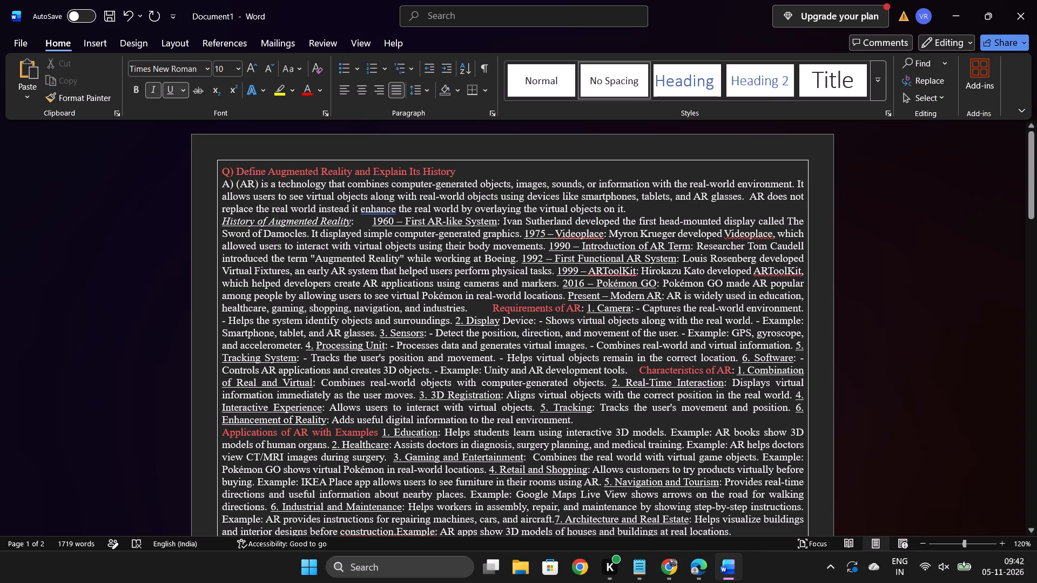
Run the "History of Augmented Reality" heading on from the AR definition paragraph after two spaces.
left_click(225, 220)
key("BackSpace")
key("space")
key("space")
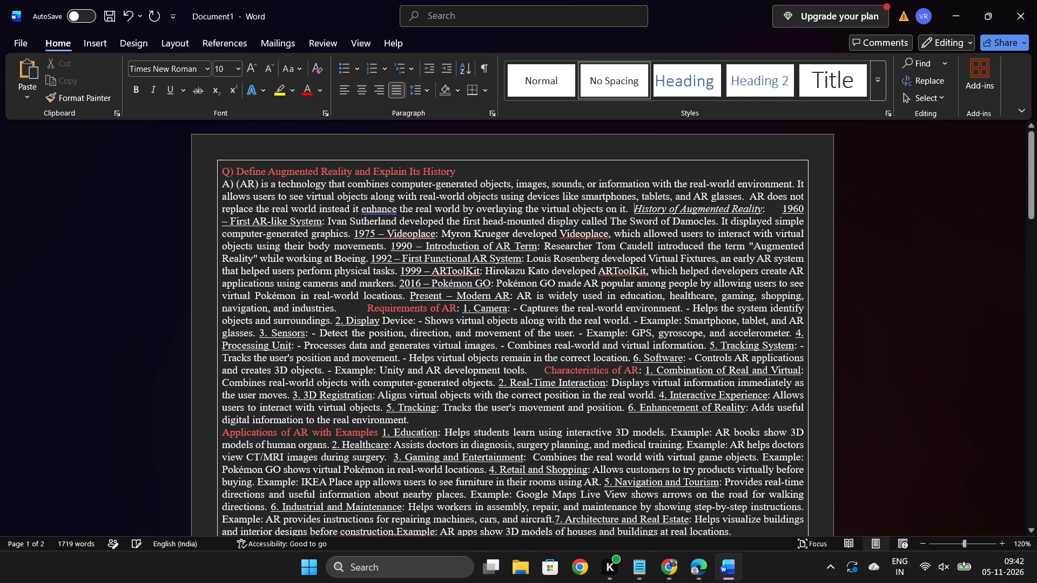
Shorten the wide gap before "Registration is the process of aligning virtual objects" in the Calibration and Registration answer.
scroll(270, 333, "down", 1)
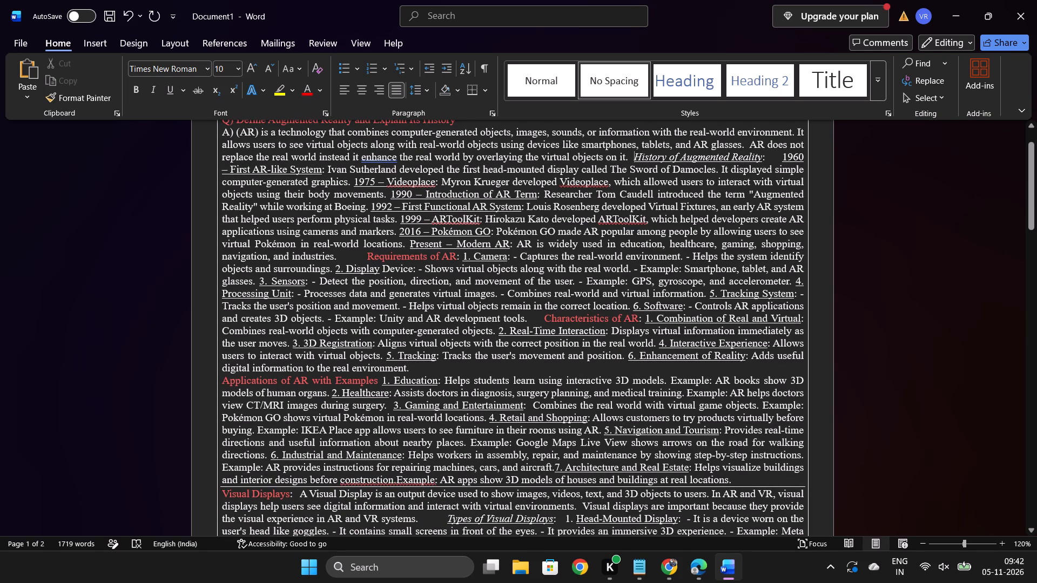
scroll(376, 273, "down", 1)
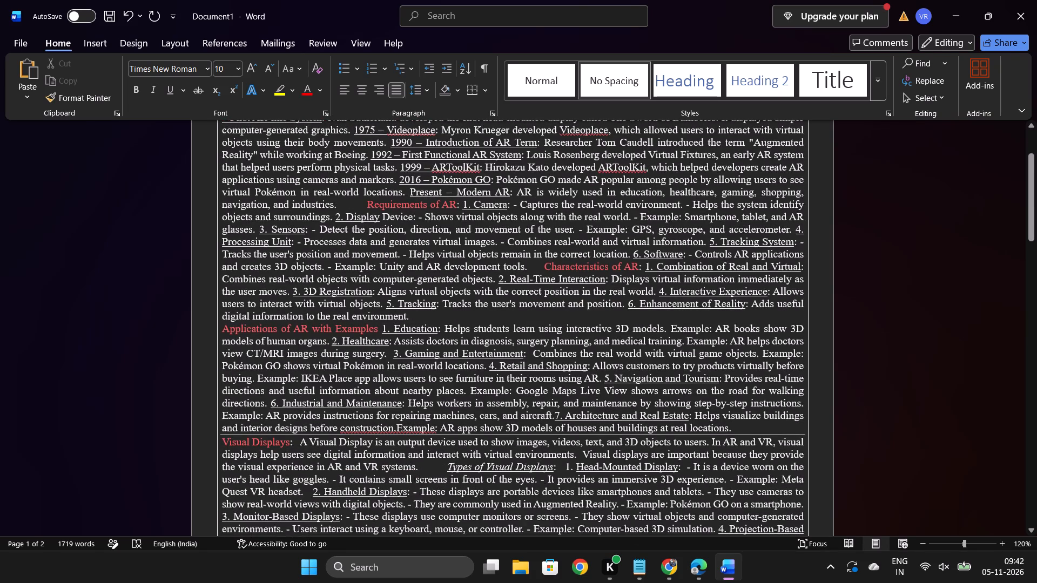
scroll(376, 273, "down", 1)
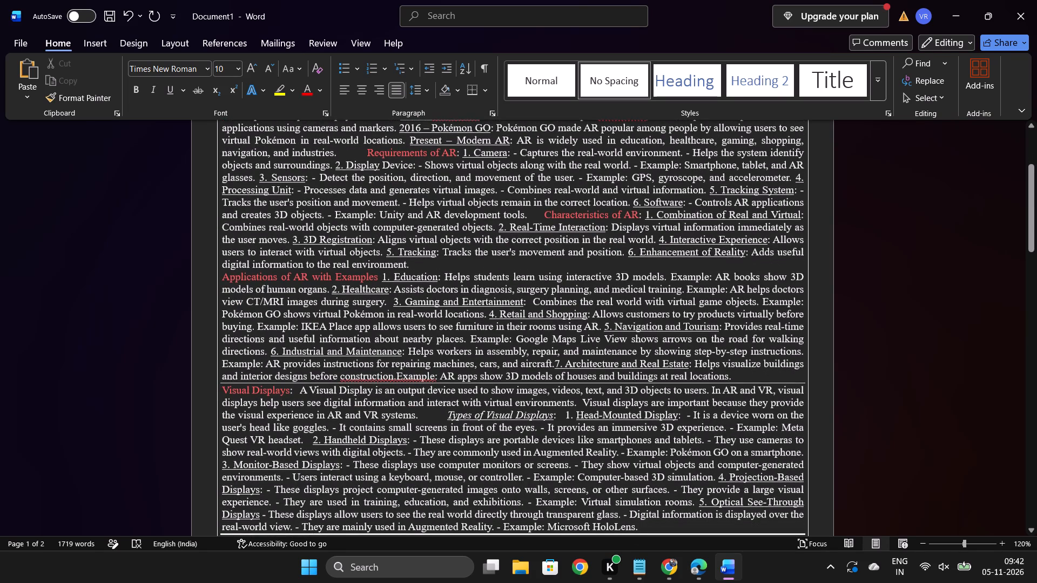
scroll(375, 283, "down", 3)
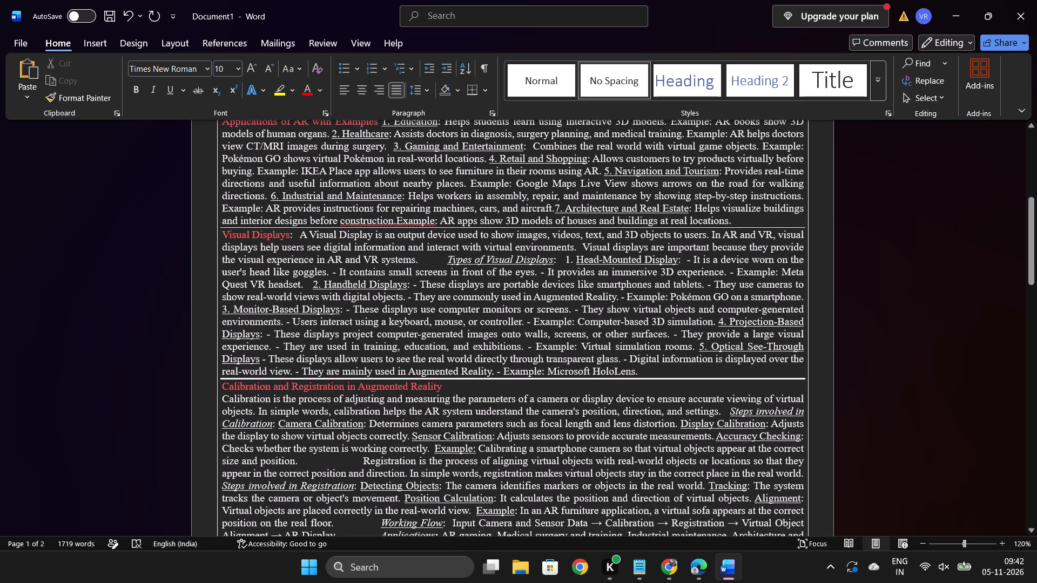
scroll(409, 279, "down", 1)
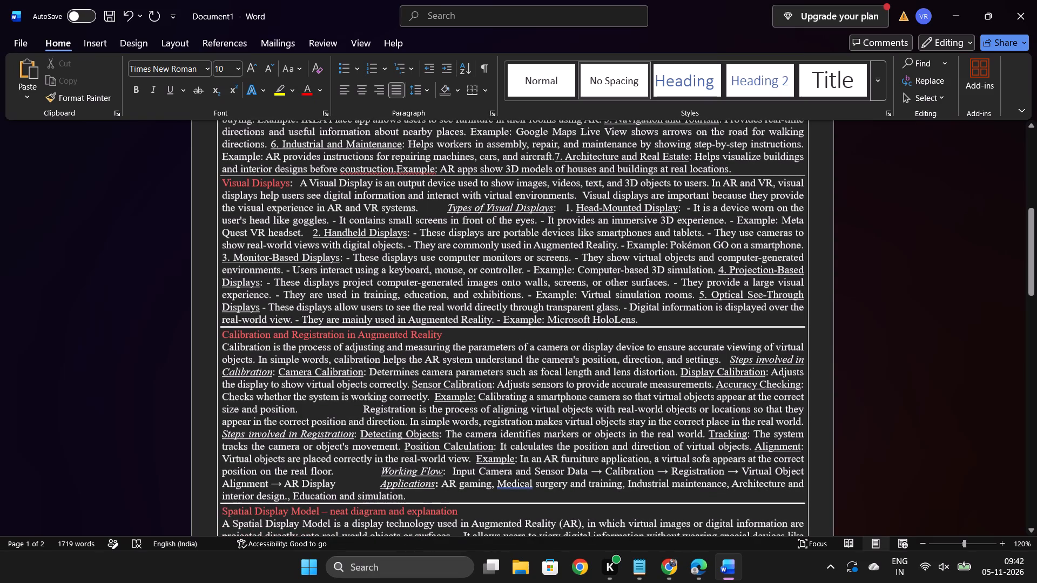
scroll(387, 311, "down", 2)
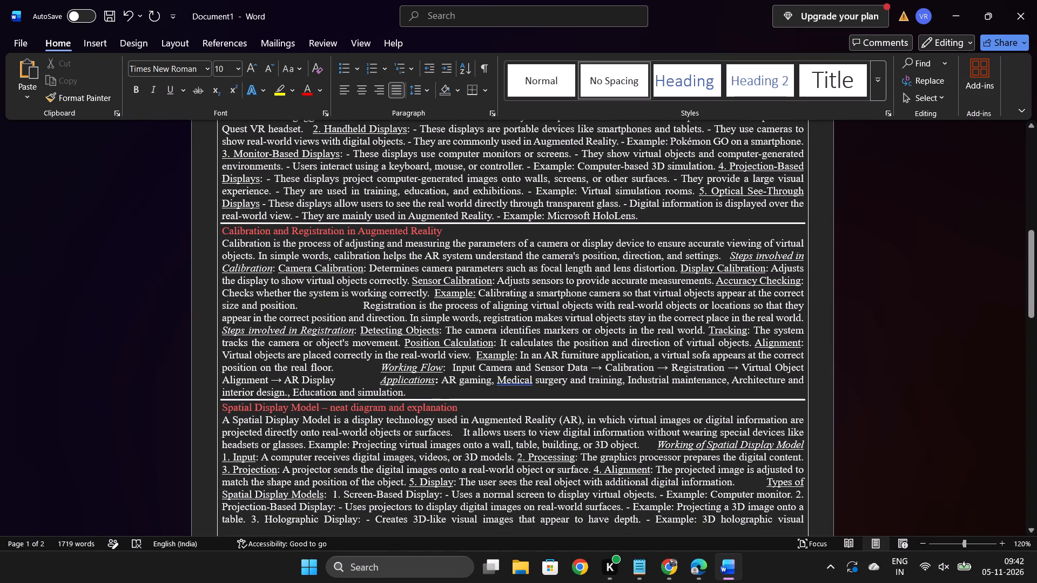
left_click(363, 305)
key("BackSpace")
key("BackSpace")
key("BackSpace")
key("BackSpace")
key("BackSpace")
key("BackSpace")
key("BackSpace")
key("BackSpace")
key("BackSpace")
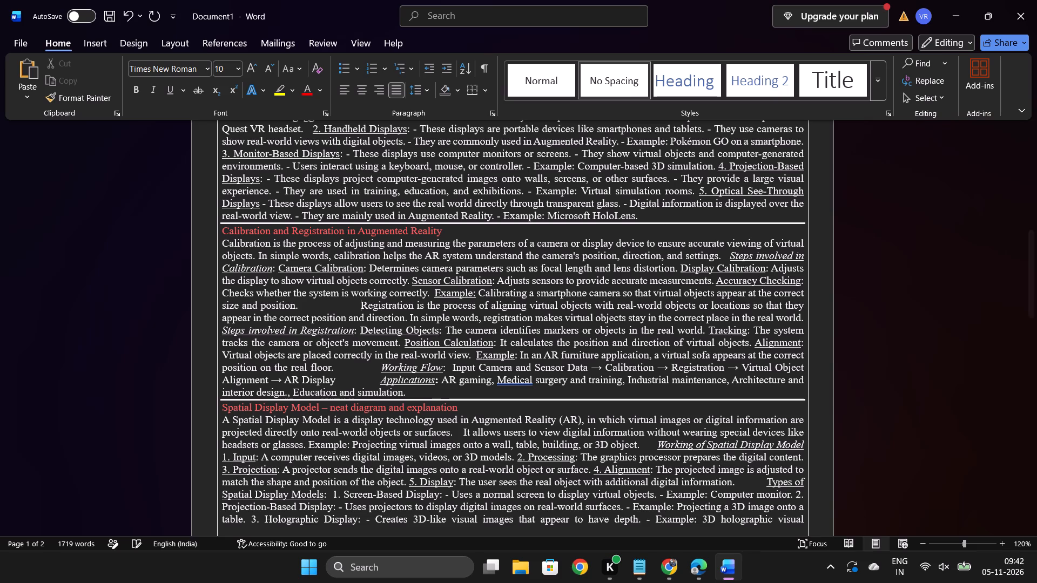
key("BackSpace")
key("BackSpace")
key("BackSpace")
key("BackSpace")
key("BackSpace")
key("BackSpace")
key("BackSpace")
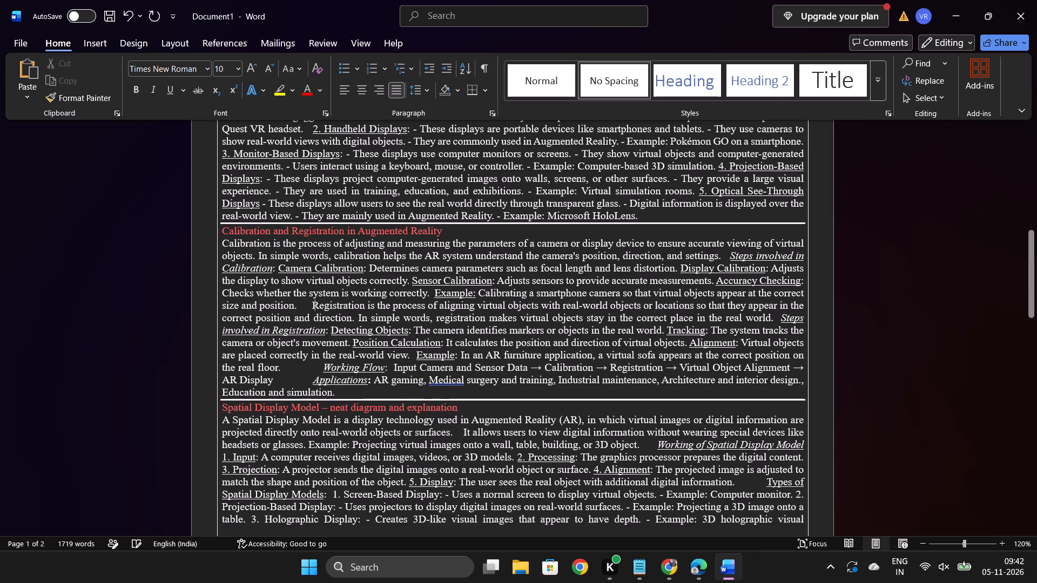
Close up the wide gap before the "Working Flow" heading in the Calibration and Registration answer.
left_click(324, 364)
key("BackSpace")
key("BackSpace")
key("BackSpace")
key("BackSpace")
key("BackSpace")
key("BackSpace")
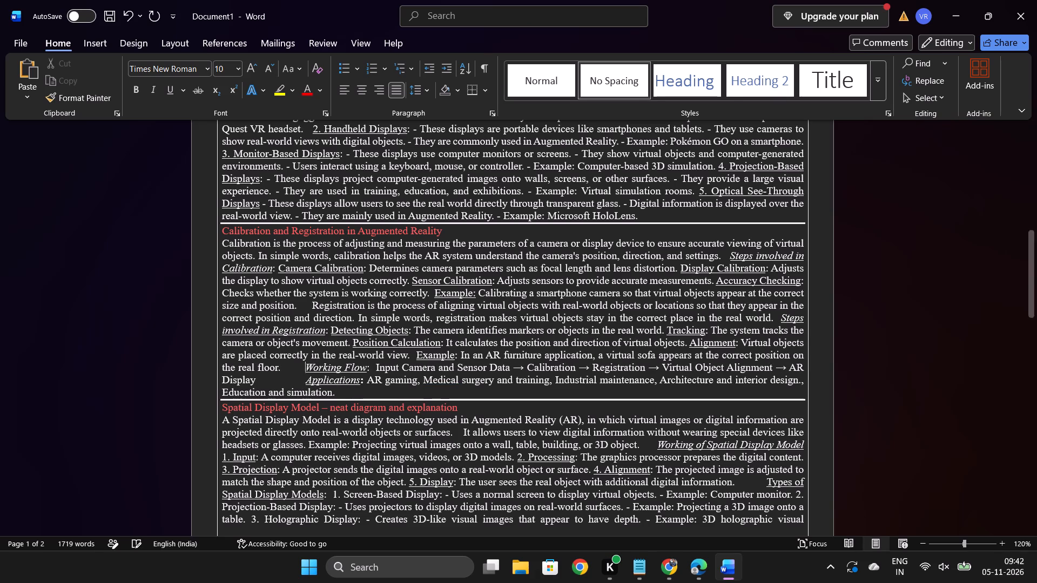
key("BackSpace")
key("BackSpace")
key("BackSpace")
key("BackSpace")
key("BackSpace")
key("BackSpace")
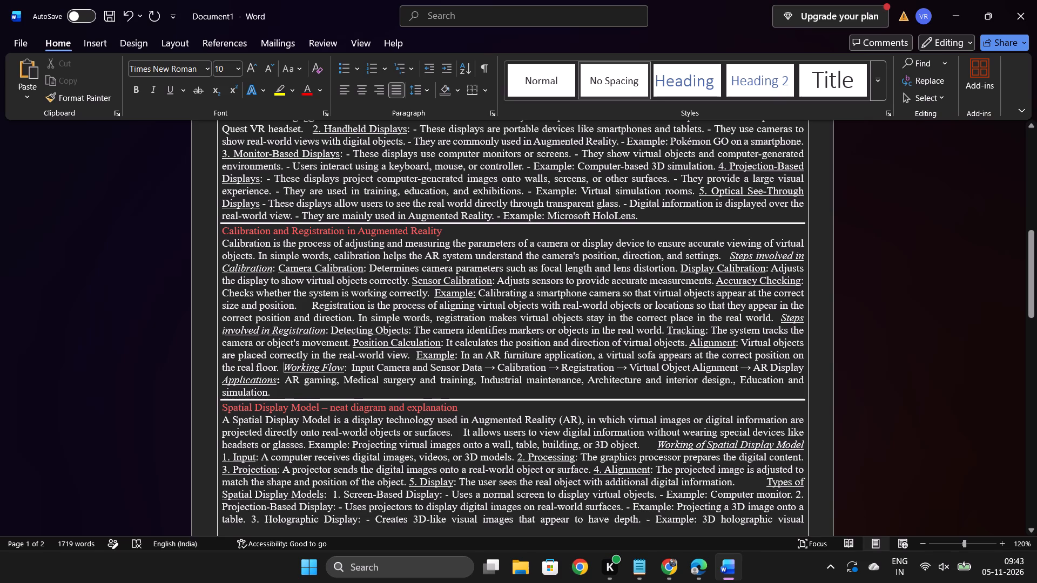
Trim three more spaces from the gap before "Registration is the process of aligning virtual objects".
left_click(313, 305)
key("BackSpace")
key("BackSpace")
key("BackSpace")
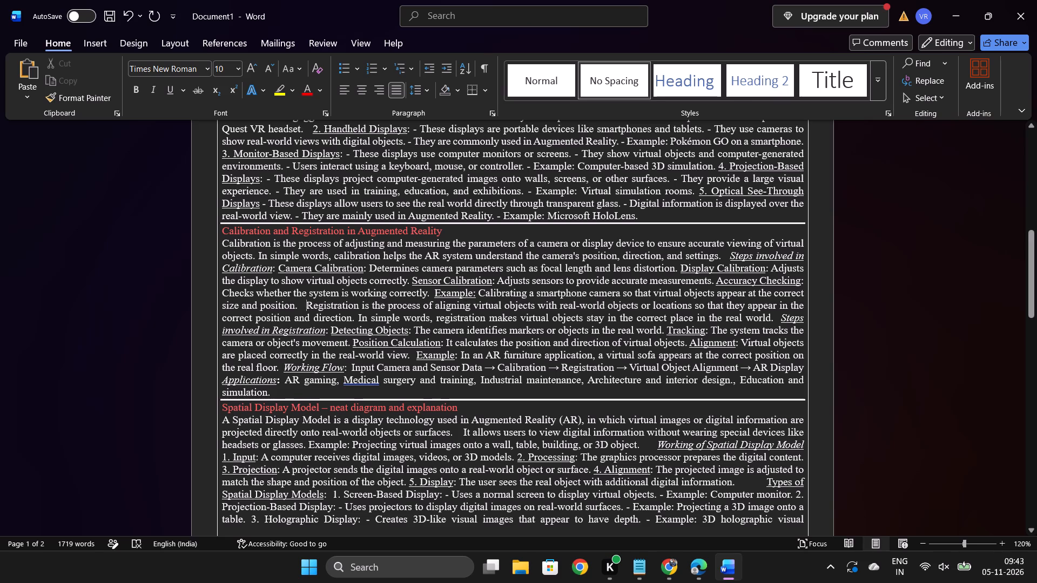
Run the calibration definition on from the red "Calibration and Registration in Augmented Reality" heading after eleven spaces.
left_click(223, 244)
key("space")
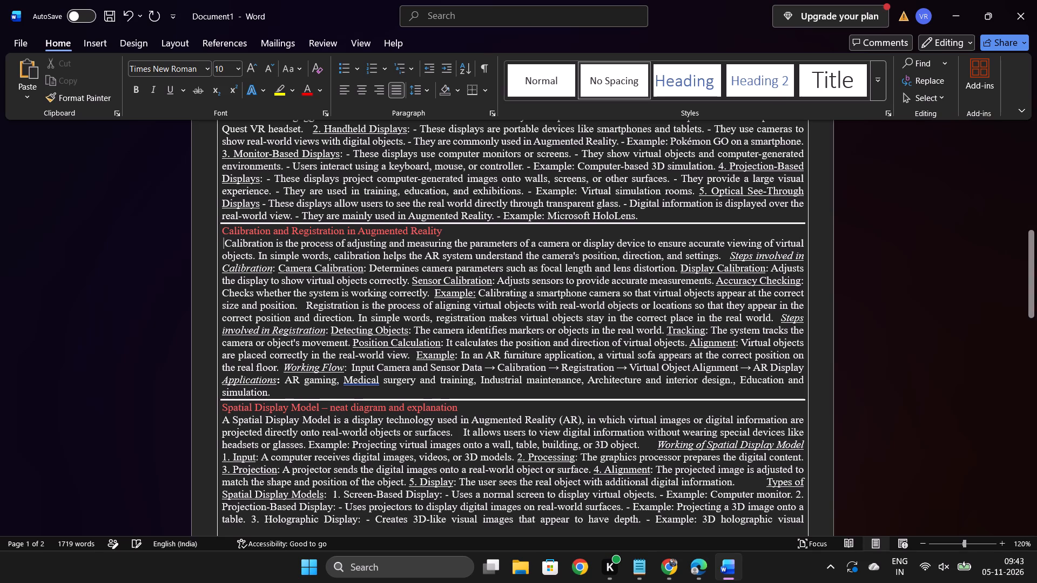
key("BackSpace")
key("BackSpace")
key("space")
key("space")
key("space")
key("space")
key("space")
key("space")
key("space")
key("space")
key("space")
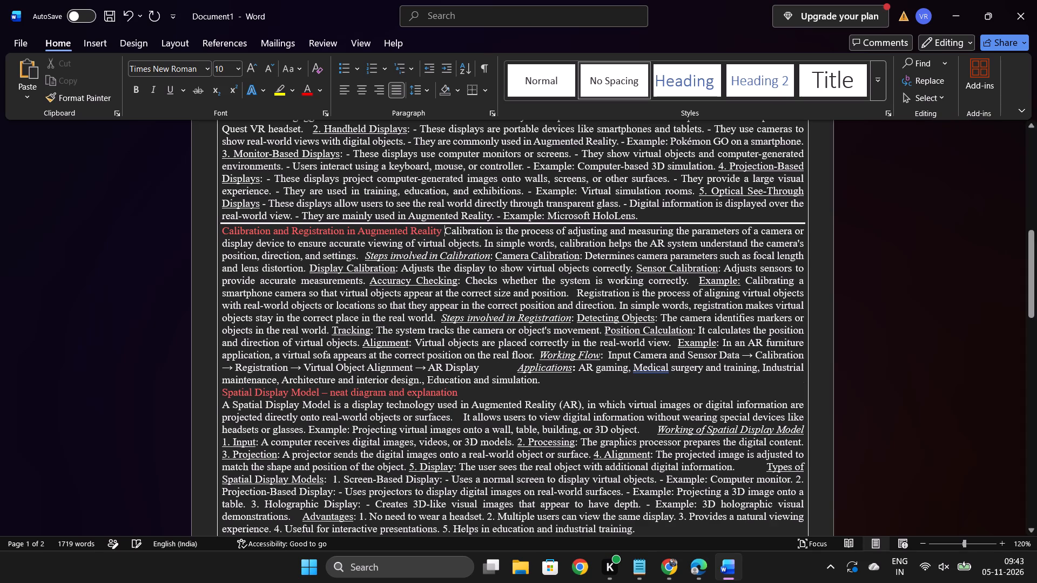
key("space")
key("space")
Insert a horizontal divider line between the Calibration and Registration answer and the "Spatial Display Model" heading, leaving no blank line.
left_click(550, 383)
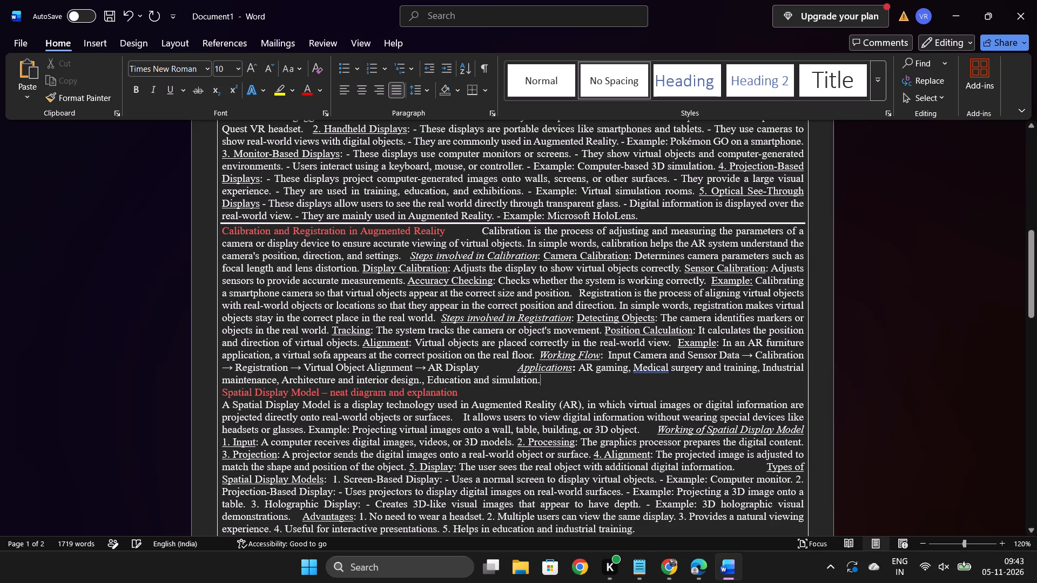
key("Return")
key("shift+underscore")
key("shift+underscore")
key("shift+underscore")
key("shift+underscore")
key("shift+underscore")
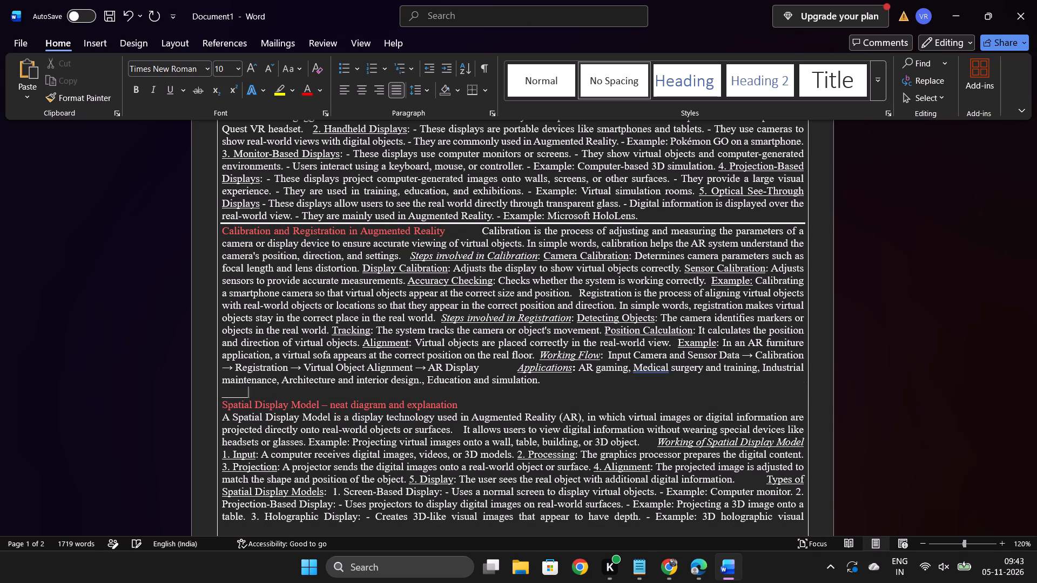
key("Return")
key("Down")
key("BackSpace")
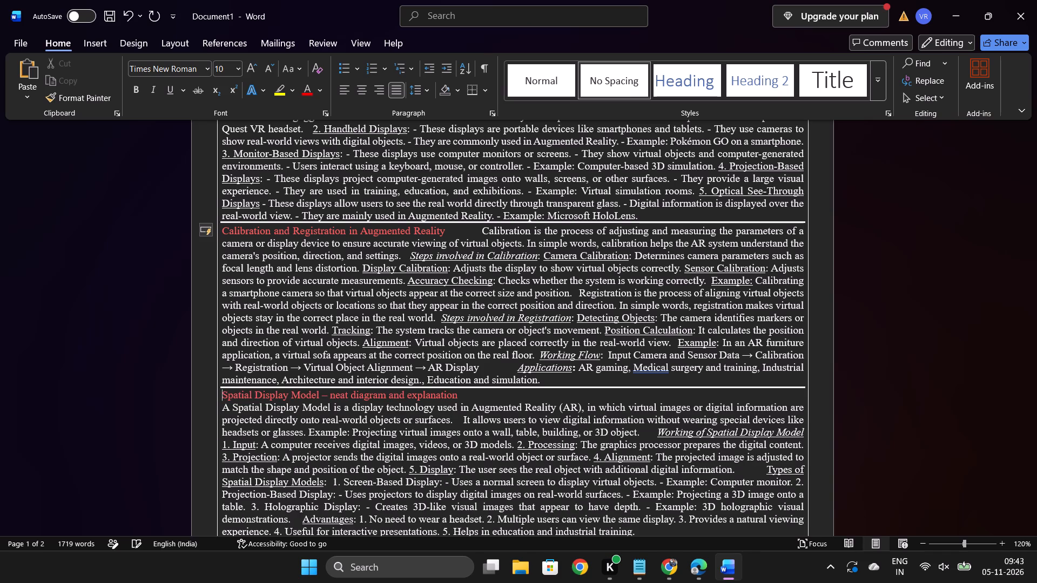
Run the Spatial Display Model definition on from its red "neat diagram and explanation" heading after eight spaces.
scroll(544, 416, "down", 2)
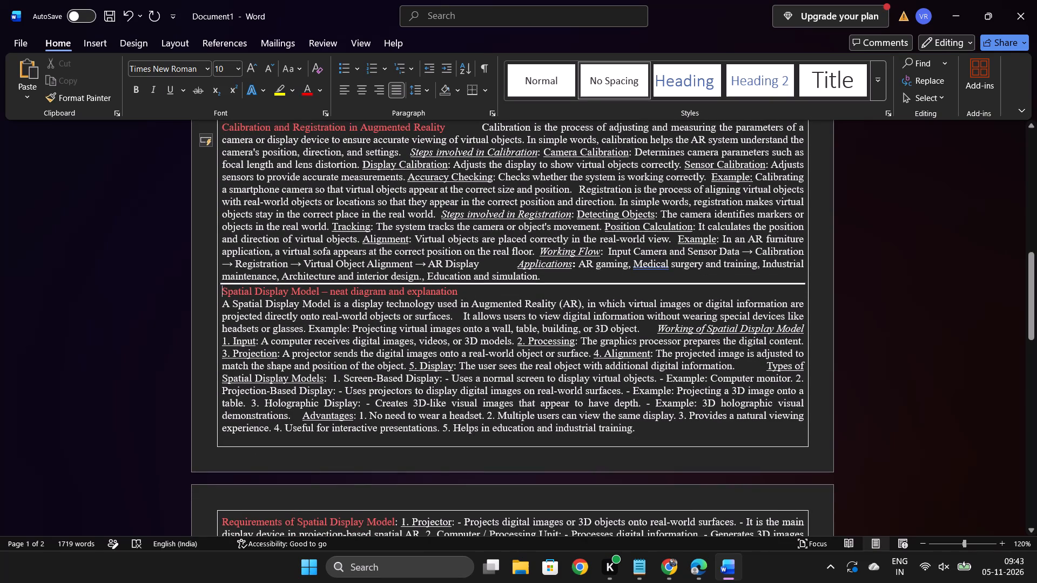
scroll(507, 388, "up", 4)
scroll(491, 411, "down", 2)
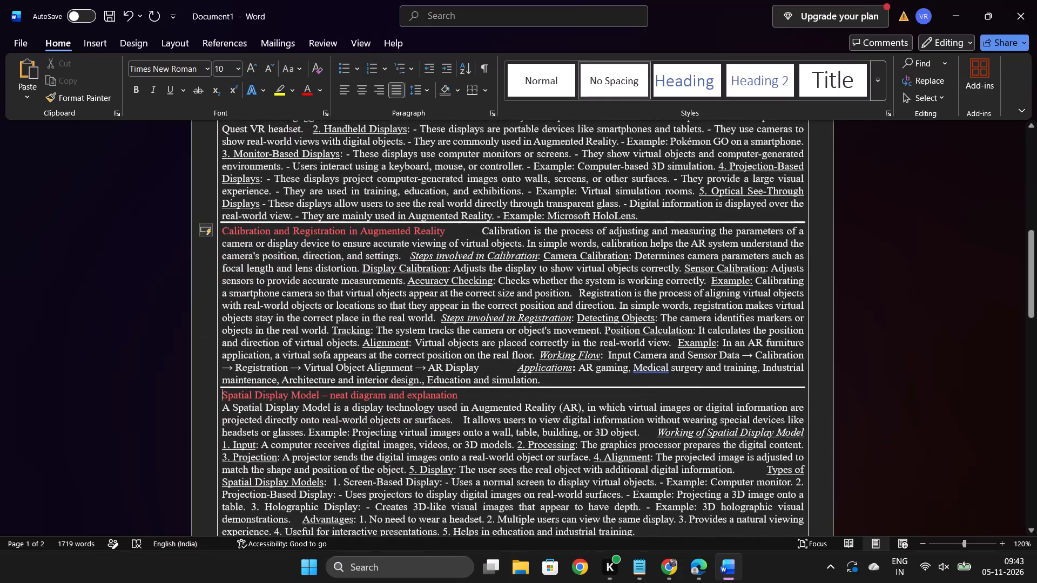
scroll(484, 409, "down", 3)
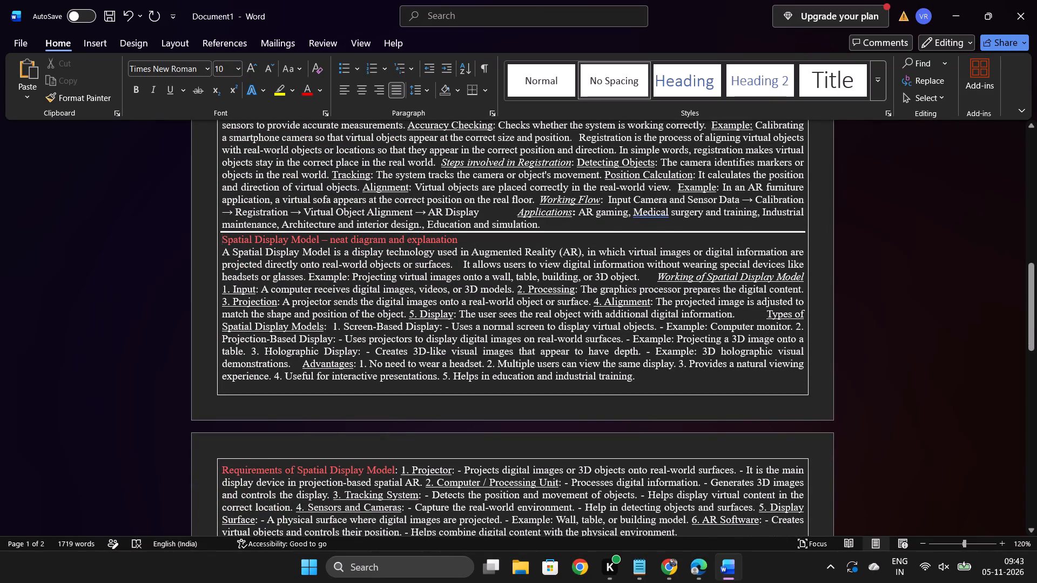
left_click(223, 253)
key("BackSpace")
key("space")
key("space")
key("space")
key("space")
key("space")
key("space")
key("space")
key("space")
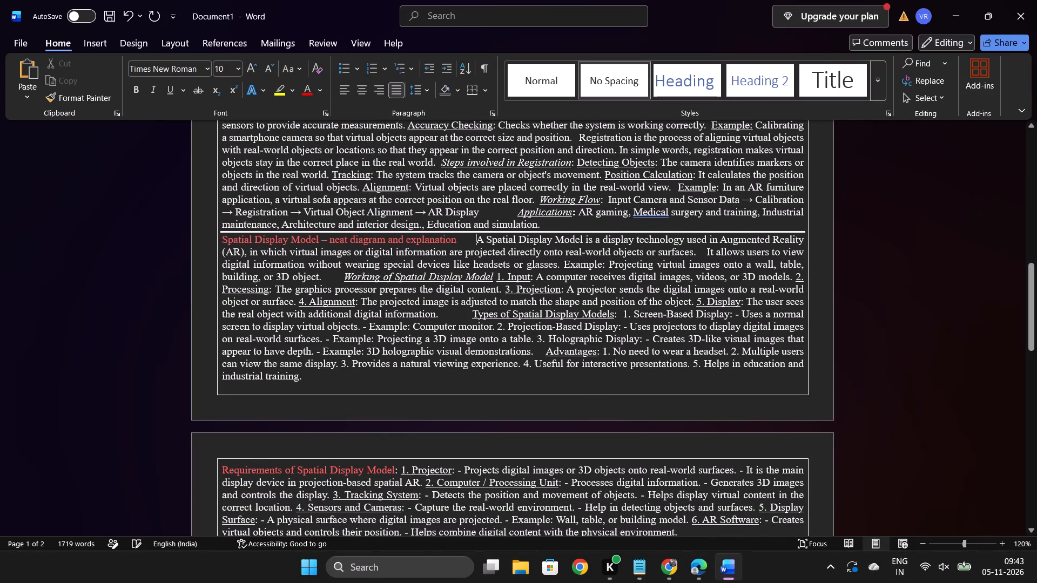
Run the red "Requirements of Spatial Display Model" heading on from the end of the Advantages text after sixteen spaces.
left_click(223, 469)
key("BackSpace")
key("space")
key("space")
key("space")
key("space")
key("space")
key("space")
key("space")
key("space")
key("space")
key("space")
key("space")
key("space")
key("space")
key("space")
key("space")
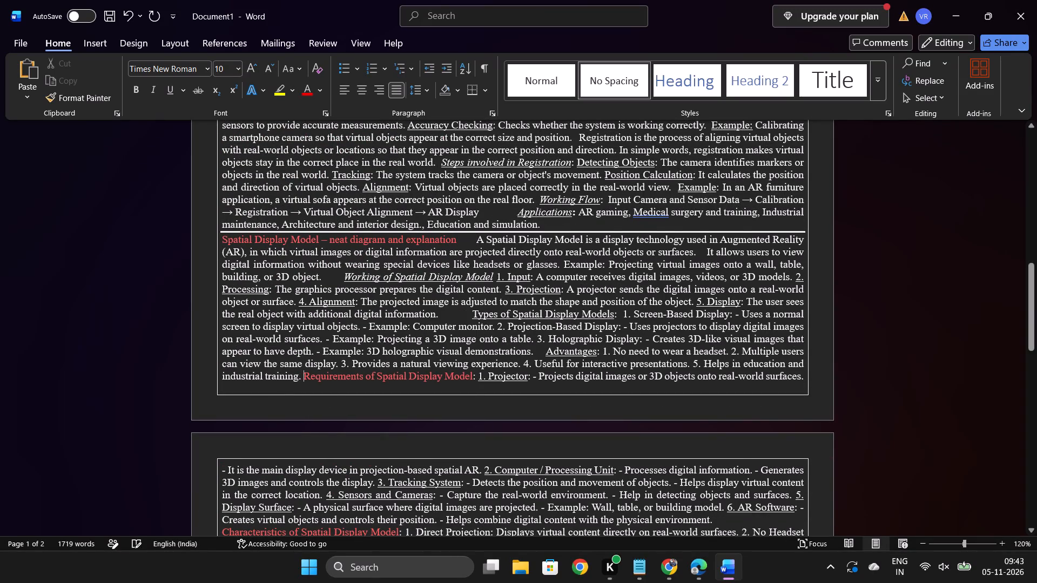
key("space")
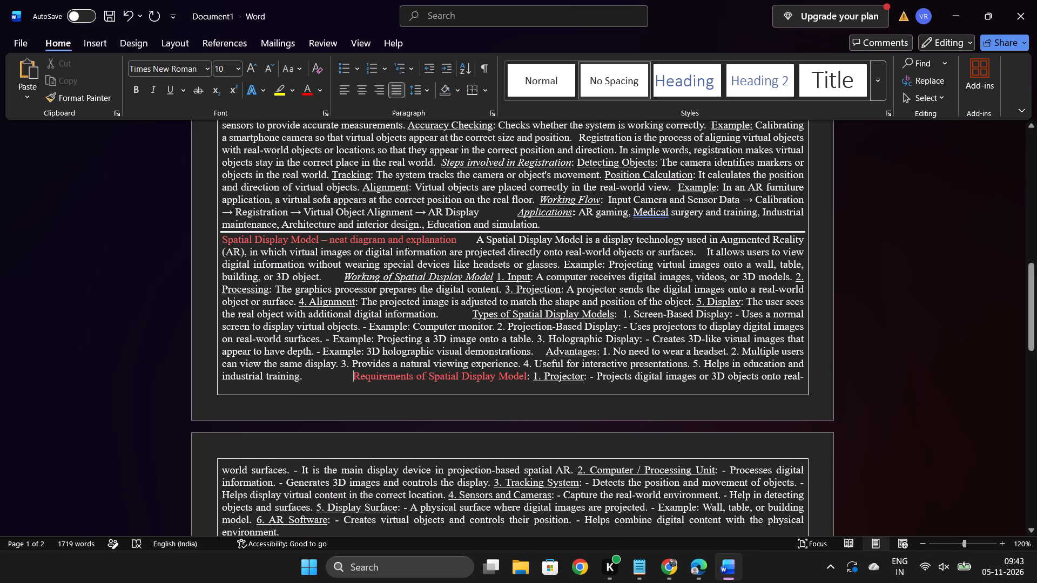
Shorten the gap before the "Types of Spatial Display Models" heading by seven spaces.
scroll(371, 326, "down", 1)
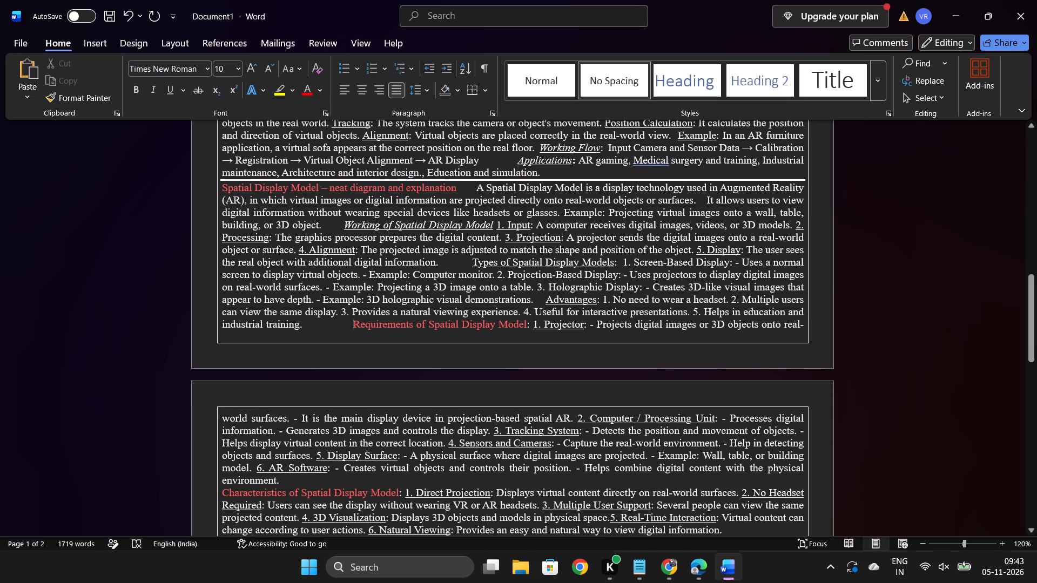
left_click(472, 263)
key("backslash")
key("BackSpace")
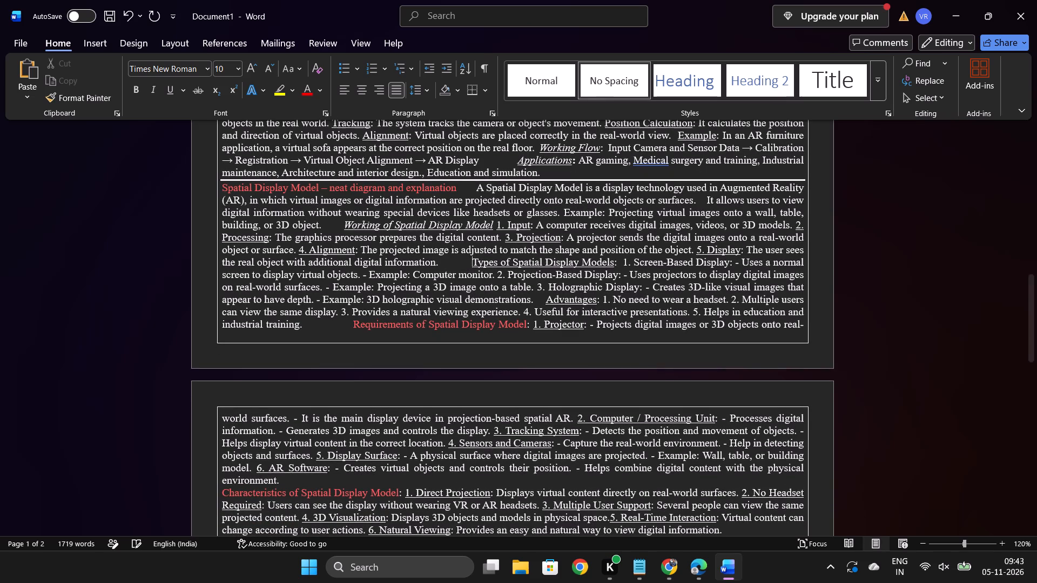
key("BackSpace")
key("BackSpace")
key("BackSpace")
key("BackSpace")
key("BackSpace")
key("BackSpace")
key("BackSpace")
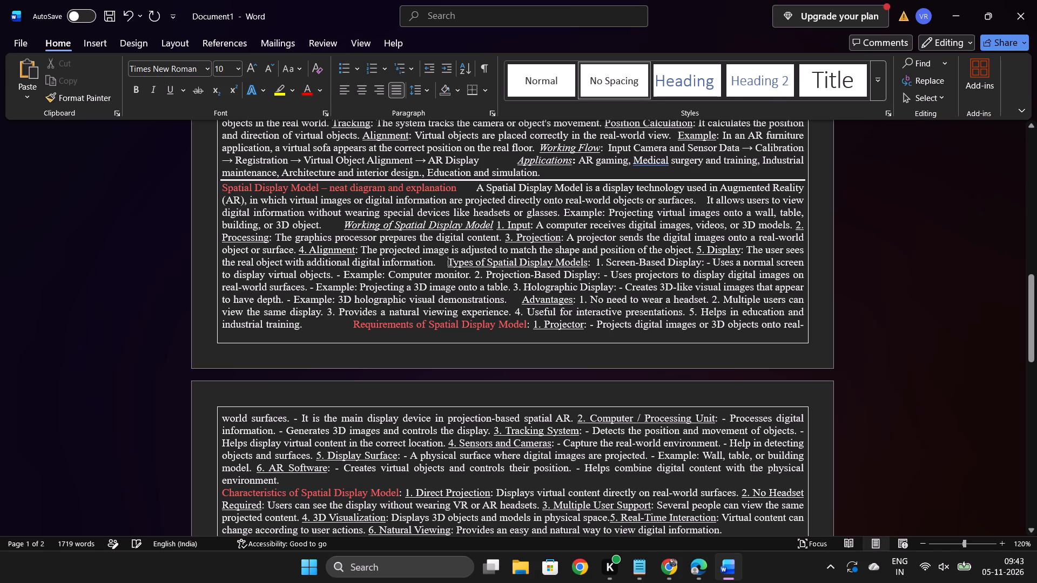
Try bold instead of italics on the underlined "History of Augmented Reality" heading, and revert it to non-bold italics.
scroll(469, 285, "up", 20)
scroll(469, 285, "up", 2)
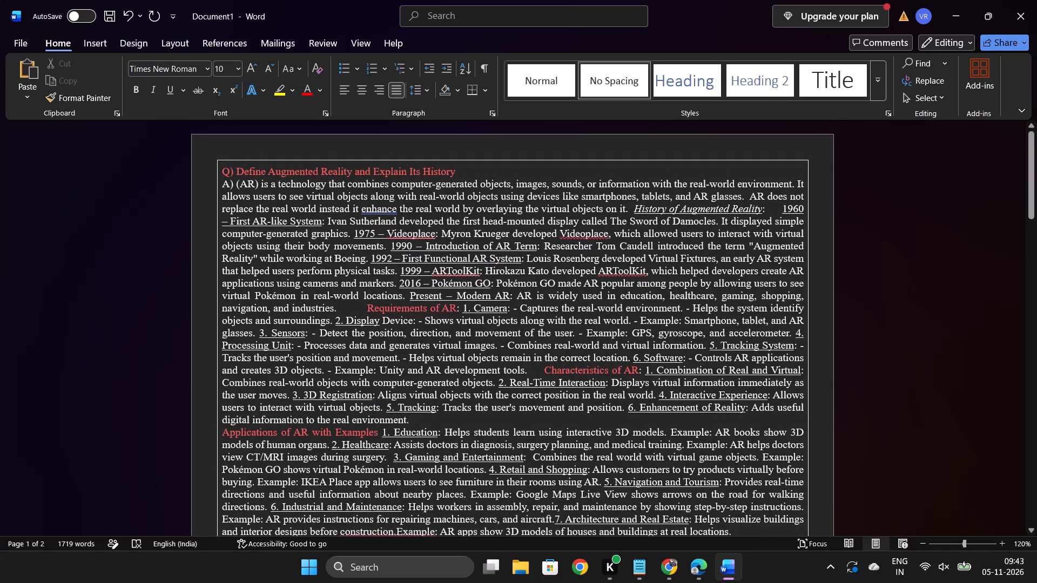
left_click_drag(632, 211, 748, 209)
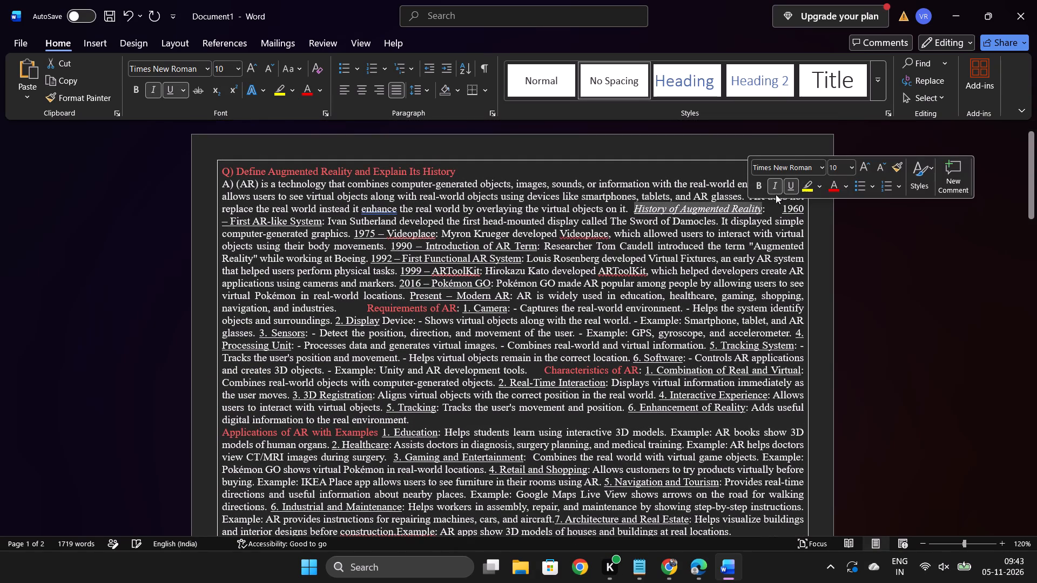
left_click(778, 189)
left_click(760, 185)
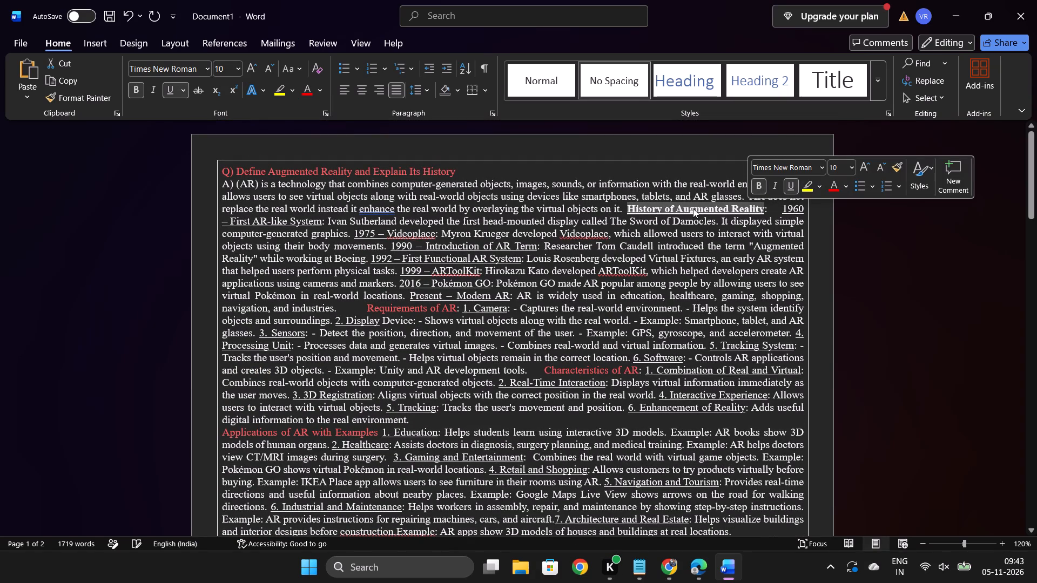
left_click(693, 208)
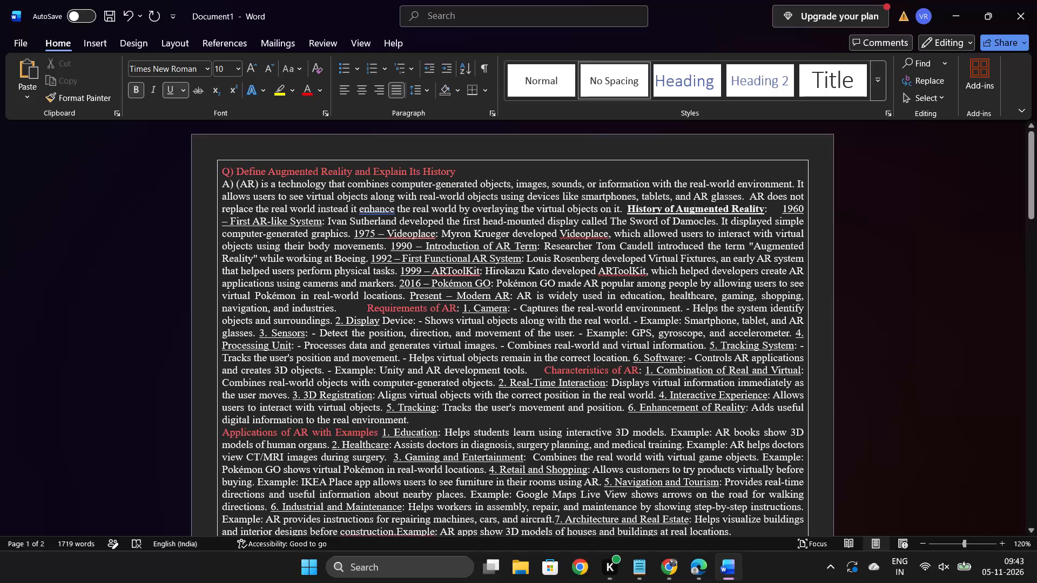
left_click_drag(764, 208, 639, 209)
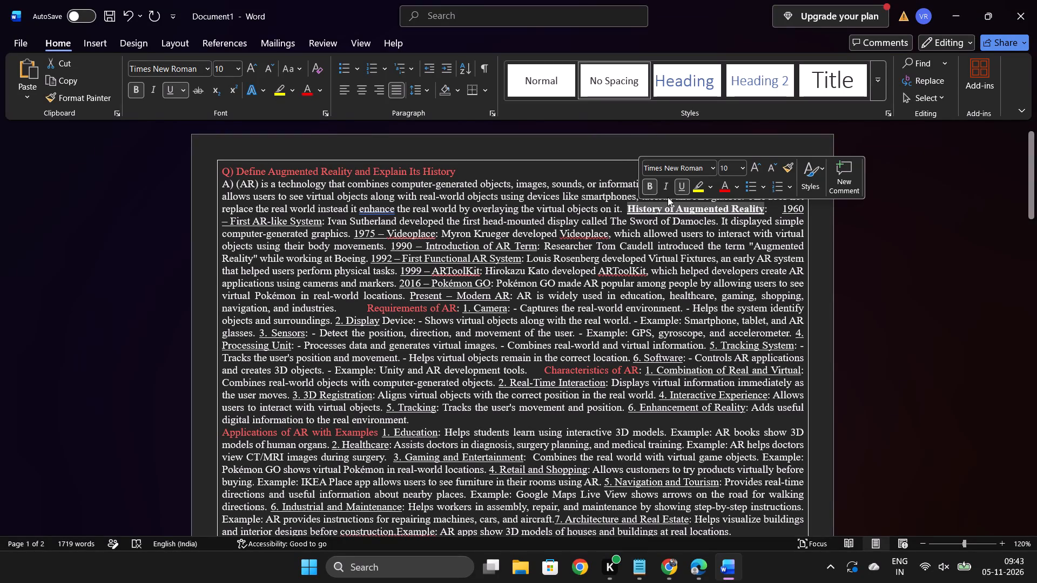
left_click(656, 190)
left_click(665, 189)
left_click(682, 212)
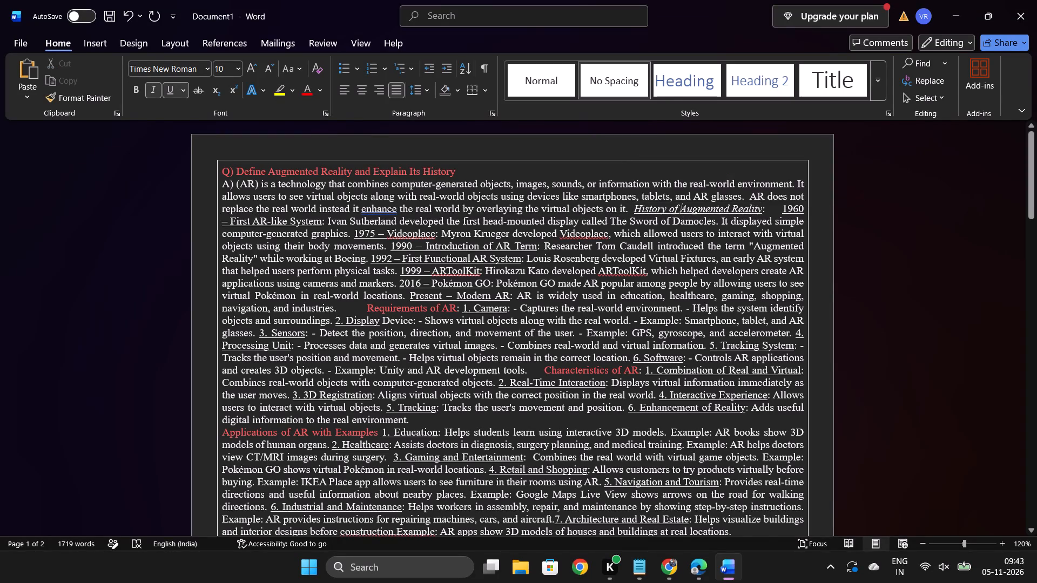
Italicize the underlined "Types of Spatial Display Models" heading.
scroll(488, 263, "down", 13)
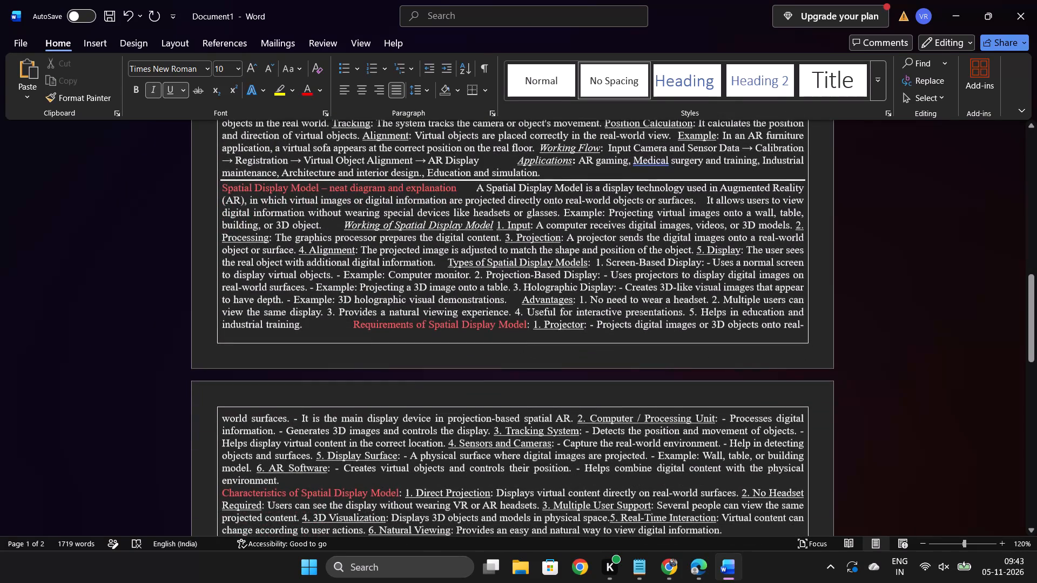
scroll(453, 277, "up", 1)
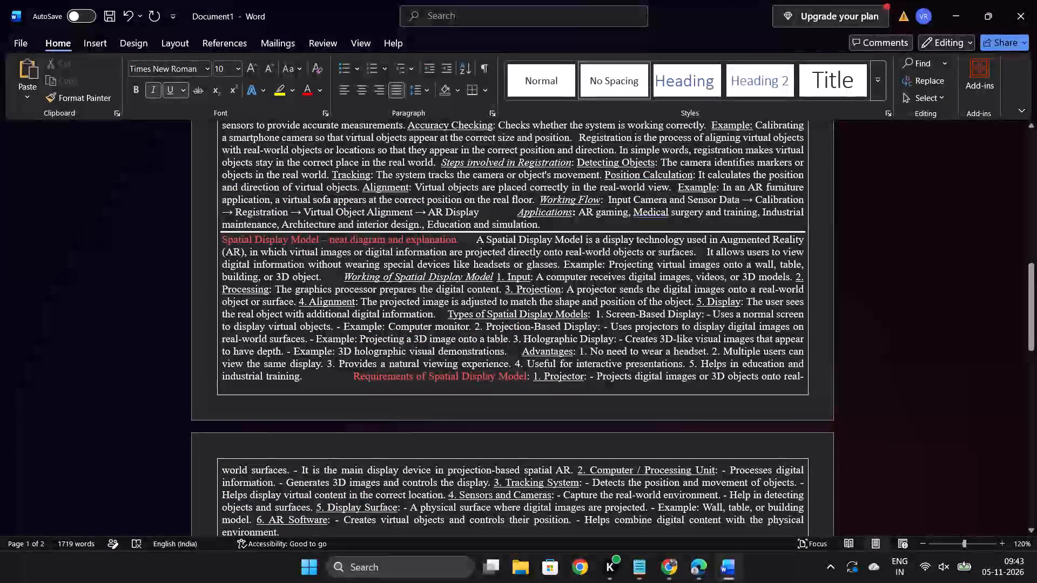
left_click_drag(582, 313, 460, 314)
left_click(490, 293)
left_click(550, 308)
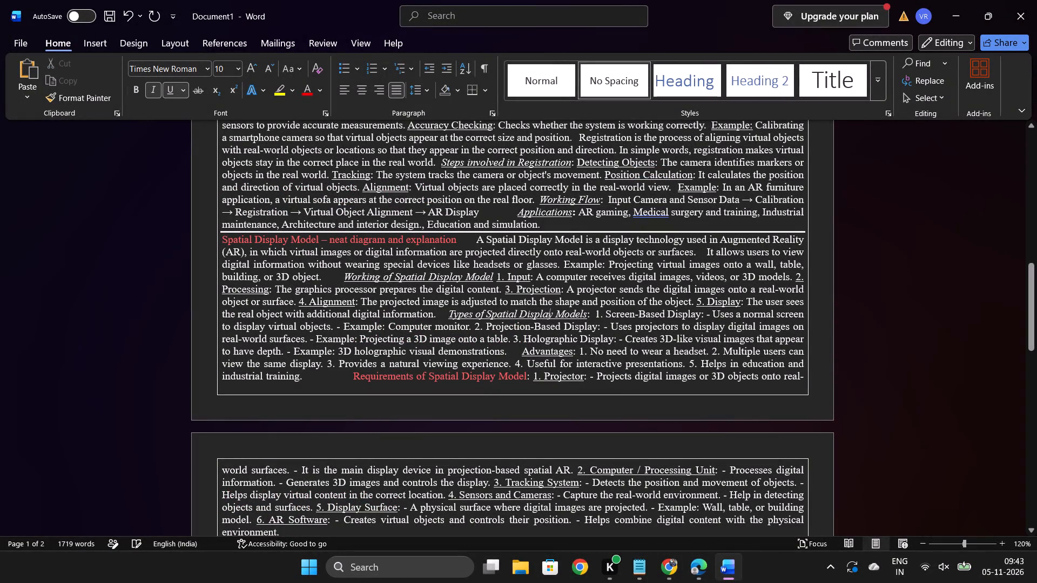
Underline the three numbered display type names: "1. Screen-Based Display", "2. Projection-Based Display" and "3. Holographic Display".
left_click_drag(687, 316, 596, 314)
left_click_drag(575, 328, 531, 327, "ctrl")
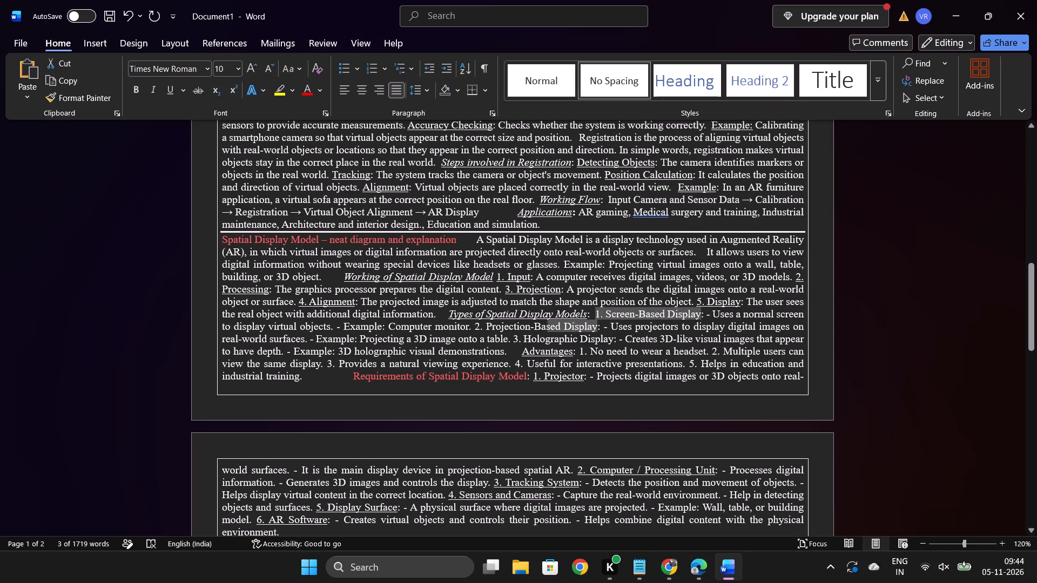
left_click_drag(531, 327, 477, 326, "ctrl")
left_click_drag(607, 339, 524, 338, "ctrl")
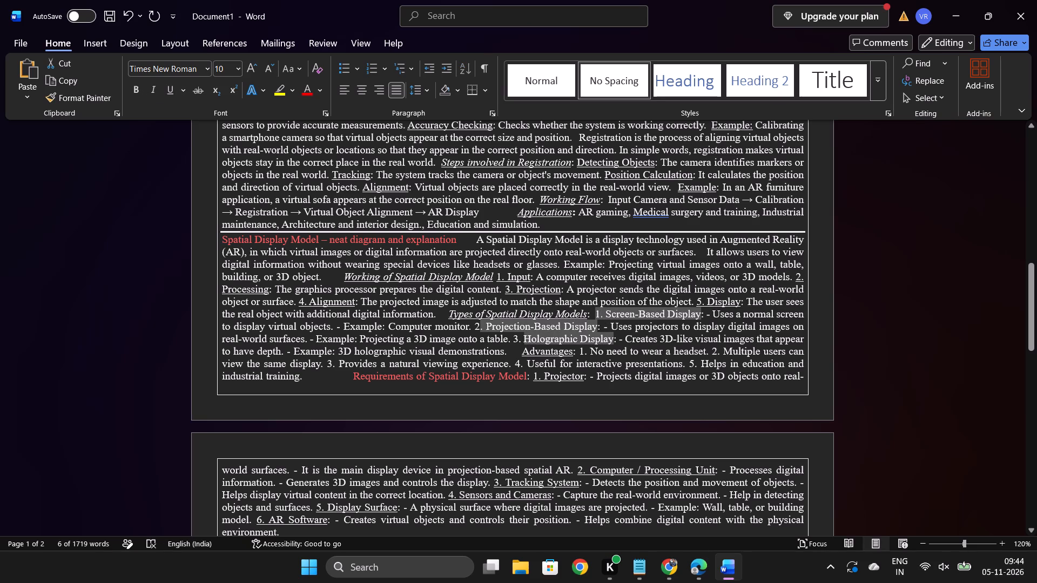
left_click_drag(524, 338, 514, 337, "ctrl")
left_click(542, 331)
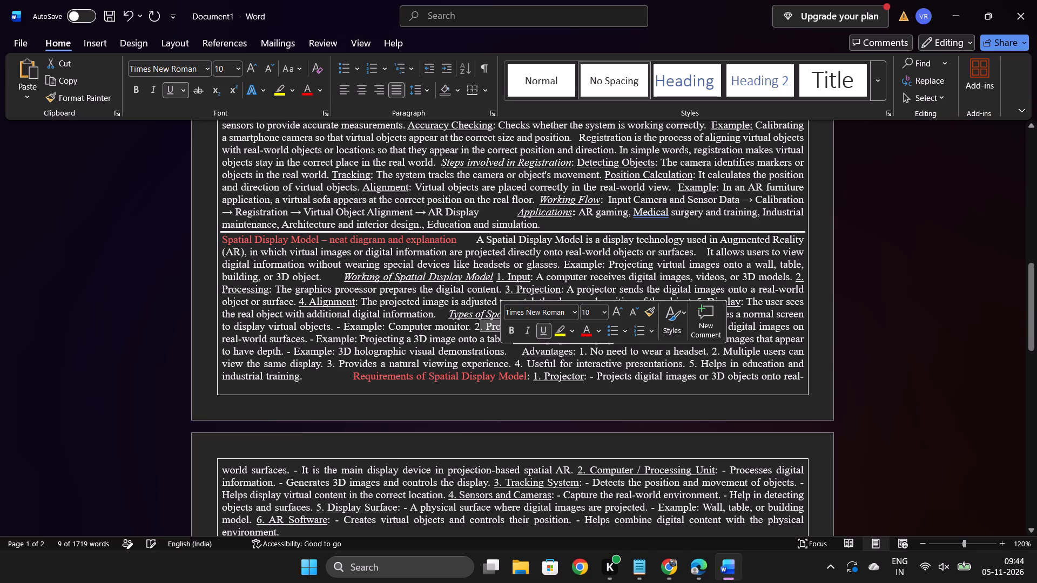
left_click(547, 357)
Run the red "Characteristics of Spatial Display Model" heading on from the end of the AR Software text after two spaces.
scroll(512, 351, "down", 2, "ctrl")
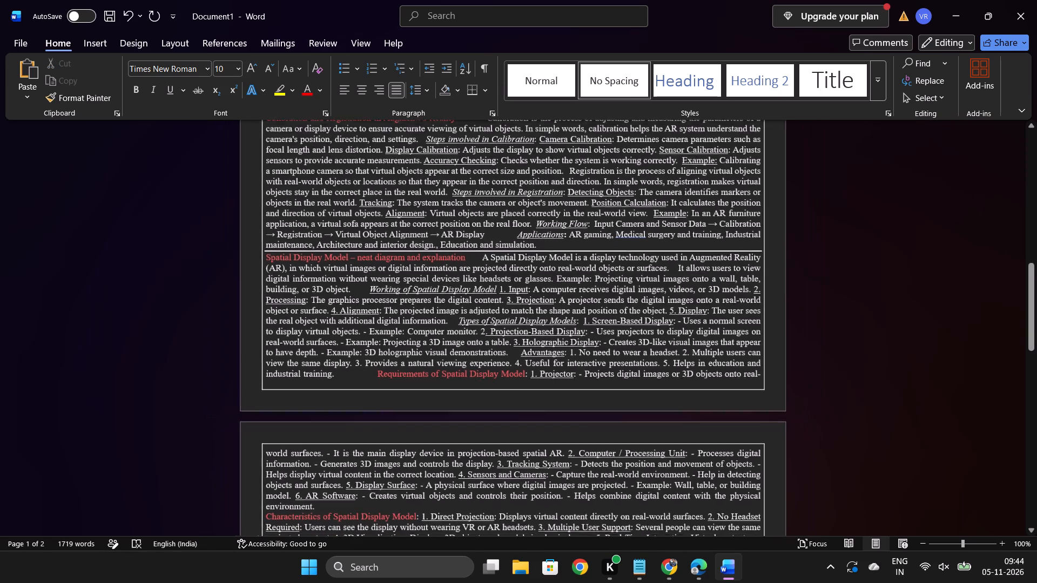
scroll(512, 351, "up", 1, "ctrl")
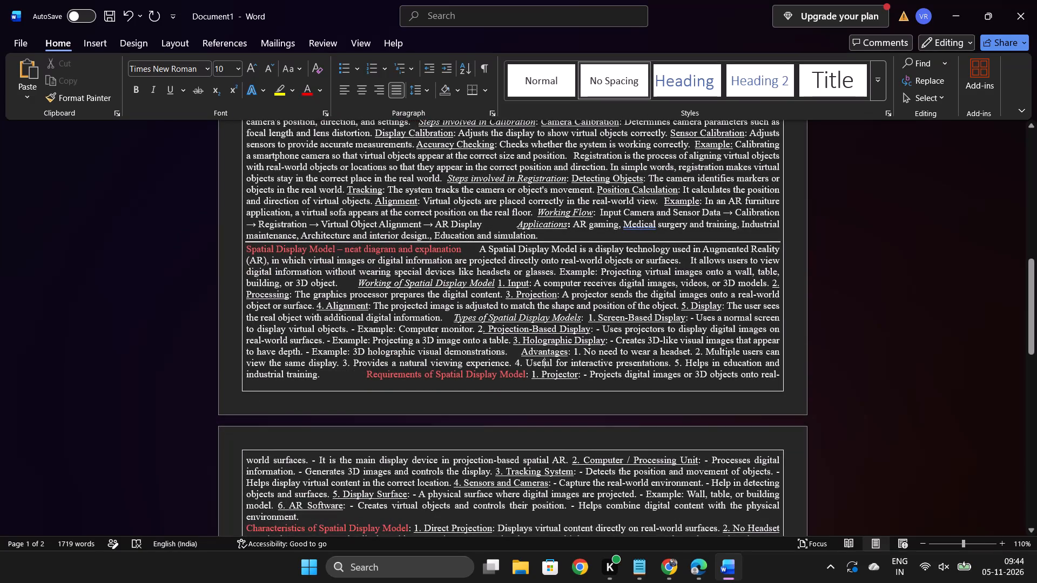
scroll(483, 339, "down", 5)
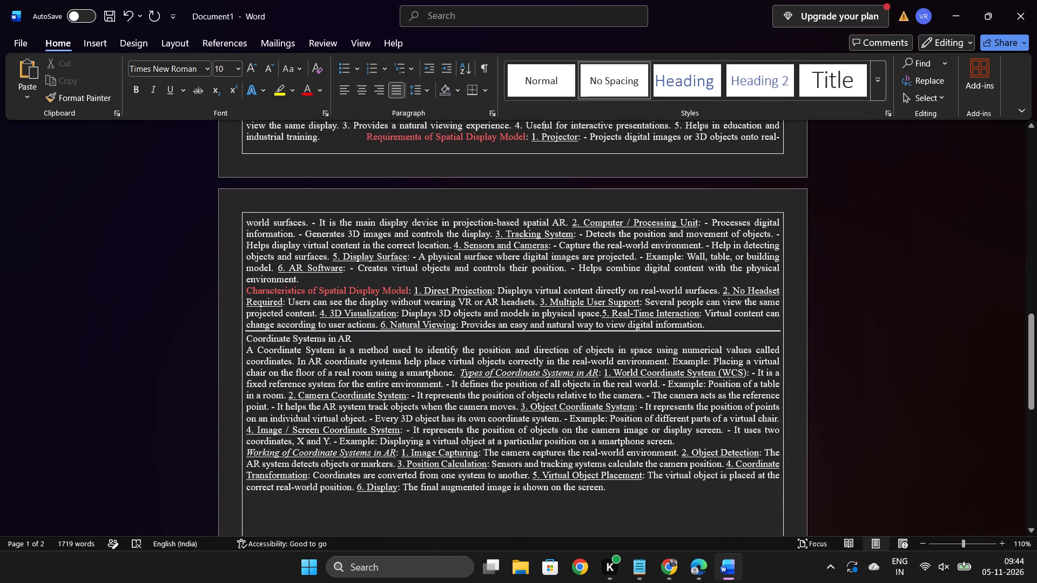
left_click(245, 290)
key("BackSpace")
key("space")
key("space")
Insert a full-width separator line between the Natural Viewing text and the "Coordinate Systems in AR" heading, leaving no blank line.
left_click(355, 322)
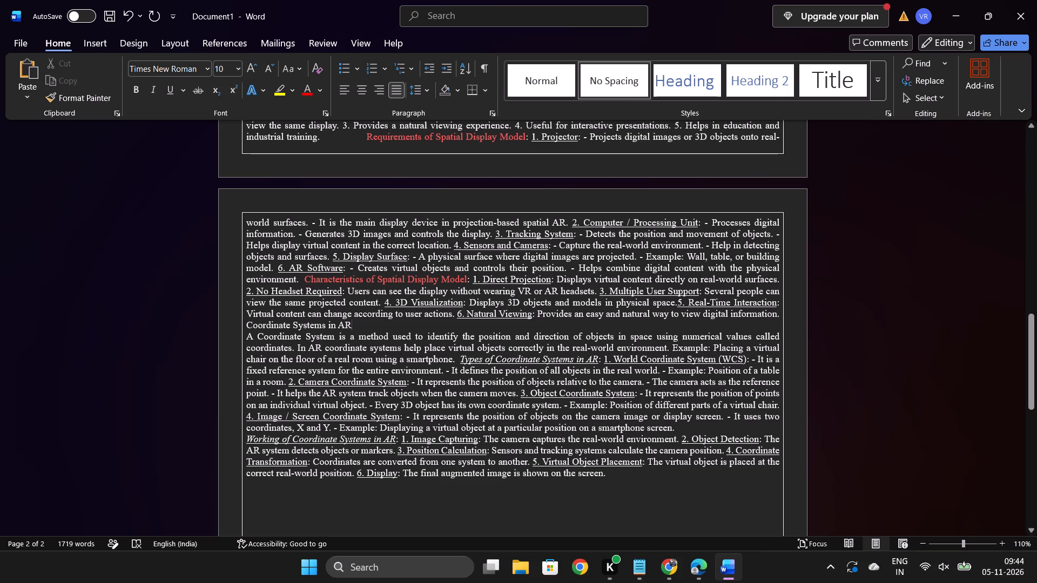
left_click(781, 316)
key("Return")
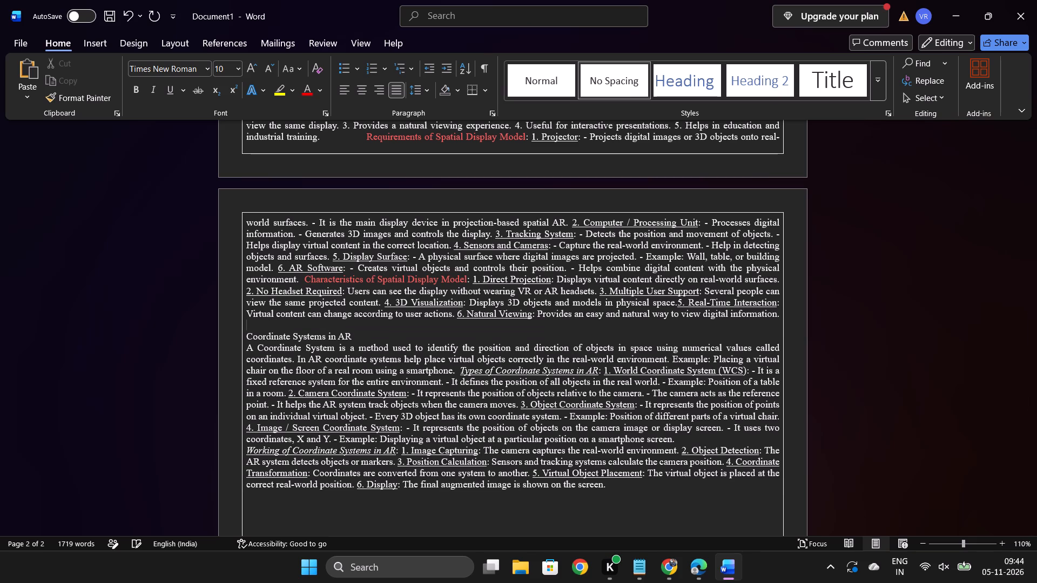
key("ctrl+minus")
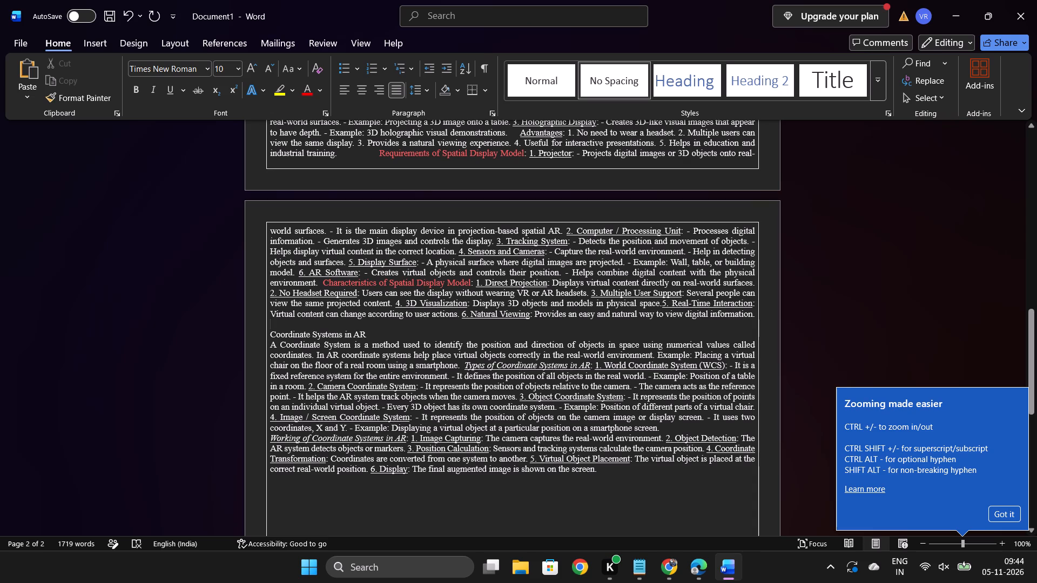
type("_____")
key("Return")
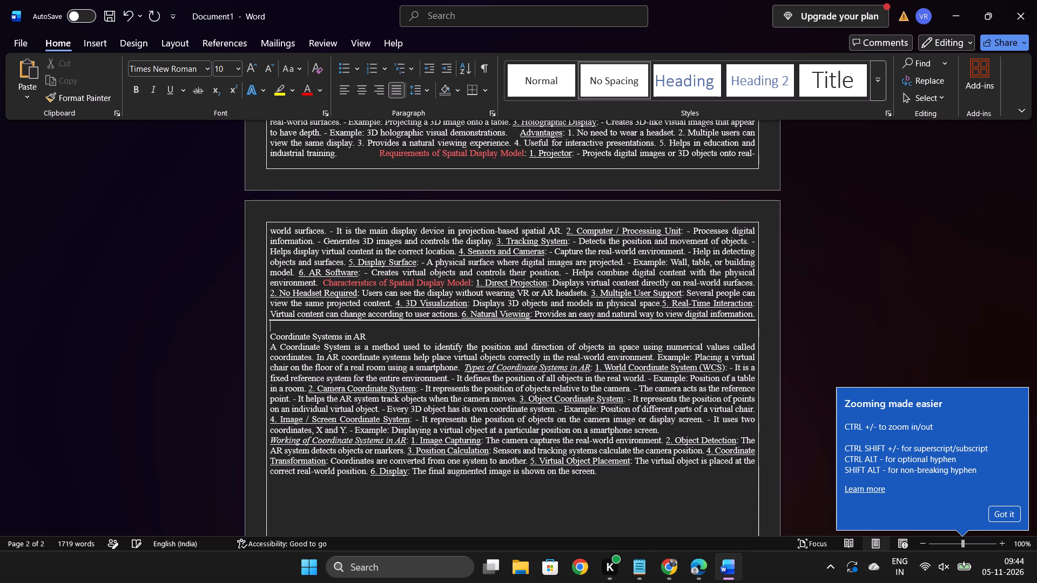
key("Down")
key("BackSpace")
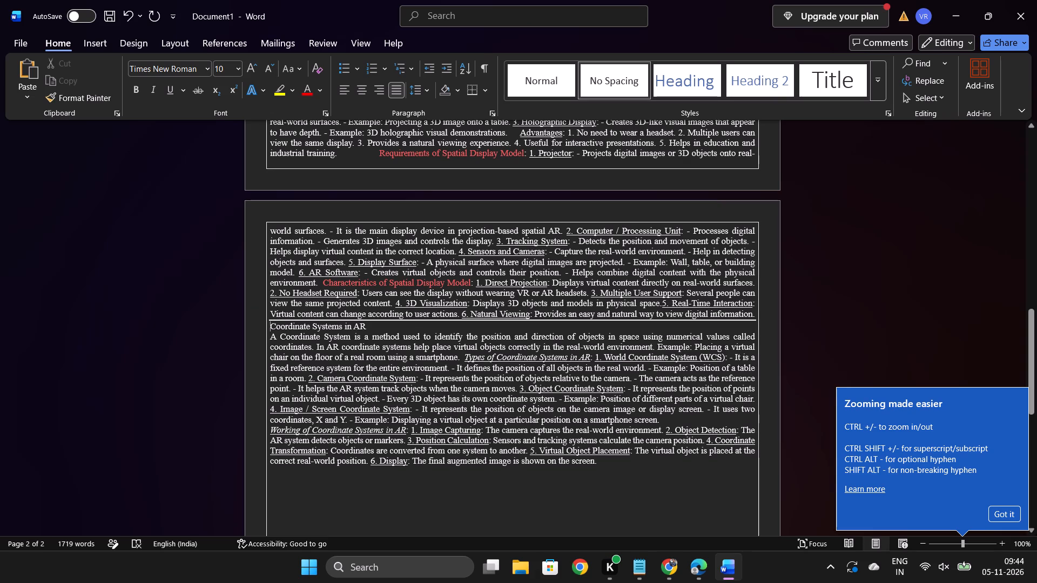
Color the "Coordinate Systems in AR" heading red.
left_click_drag(362, 328, 286, 326)
left_click(367, 303)
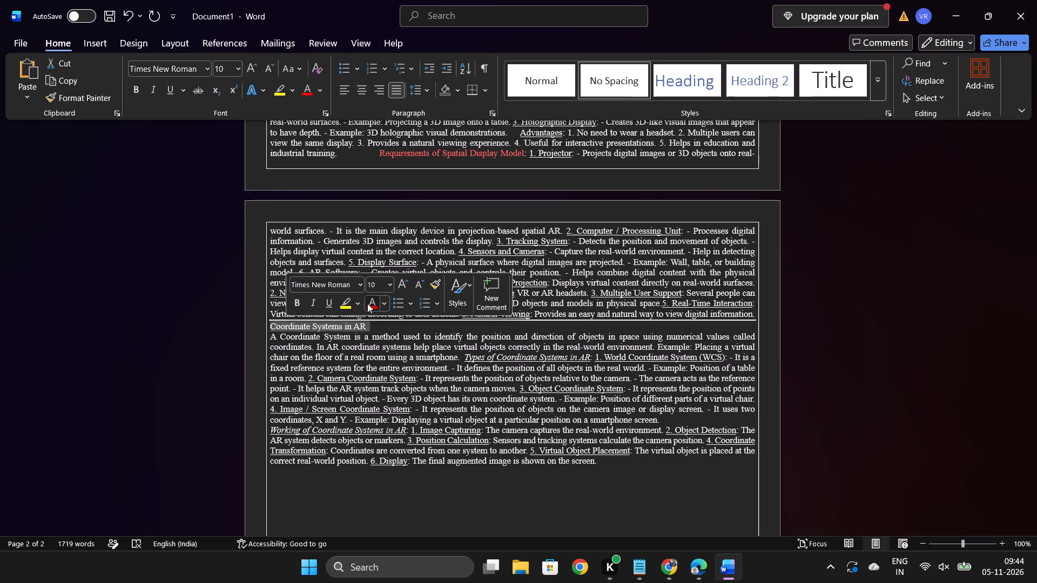
Run the Coordinate System definition on from its "Coordinate Systems in AR" heading after eight spaces.
left_click(270, 337)
key("BackSpace")
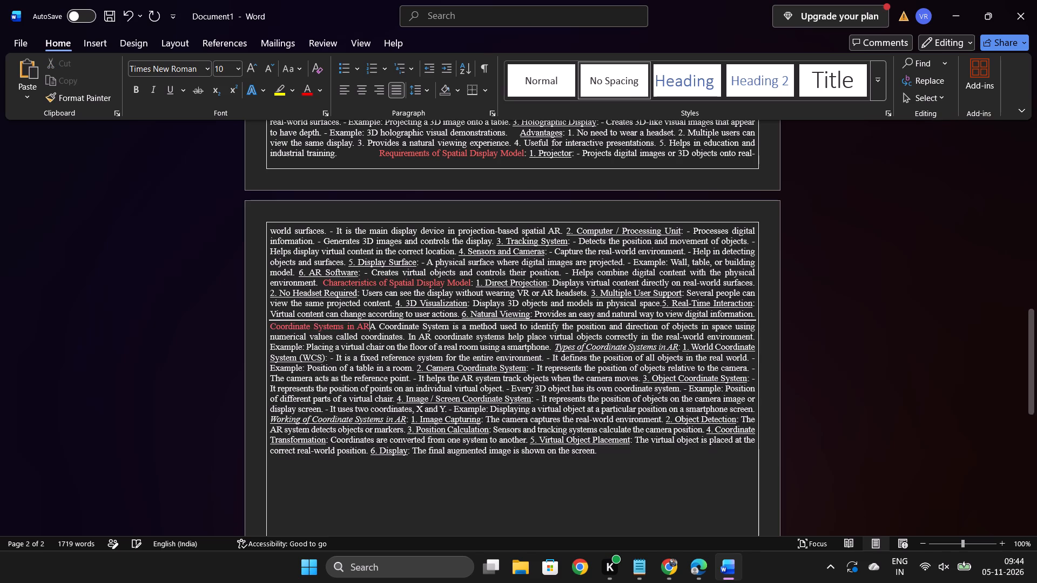
key("space")
key("space")
key("space")
key("space")
key("space")
key("space")
key("space")
key("space")
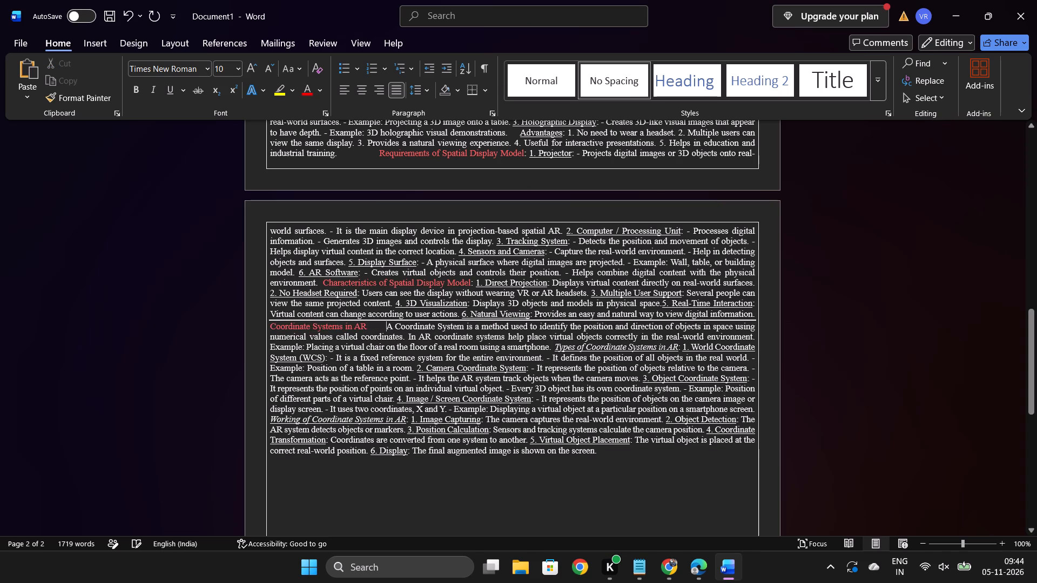
Add a full-width separator line below the last line of the Coordinate Systems answer.
left_click(602, 448)
left_click(605, 463)
key("Return")
key("shift+underscore")
key("shift+underscore")
key("shift+underscore")
key("shift+underscore")
key("shift+underscore")
key("shift+underscore")
key("Return")
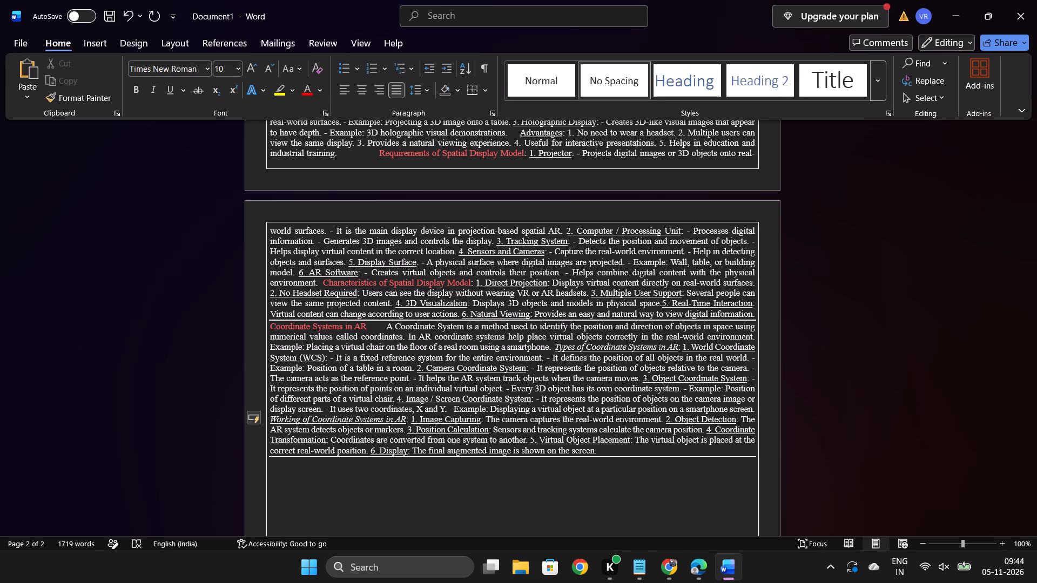
scroll(557, 447, "down", 2)
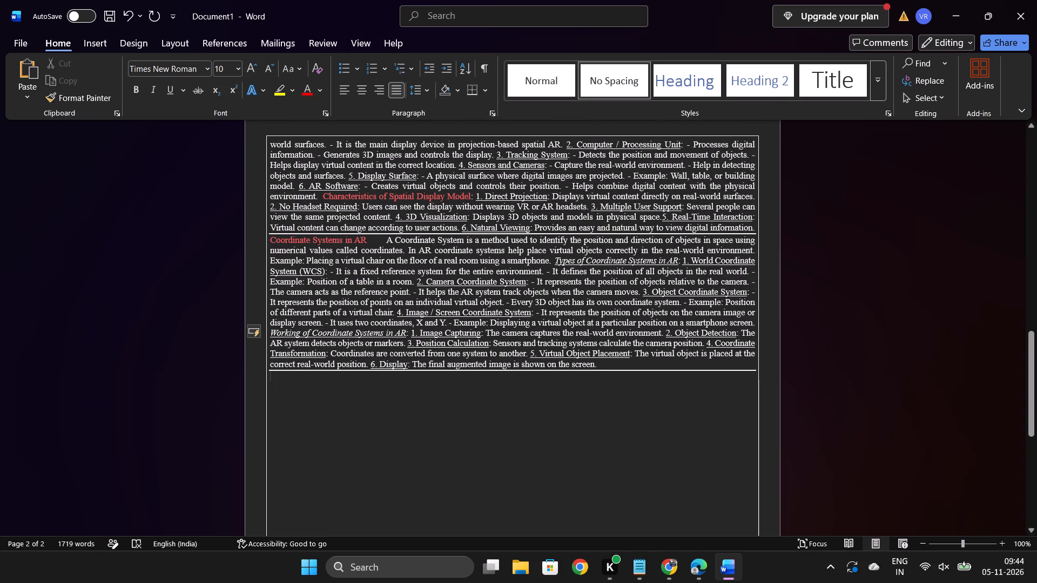
left_click(669, 571)
left_click(673, 571)
left_click(695, 572)
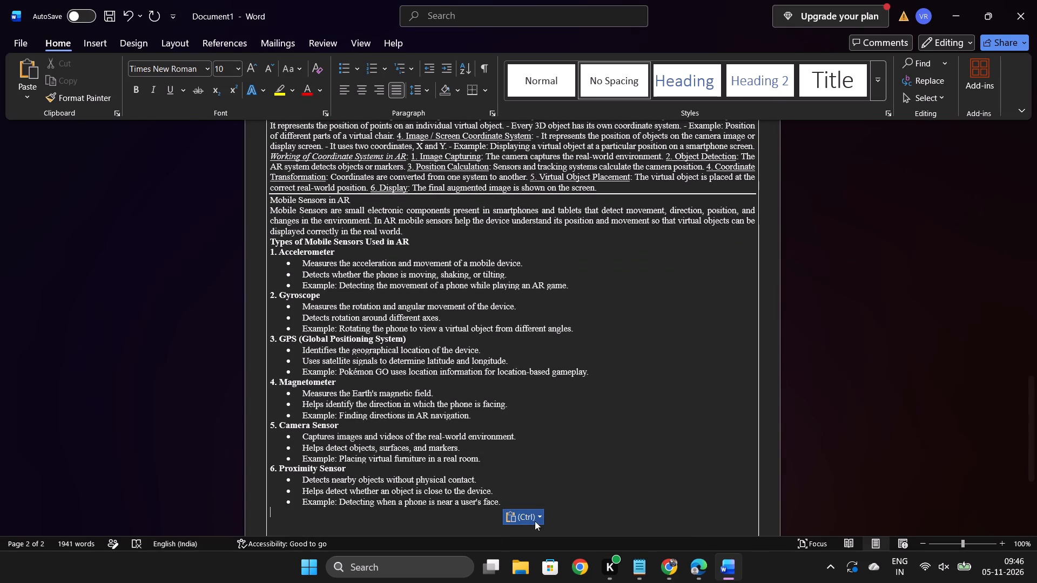
left_click(556, 475)
Merge the three Proximity Sensor points onto their heading line, separated by spaces, with a colon after "Proximity Sensor".
left_click(272, 489)
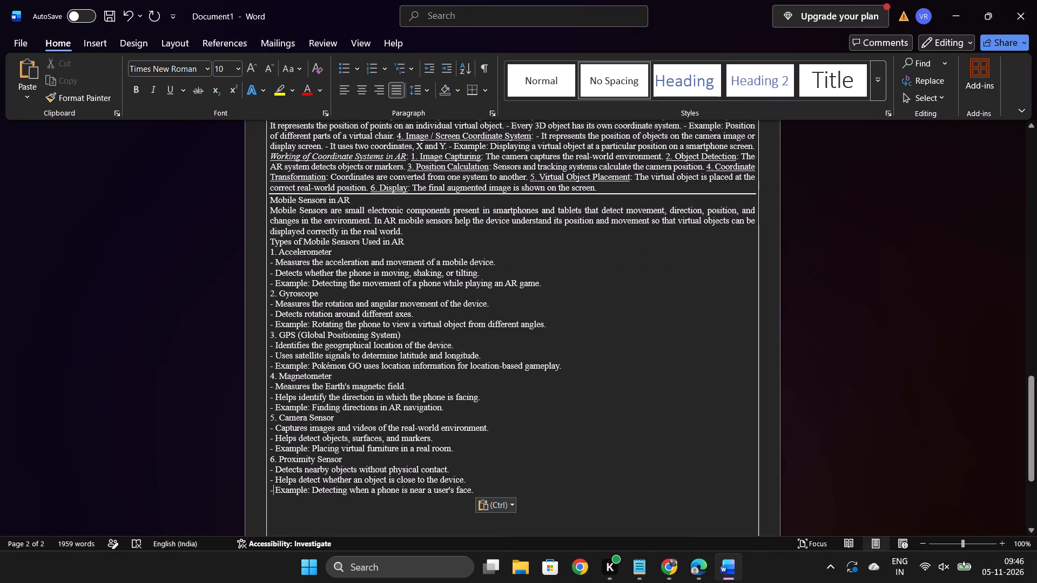
key("Left")
key("BackSpace")
key("space")
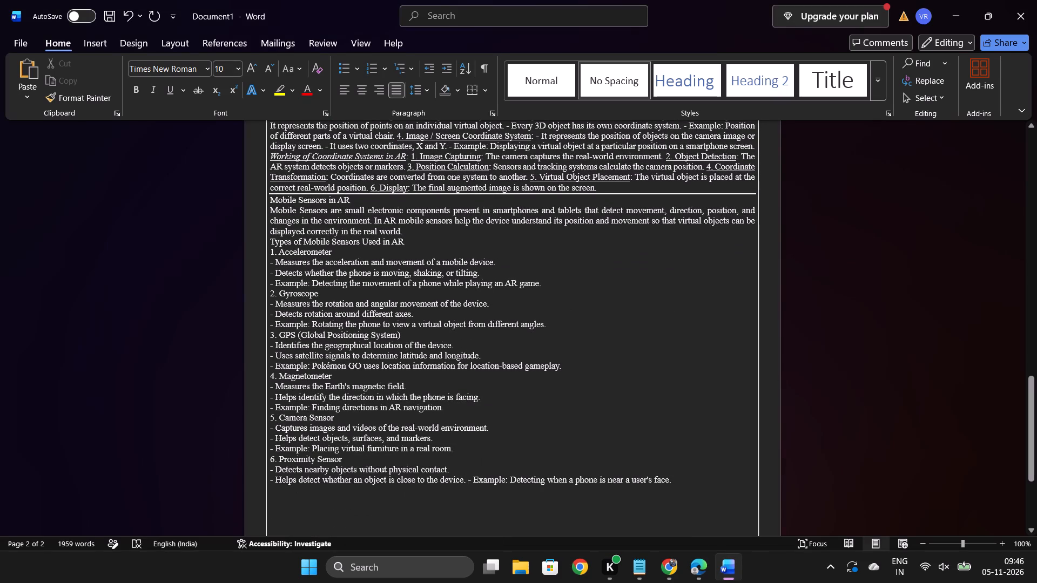
left_click(269, 481)
key("BackSpace")
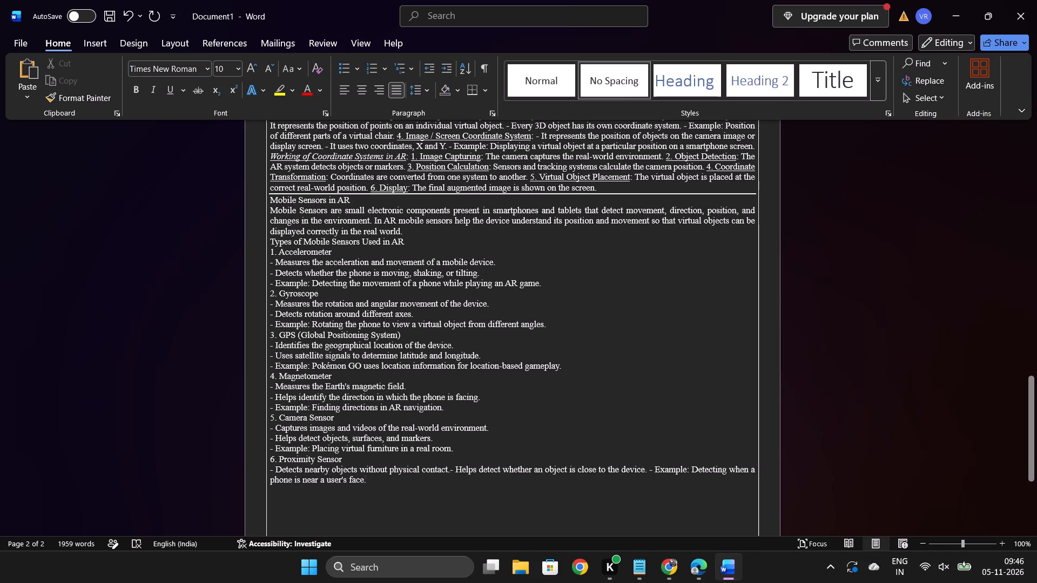
key("space")
left_click(268, 470)
key("BackSpace")
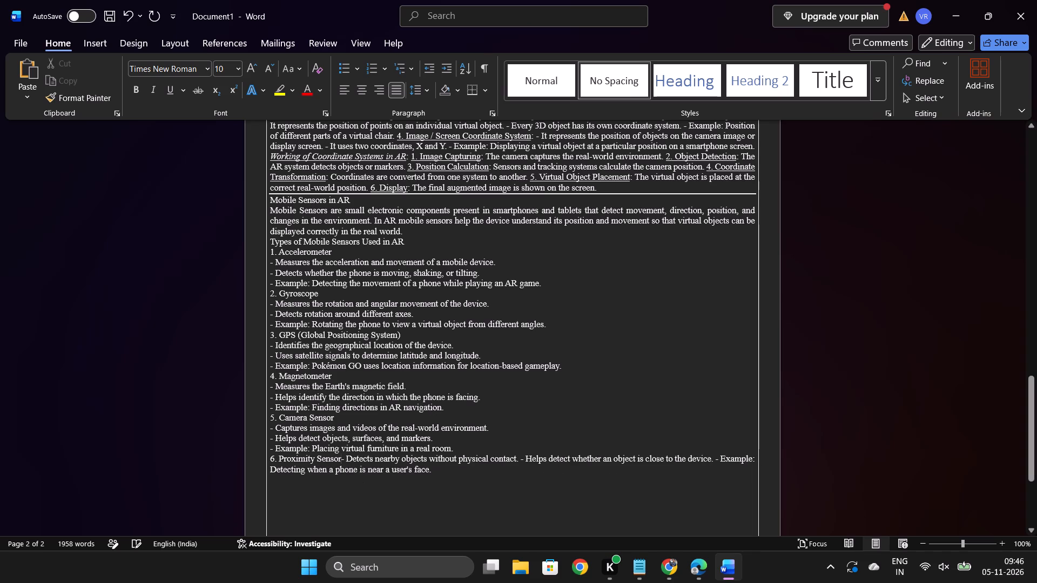
type(":")
key("space")
Add a colon after the "5. Camera Sensor" and "4. Magnetometer" headings.
left_click(339, 416)
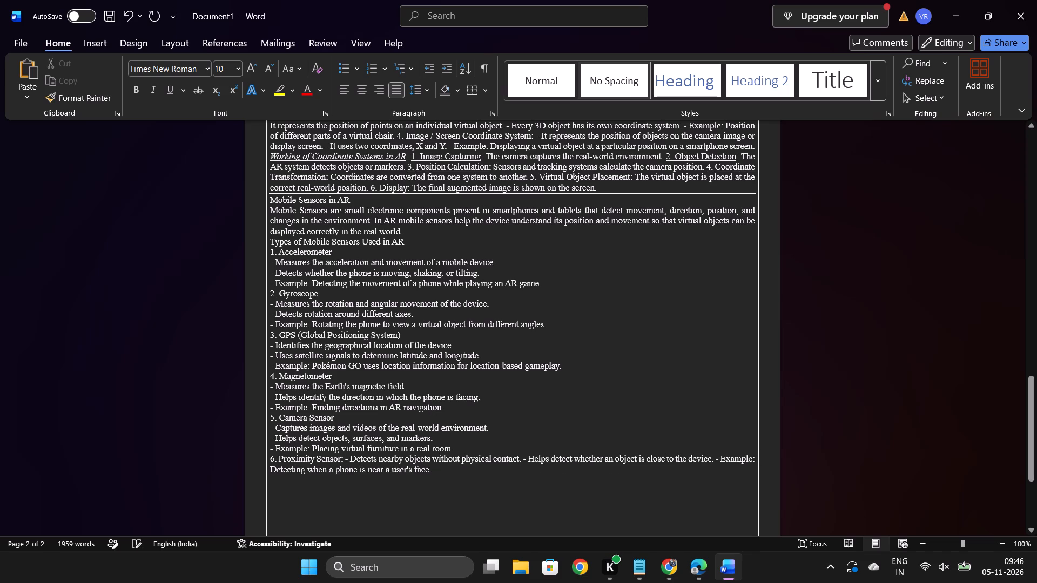
key("shift+colon")
left_click(341, 374)
key("shift+colon")
Remove "(Global Positioning System)" from the "3. GPS" heading and end the heading with a colon.
key("Up")
key("Up")
left_click_drag(401, 334, 303, 338)
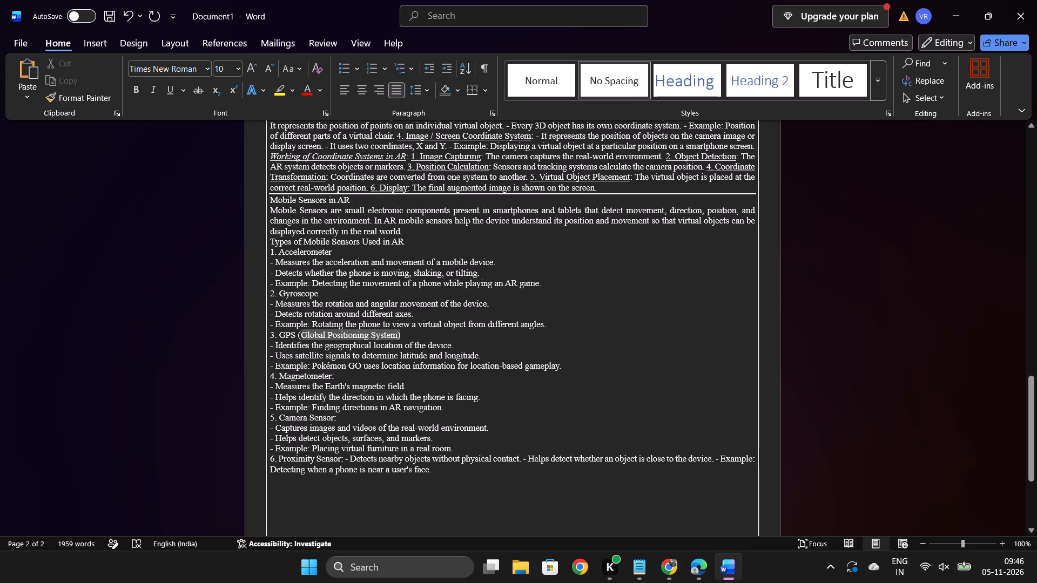
left_click_drag(303, 338, 301, 337)
key("BackSpace")
key("BackSpace")
key("BackSpace")
key("shift+colon")
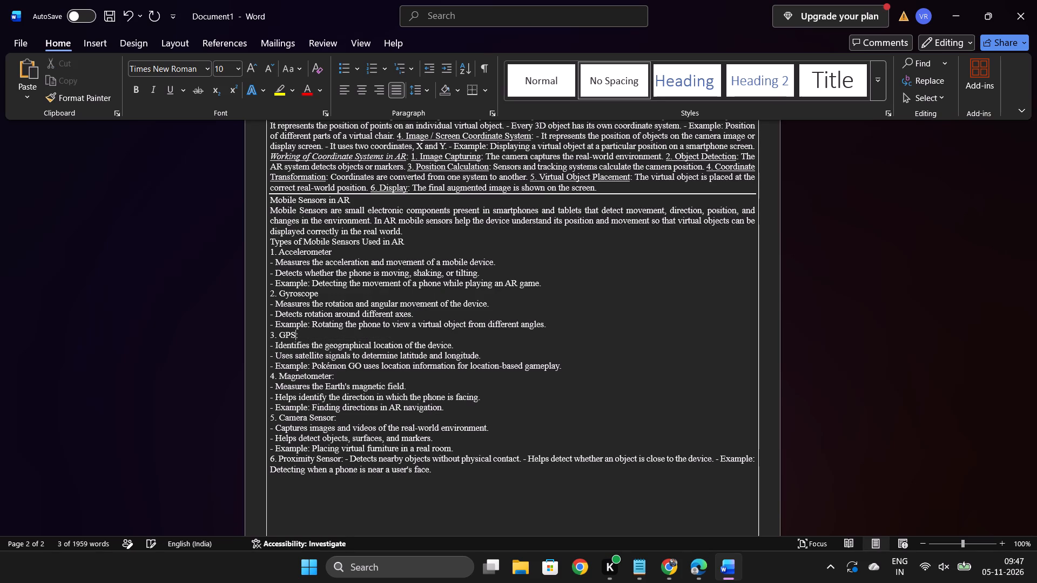
Add a colon after the "2. Gyroscope" and "1. Accelerometer" headings.
left_click(321, 294)
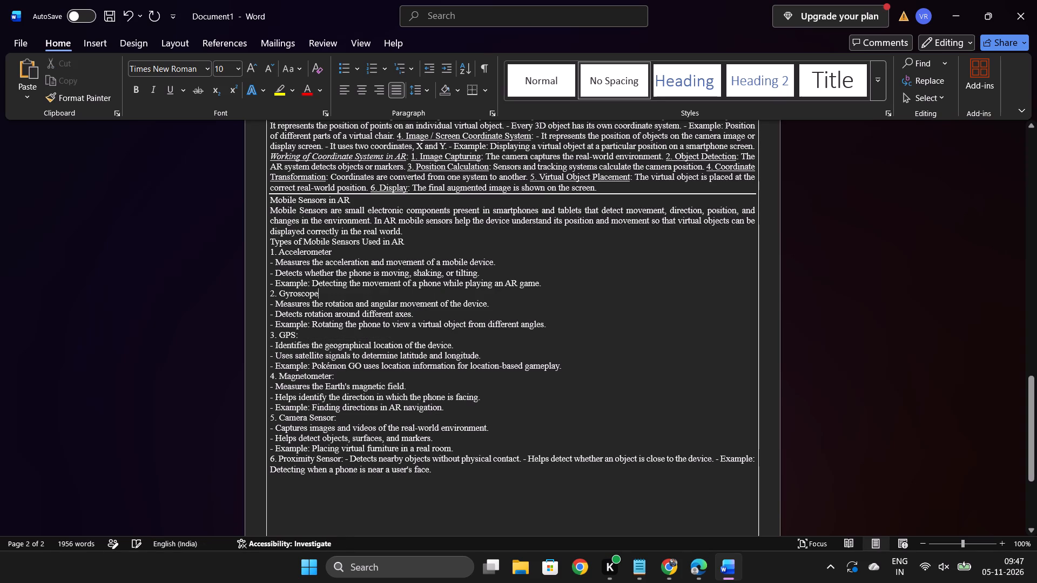
key("shift+colon")
left_click(334, 254)
key("shift+colon")
Merge the three Camera Sensor points onto their heading line, separated by spaces.
left_click(268, 450)
key("BackSpace")
key("space")
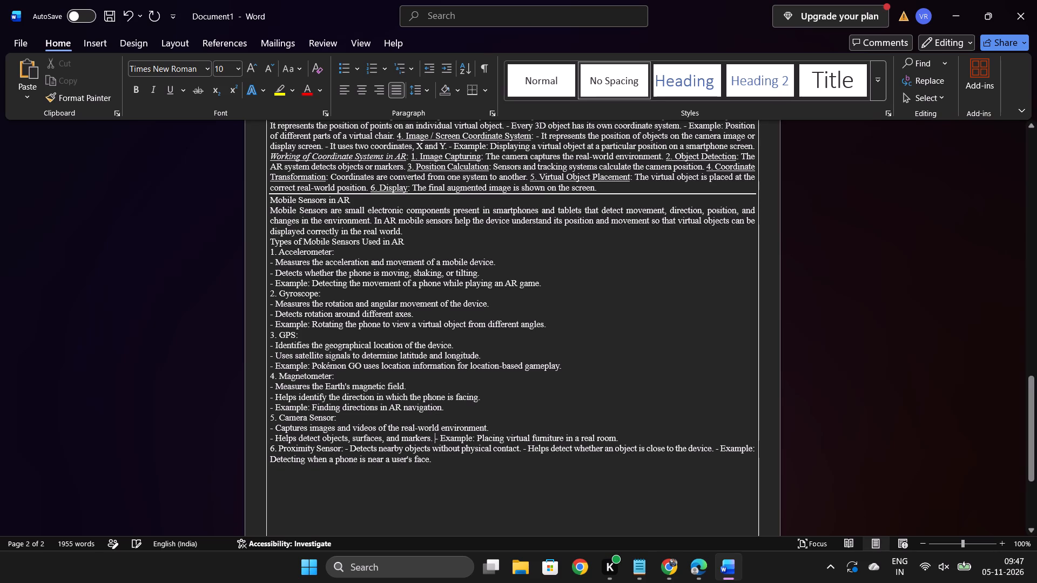
left_click(268, 438)
key("BackSpace")
key("space")
left_click(271, 427)
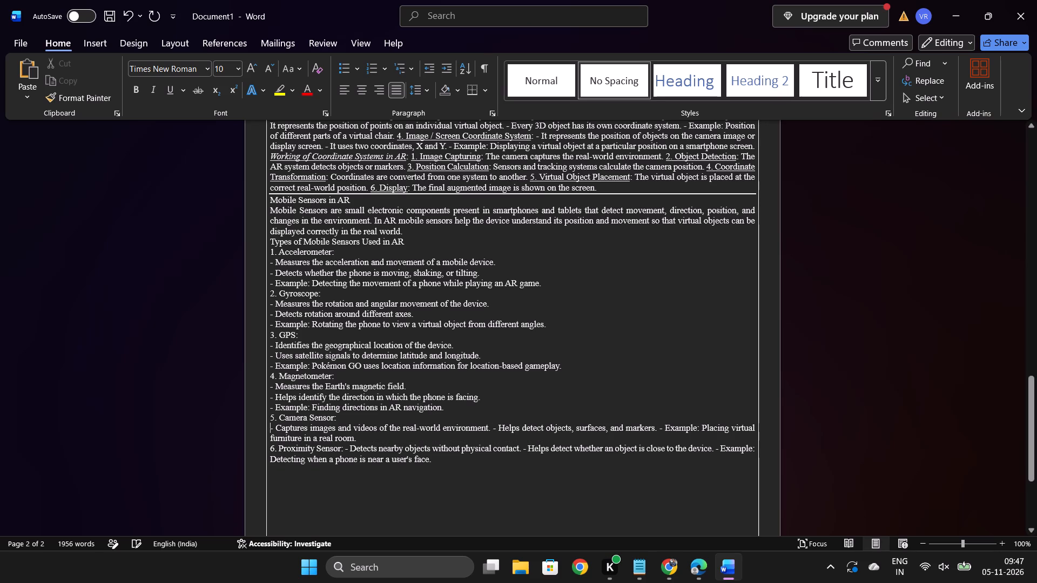
key("BackSpace")
key("space")
Merge the three Magnetometer points onto their heading line, separated by spaces.
left_click(272, 408)
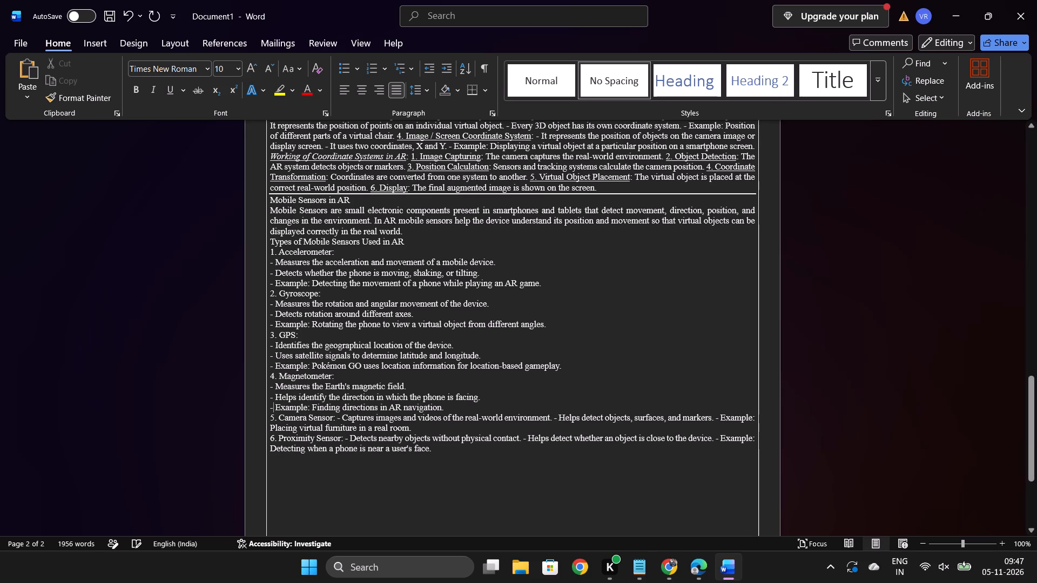
key("Left")
key("BackSpace")
key("space")
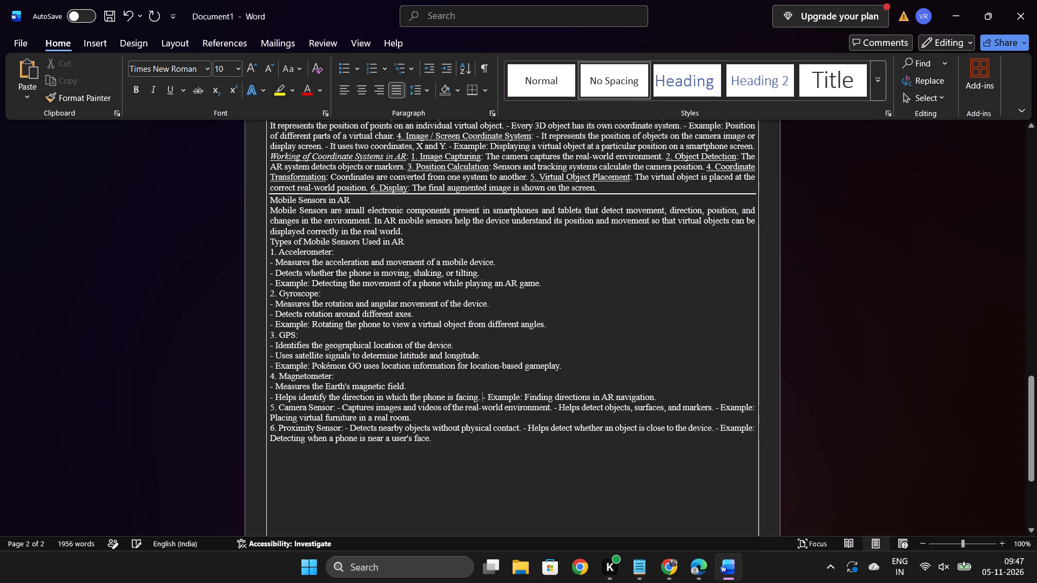
left_click(270, 397)
key("BackSpace")
key("space")
left_click(271, 388)
key("BackSpace")
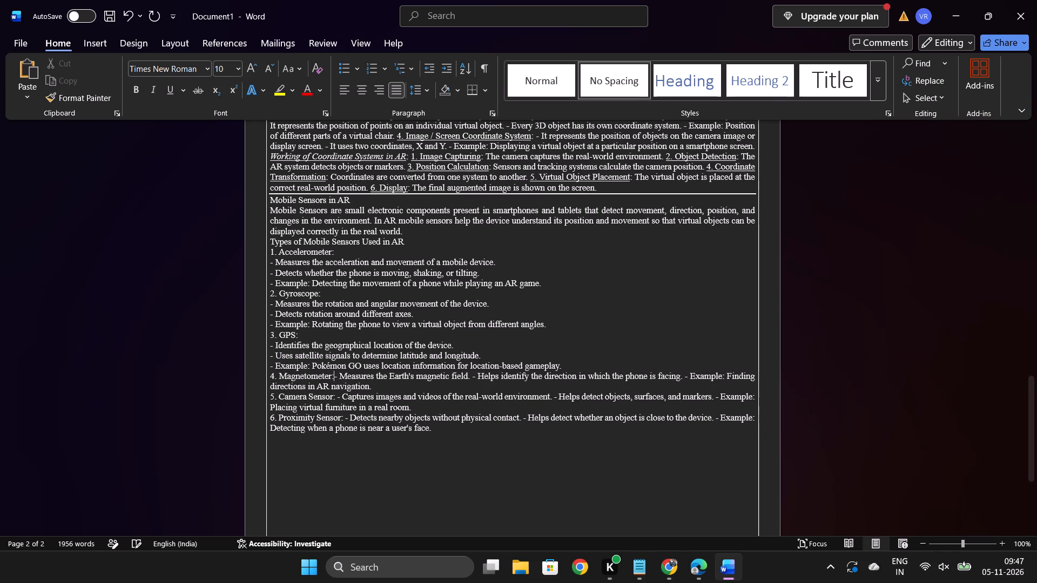
key("space")
Merge the three GPS points onto their heading line, separated by spaces.
left_click(269, 367)
key("BackSpace")
key("space")
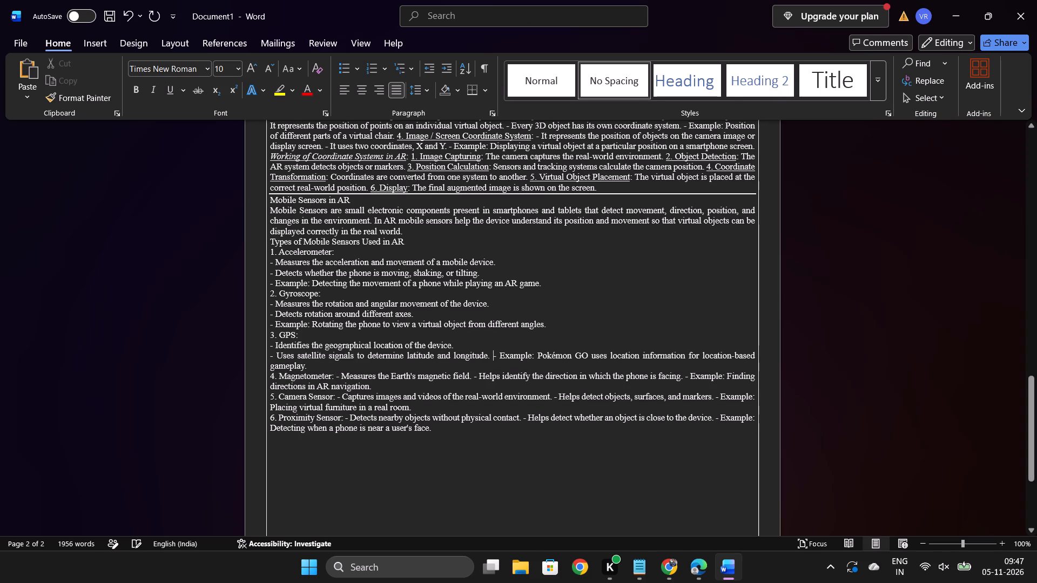
left_click(270, 355)
key("BackSpace")
key("space")
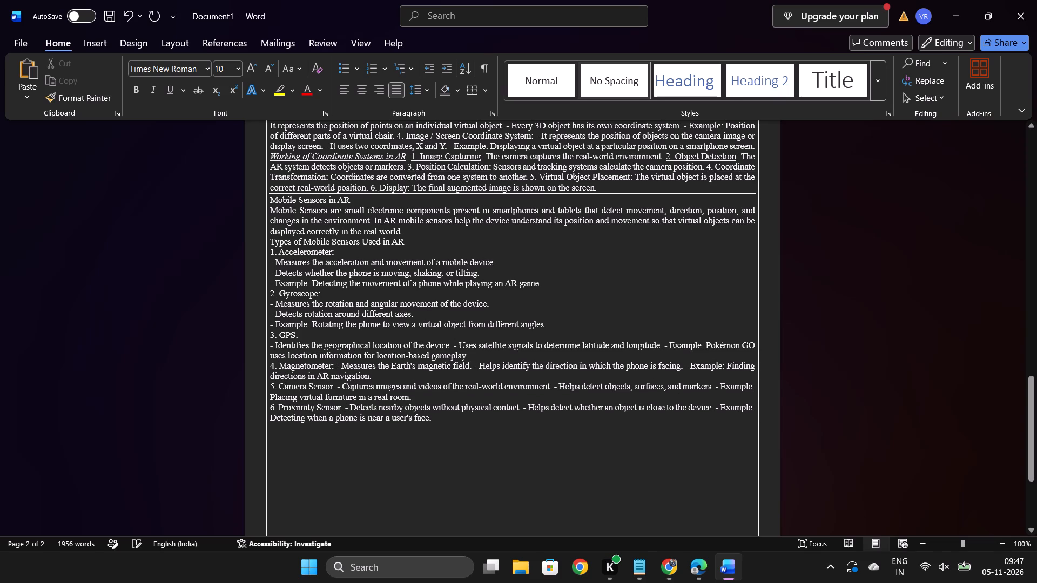
left_click(269, 345)
key("BackSpace")
key("space")
Merge the three Gyroscope points onto their heading line, separated by spaces.
left_click(270, 323)
key("BackSpace")
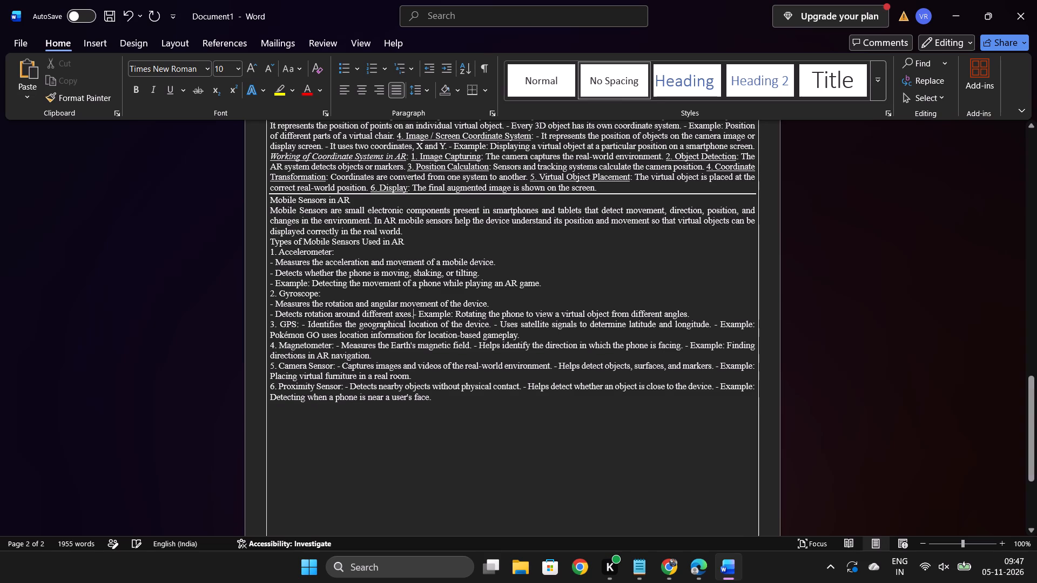
key("space")
left_click(271, 313)
key("BackSpace")
key("space")
left_click(268, 306)
key("BackSpace")
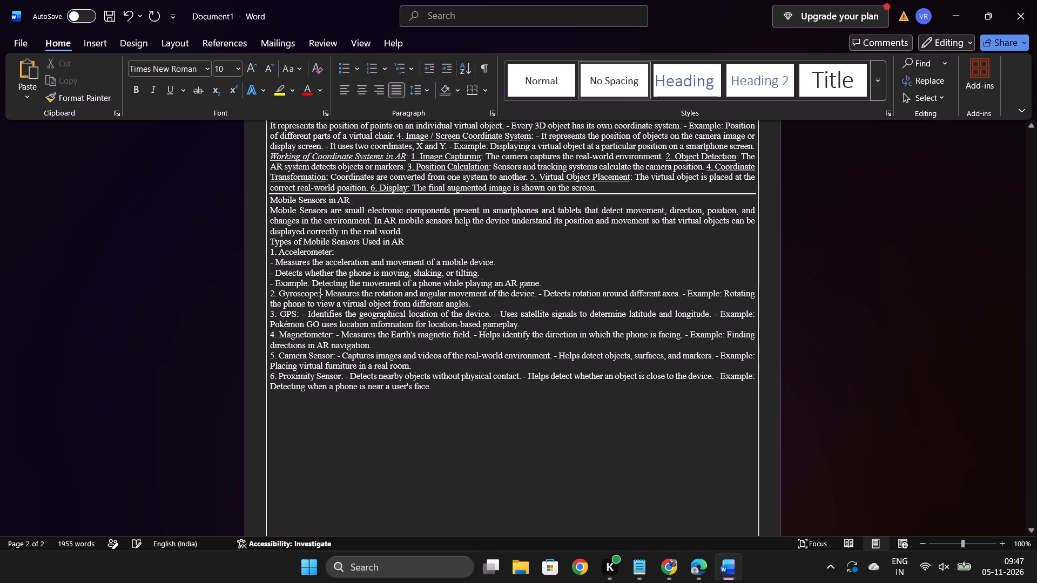
key("space")
Merge the three Accelerometer points onto their heading line, separated by spaces.
left_click(271, 286)
key("BackSpace")
key("space")
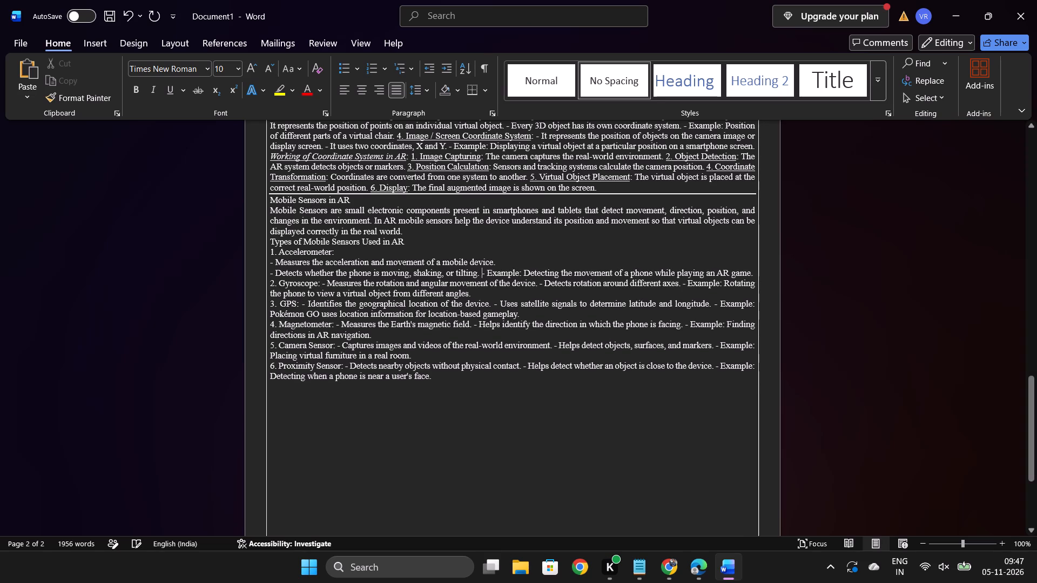
left_click(271, 270)
key("BackSpace")
key("space")
left_click(269, 263)
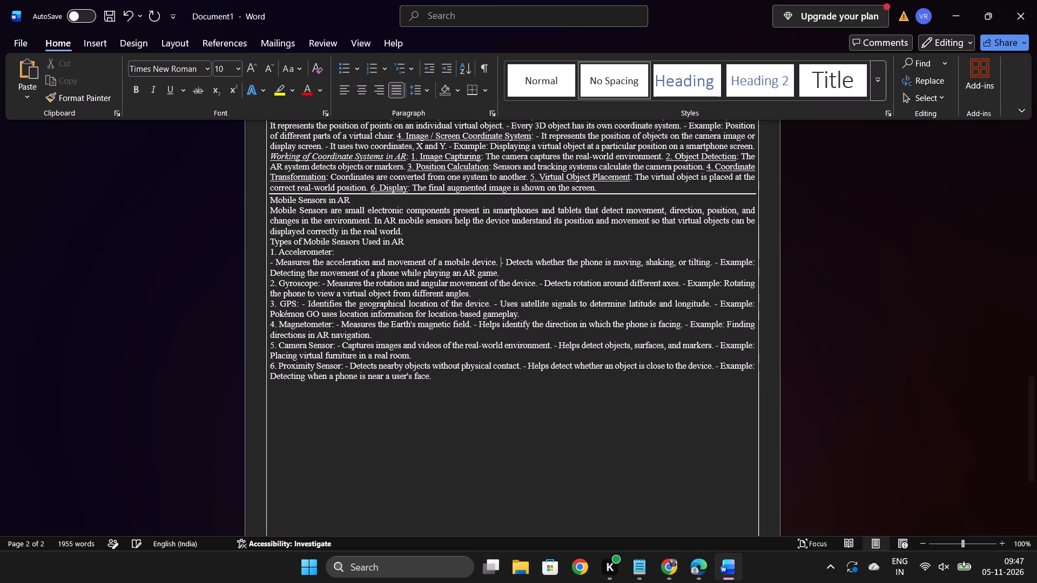
key("BackSpace")
key("space")
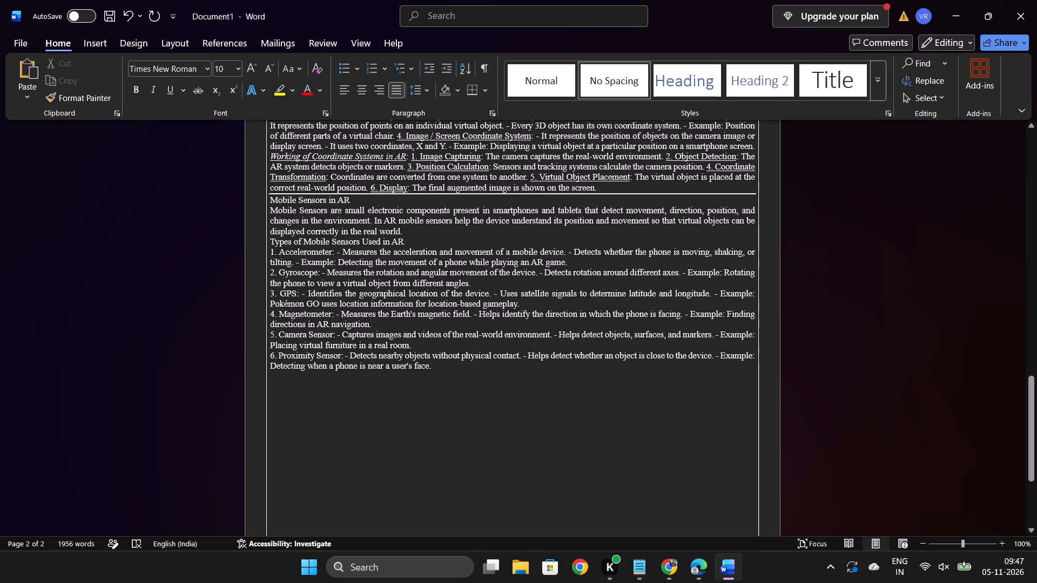
Underline the six numbered sensor names from "1. Accelerometer" to "6. Proximity Sensor", leaving out their colons.
left_click_drag(323, 252, 268, 255)
left_click(324, 254)
left_click_drag(329, 252, 265, 255)
left_click_drag(304, 273, 272, 275, "ctrl")
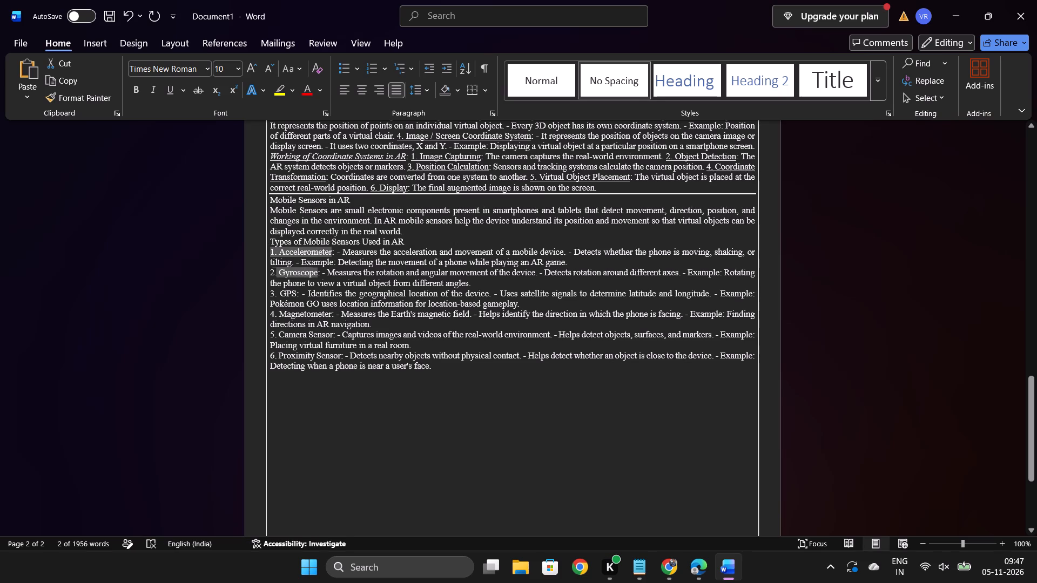
left_click_drag(272, 275, 268, 275, "ctrl")
left_click_drag(297, 293, 264, 293, "ctrl")
left_click_drag(315, 315, 258, 315, "ctrl")
left_click_drag(327, 335, 265, 334, "ctrl")
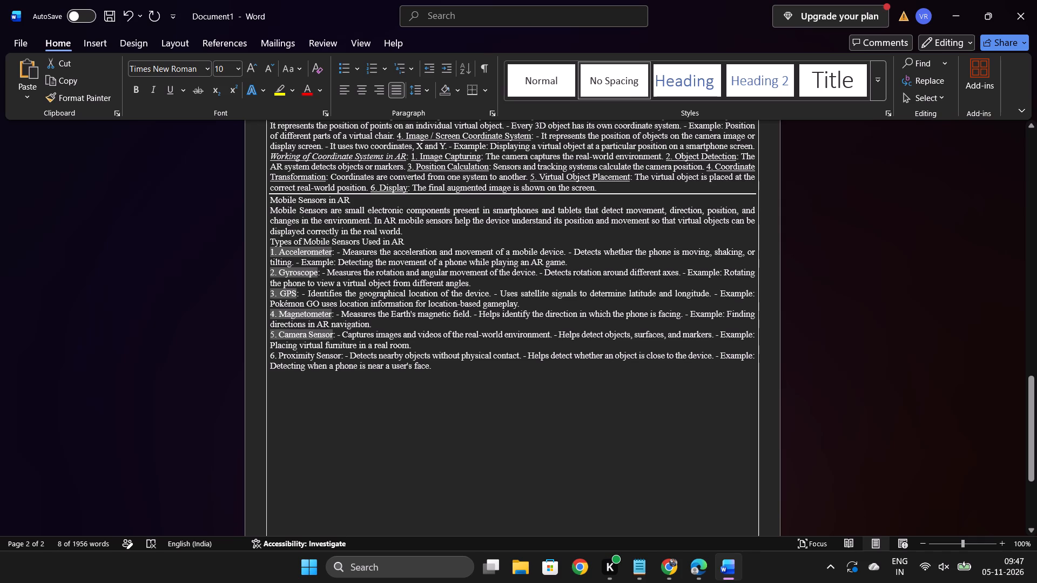
left_click_drag(265, 334, 263, 334, "ctrl")
left_click_drag(330, 354, 266, 354, "ctrl")
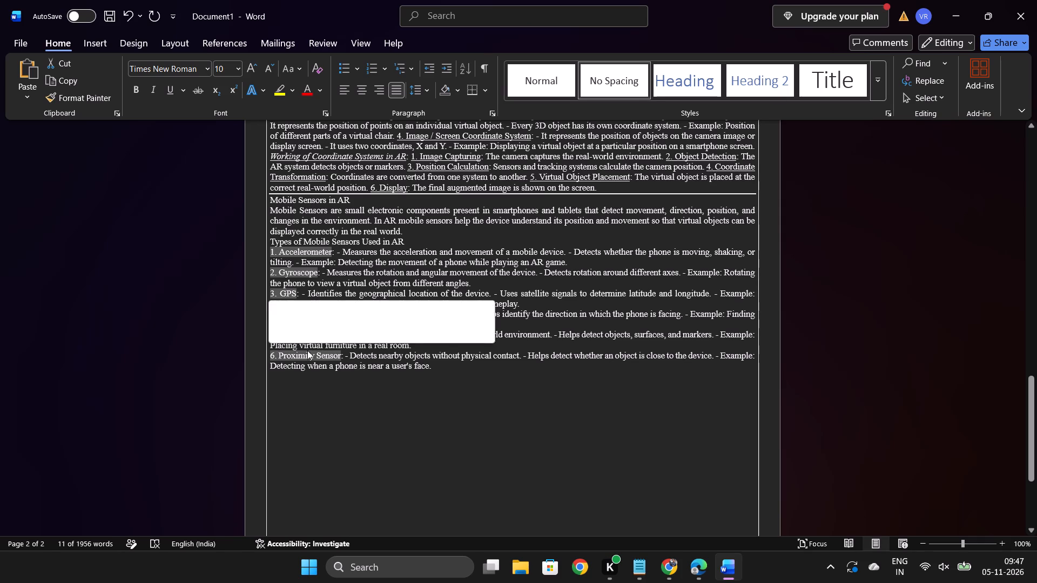
left_click(313, 331)
left_click(307, 357)
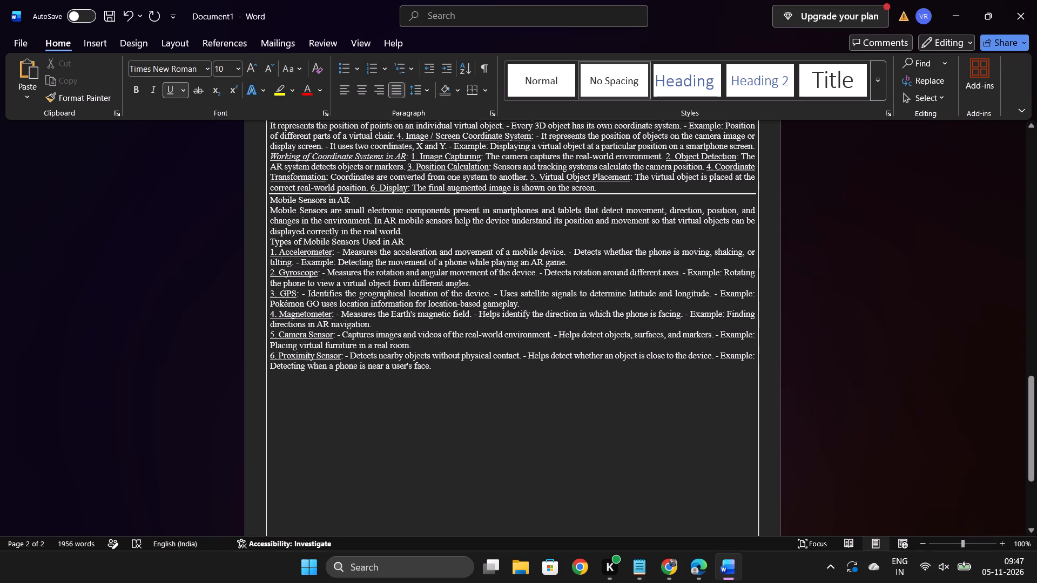
Join the six sensor entries, from Proximity Sensor back to Accelerometer, into one continuous paragraph separated by spaces.
left_click(267, 355)
key("BackSpace")
key("space")
left_click(270, 335)
key("BackSpace")
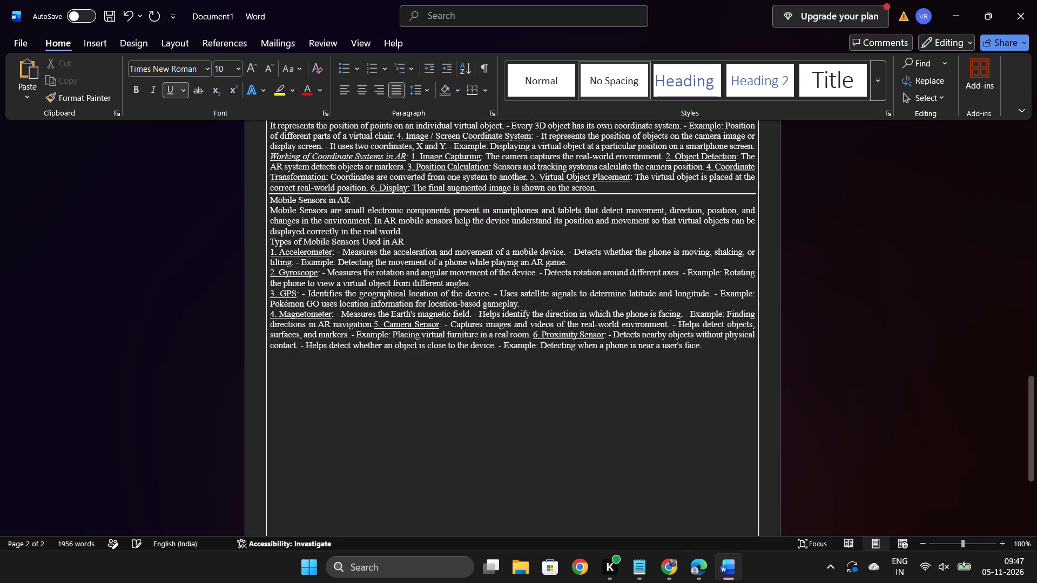
key("space")
left_click(269, 316)
key("BackSpace")
key("space")
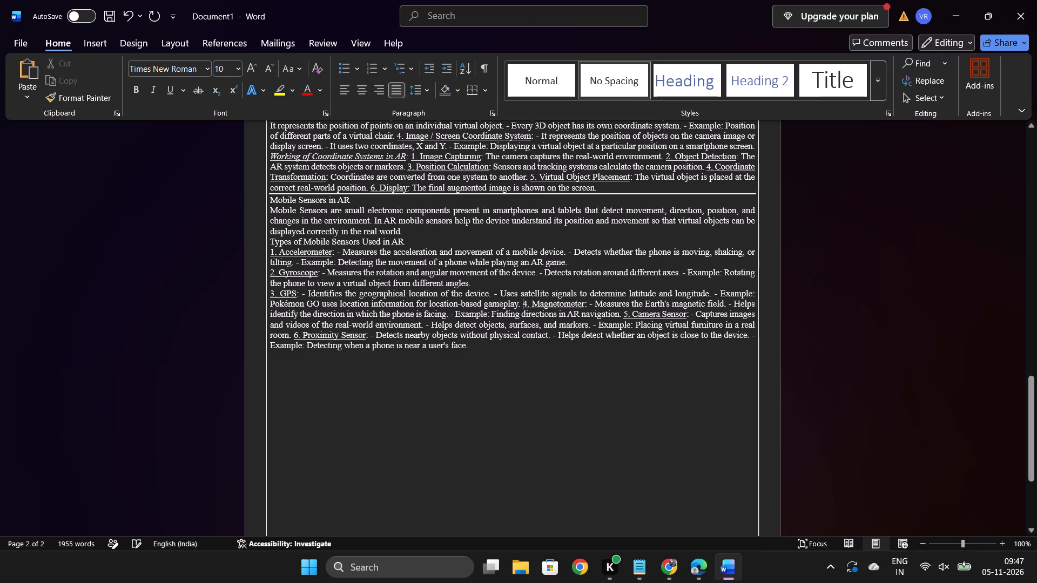
left_click(269, 292)
key("BackSpace")
key("space")
left_click(270, 272)
key("BackSpace")
key("space")
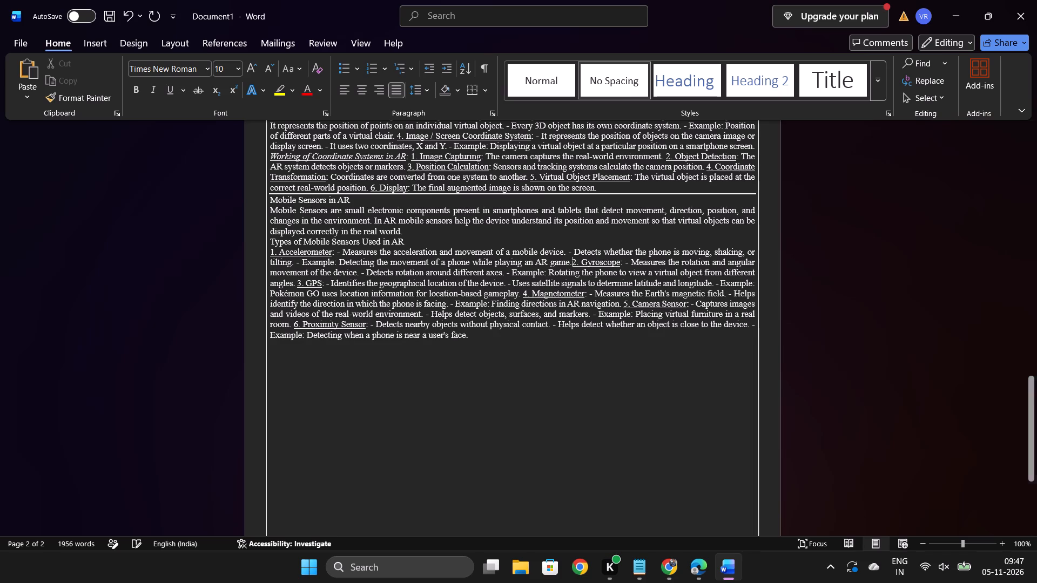
Run the combined sensor paragraph onto the "Types of Mobile Sensors Used in AR" line, separated by spaces.
left_click(270, 255)
key("BackSpace")
key("space")
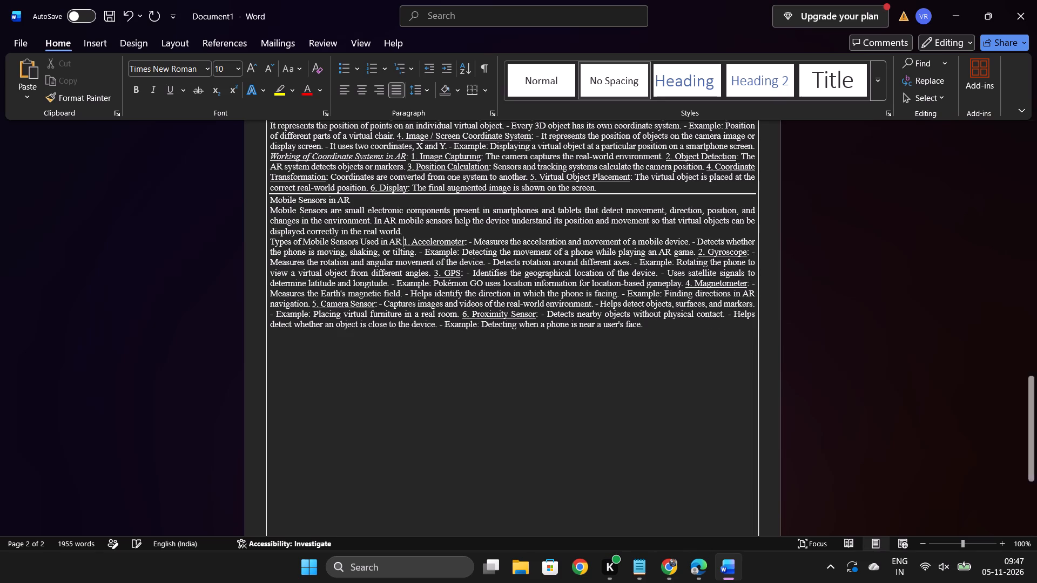
key("space")
Italicize the "Types of Mobile Sensors Used in AR" subheading.
left_click_drag(400, 243, 284, 243)
left_click(313, 221)
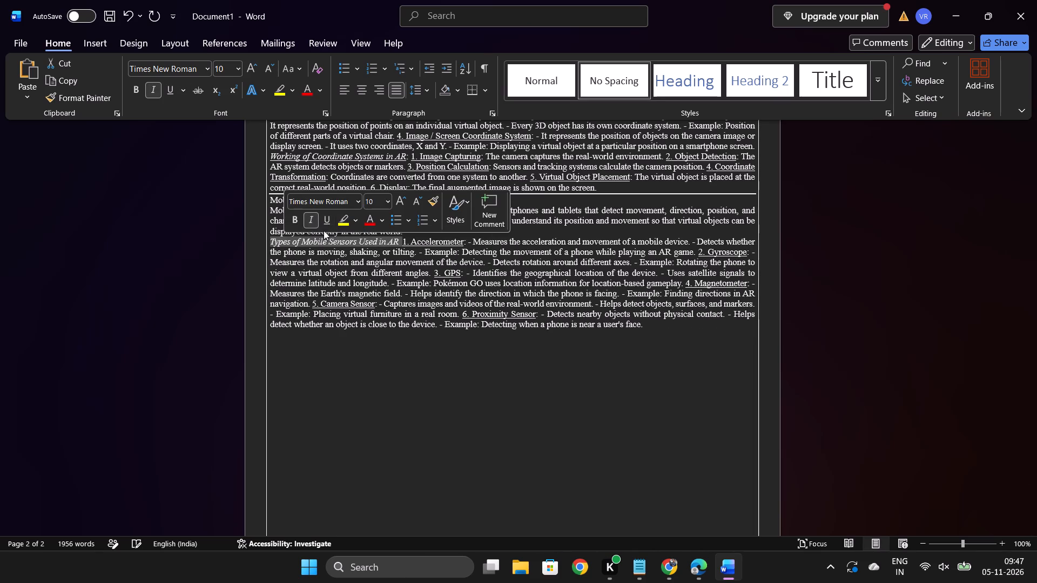
left_click(317, 245)
Run the "Types of Mobile Sensors Used in AR" text onto the end of the introduction paragraph, with a gap of eight spaces.
left_click(271, 243)
key("BackSpace")
key("space")
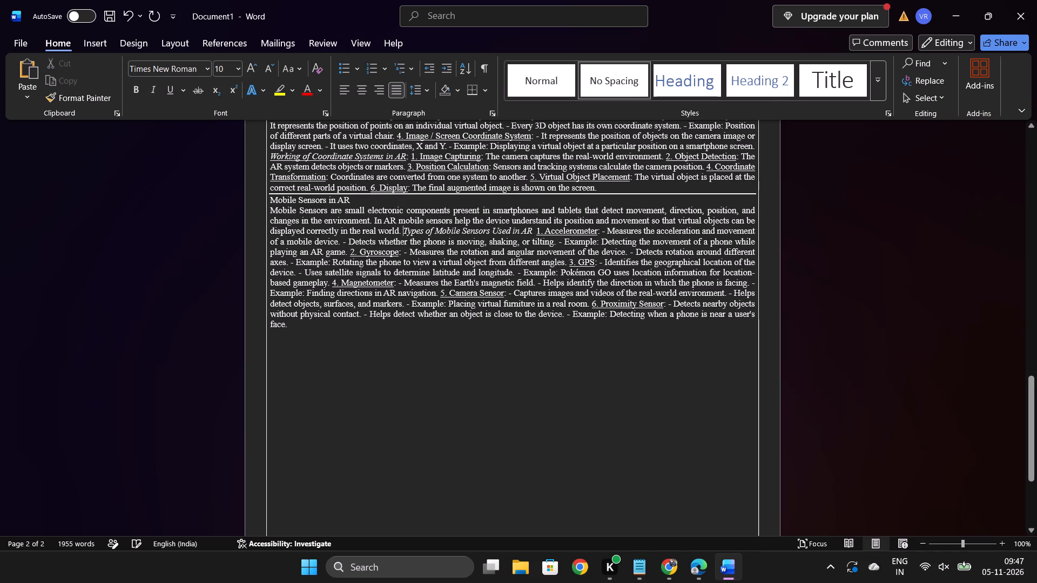
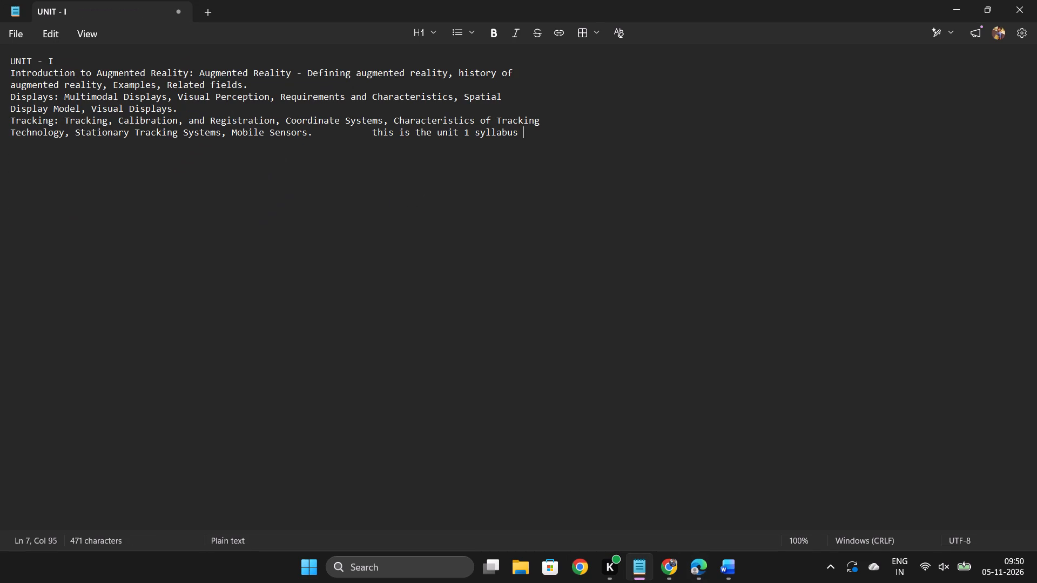
Put the unit 1 note on its own line, rejoin the broken Introduction, Displays and Tracking lines, and start a new line at the end.
left_click(371, 132)
key("Return")
left_click(10, 134)
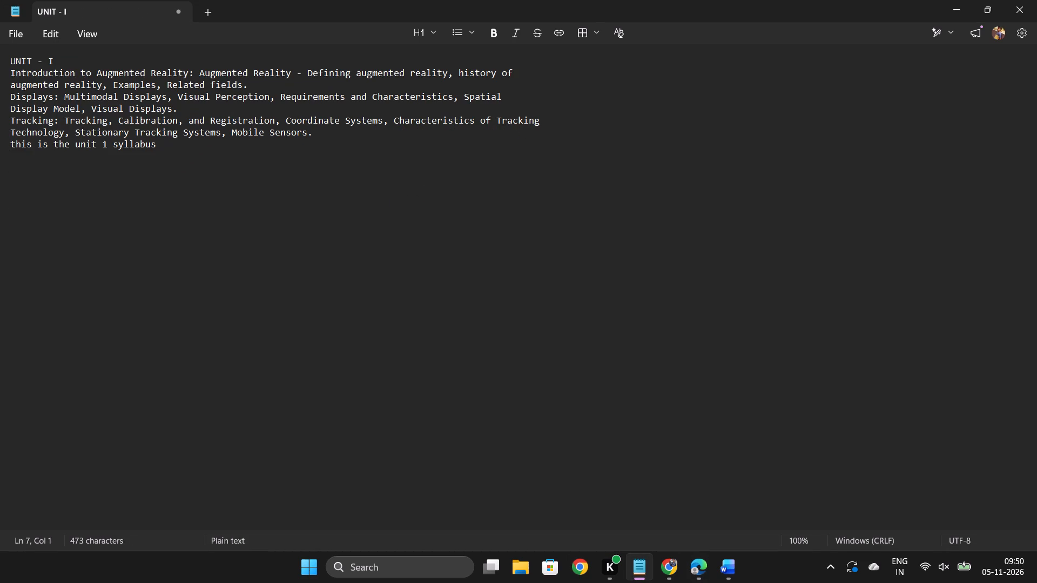
key("BackSpace")
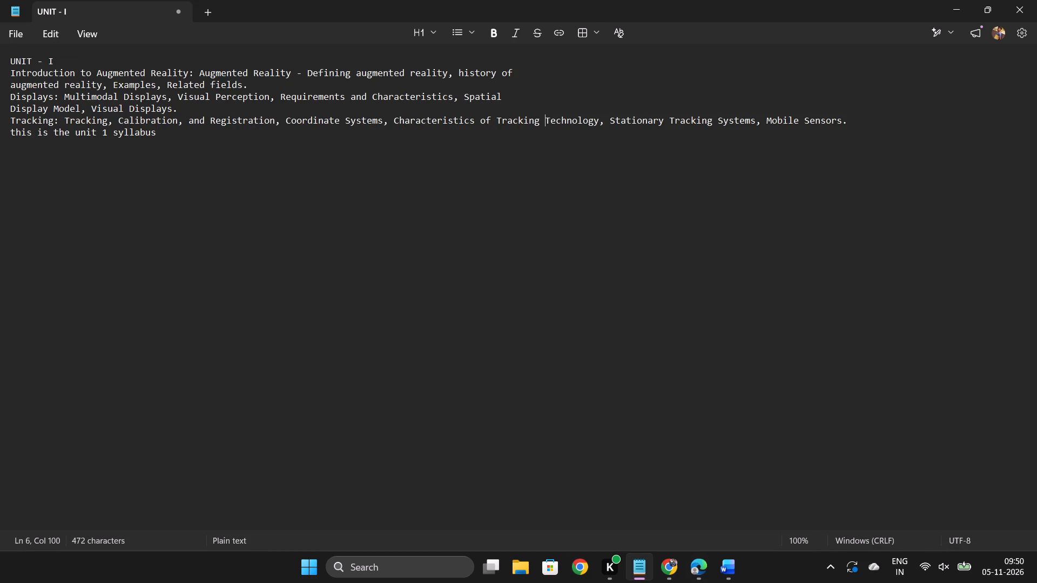
left_click(11, 107)
key("equal")
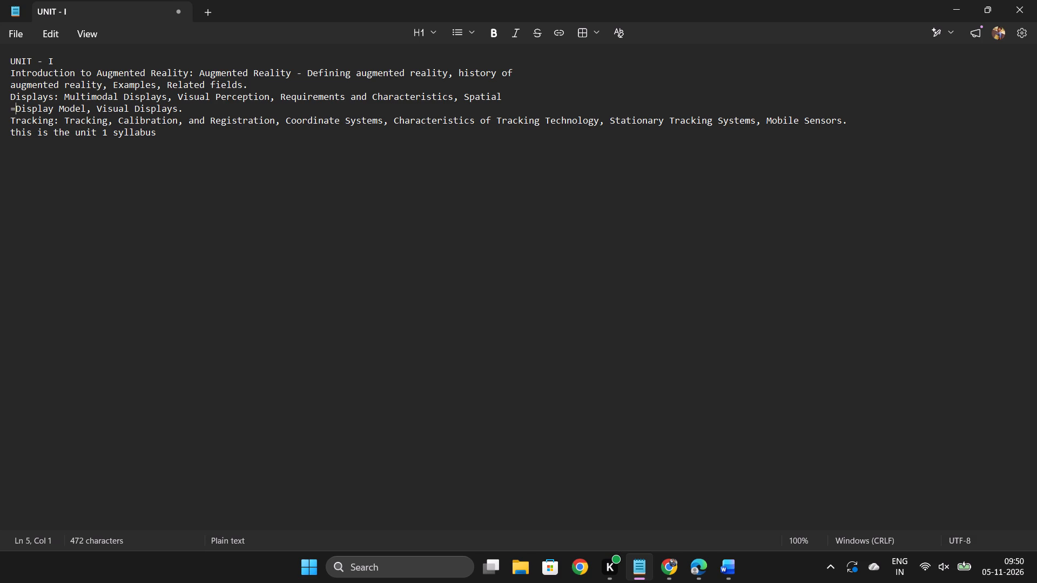
key("BackSpace")
key("BackSpace")
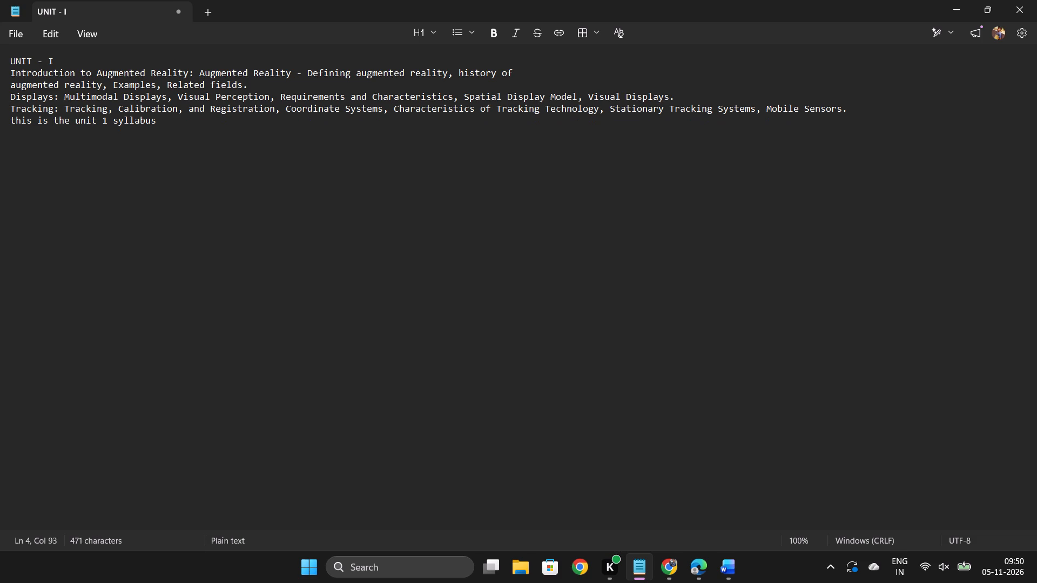
left_click(10, 85)
key("BackSpace")
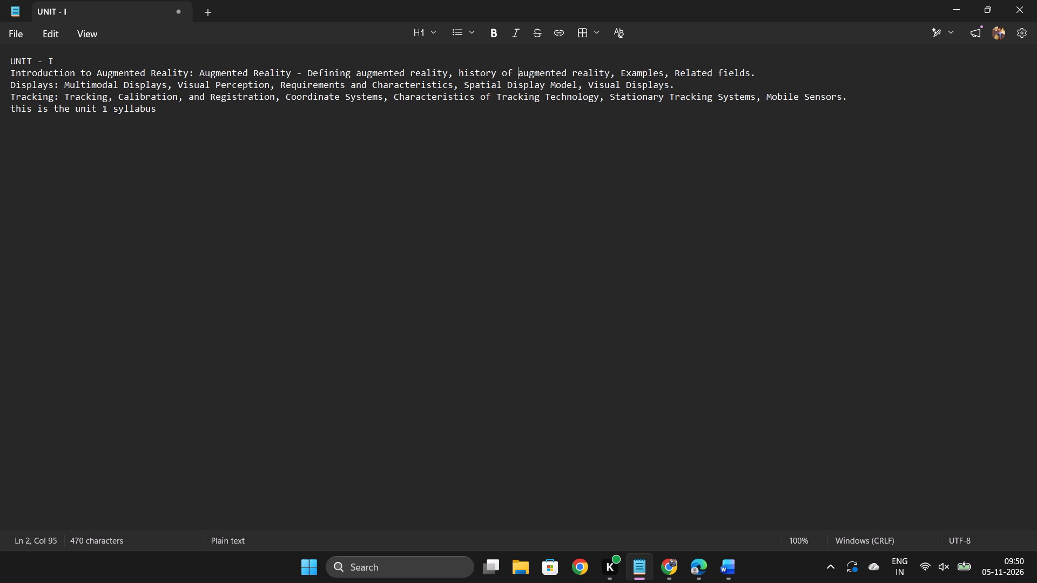
left_click(175, 112)
key("BackSpace")
key("Return")
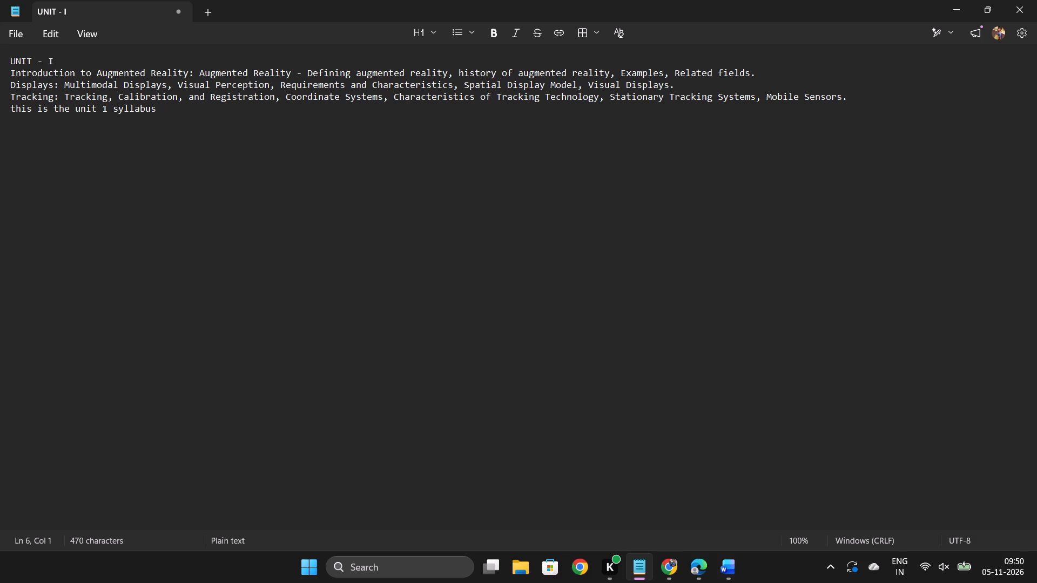
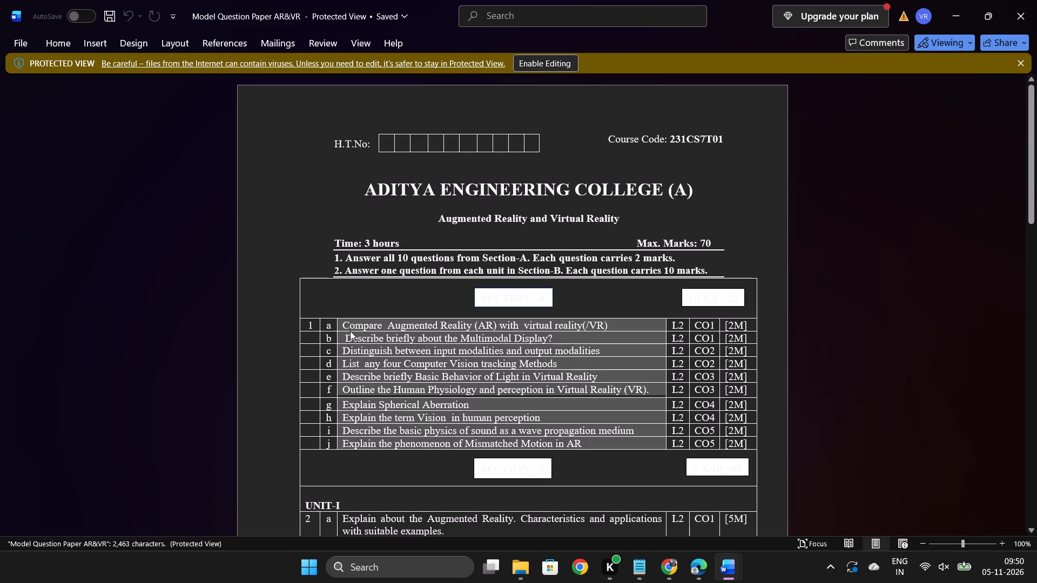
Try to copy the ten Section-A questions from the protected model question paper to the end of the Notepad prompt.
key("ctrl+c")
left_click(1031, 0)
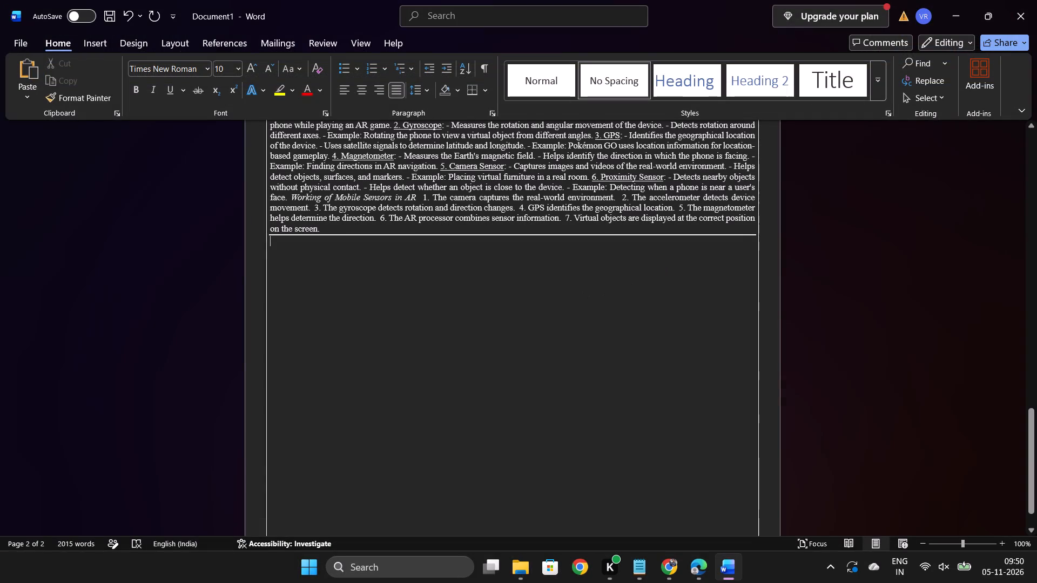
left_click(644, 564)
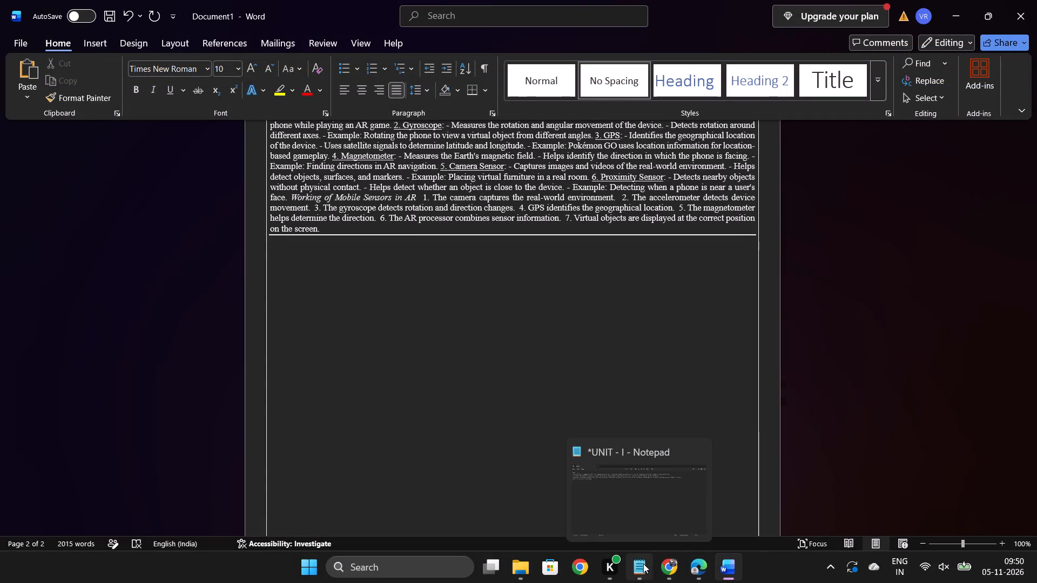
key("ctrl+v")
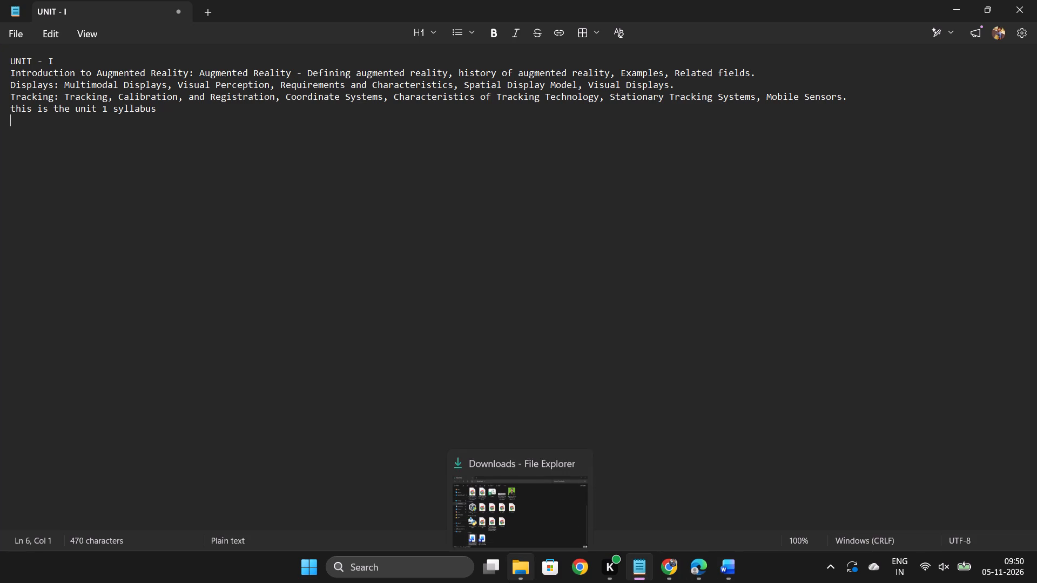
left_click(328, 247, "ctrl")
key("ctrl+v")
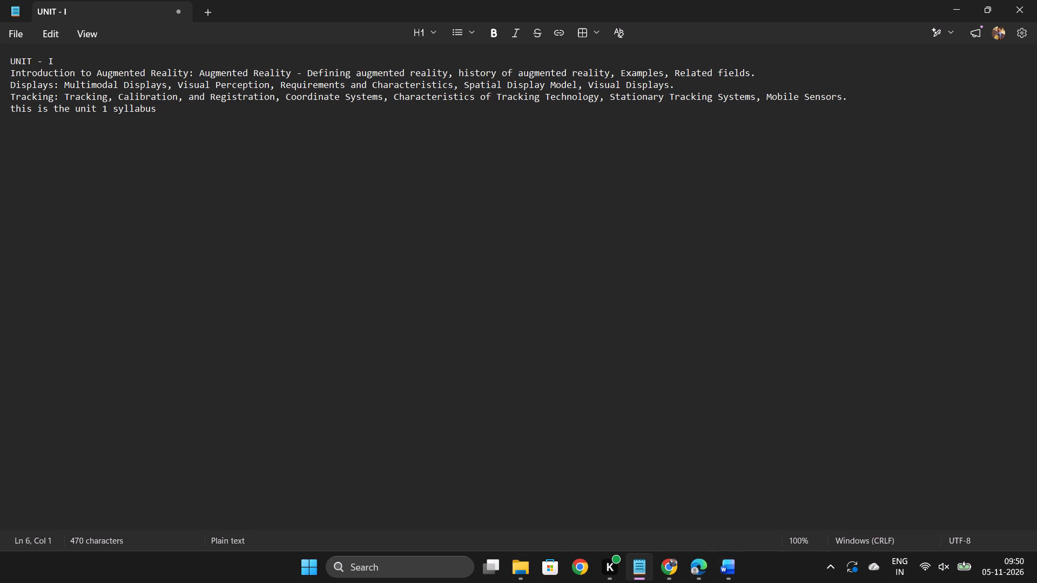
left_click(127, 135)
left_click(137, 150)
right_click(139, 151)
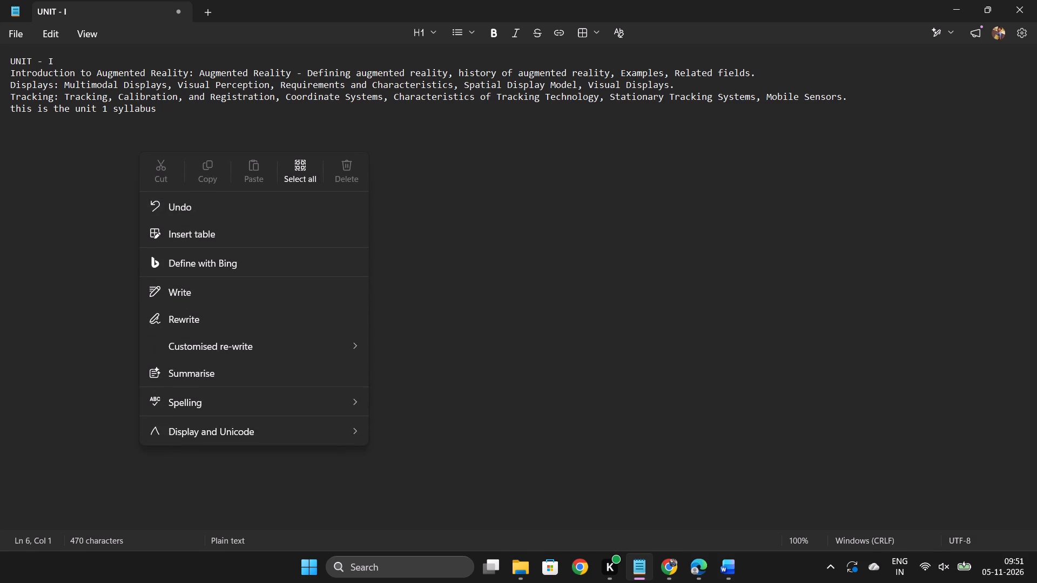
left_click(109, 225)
Reopen the Model Question Paper AR&VR document from the Downloads folder and enable editing.
left_click(523, 564)
double_click(168, 485)
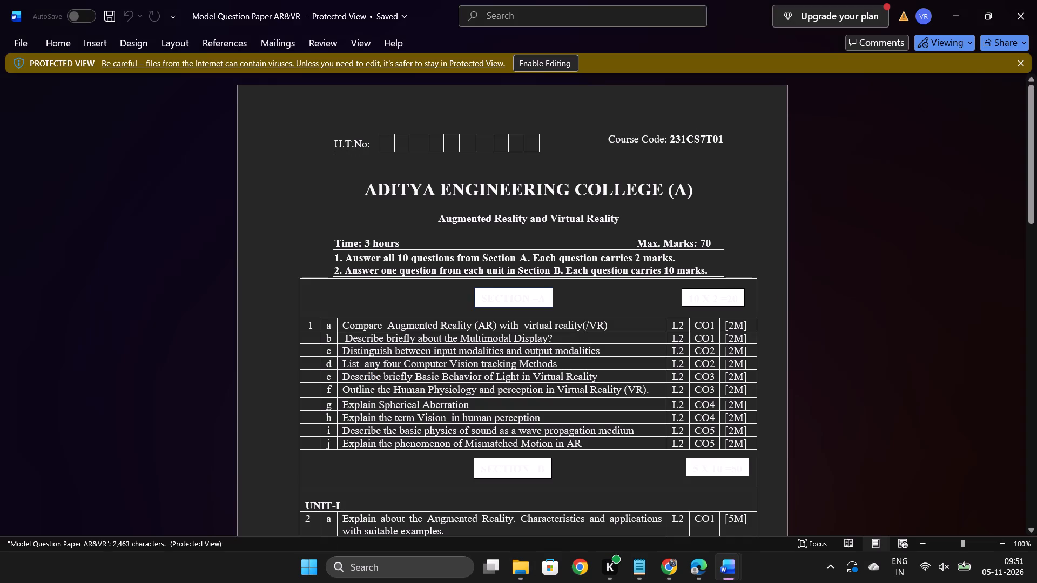
left_click_drag(613, 444, 346, 323)
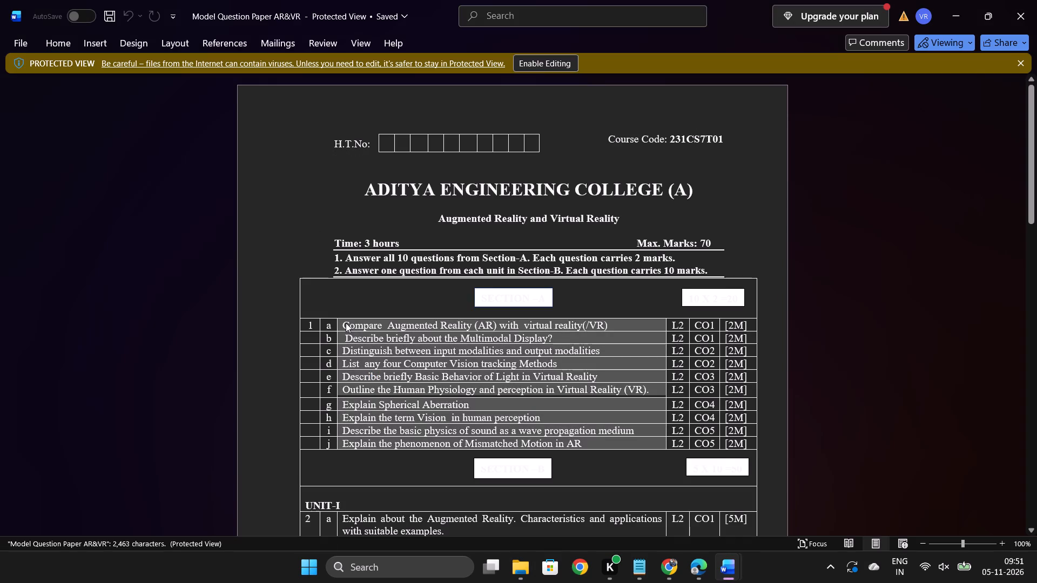
key("ctrl+c")
key("ctrl+c")
left_click(547, 62)
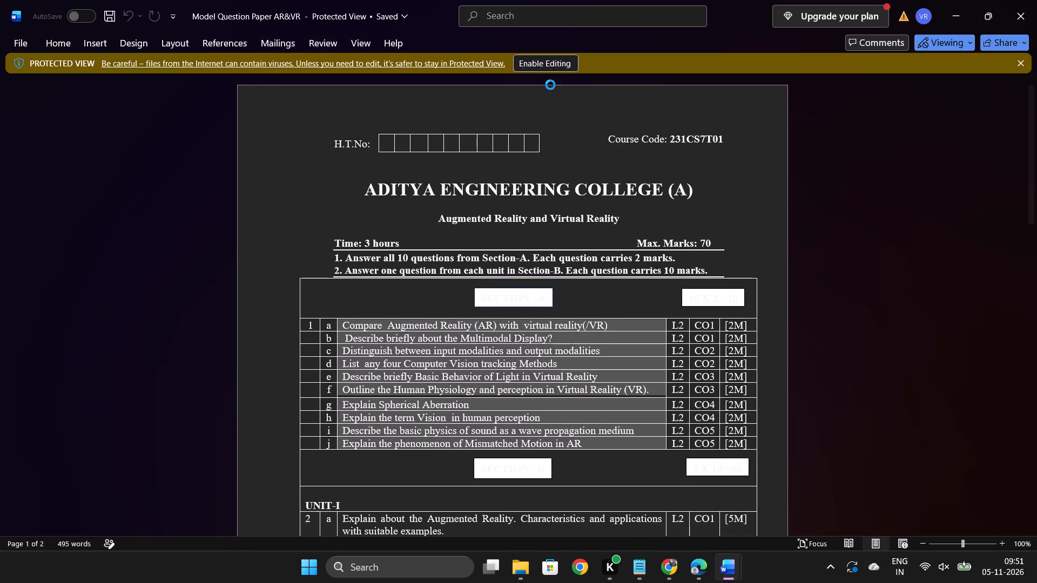
Cut the ten Section-A questions, a to j, from the model paper table and paste them below the syllabus note in Notepad.
left_click(581, 408)
left_click_drag(590, 490, 398, 419)
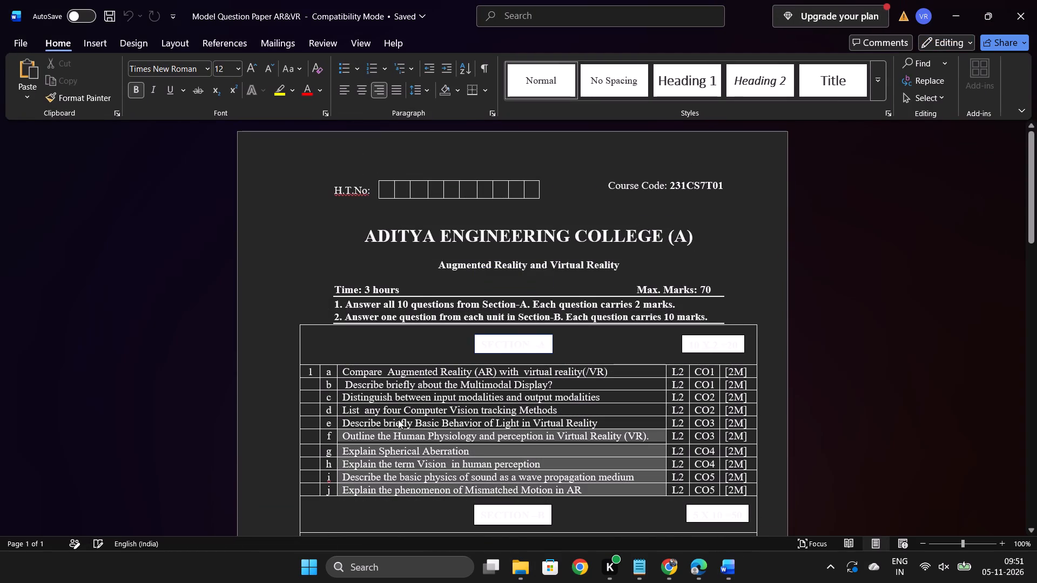
left_click_drag(398, 419, 345, 371)
key("ctrl+c")
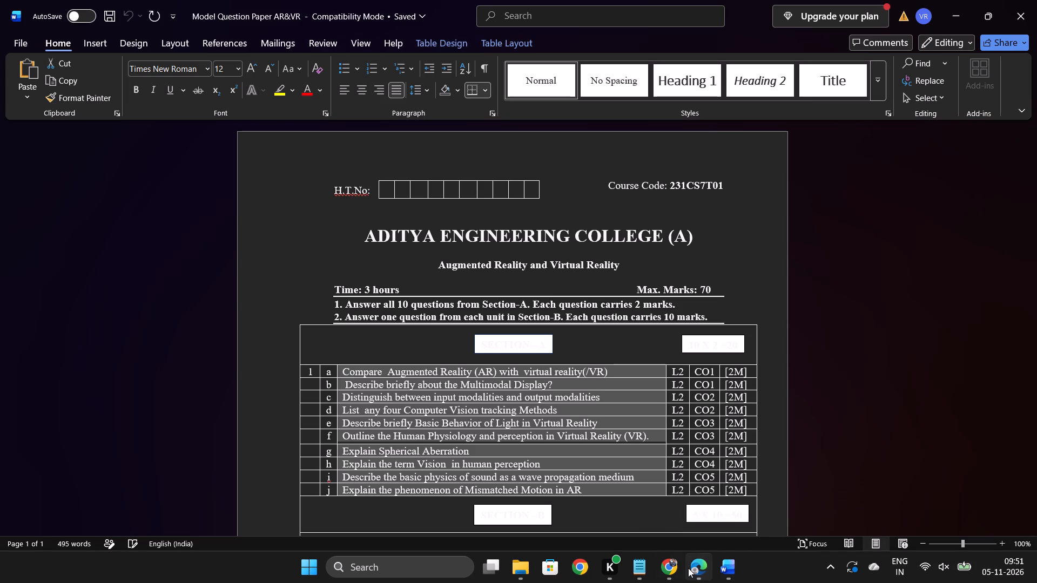
key("ctrl+x")
left_click(635, 571)
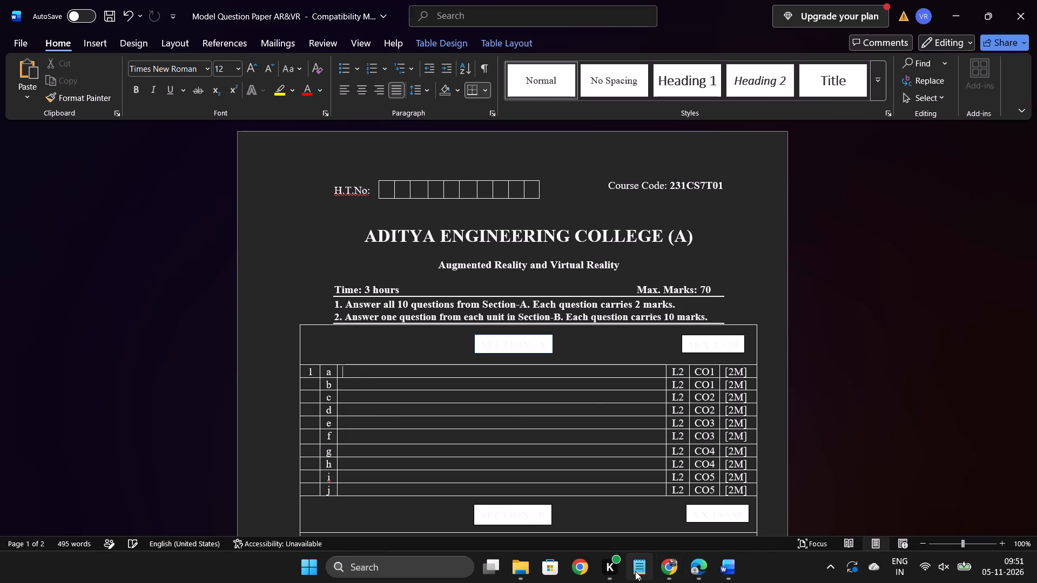
key("ctrl+v")
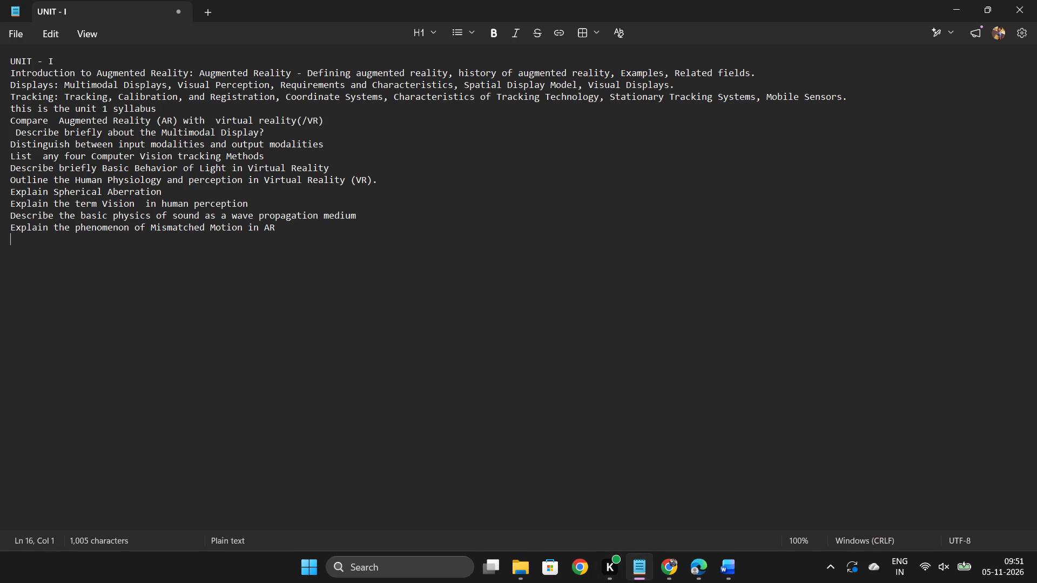
Separate the questions from the syllabus with two blank lines and add the note "these are 10 questions in model paper" below them.
left_click(171, 106)
key("Return")
key("Return")
left_click(102, 354)
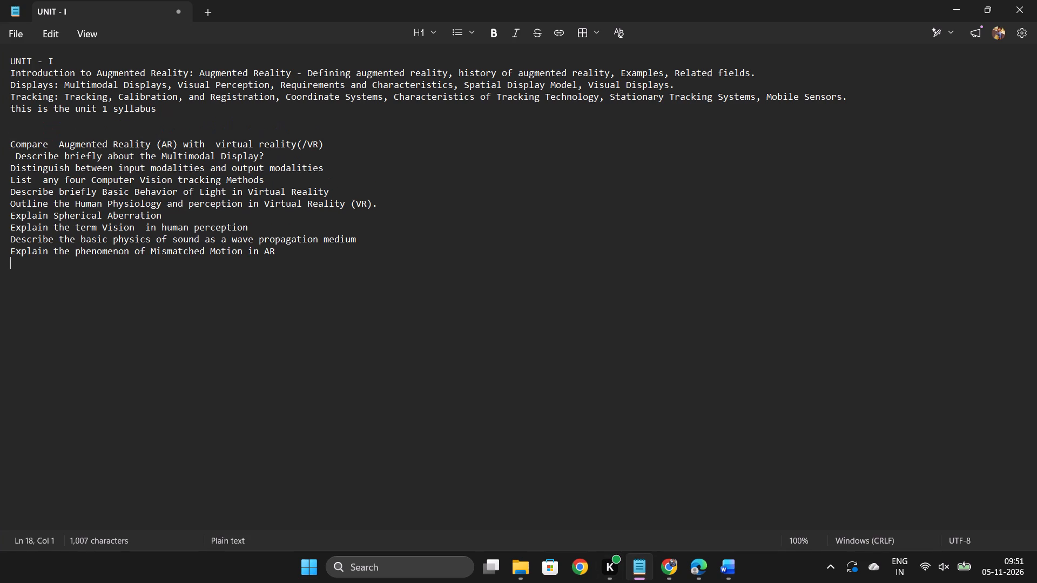
key("Return")
key("Return")
type("these are 10 questions in model paper")
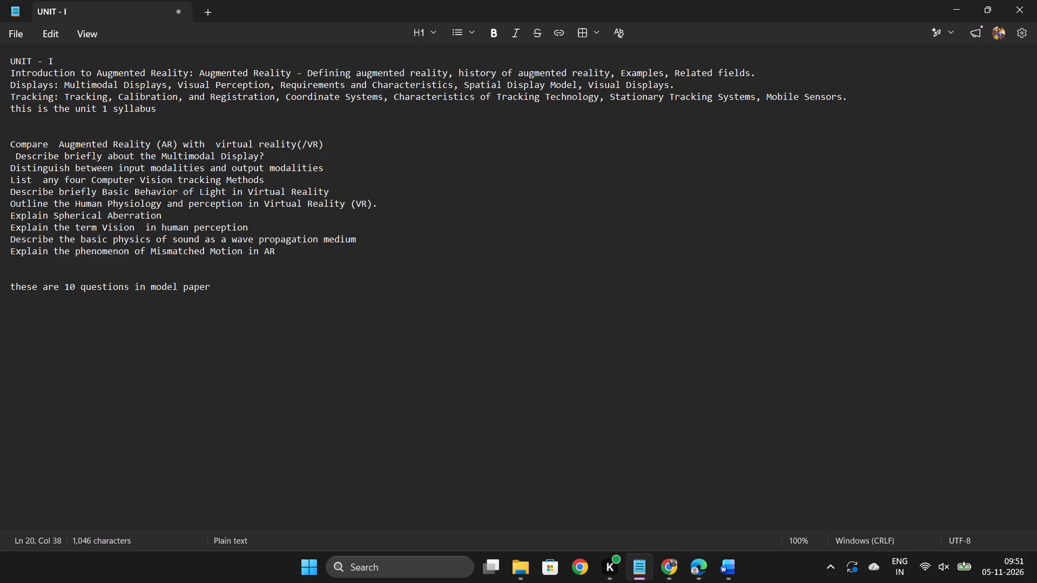
Delete the note "this is the unit 1 syllabus" from the Notepad prompt.
left_click_drag(157, 112, 12, 108)
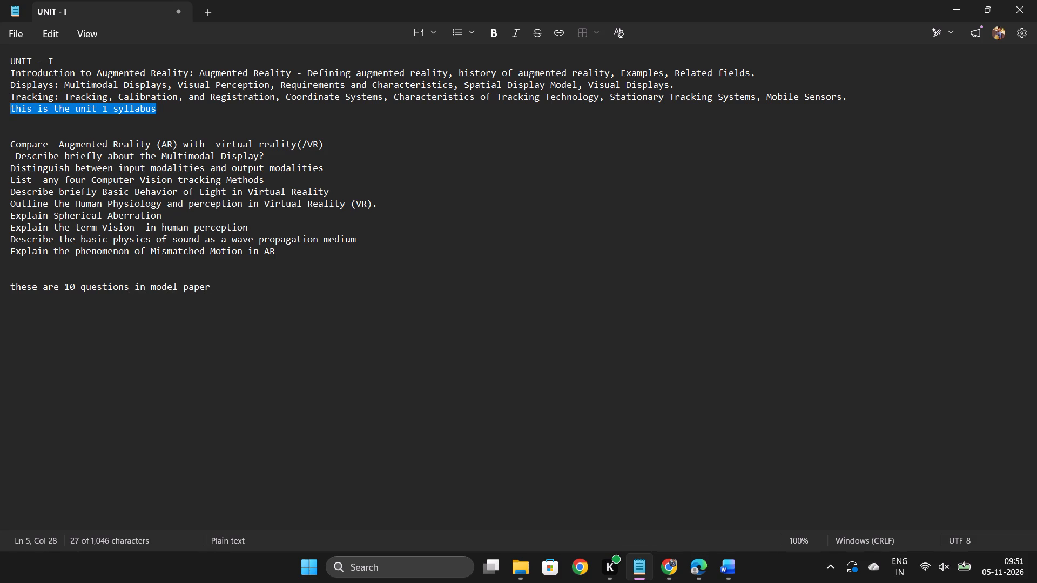
key("BackSpace")
Copy the UNIT - II to UNIT - V syllabus text, without the textbooks, from the syllabus PDF and paste it below UNIT - I in Notepad.
left_click(690, 566)
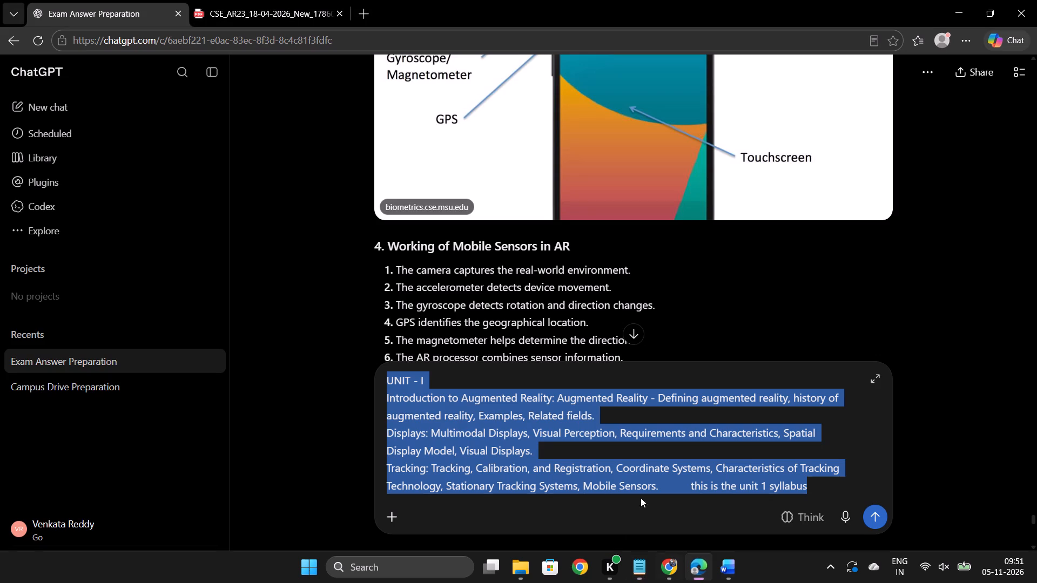
left_click(244, 0)
scroll(345, 357, "down", 2)
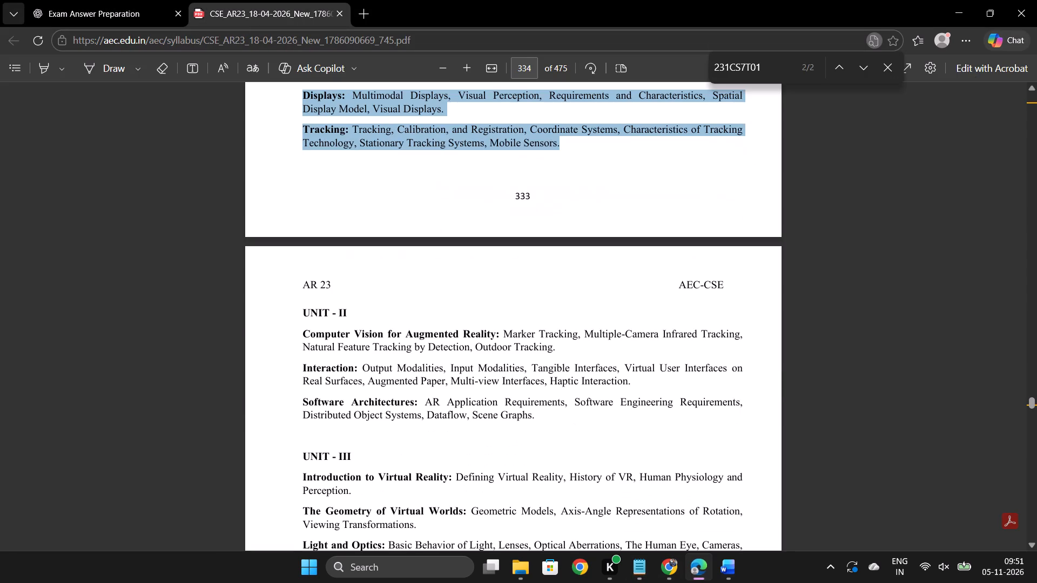
left_click_drag(302, 309, 376, 362)
scroll(364, 359, "down", 6)
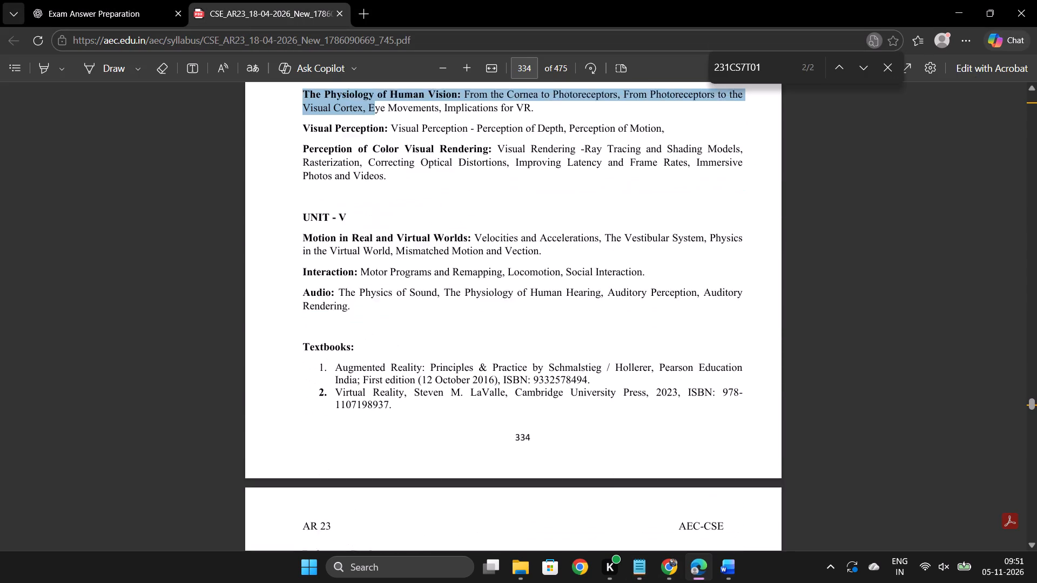
left_click_drag(376, 362, 392, 390)
key("ctrl+c")
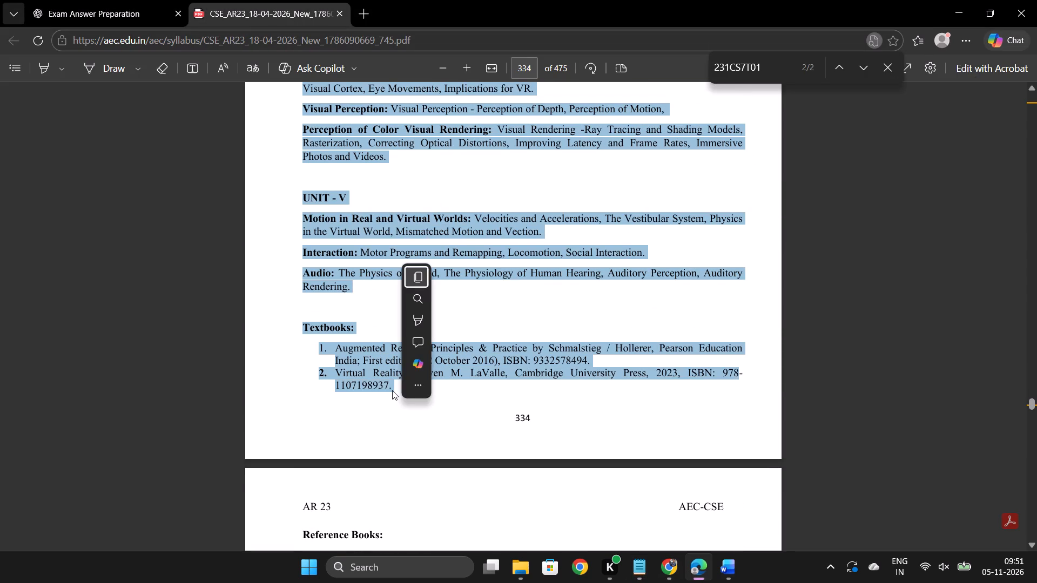
left_click(366, 307)
left_click_drag(361, 291, 313, 253)
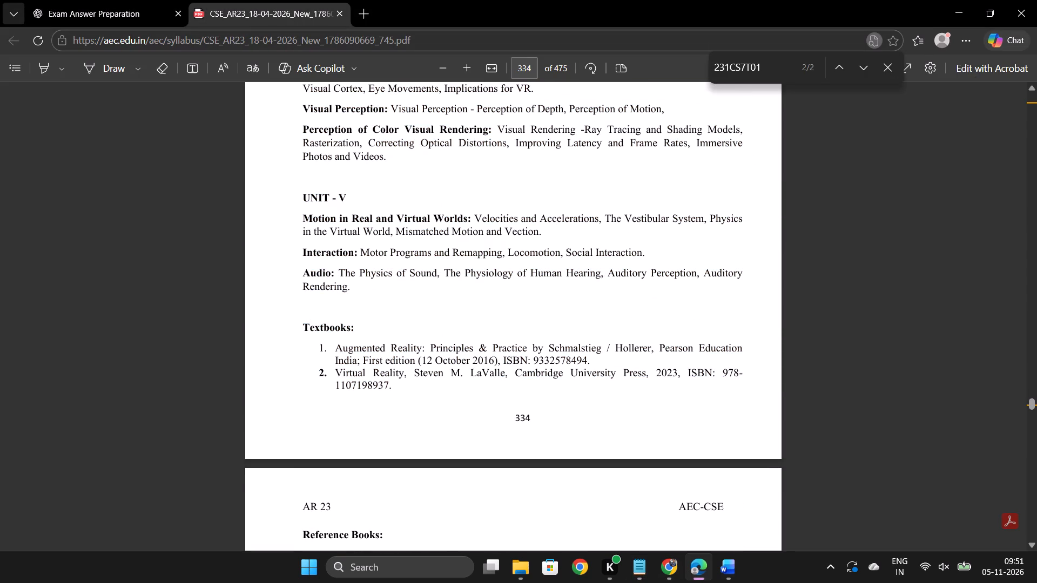
left_click_drag(351, 286, 283, 138)
scroll(306, 255, "up", 4)
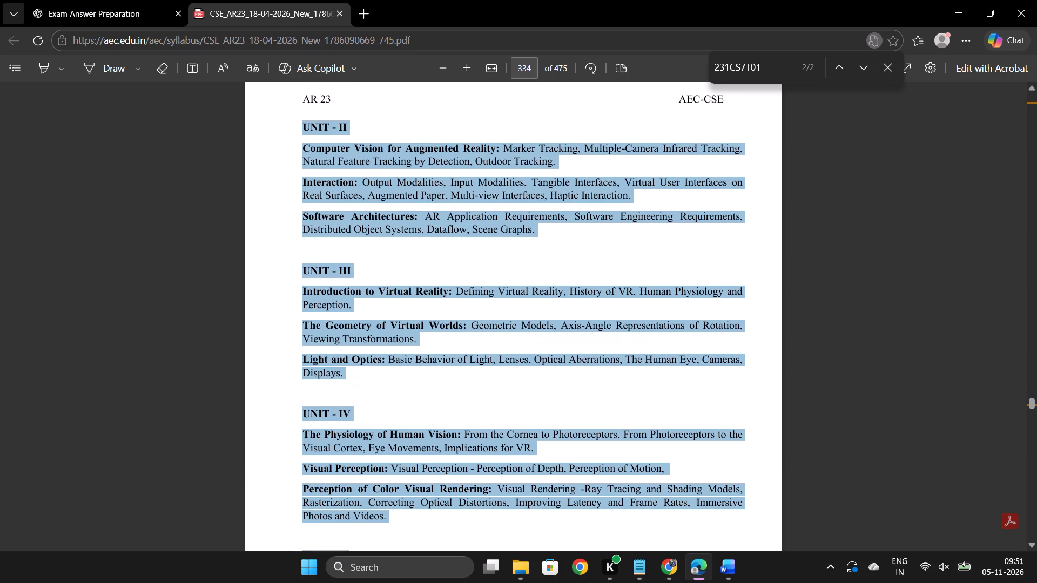
left_click_drag(283, 138, 283, 132)
key("ctrl+c")
key("ctrl+c")
scroll(395, 319, "up", 1)
scroll(388, 327, "down", 2)
left_click(952, 19)
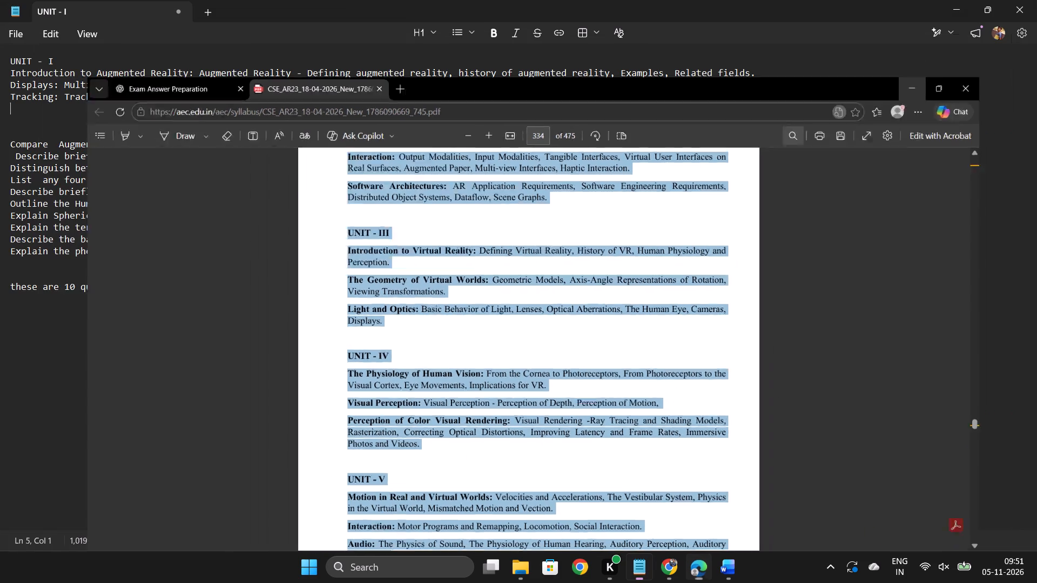
key("ctrl+v")
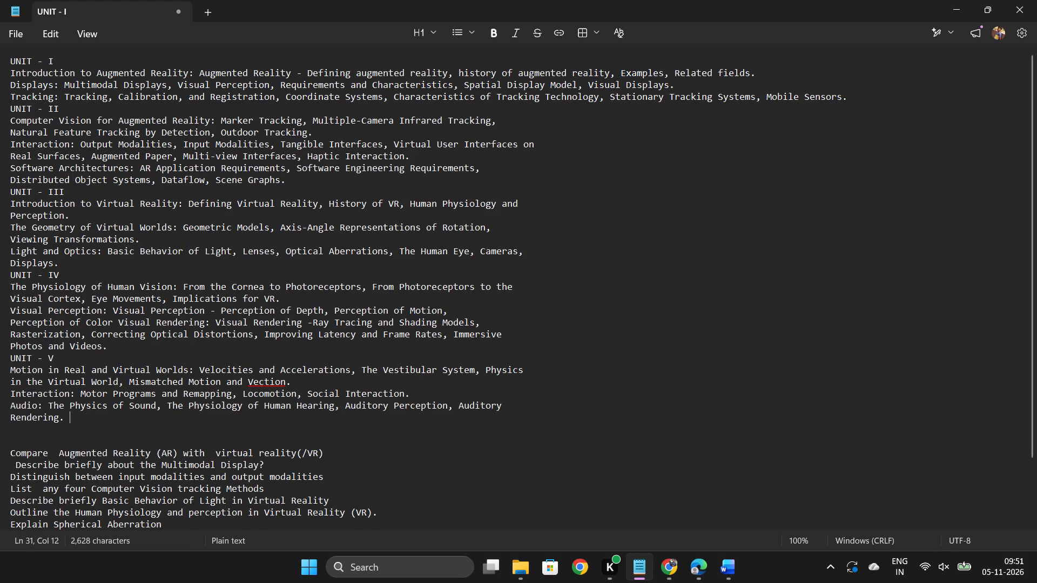
Add the note "this is the syllabus" below the UNIT - V text, after a blank line.
key("Return")
key("Return")
key("y")
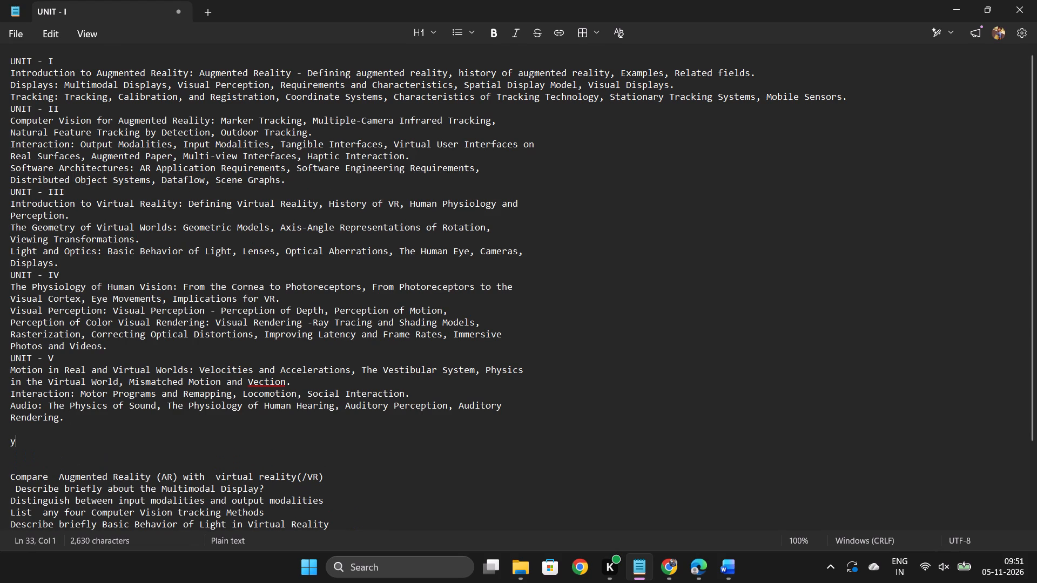
key("BackSpace")
type("this is the syllabus")
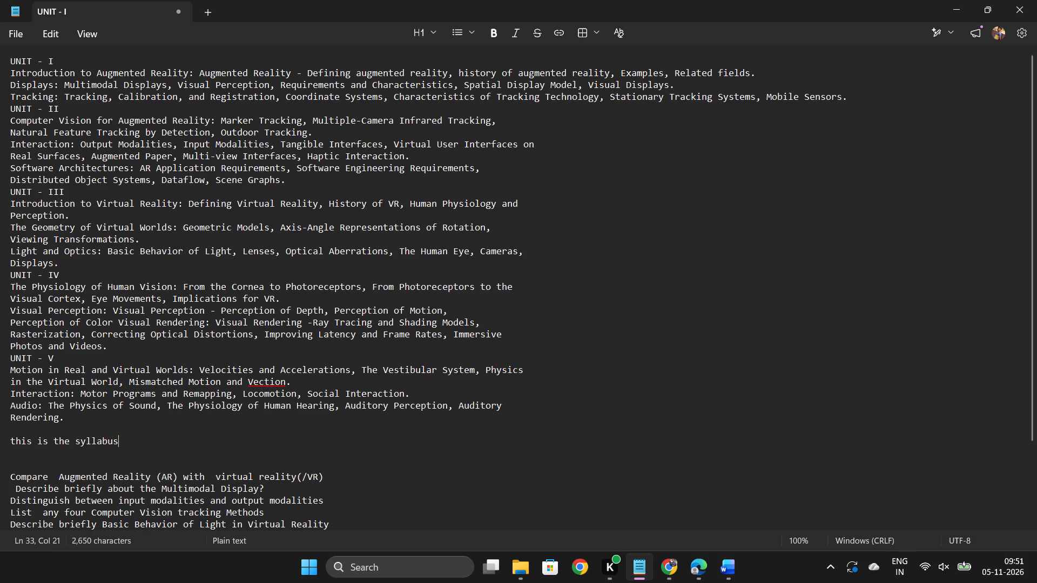
Expand the closing note to read "these are 10 questions(2marks) given in model paper".
scroll(167, 390, "down", 3)
scroll(131, 341, "down", 3)
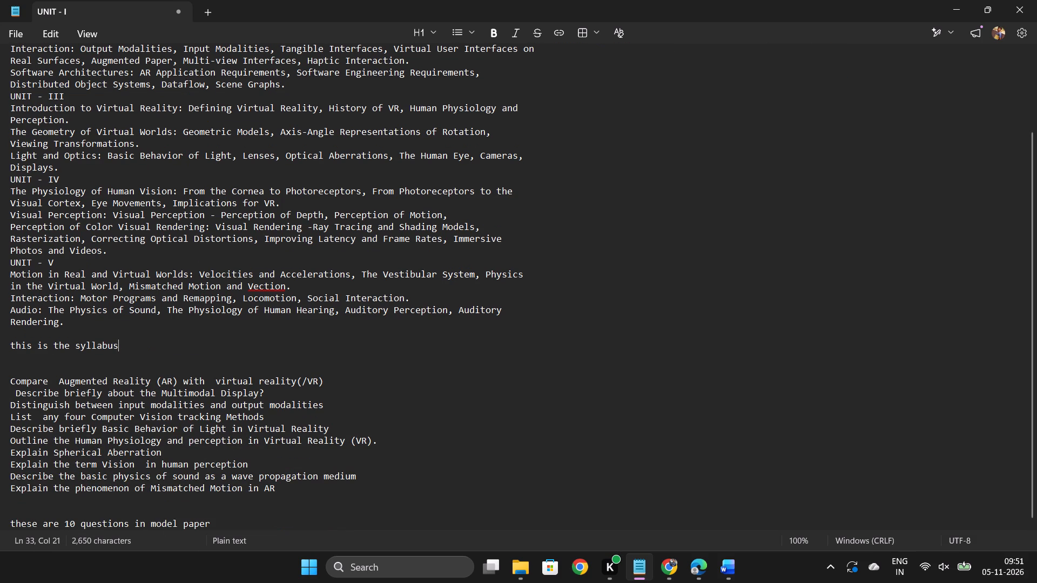
left_click(234, 524)
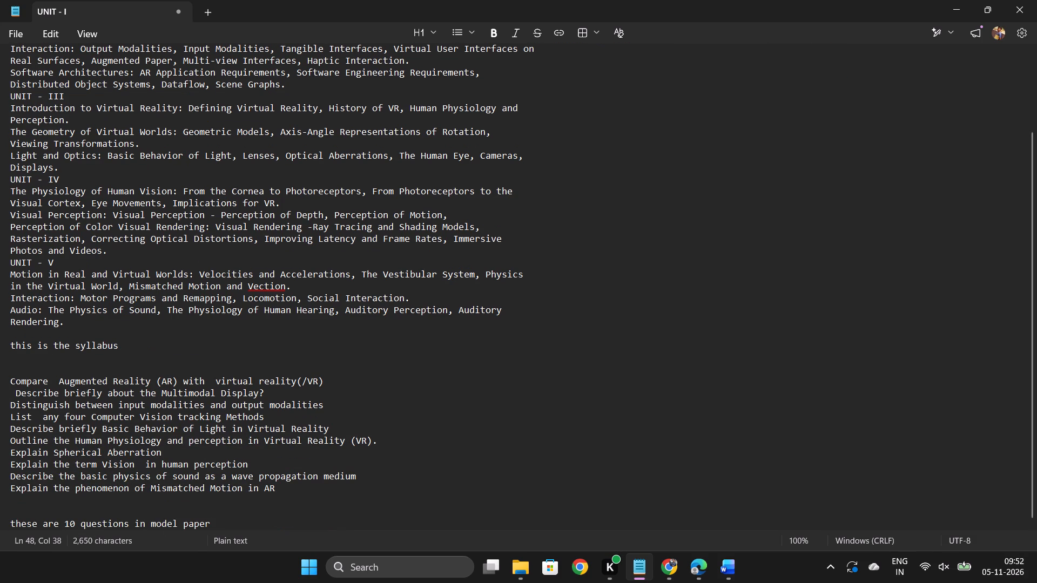
left_click(129, 523)
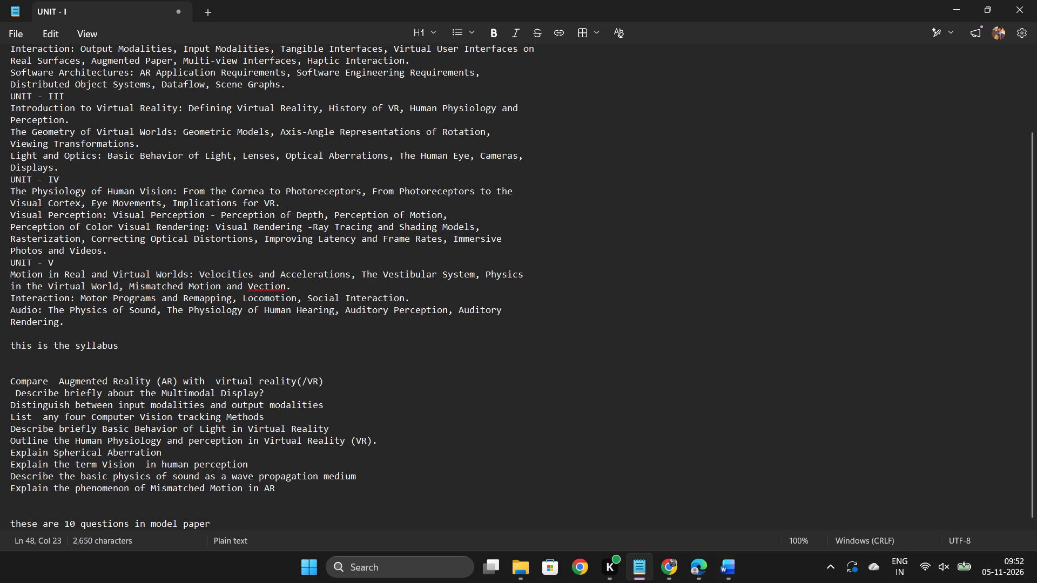
key("shift+parenleft")
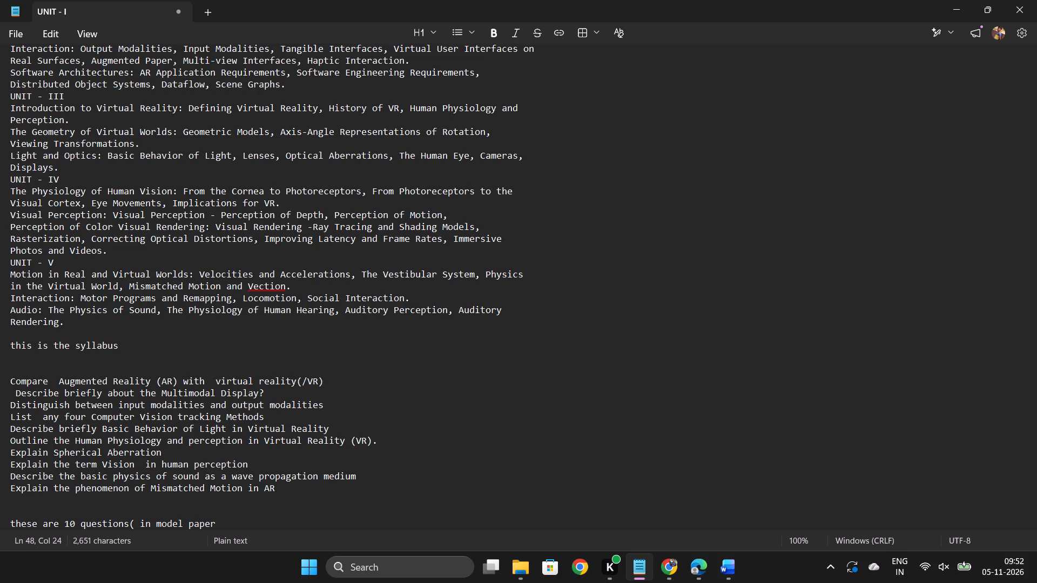
type("2marks")
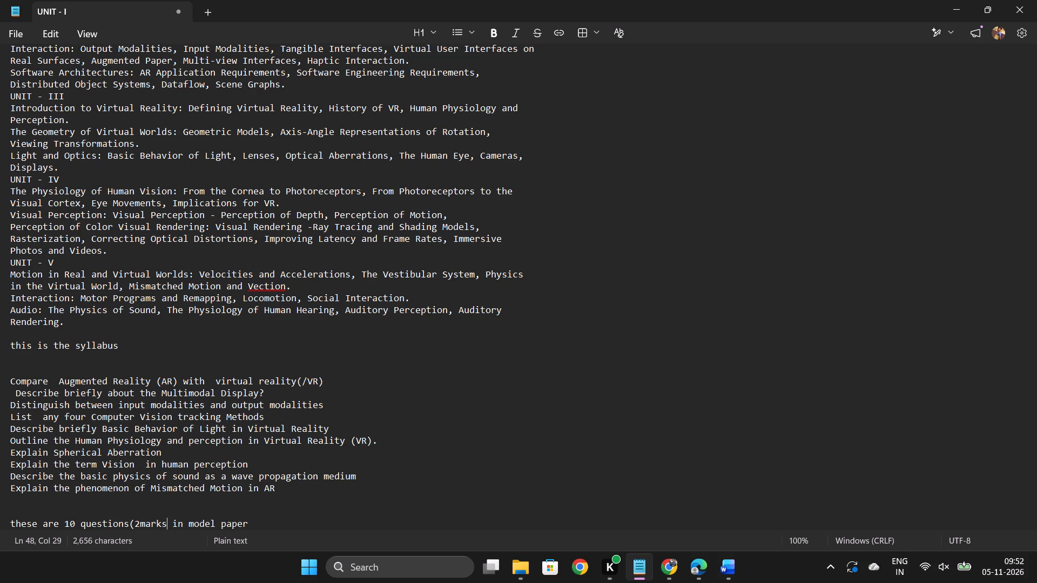
key("shift+parenright")
key("Right")
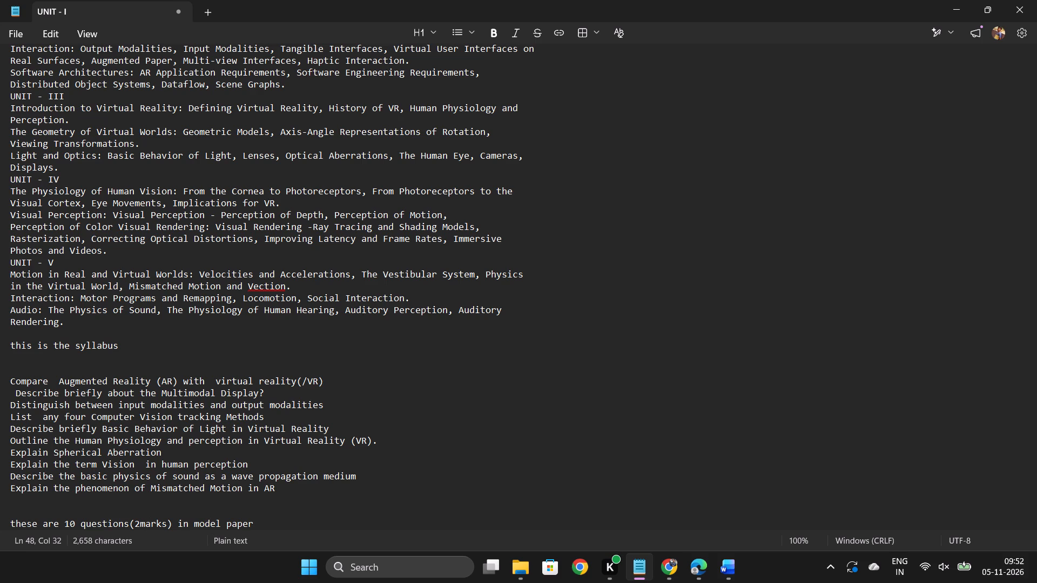
type("given")
key("space")
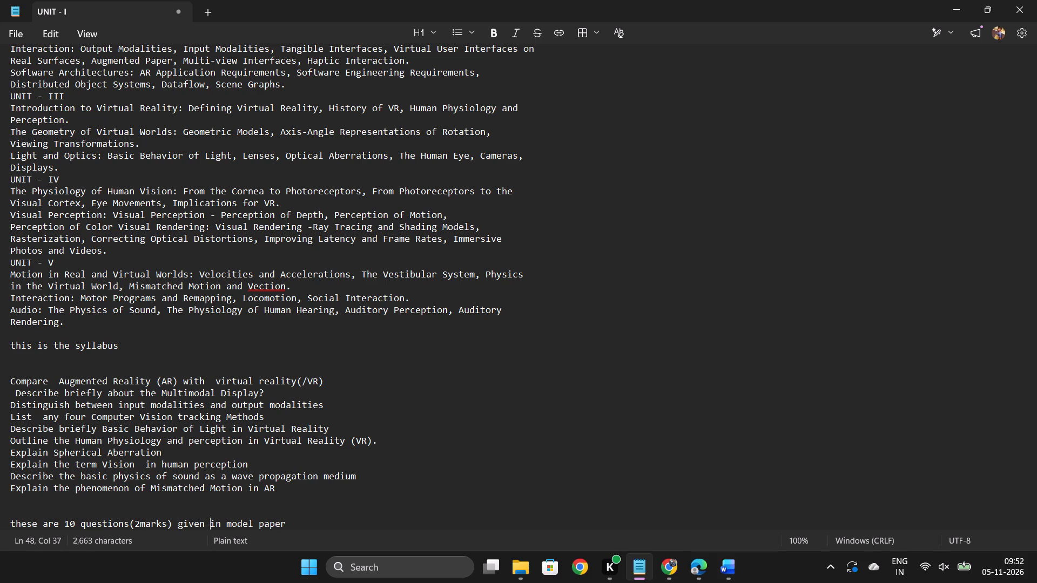
Append the request "can you divide which question is from which unit" to the end of the closing note.
key("Right")
key("Right")
key("Right")
key("Right")
key("Right")
key("Right")
key("Right")
key("Right")
key("Right")
key("Right")
key("Right")
key("Right")
key("Right")
key("Right")
key("Right")
key("Right")
key("Right")
key("Right")
key("Right")
key("Right")
key("space")
type("can you duvude")
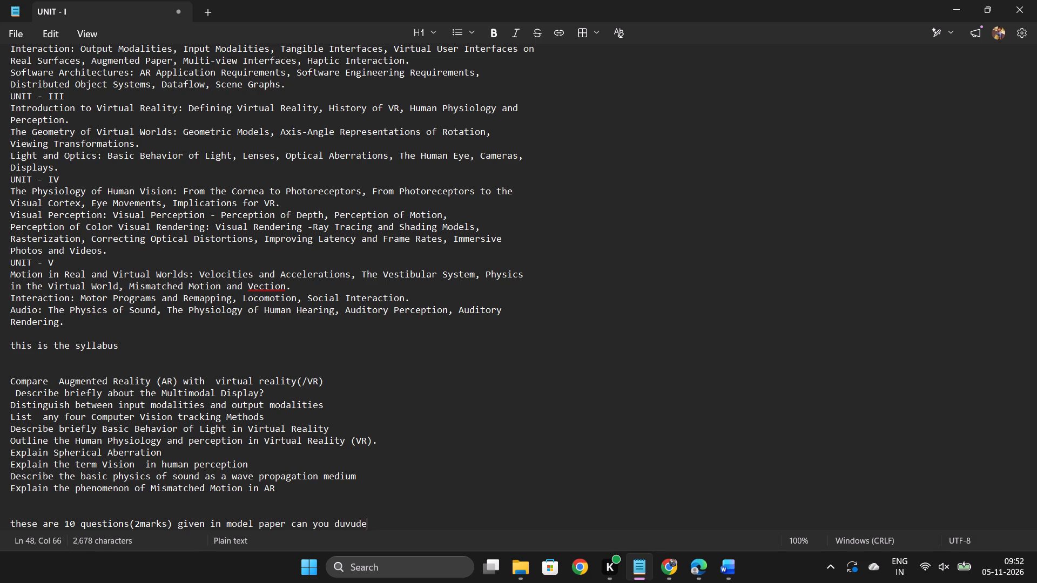
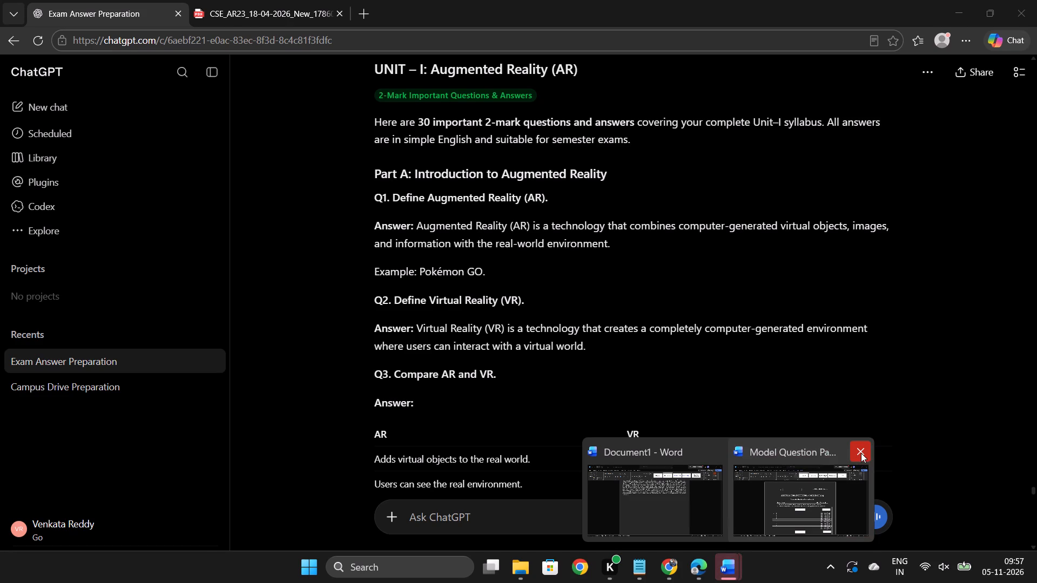
left_click(860, 453)
left_click(732, 566)
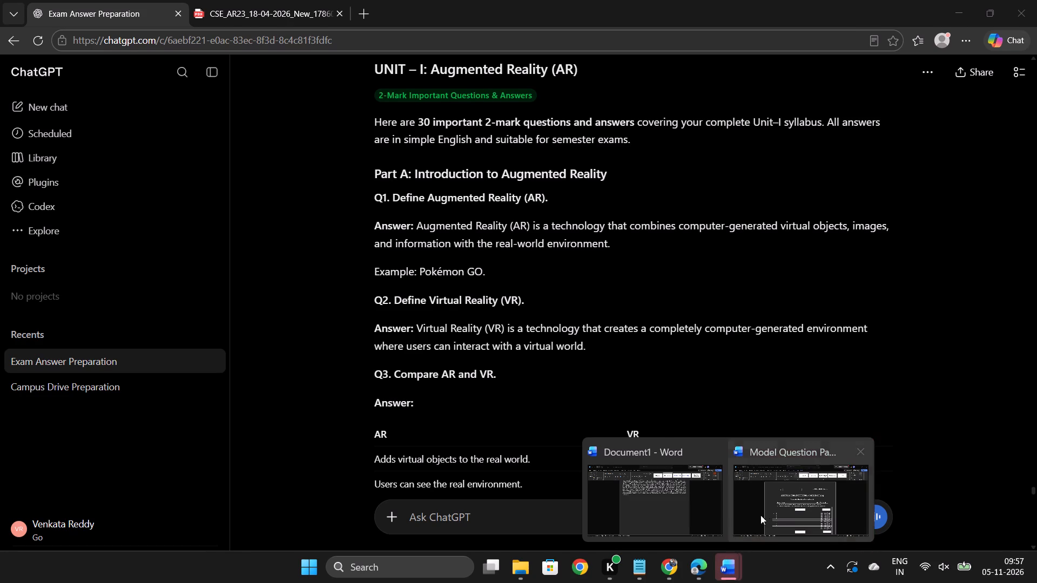
left_click(764, 512)
left_click(612, 306)
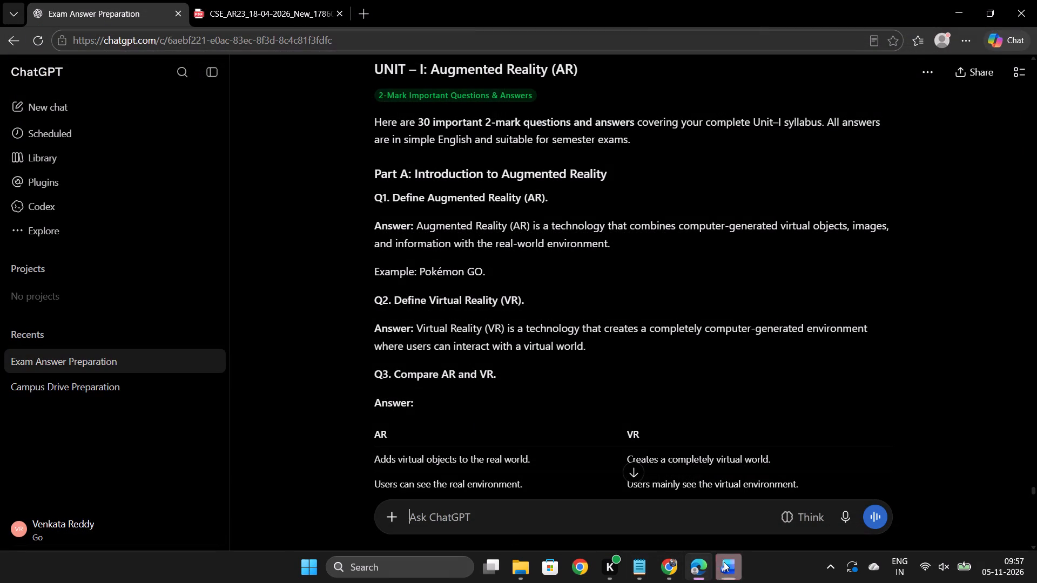
Paste the copied questions and answers at the end of Document1 in Word, keeping text only.
left_click(724, 562)
key("ctrl+v")
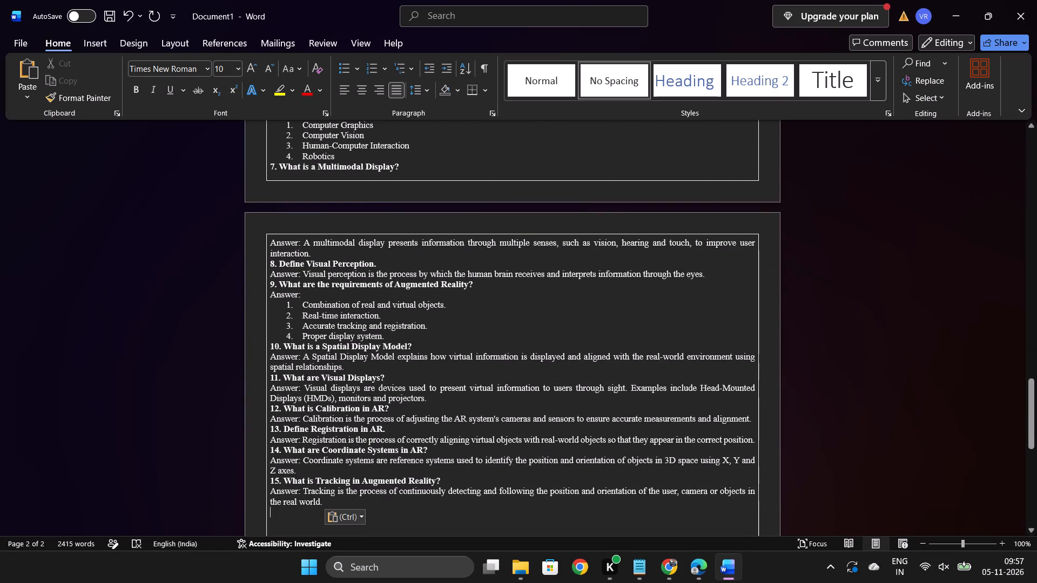
left_click(353, 517)
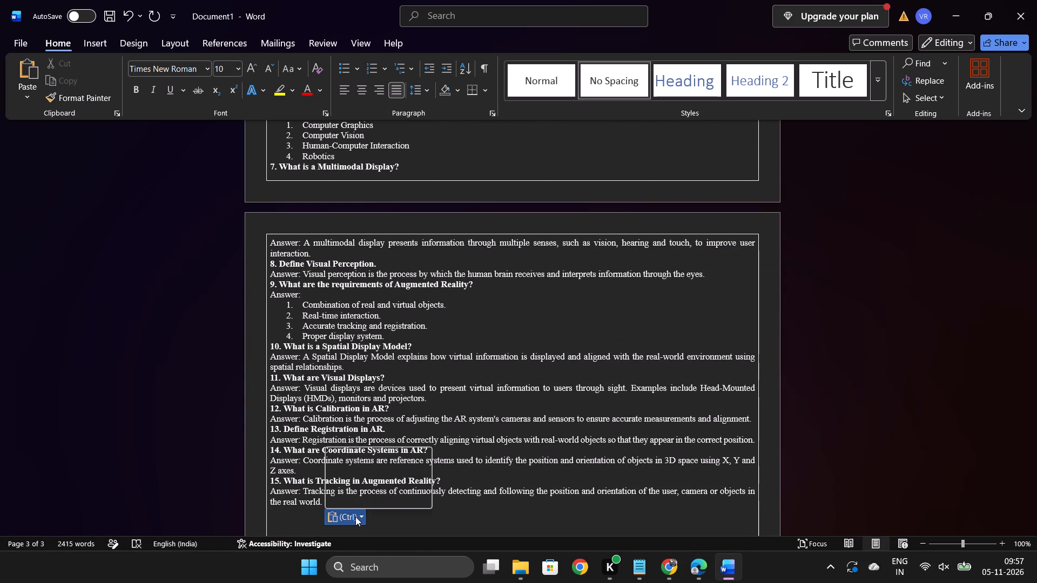
left_click(382, 477)
Delete pasted question 1, "Define Augmented Reality (AR)", together with its answer.
scroll(339, 396, "up", 6)
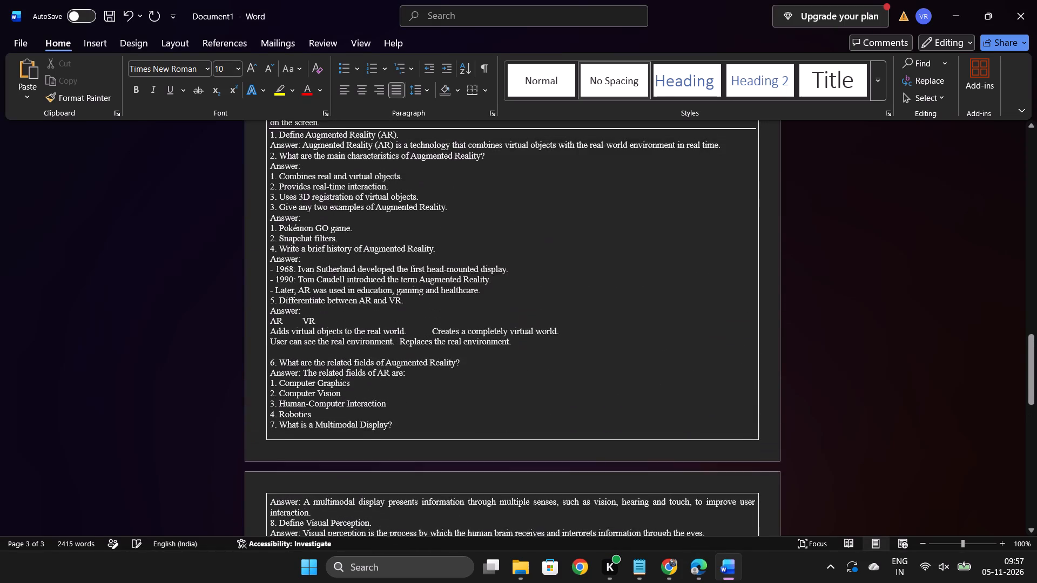
scroll(338, 396, "up", 2)
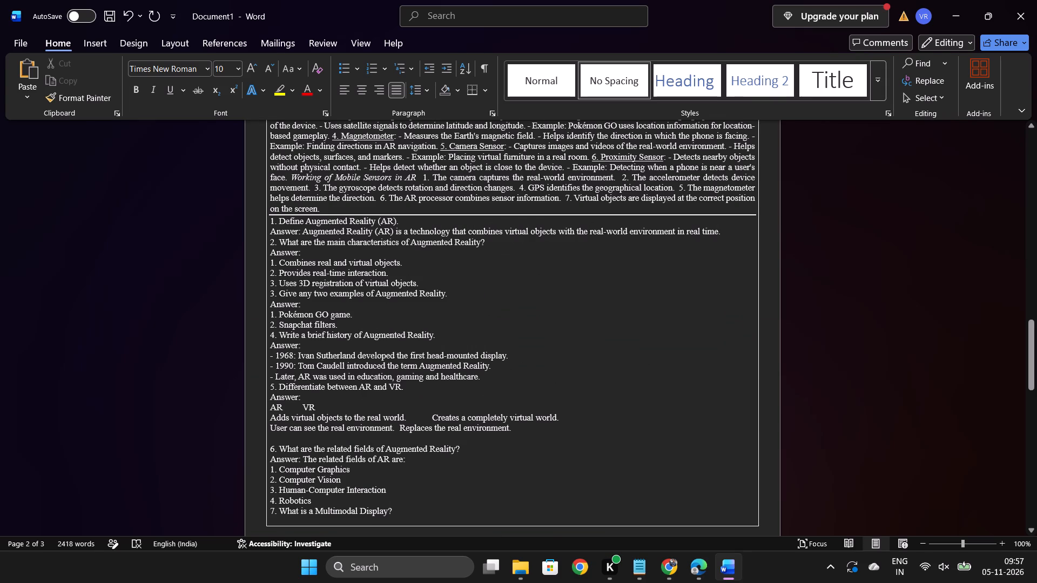
left_click_drag(271, 221, 720, 226)
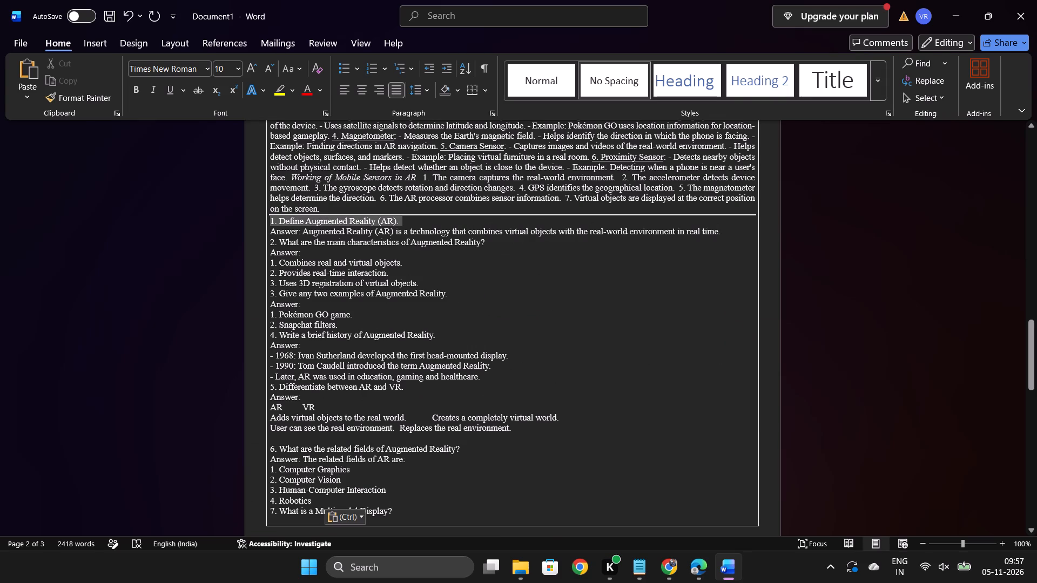
left_click_drag(720, 226, 722, 232)
key("BackSpace")
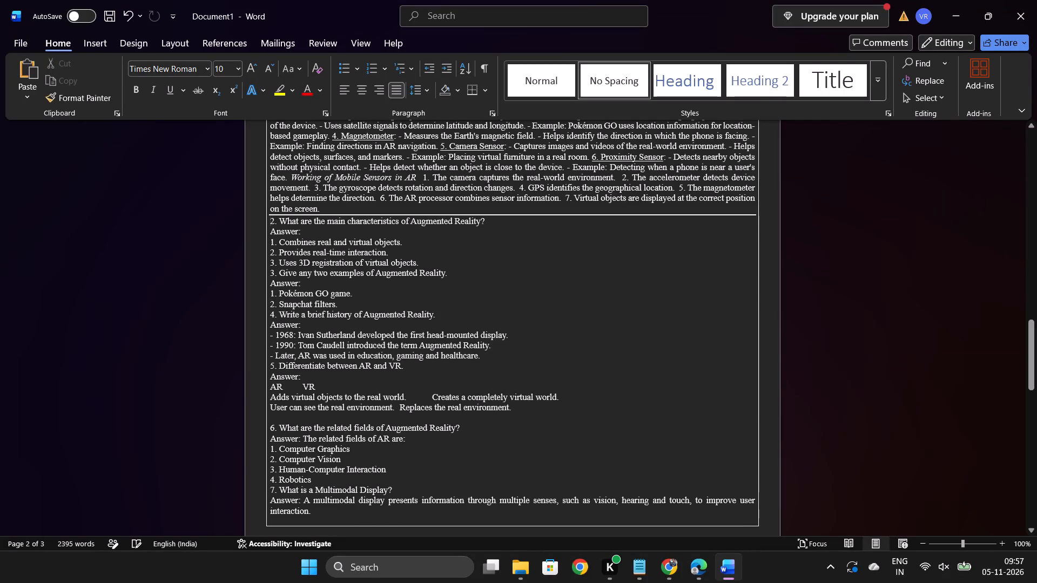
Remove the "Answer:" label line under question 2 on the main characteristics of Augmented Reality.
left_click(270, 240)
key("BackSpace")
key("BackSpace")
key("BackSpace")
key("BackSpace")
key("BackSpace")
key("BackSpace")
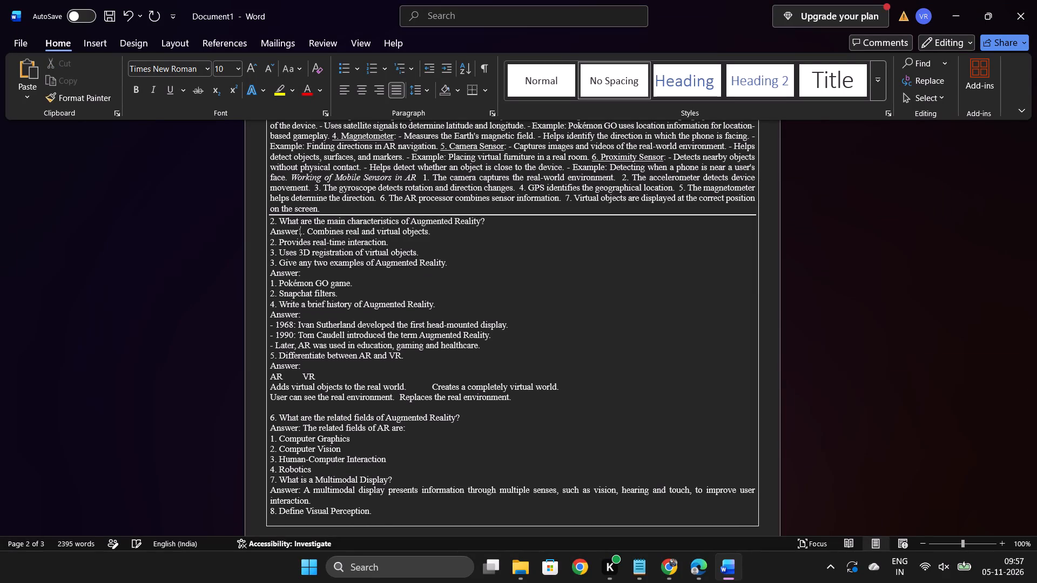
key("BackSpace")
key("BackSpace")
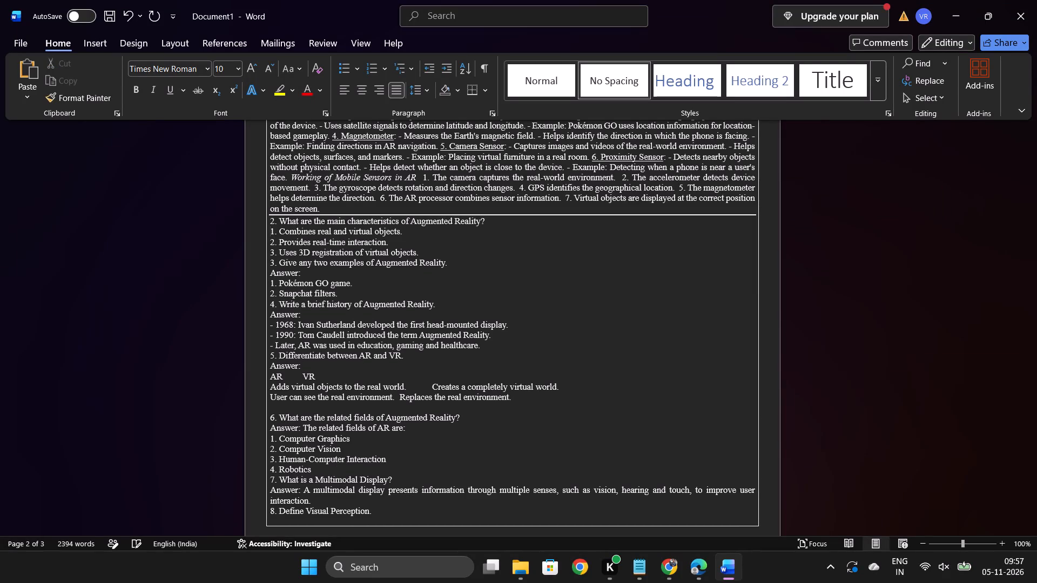
Check the existing notes on AR characteristics and delete pasted question 2 with its three answer points.
scroll(372, 284, "up", 20)
scroll(372, 284, "up", 3)
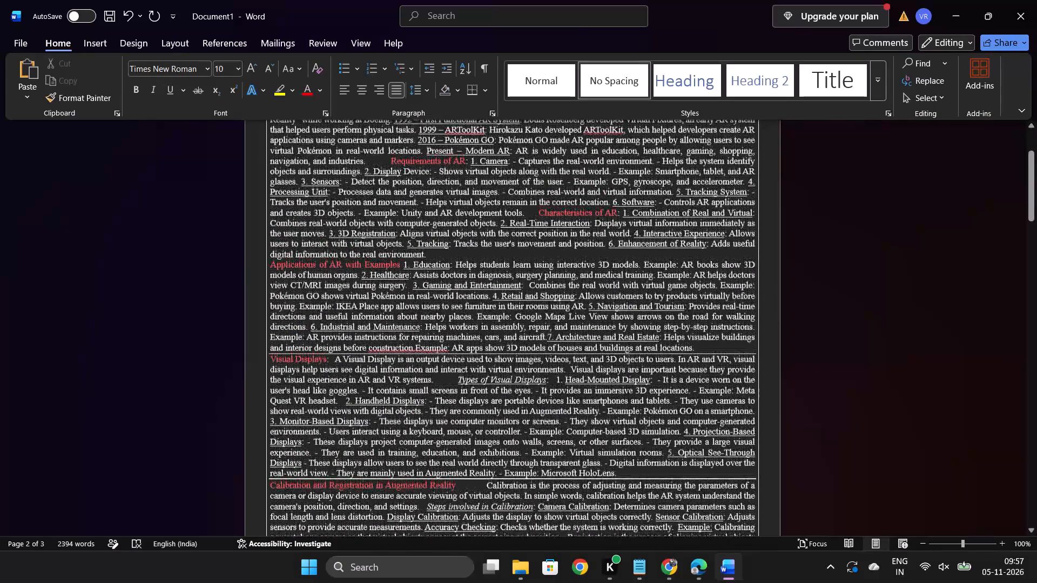
scroll(373, 288, "down", 18)
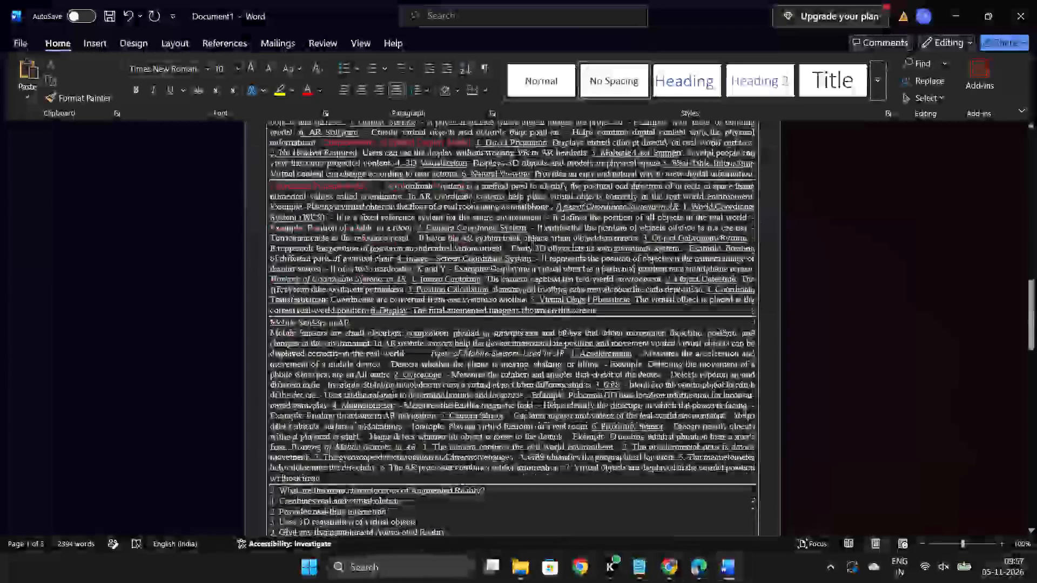
scroll(368, 296, "down", 5)
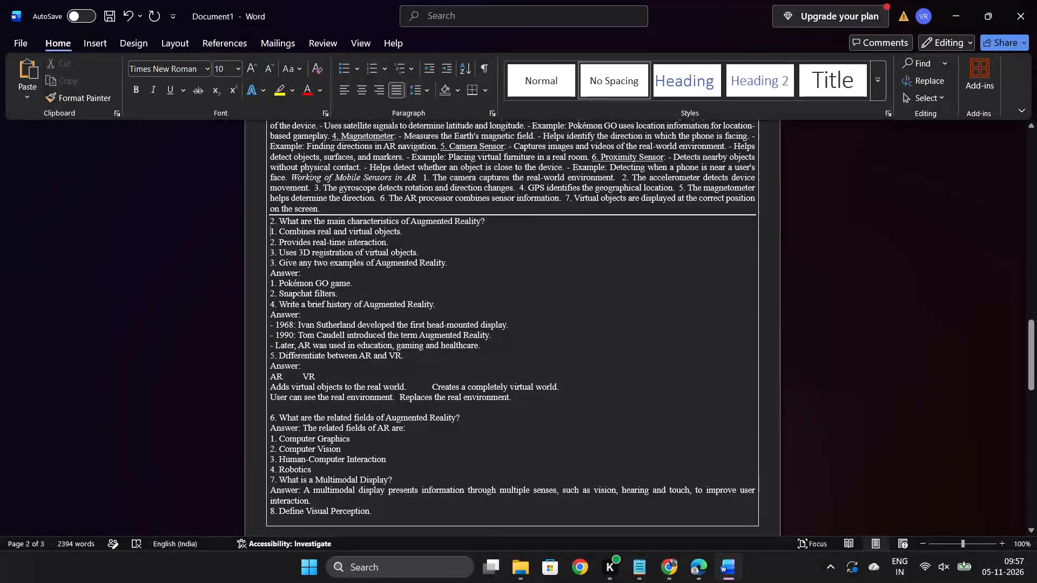
left_click_drag(423, 253, 266, 223)
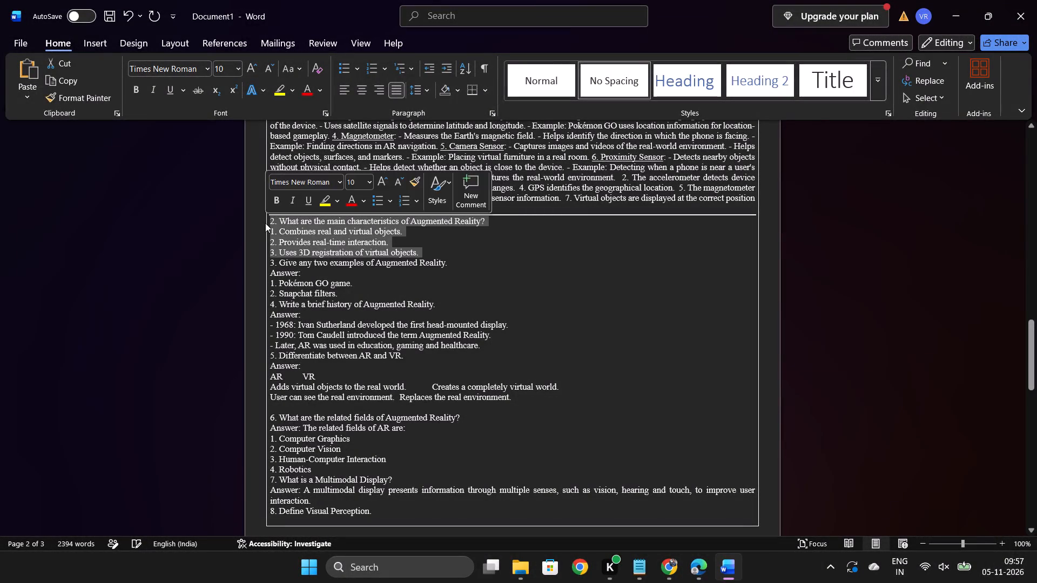
key("BackSpace")
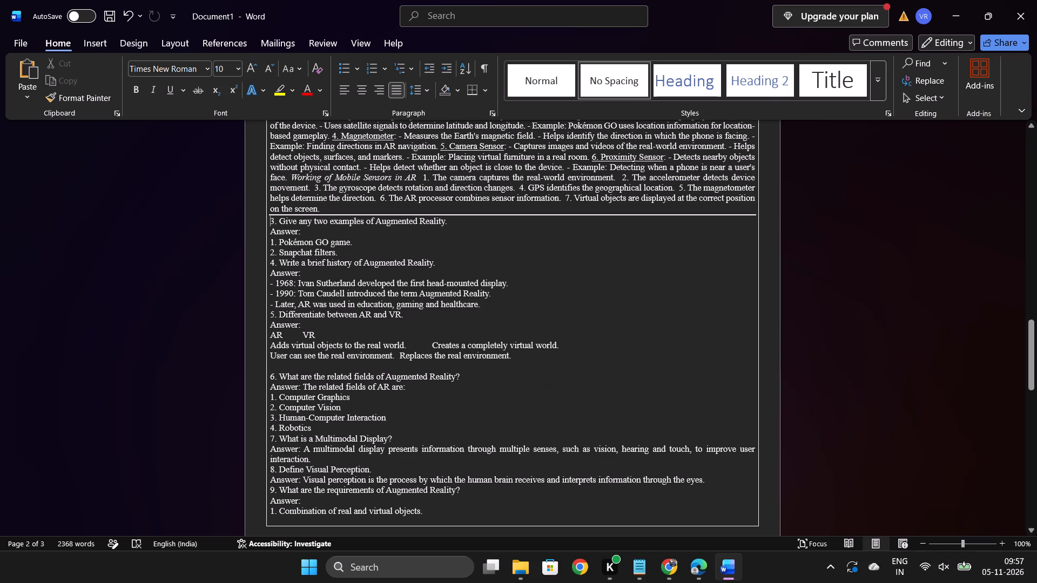
Delete pasted question 3, "Give any two examples of Augmented Reality", together with its answer.
left_click_drag(445, 262, 270, 222)
left_click(292, 261)
left_click_drag(340, 254, 312, 244)
left_click_drag(312, 244, 268, 222)
key("BackSpace")
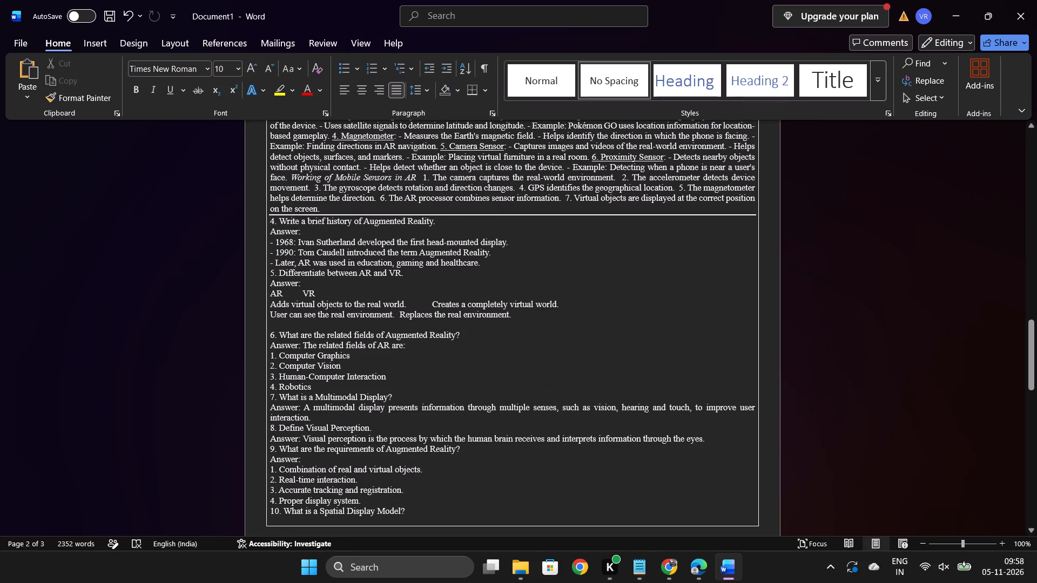
Check the existing notes for the history of Augmented Reality already covered by pasted question 4.
scroll(337, 299, "up", 5)
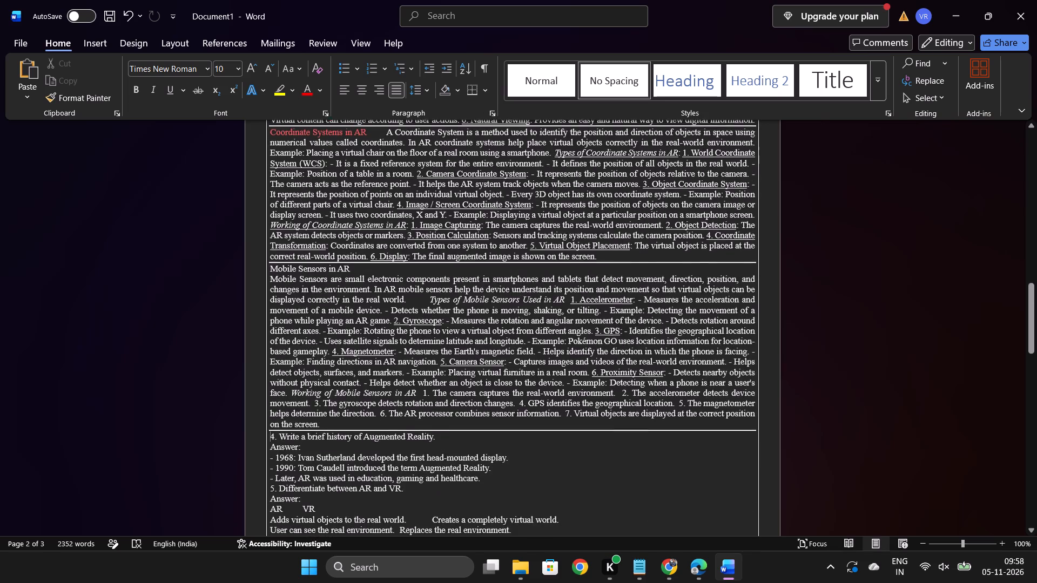
scroll(337, 299, "up", 19)
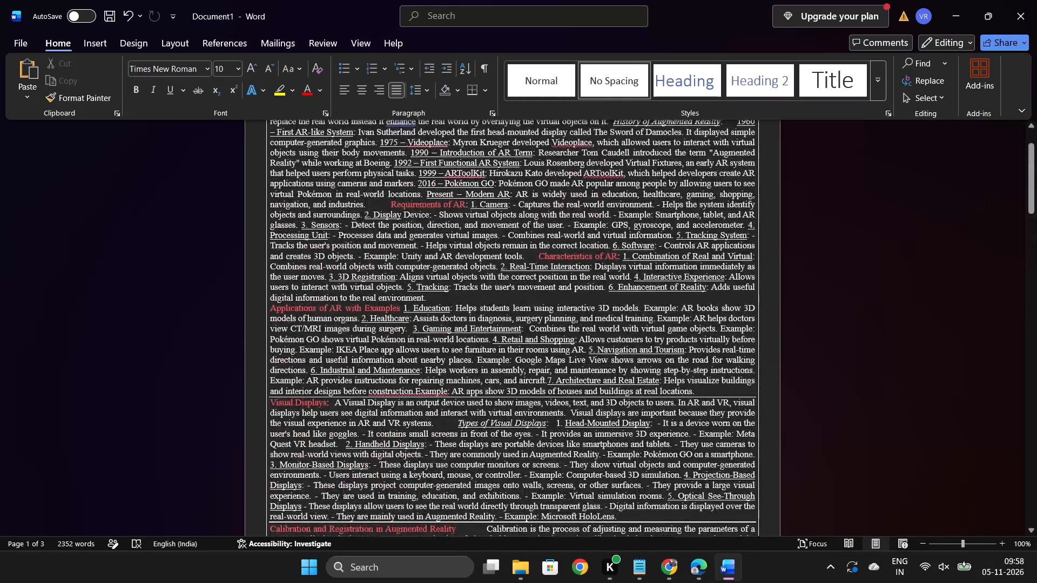
scroll(337, 297, "up", 2)
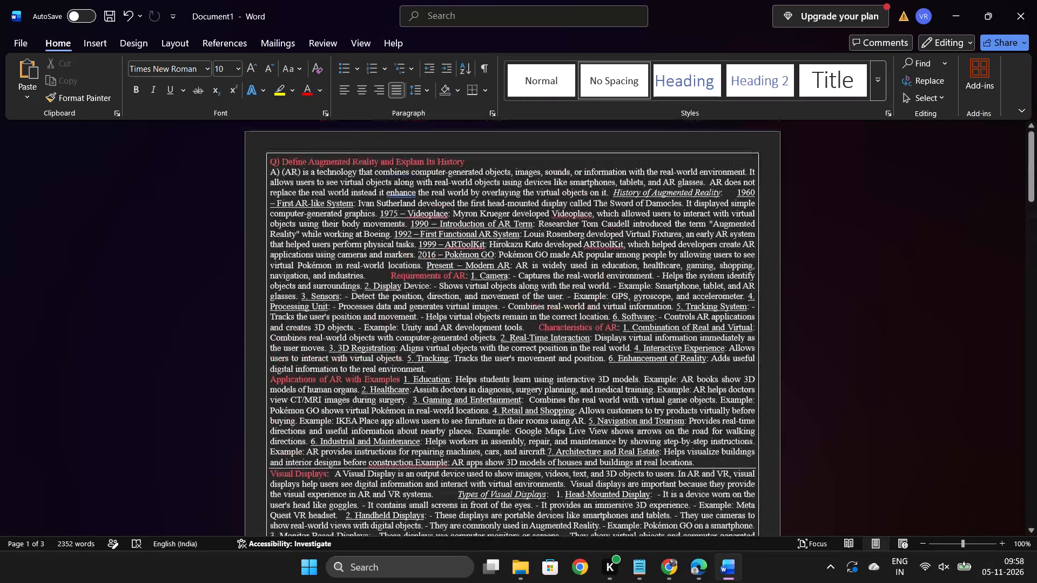
scroll(339, 300, "down", 19)
scroll(340, 303, "down", 4)
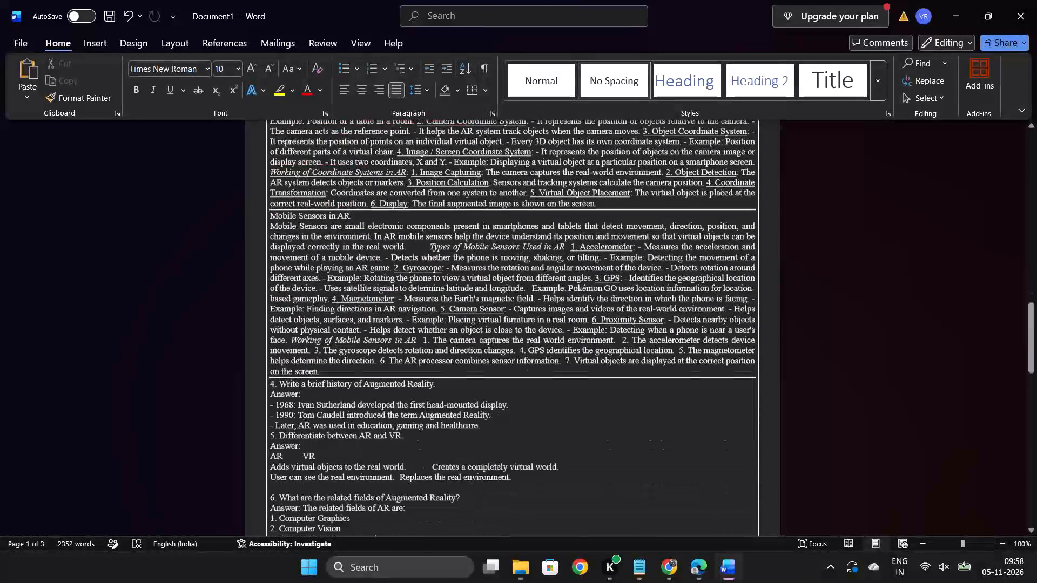
scroll(340, 304, "down", 2)
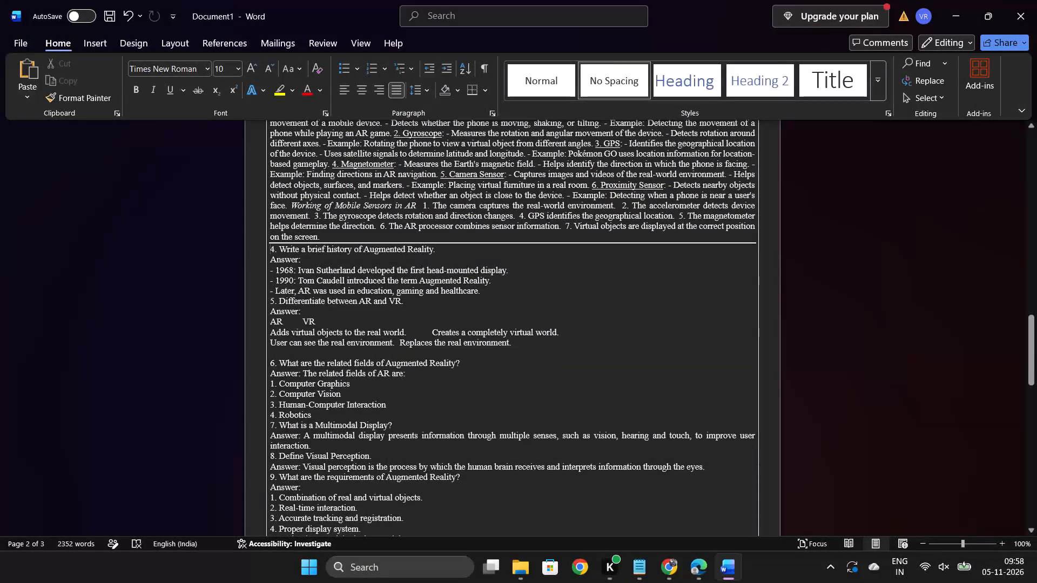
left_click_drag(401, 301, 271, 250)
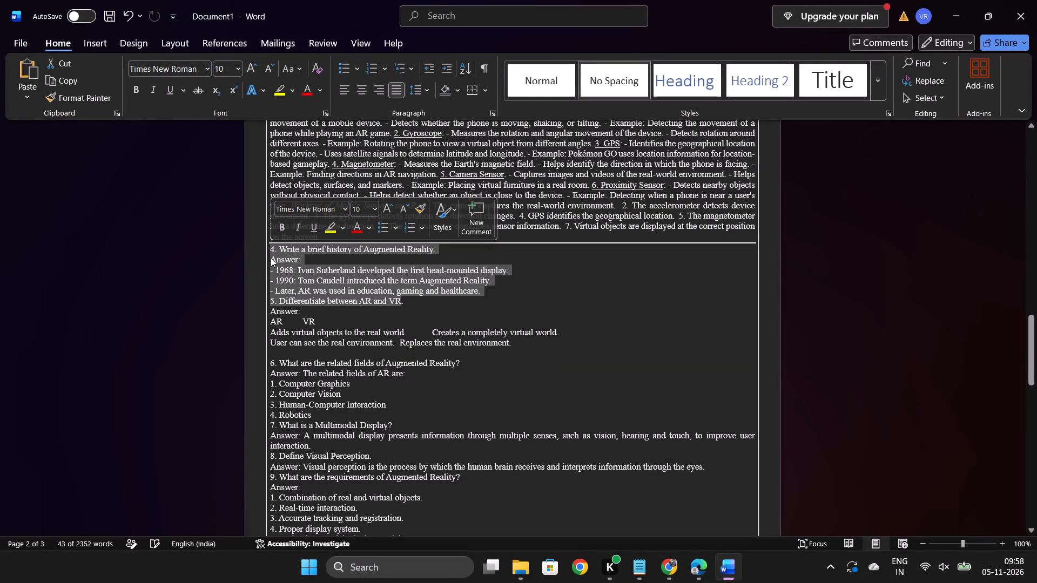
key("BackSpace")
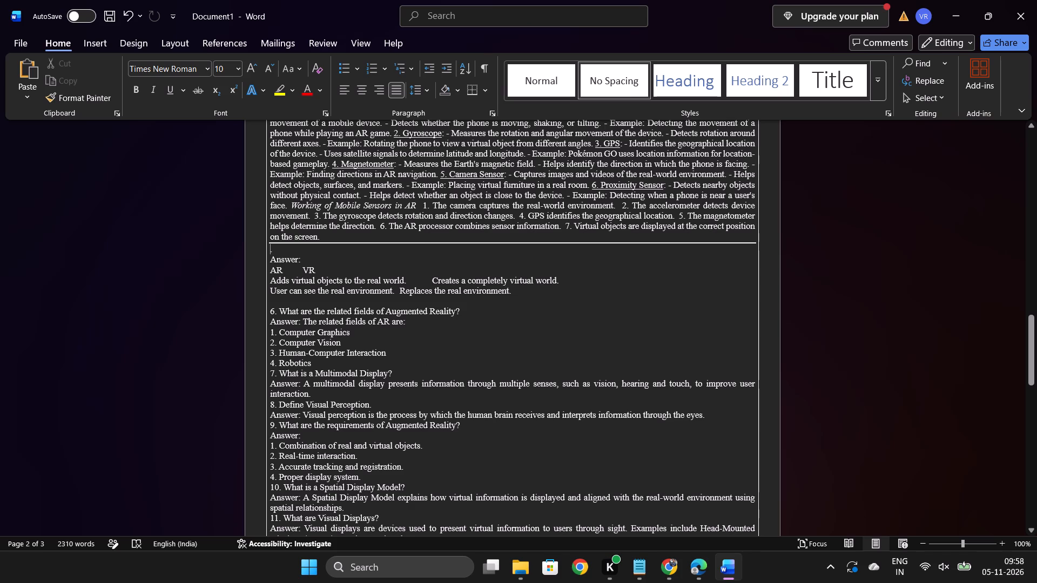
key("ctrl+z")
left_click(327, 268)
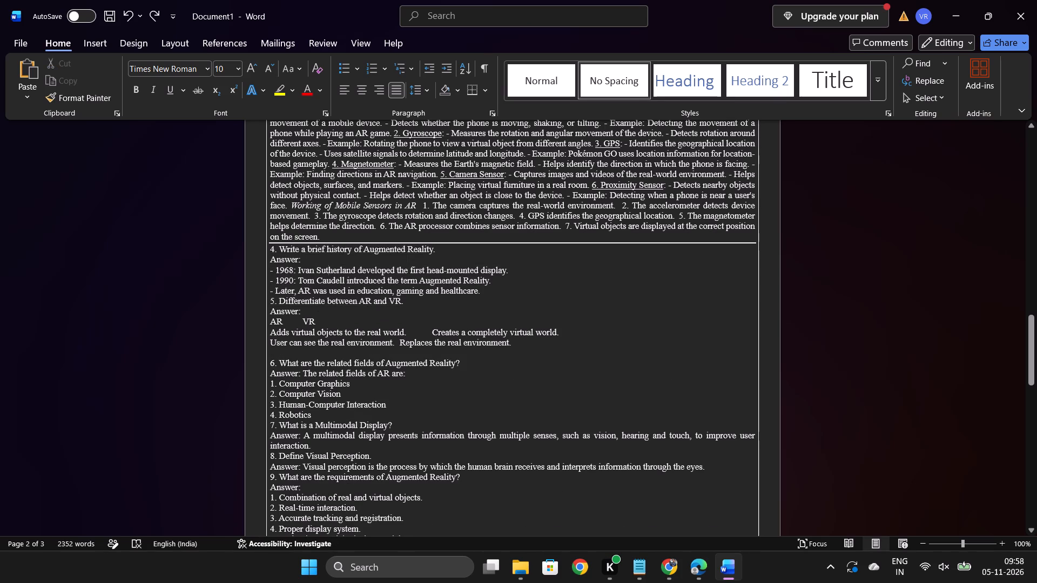
Delete pasted questions 4 and 5, on AR history and AR versus VR, with their answers and the leftover blank line.
left_click_drag(517, 342, 255, 260)
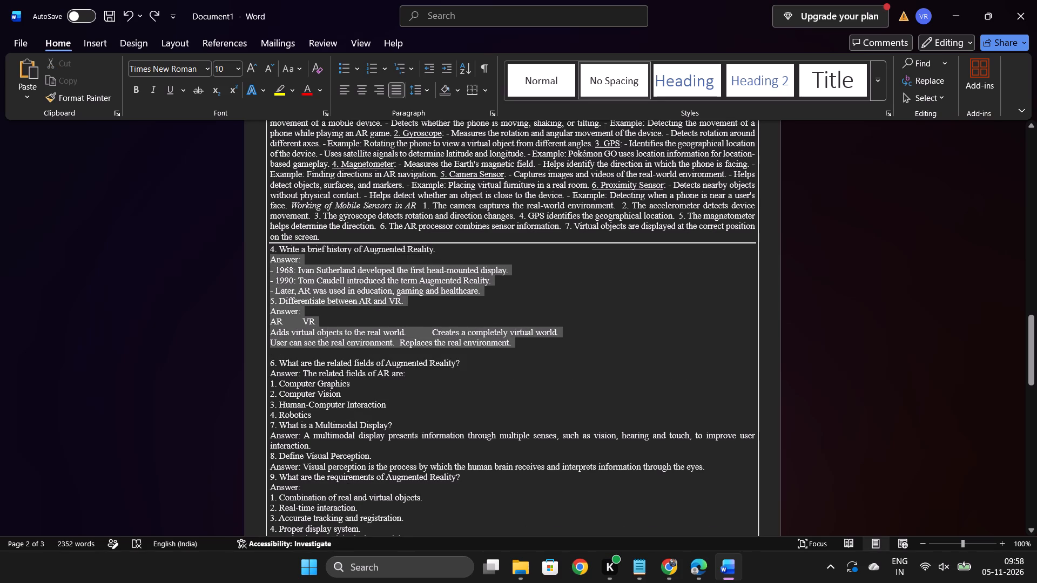
left_click_drag(255, 260, 255, 252)
key("BackSpace")
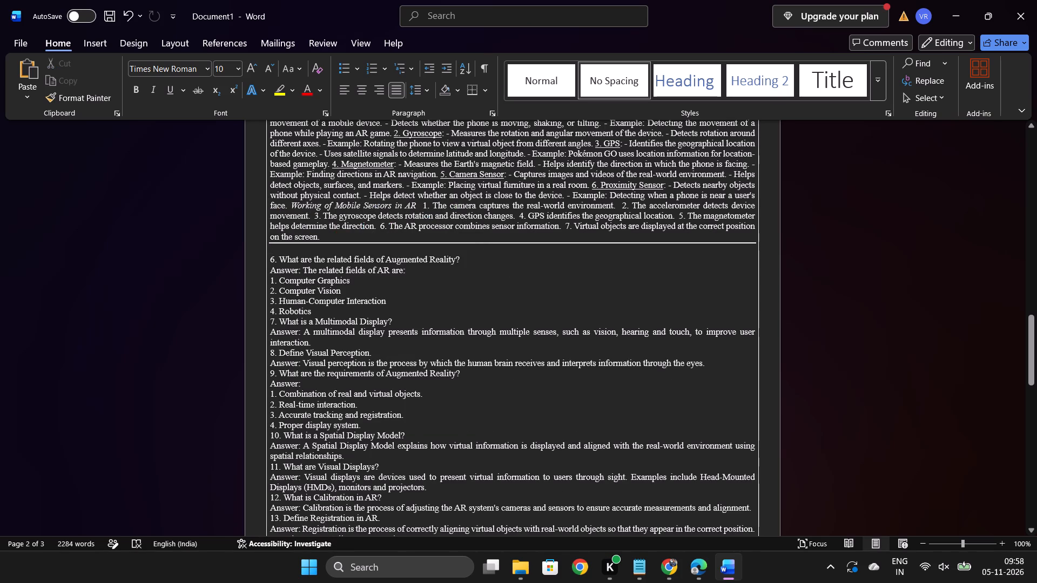
left_click(268, 258)
key("BackSpace")
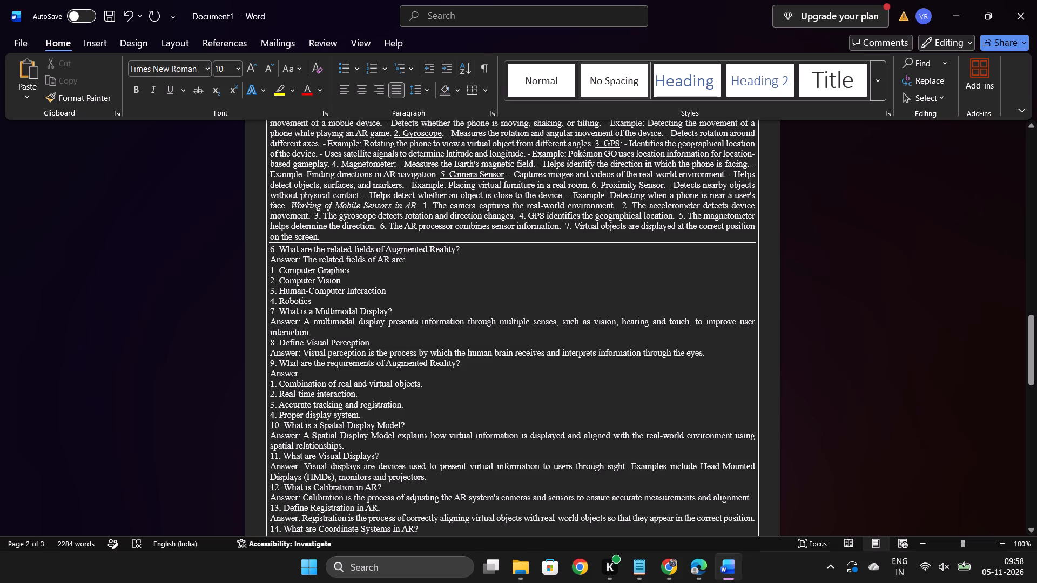
Remove the "Answer: The related fields of AR are:" lead-in and the number before Computer Graphics under question 6.
left_click(304, 259)
key("BackSpace")
key("BackSpace")
key("BackSpace")
key("BackSpace")
key("BackSpace")
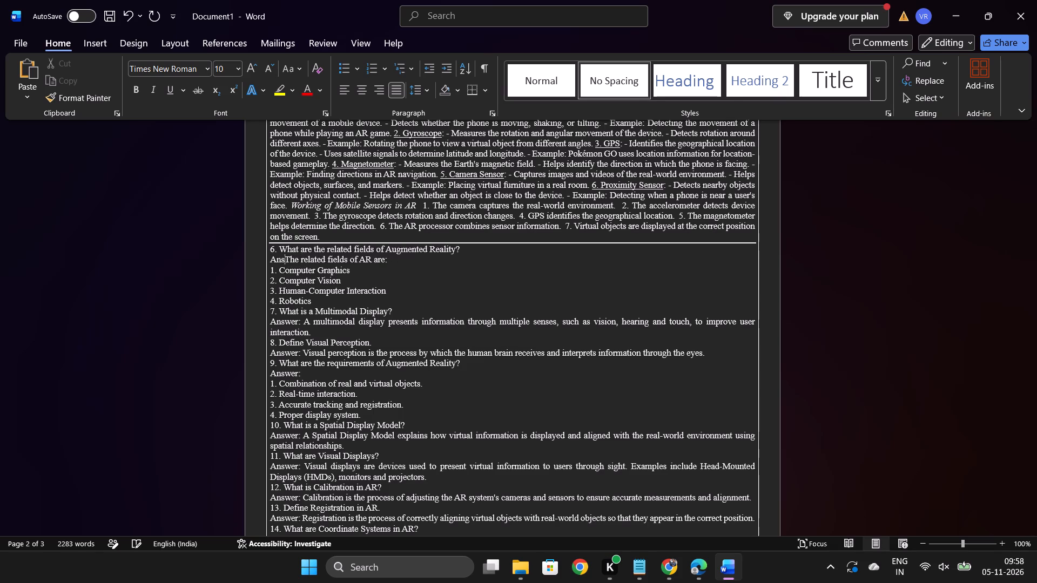
key("BackSpace")
key("BackSpace")
key("BackSpace")
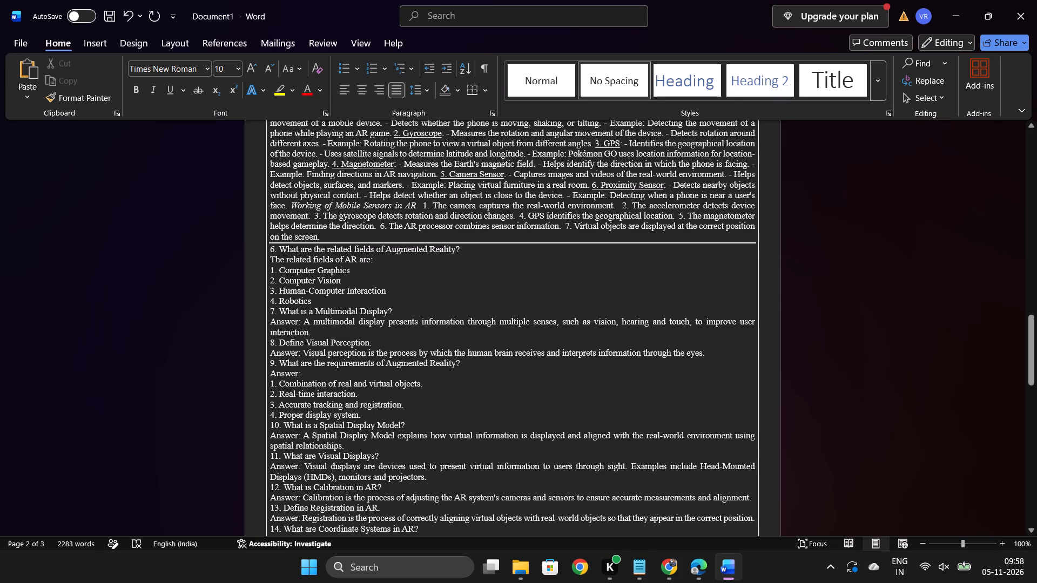
left_click_drag(279, 269, 272, 262)
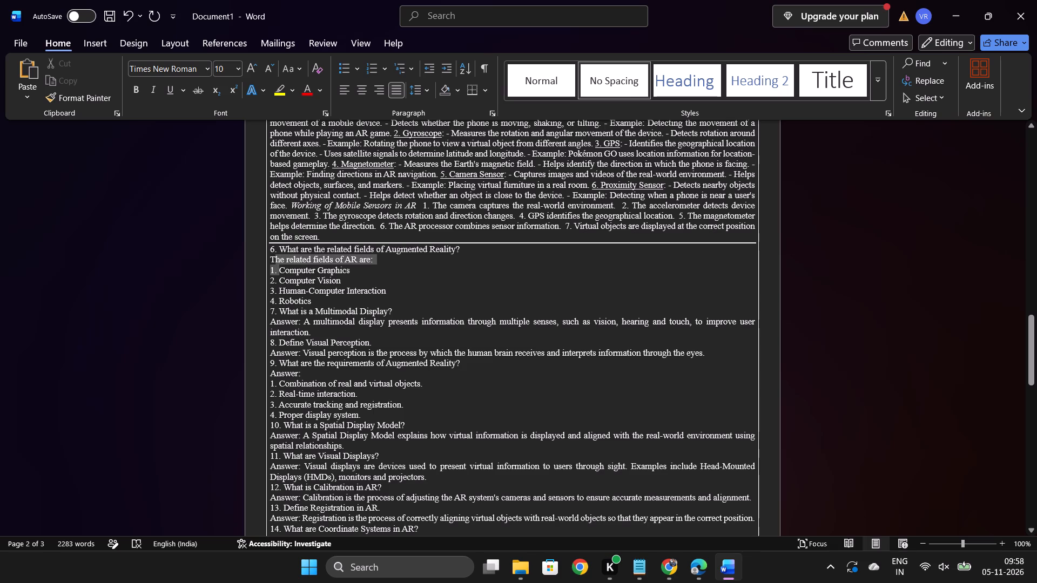
left_click_drag(272, 262, 271, 261)
key("BackSpace")
Join "Computer Vision" to the "Computer Graphics" line with a comma, dropping its list number.
left_click(279, 273)
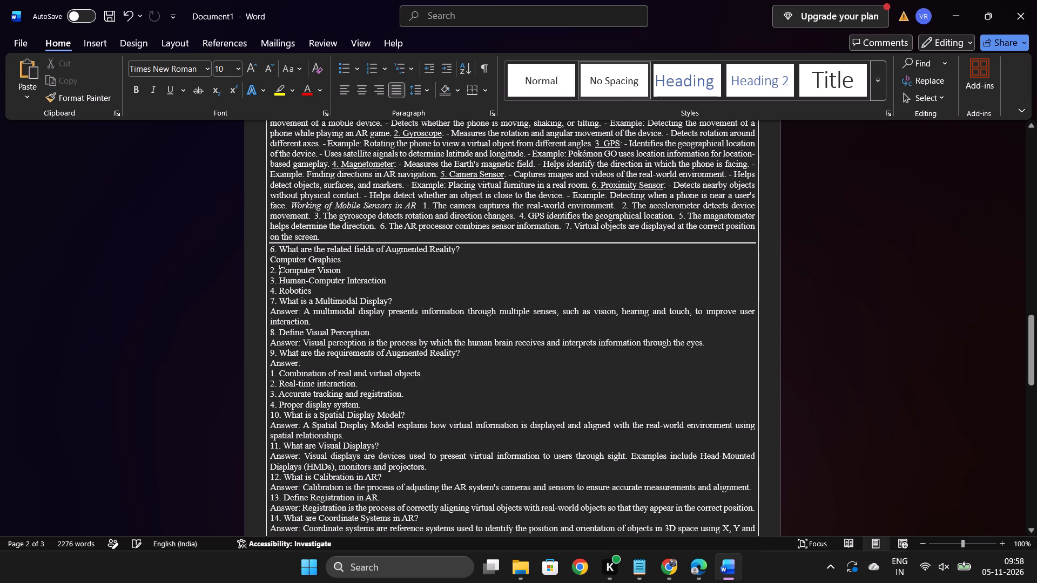
key("BackSpace")
key("BackSpace")
key("BackSpace")
key("BackSpace")
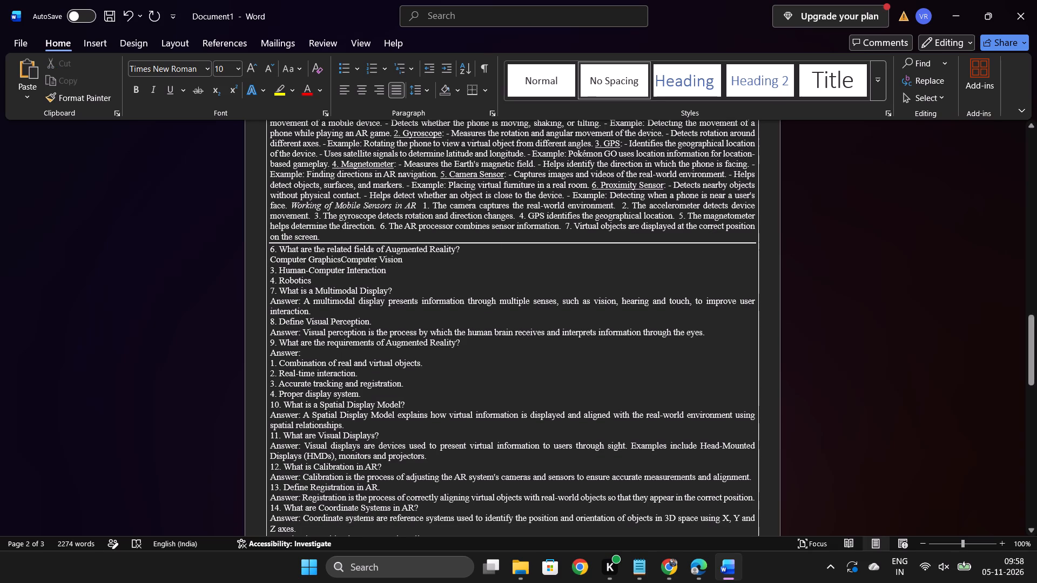
type(",")
key("space")
Append "Human-Computer Interaction" and "Robotics" to the same line, separated by commas and without their list numbers.
left_click_drag(279, 270, 271, 269)
left_click_drag(271, 269, 270, 269)
key("BackSpace")
key("BackSpace")
key("comma")
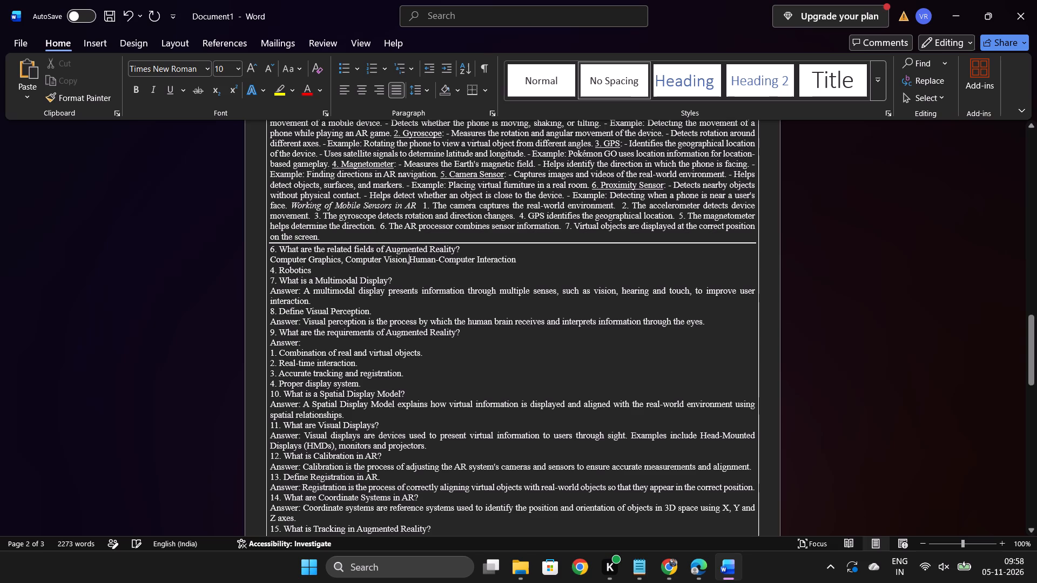
key("space")
left_click_drag(280, 270, 270, 270)
key("BackSpace")
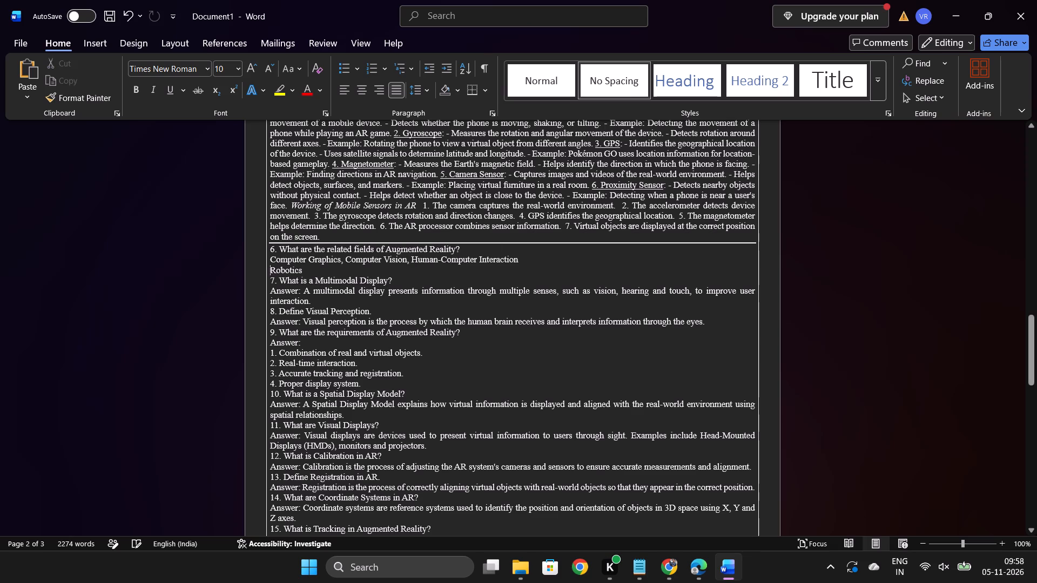
key("BackSpace")
key("comma")
key("space")
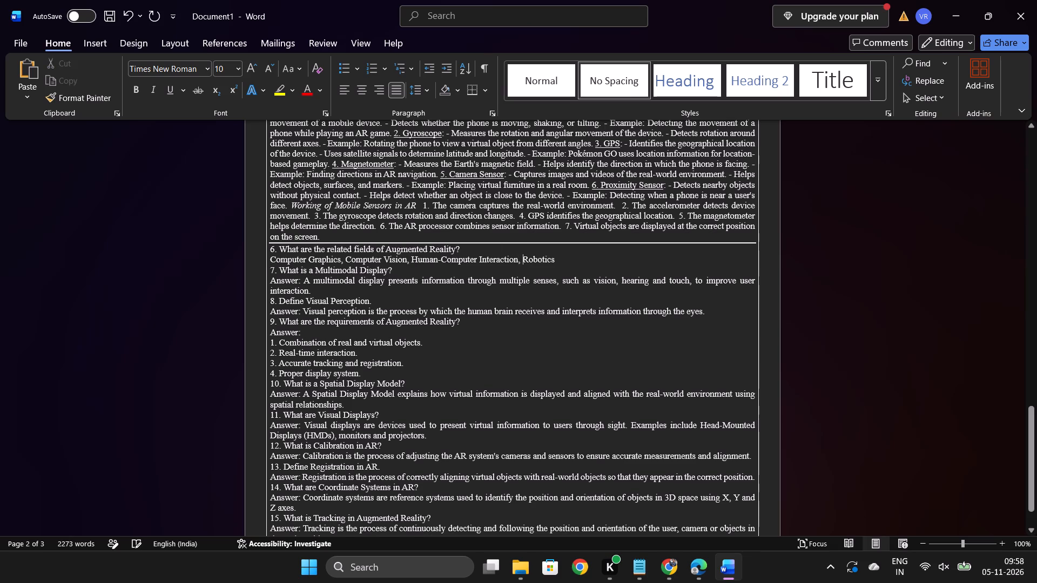
Remove the "Answer:" labels from the answers on Multimodal Display and Visual Perception, questions 7 and 8.
left_click_drag(304, 282, 277, 282)
key("BackSpace")
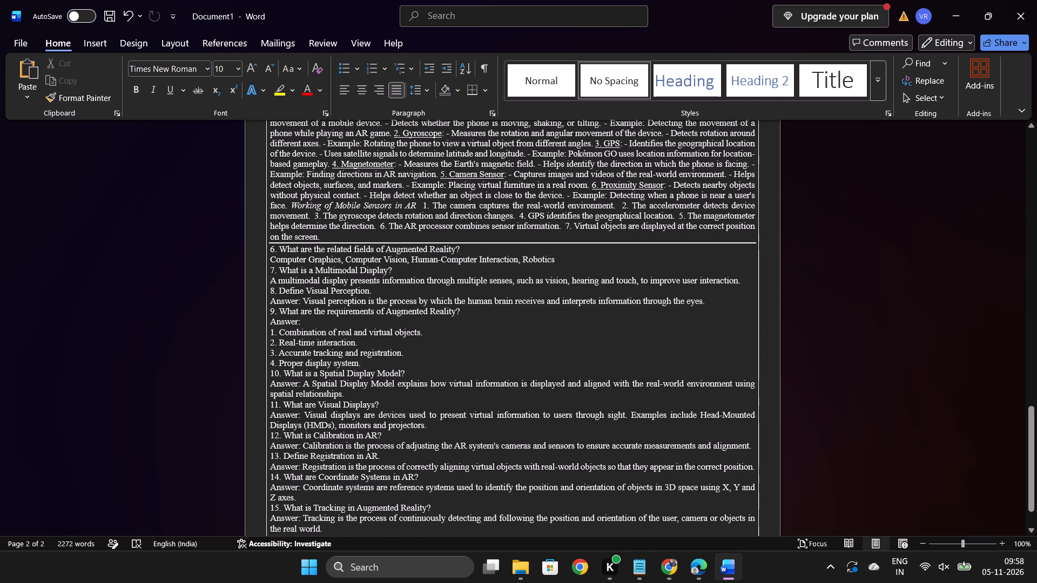
left_click_drag(304, 301, 302, 301)
left_click_drag(302, 301, 278, 300)
key("BackSpace")
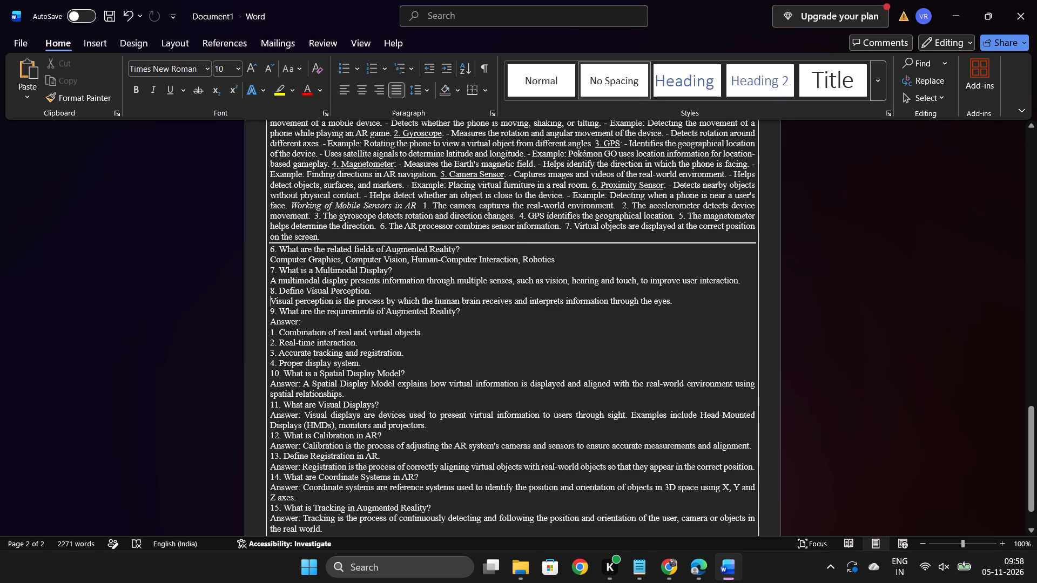
Check the existing notes on AR requirements and delete pasted question 9 with its four-point answer.
scroll(339, 331, "up", 20)
scroll(339, 331, "up", 1)
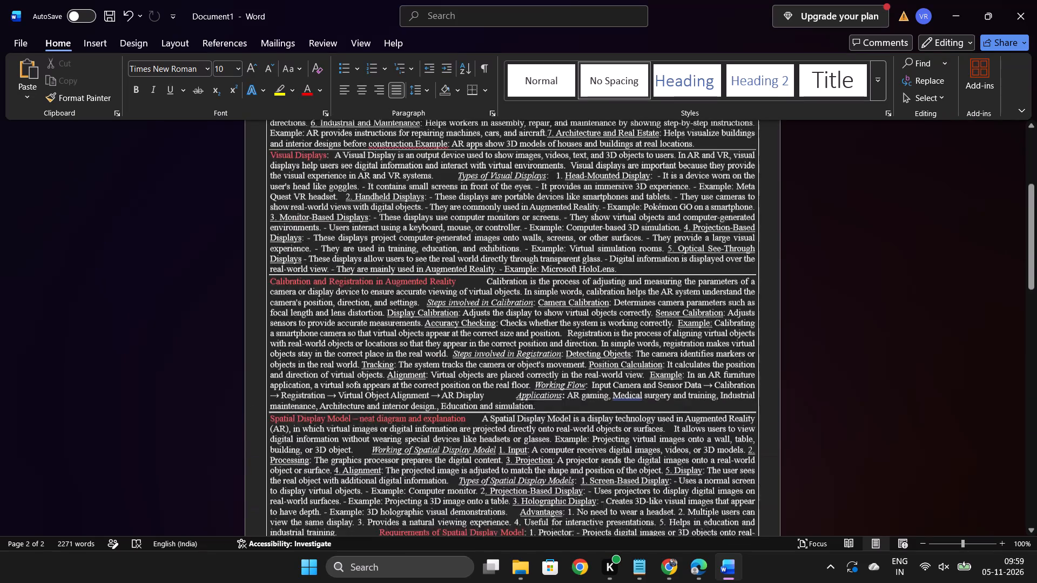
scroll(338, 331, "up", 3)
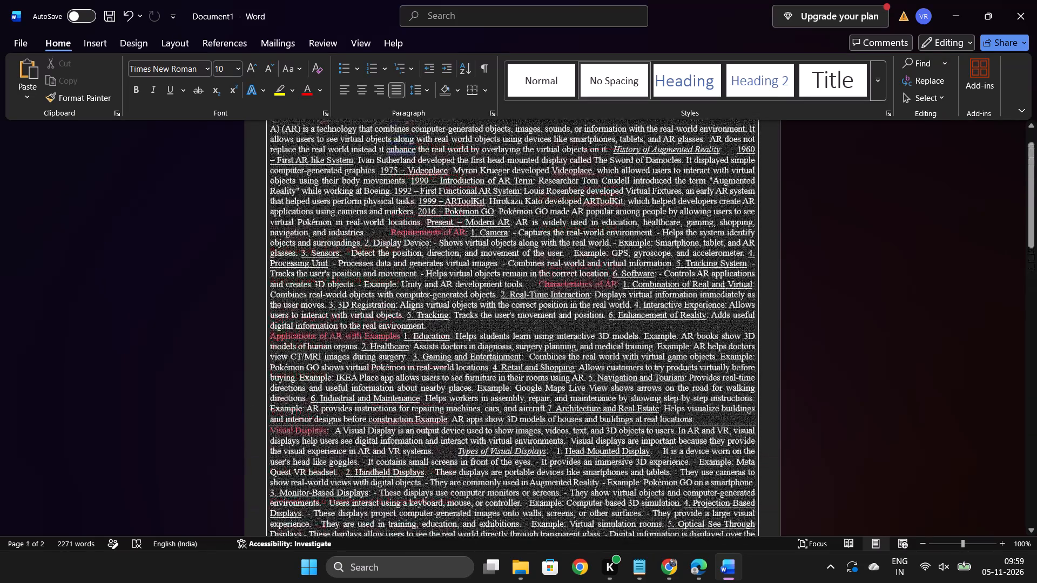
scroll(336, 331, "down", 20)
scroll(336, 331, "down", 8)
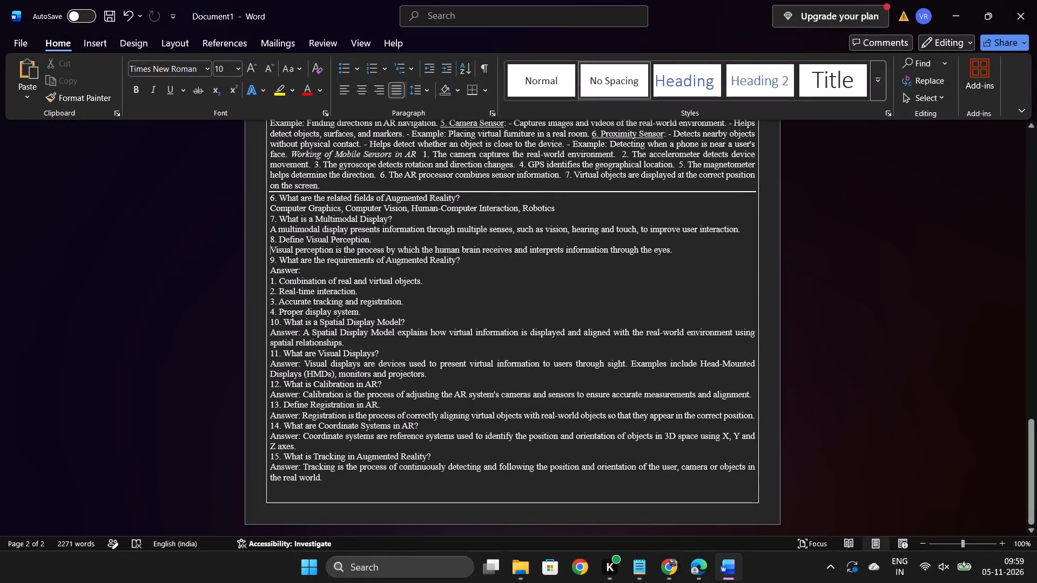
left_click_drag(361, 310, 272, 276)
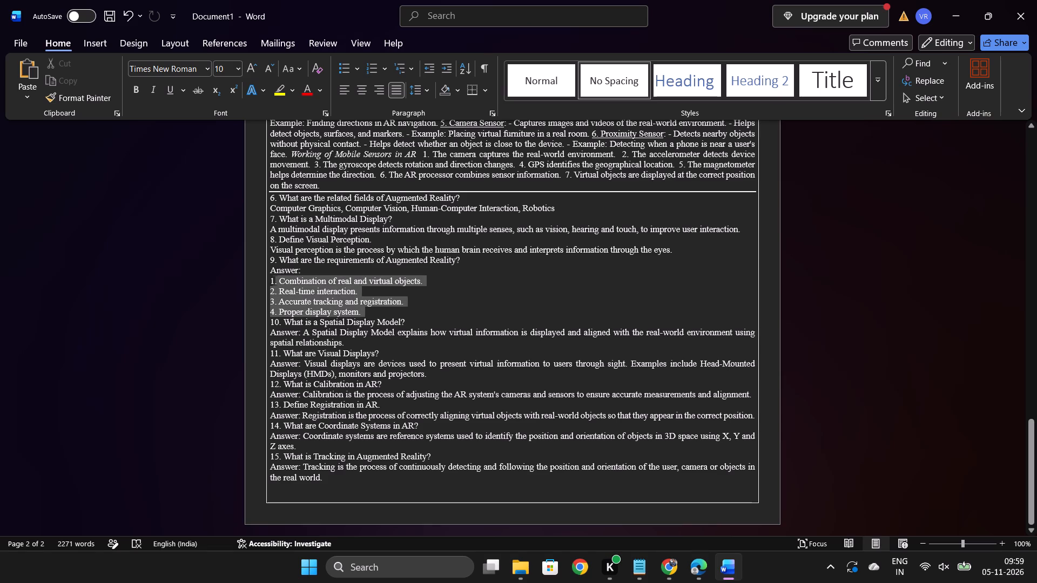
left_click_drag(272, 276, 265, 262)
key("BackSpace")
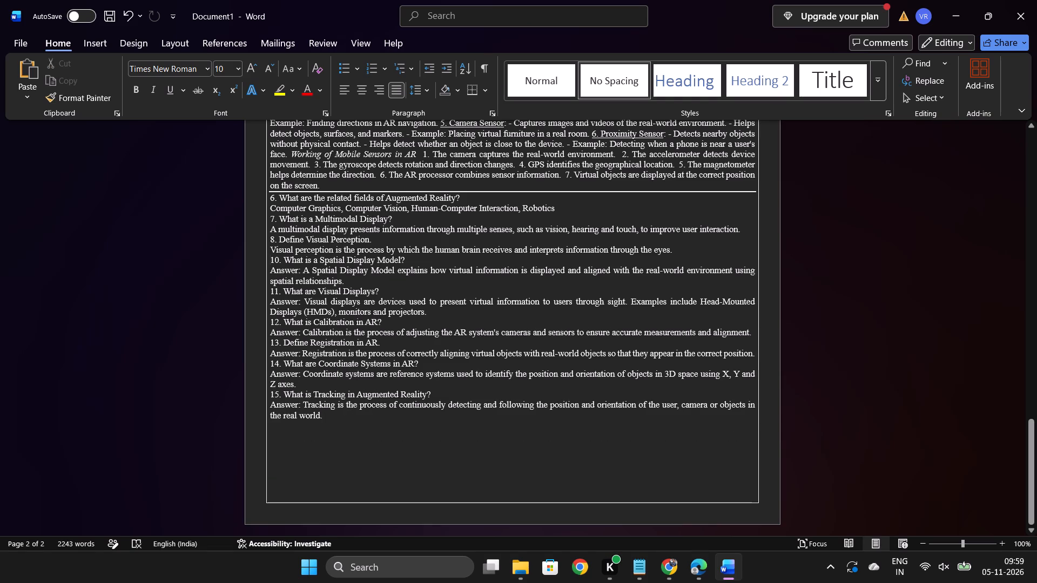
Delete pasted questions 10 and 11, on the Spatial Display Model and Visual Displays, together with their answers.
left_click_drag(347, 281, 278, 263)
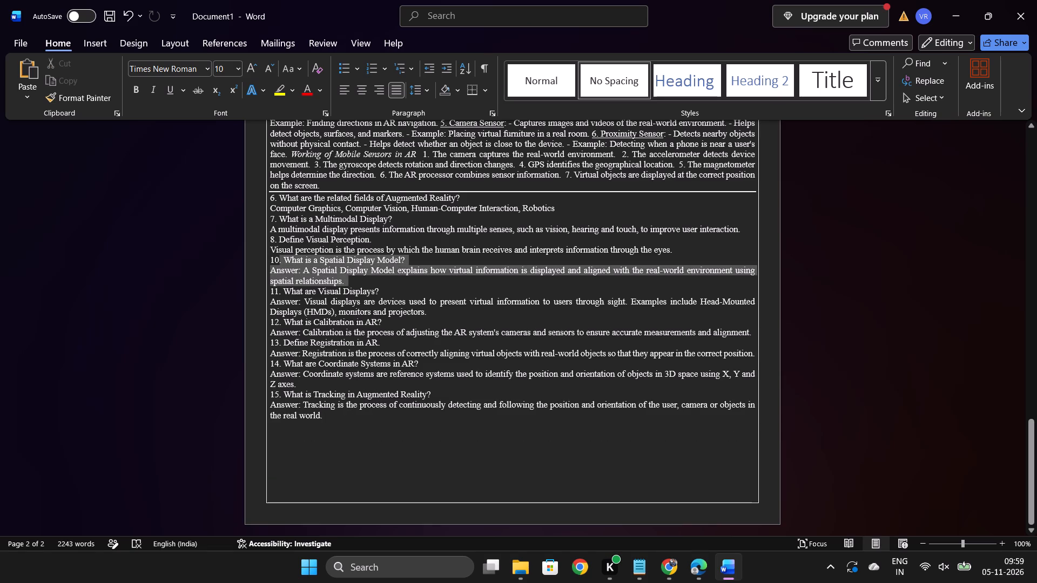
left_click_drag(278, 263, 269, 260)
key("BackSpace")
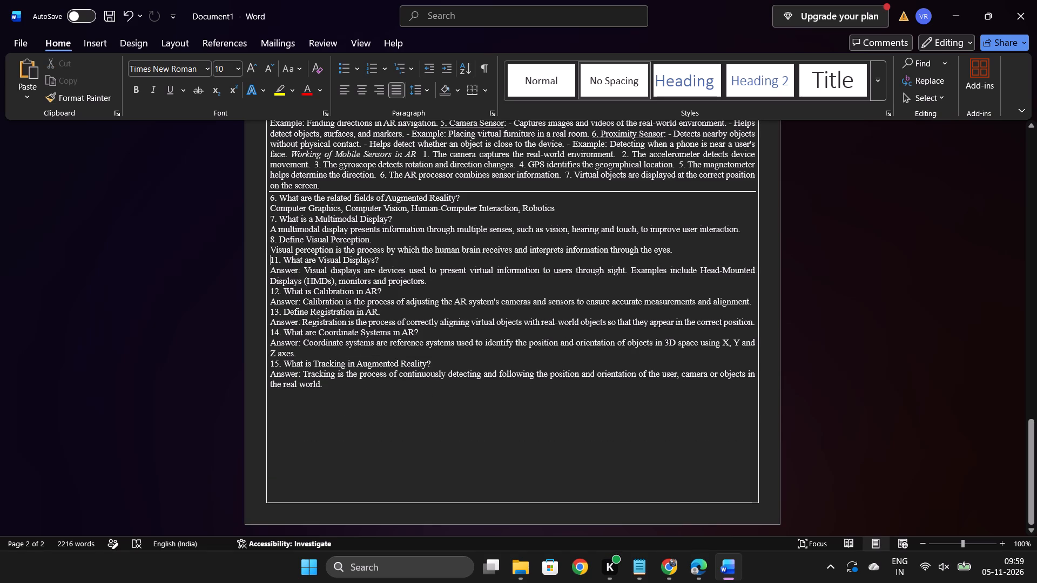
left_click_drag(431, 277, 264, 262)
key("BackSpace")
Check the existing notes on calibration, registration and coordinate systems, and delete pasted questions 12 to 14 with their answers.
scroll(327, 288, "up", 8)
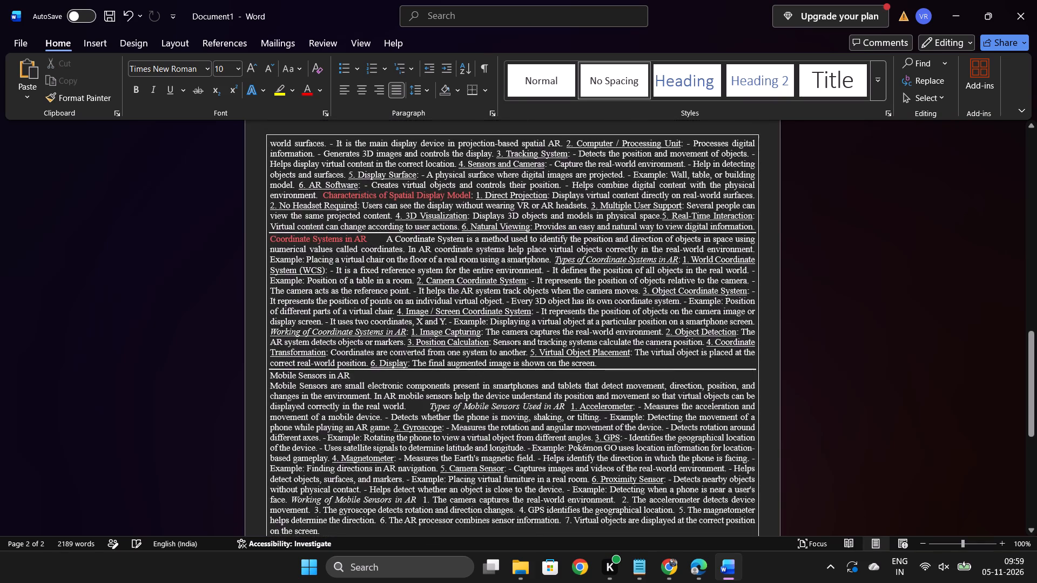
scroll(325, 288, "up", 9)
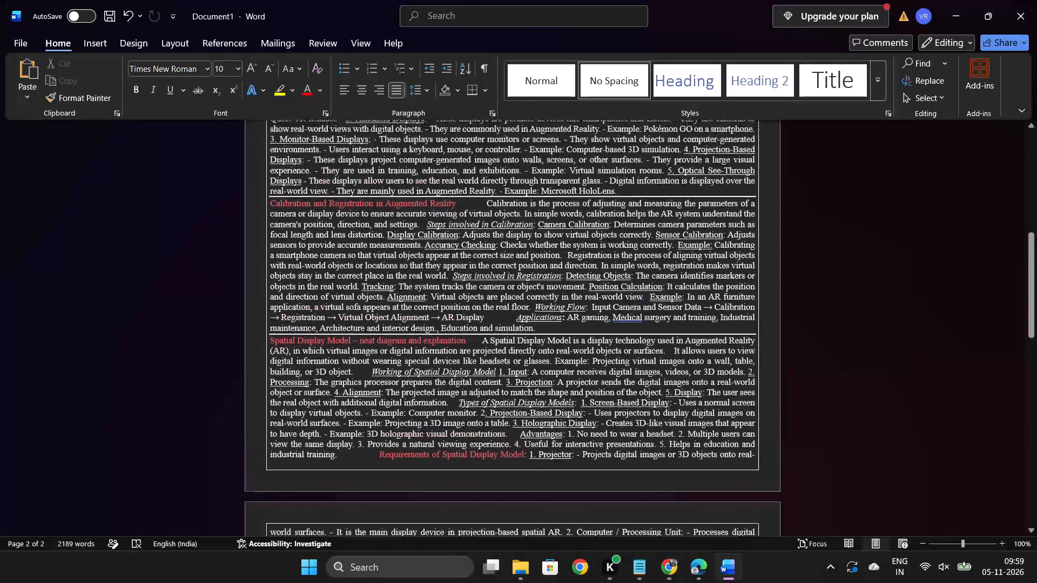
scroll(324, 289, "down", 1)
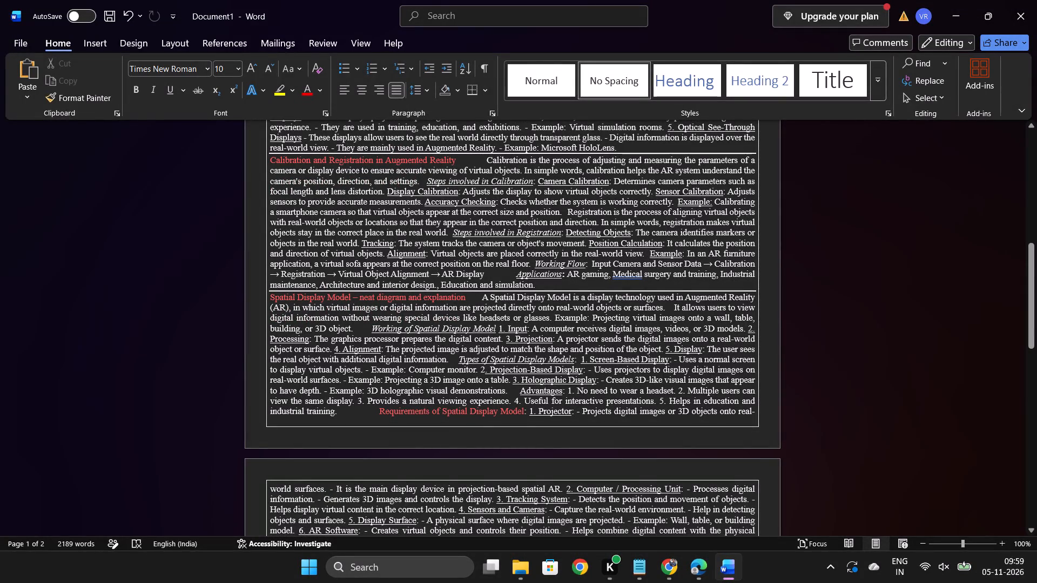
scroll(440, 251, "down", 14)
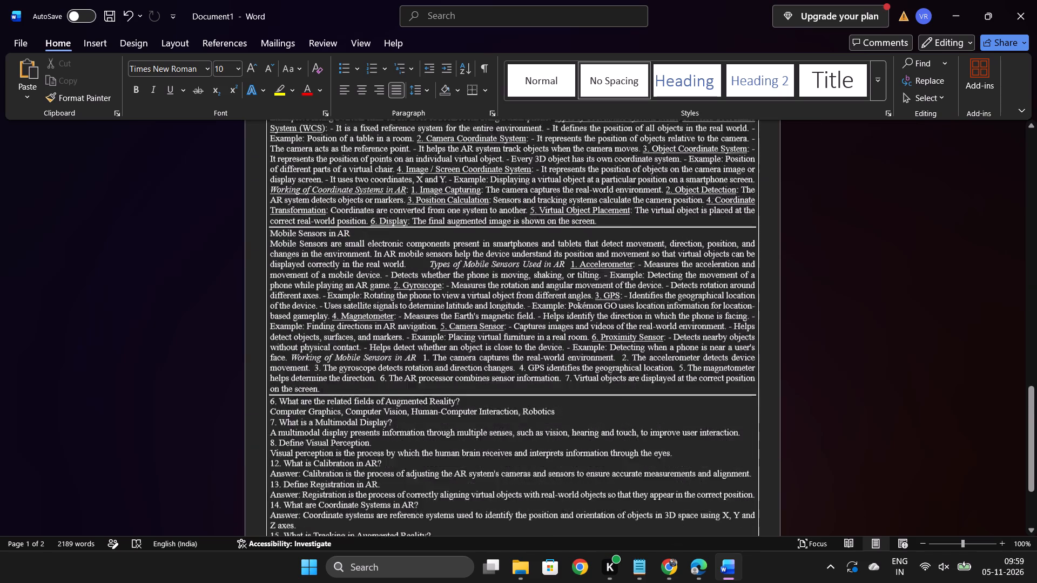
scroll(413, 252, "down", 2)
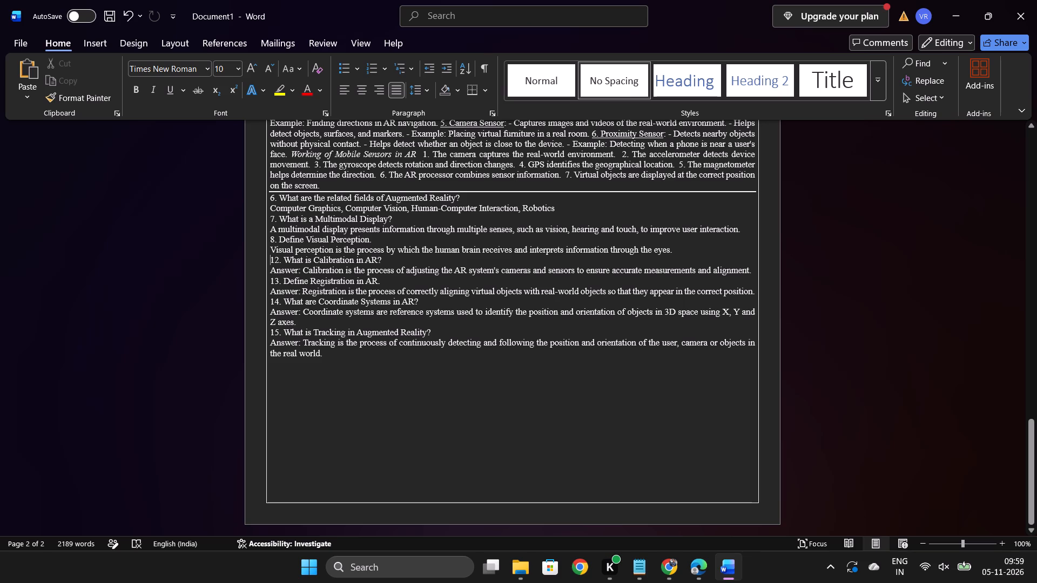
left_click_drag(297, 319, 284, 283)
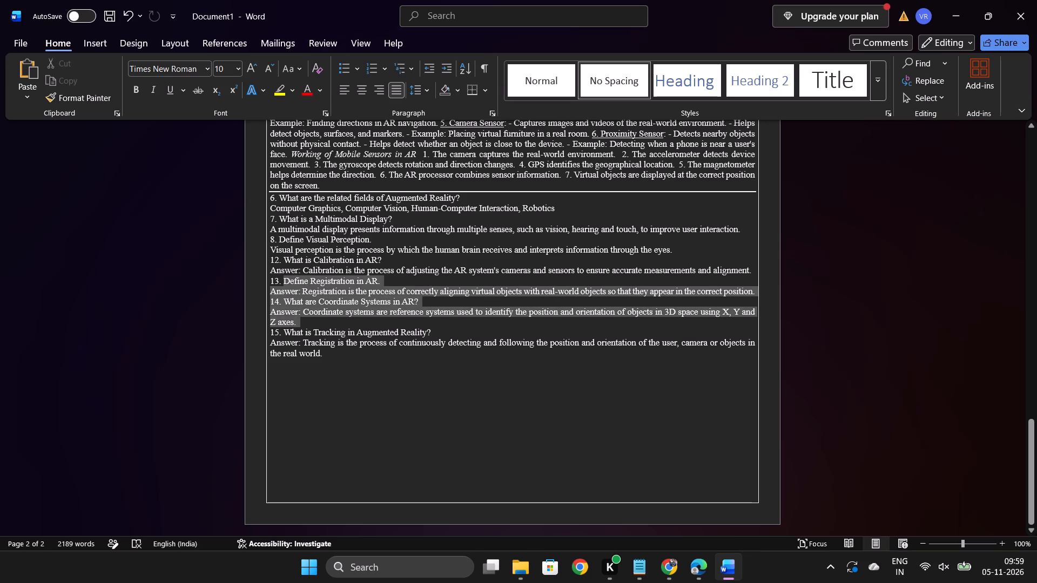
left_click_drag(284, 283, 283, 281)
left_click(320, 294)
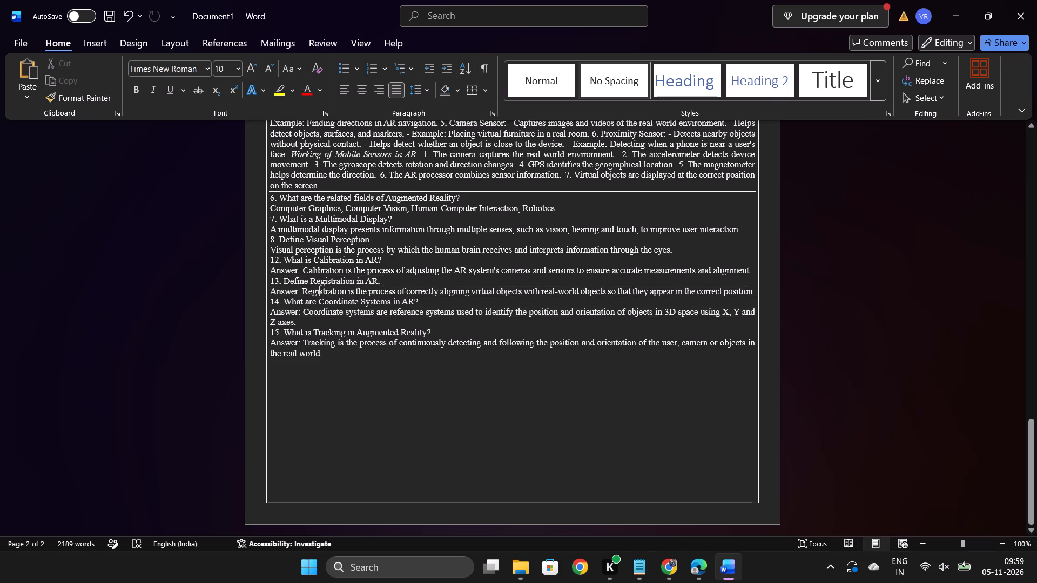
scroll(322, 294, "up", 7)
scroll(320, 294, "down", 6)
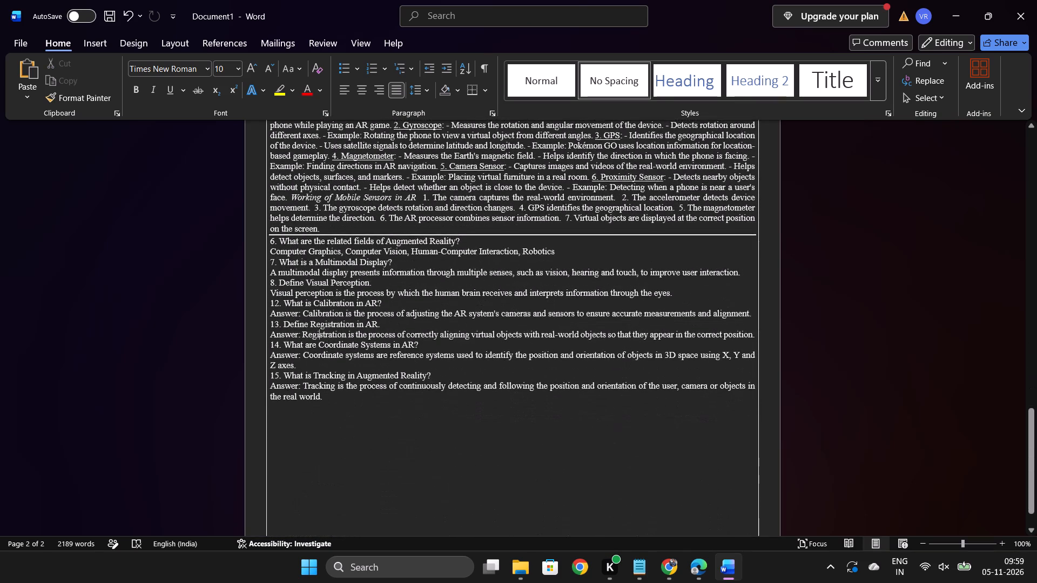
scroll(291, 333, "up", 3)
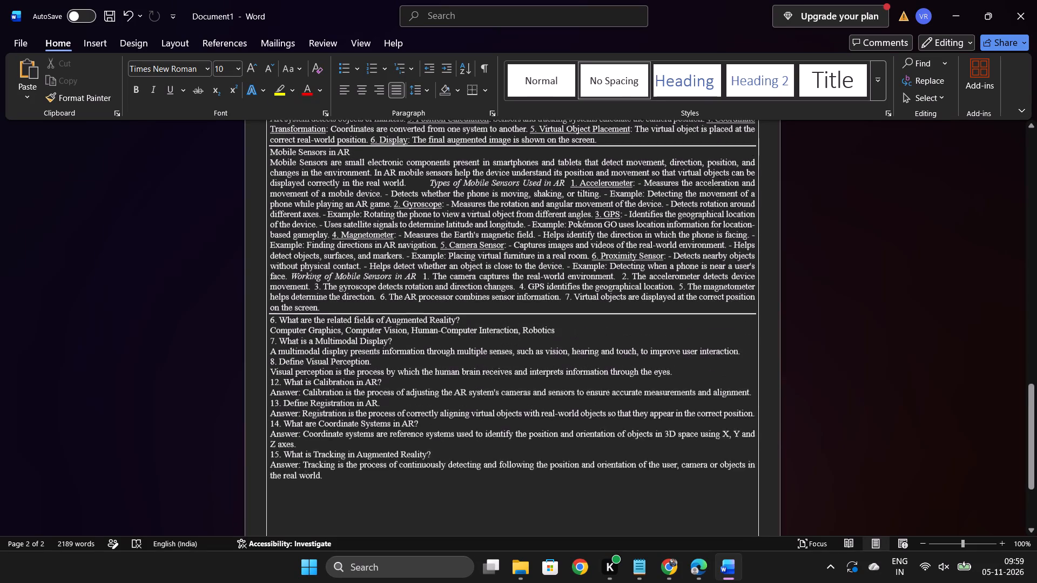
scroll(291, 333, "down", 4)
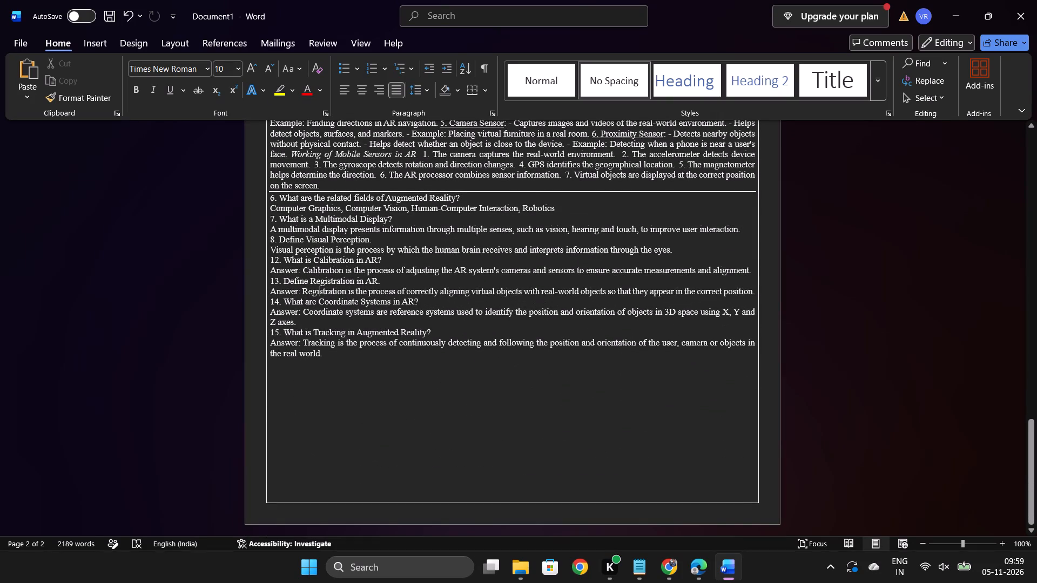
left_click_drag(294, 322, 271, 268)
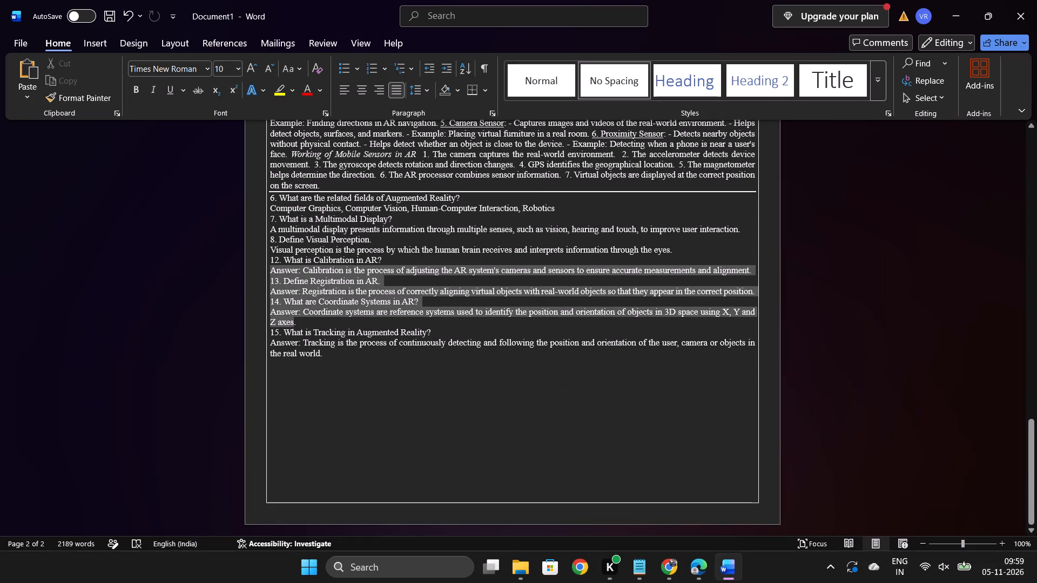
left_click_drag(271, 268, 268, 263)
key("BackSpace")
key("BackSpace")
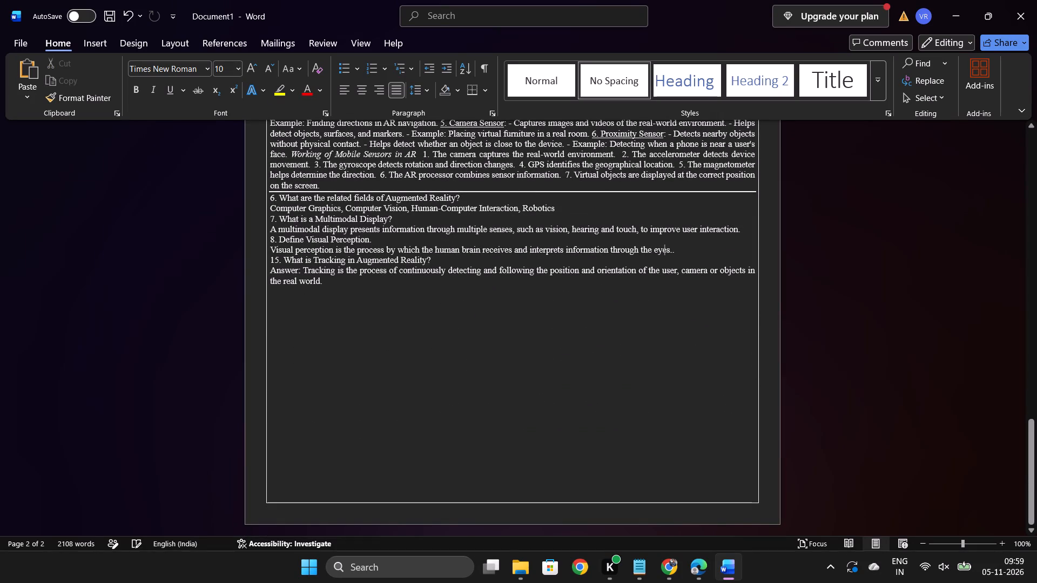
left_click(691, 250)
key("BackSpace")
Remove the "Answer:" label from the answer to question 15 on Tracking in Augmented Reality.
left_click_drag(305, 269, 277, 269)
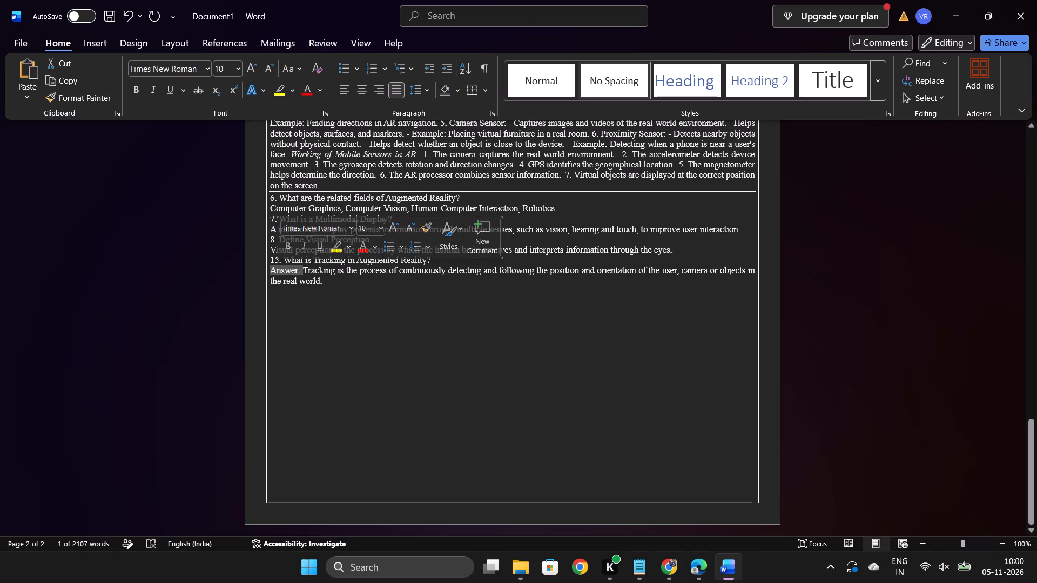
key("BackSpace")
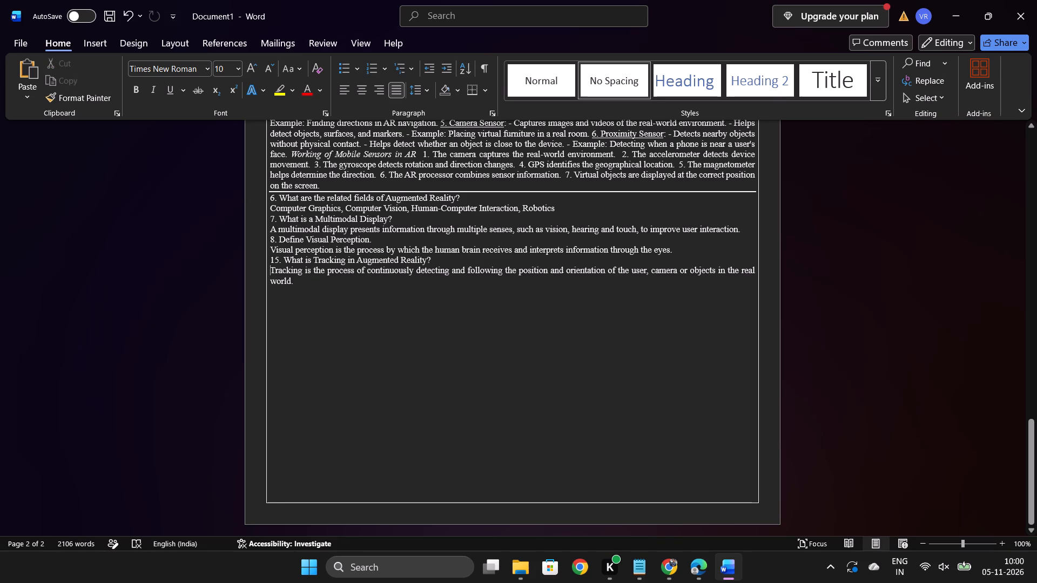
left_click(307, 289)
Colour the "Mobile Sensors in AR" heading red.
scroll(308, 287, "up", 3)
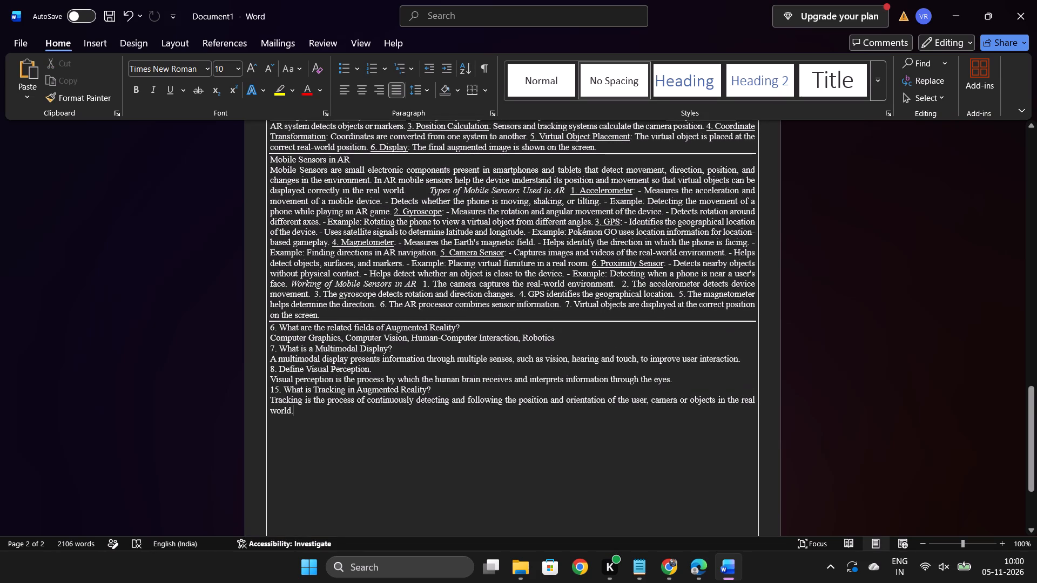
scroll(314, 256, "up", 2)
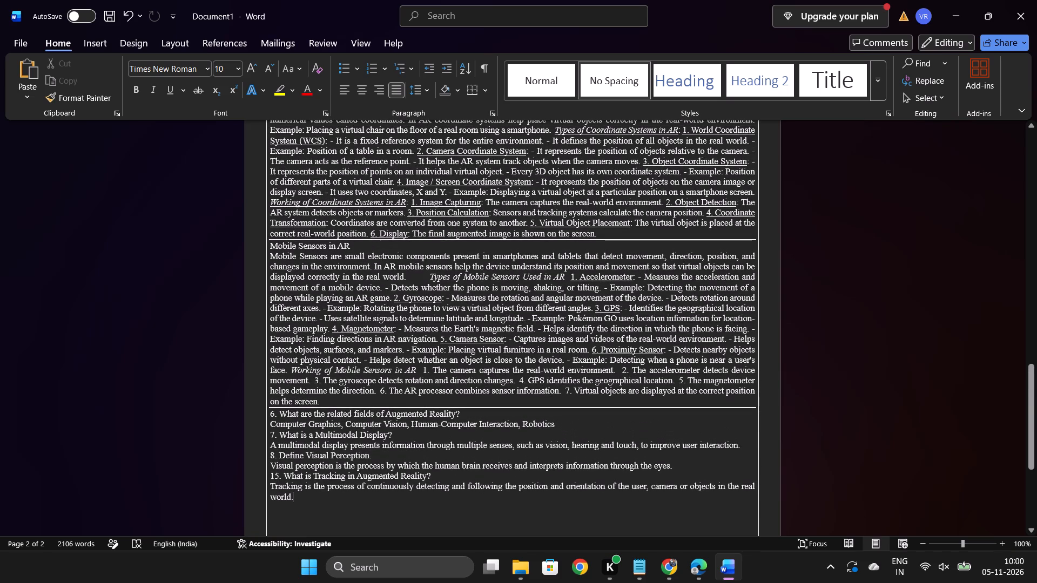
left_click_drag(342, 243, 281, 243)
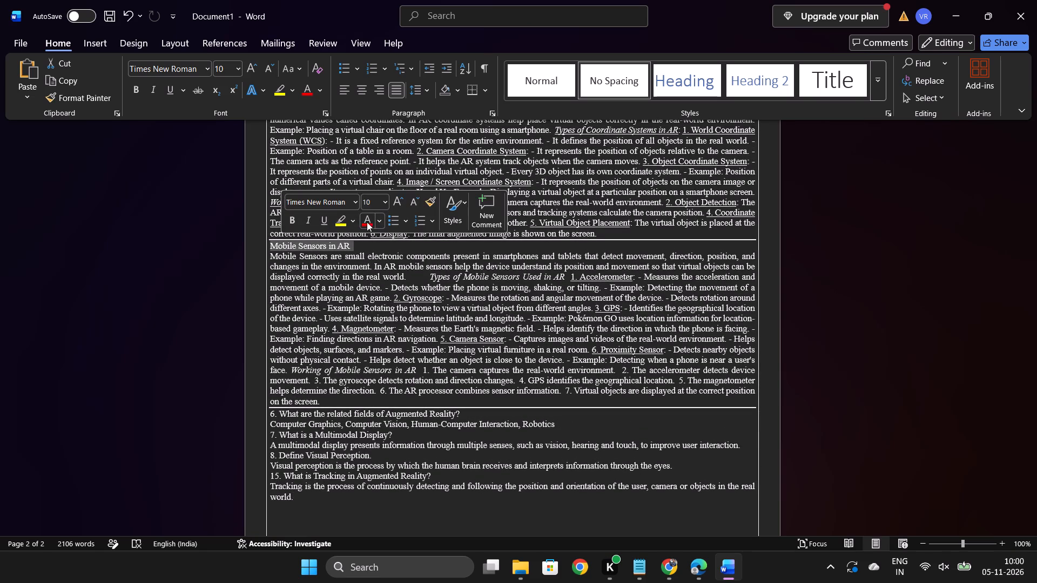
left_click(367, 222)
left_click(331, 432)
Review the compiled notes on both pages, from the Visual Displays section through to the remaining two-mark questions.
scroll(328, 413, "down", 1)
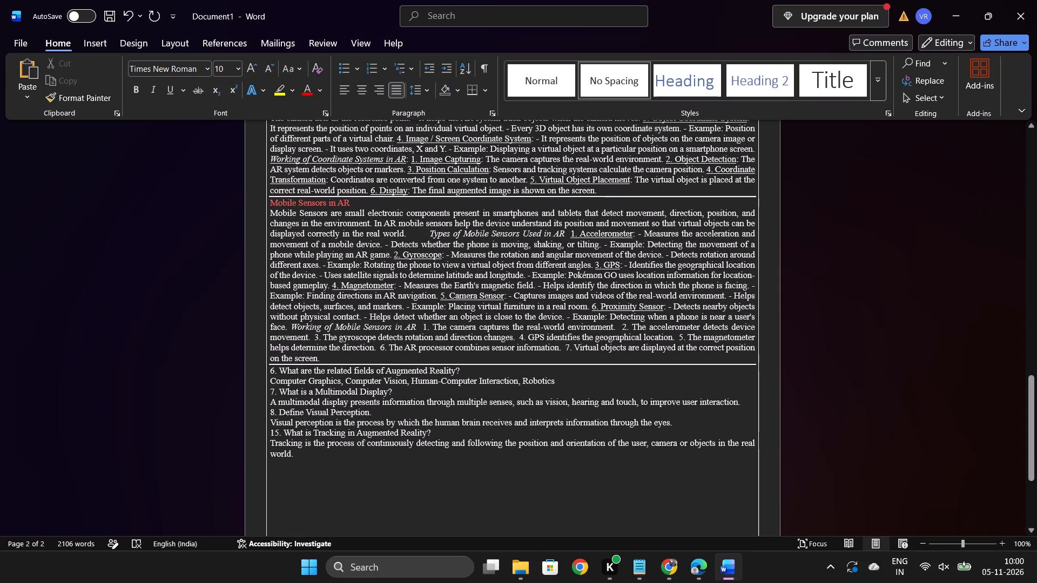
scroll(344, 389, "down", 1)
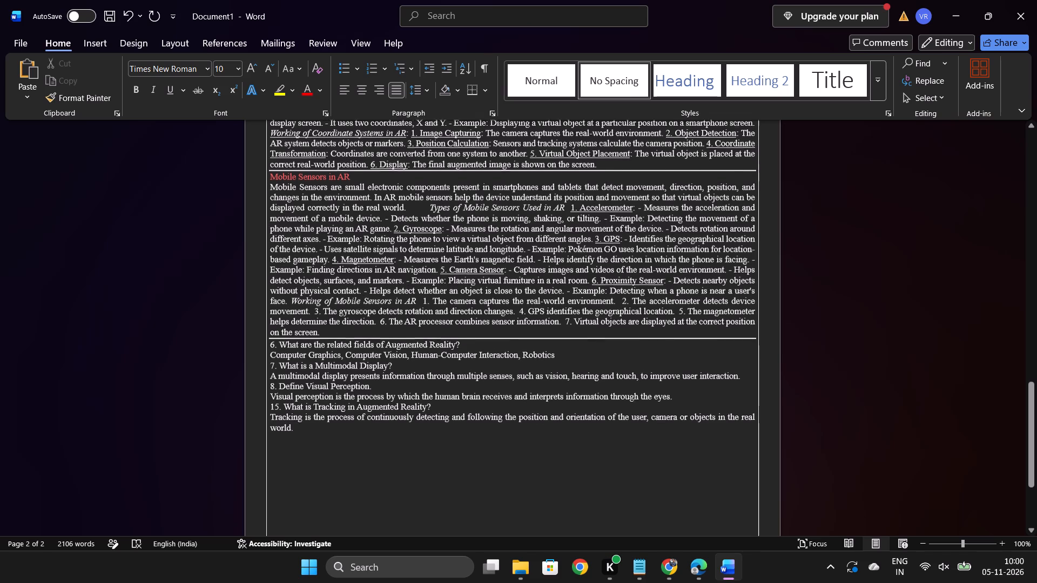
scroll(339, 384, "up", 14)
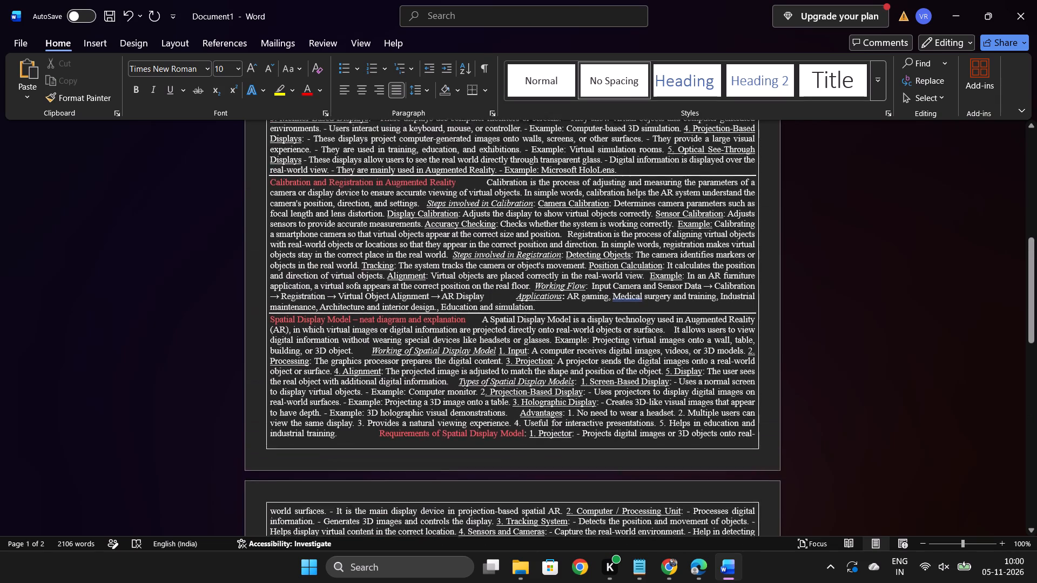
scroll(335, 382, "up", 1)
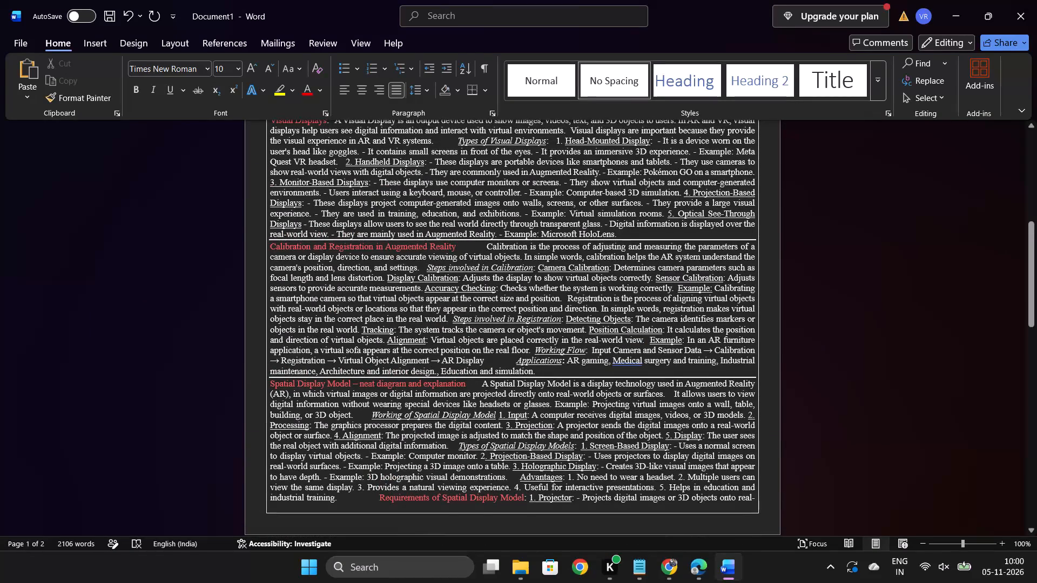
scroll(367, 399, "down", 15)
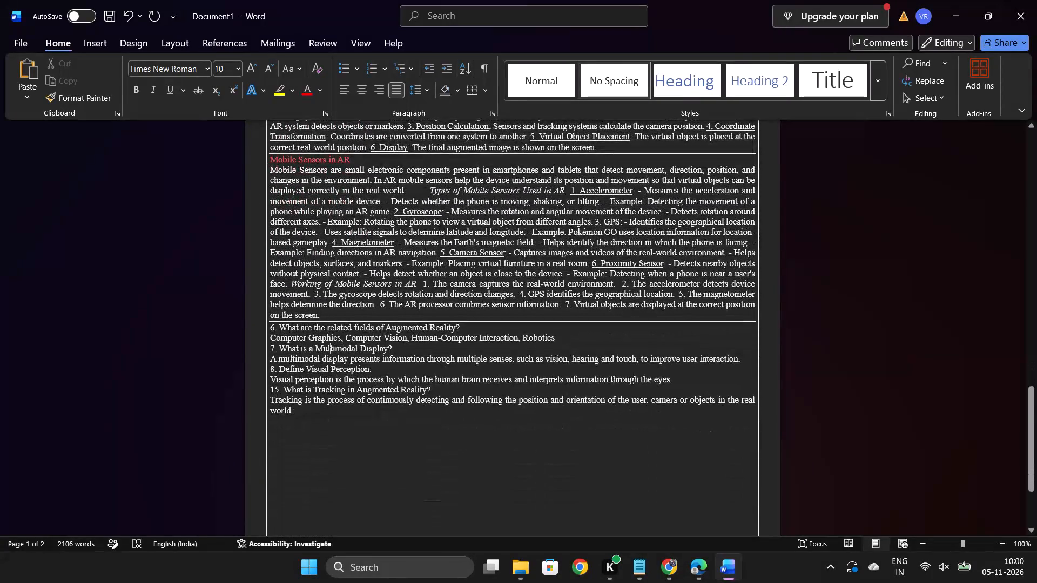
scroll(366, 398, "down", 5)
left_click(318, 299)
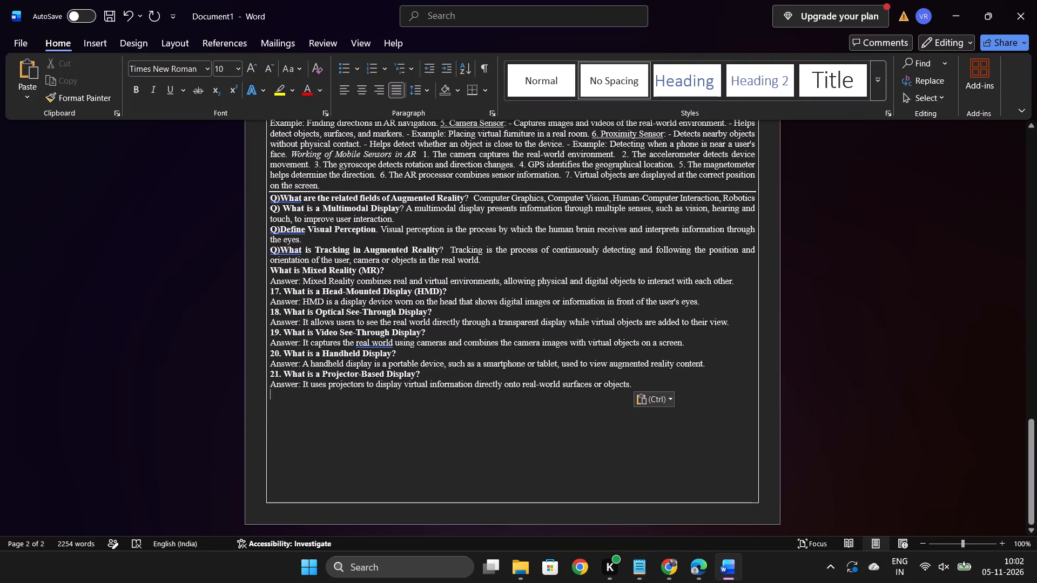
Remove the "Answer:" label from question 21 on Projector-Based Display and join its answer to the question line with a space.
left_click_drag(302, 384, 275, 385)
key("BackSpace")
key("BackSpace")
key("space")
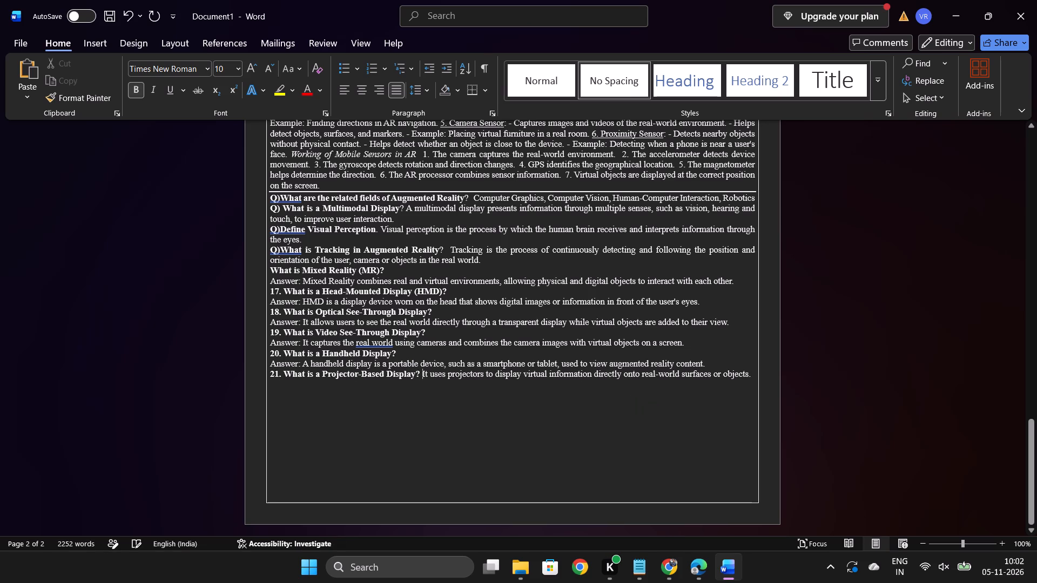
Remove the "Answer:" label from question 20 on Handheld Display and join its answer to the question line with a space.
left_click_drag(301, 364, 289, 364)
left_click_drag(289, 364, 274, 365)
key("equal")
key("BackSpace")
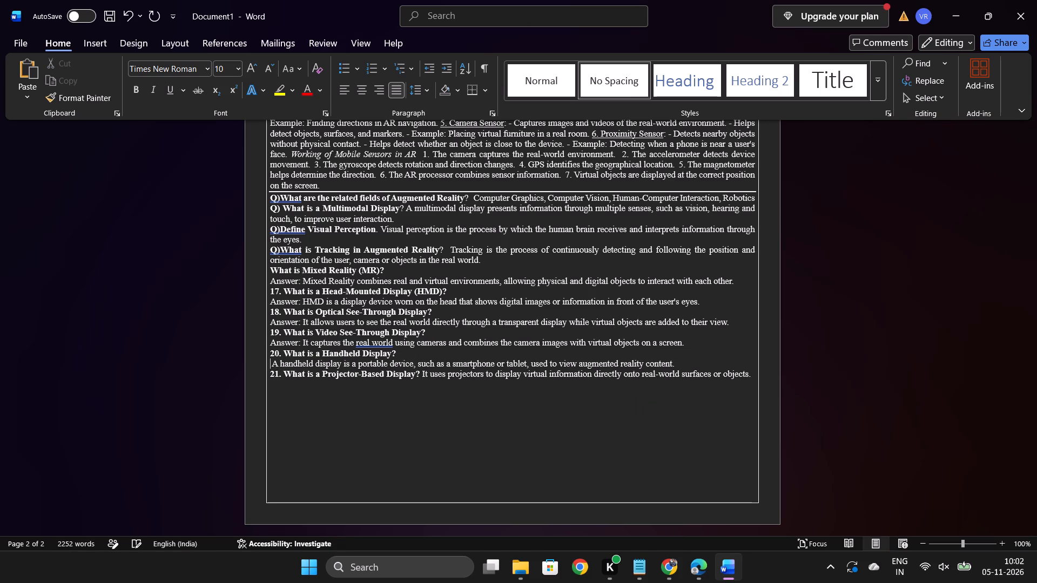
key("Right")
key("BackSpace")
key("BackSpace")
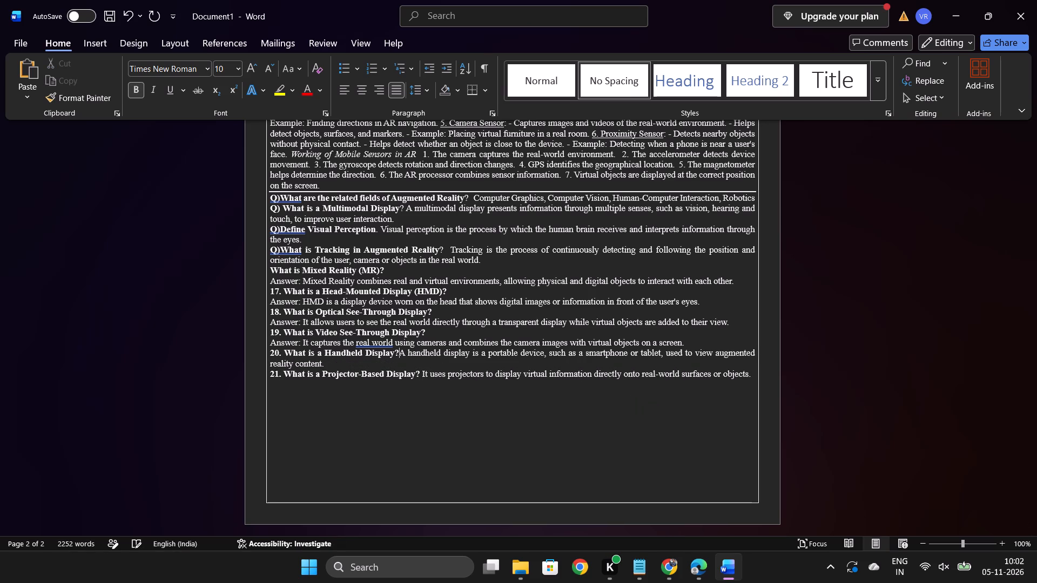
key("space")
Remove the "Answer:" label from question 19 on Video See-Through Display and join its answer to the question line with a space.
key("Up")
key("Up")
key("Right")
key("Right")
key("Right")
key("Right")
key("Right")
key("Right")
key("Right")
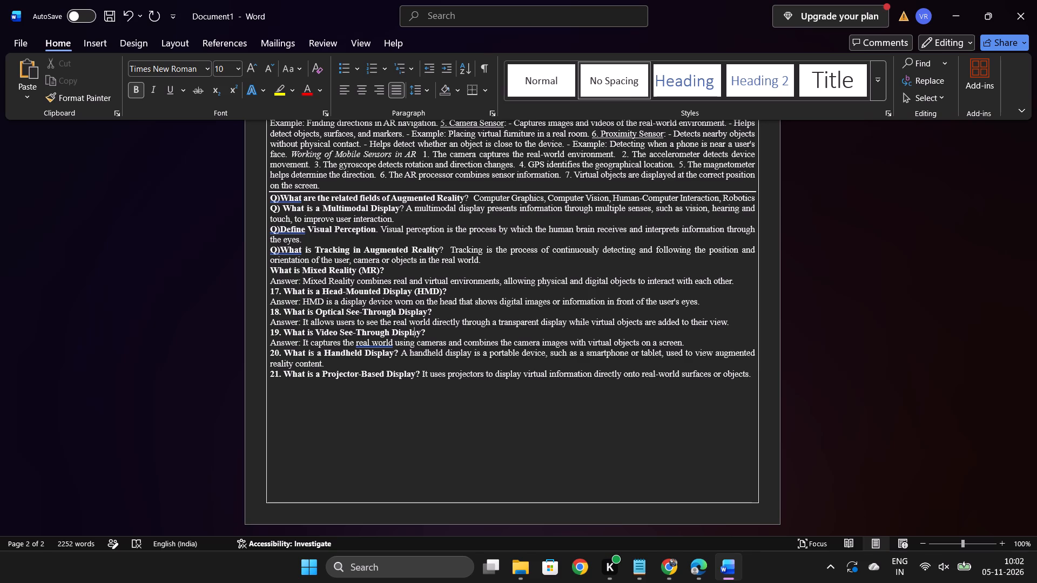
key("Right")
key("Right")
key("Right")
key("Right")
key("Right")
key("Right")
key("Right")
key("Right")
key("BackSpace")
key("BackSpace")
key("BackSpace")
key("BackSpace")
key("BackSpace")
key("BackSpace")
key("BackSpace")
key("BackSpace")
key("BackSpace")
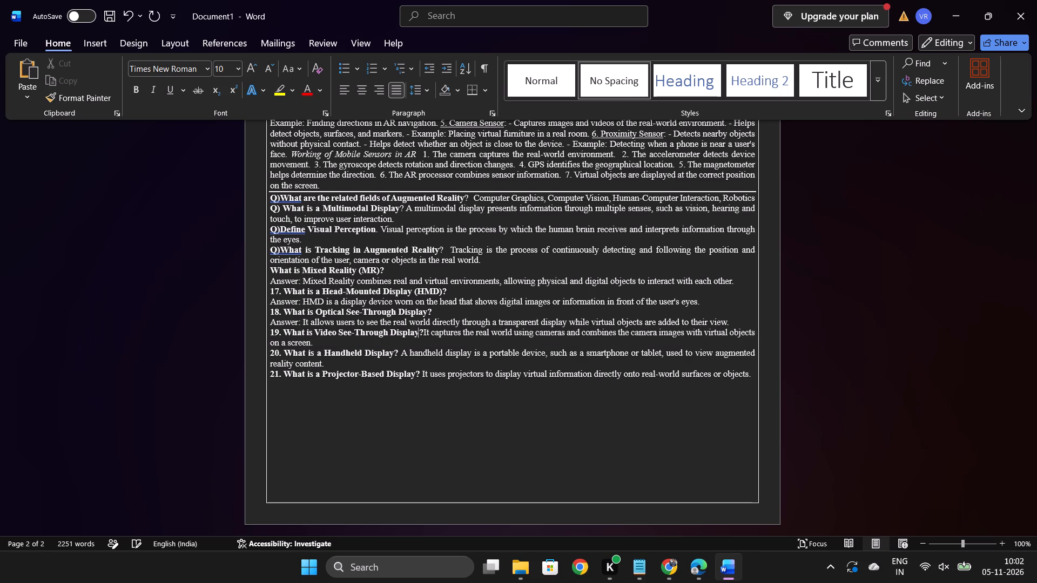
key("space")
Remove the "Answer:" label from question 18 on Optical See-Through Display and join its answer to the question line with a space.
key("Up")
key("Up")
key("Right")
key("Right")
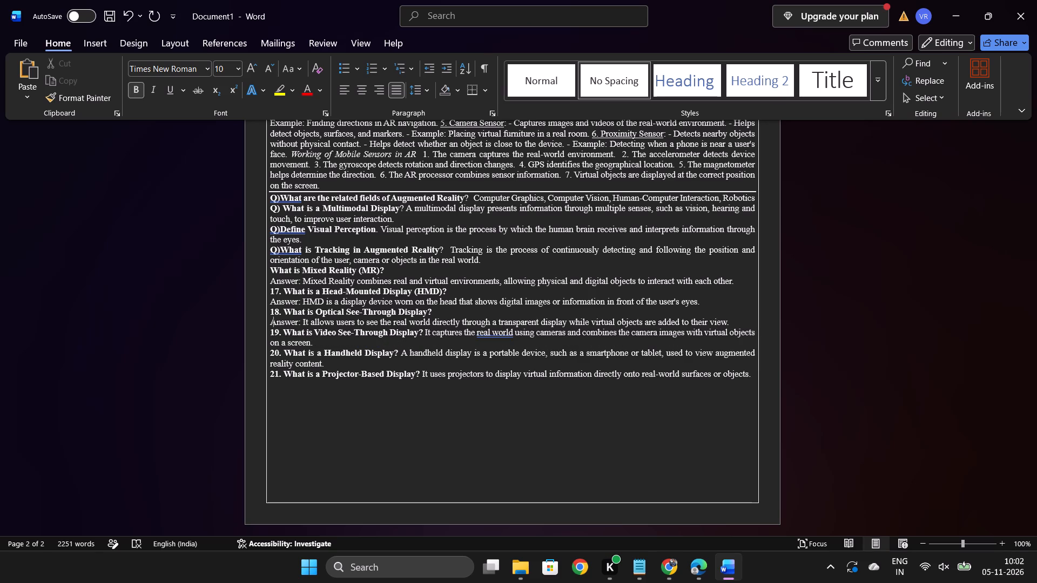
key("Right")
key("Right")
key("Right")
key("Right")
key("Right")
key("Right")
key("Right")
key("Right")
key("BackSpace")
key("BackSpace")
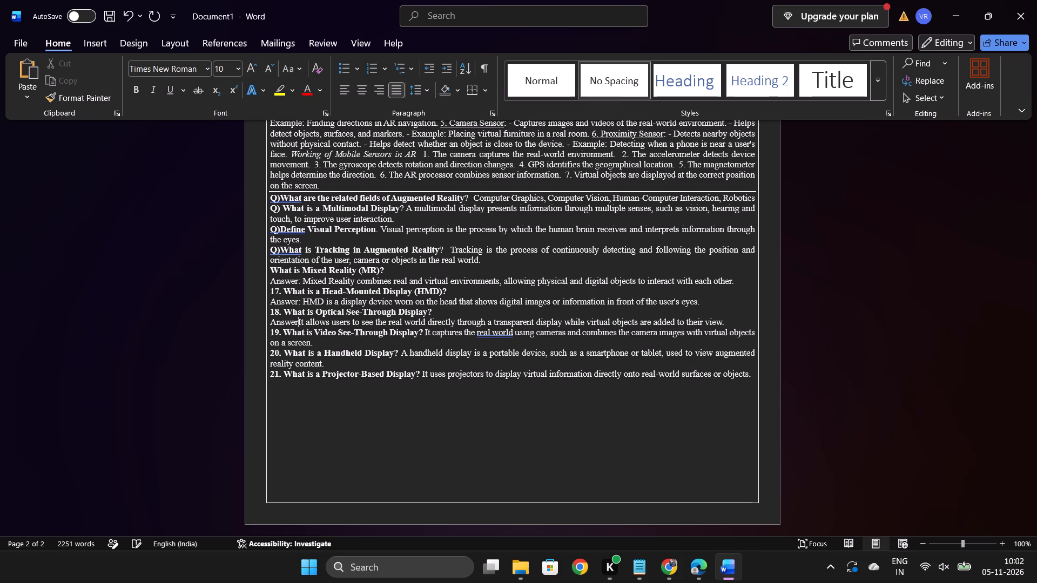
key("BackSpace")
key("BackSpace")
key("BackSpace")
key("BackSpace")
key("BackSpace")
key("BackSpace")
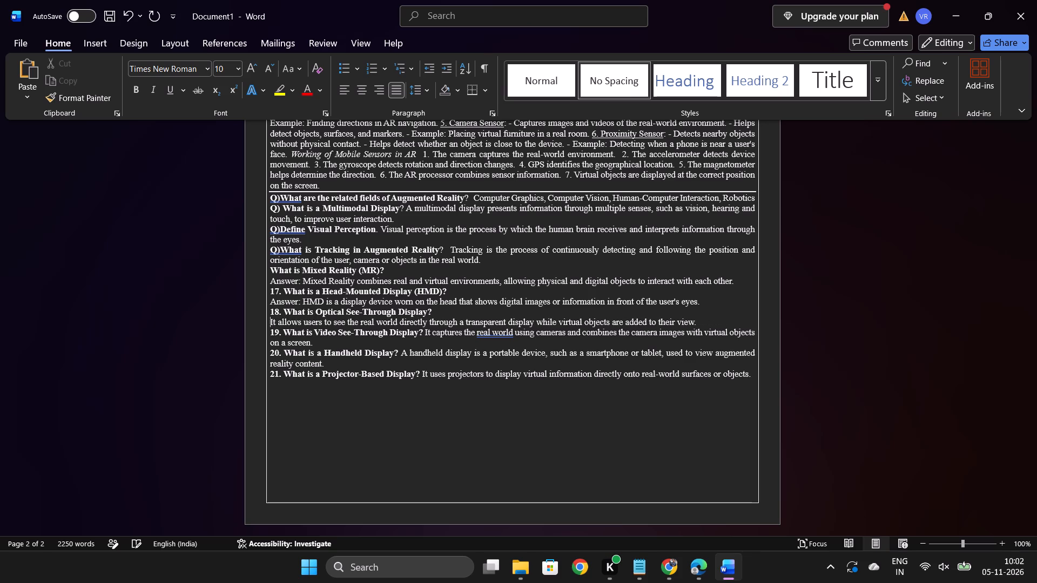
key("BackSpace")
key("space")
Shorten question 17 to "What is a (HMD)?" by deleting "Head-Mounted Display".
key("Up")
key("Up")
key("Right")
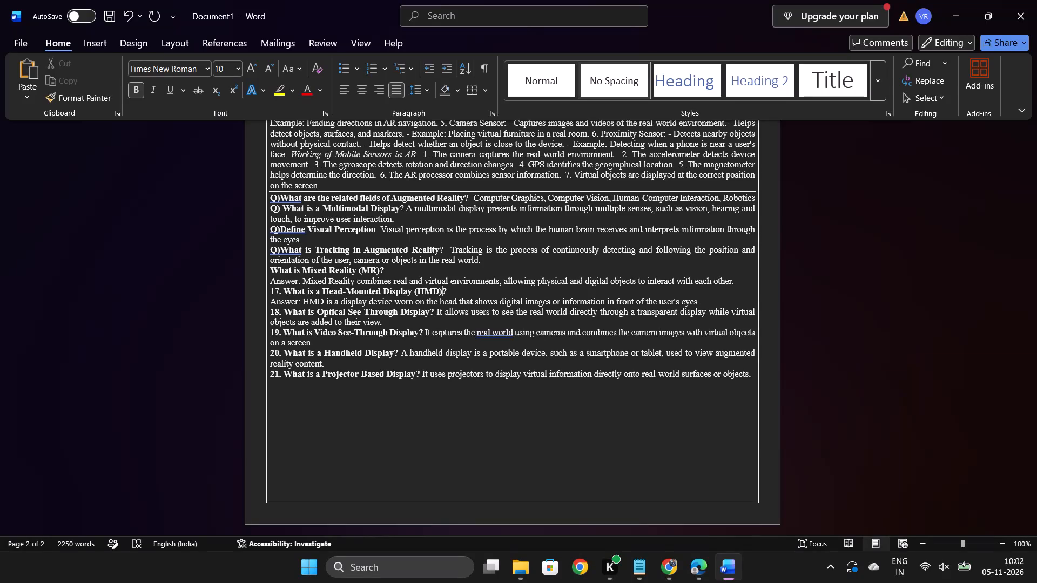
key("Left")
key("Left")
key("Left")
key("Left")
key("Left")
key("Left")
key("Right")
key("BackSpace")
key("BackSpace")
key("BackSpace")
key("BackSpace")
key("BackSpace")
key("BackSpace")
key("BackSpace")
key("BackSpace")
key("BackSpace")
key("BackSpace")
key("BackSpace")
key("BackSpace")
key("BackSpace")
key("BackSpace")
key("BackSpace")
key("BackSpace")
key("BackSpace")
key("BackSpace")
key("BackSpace")
key("BackSpace")
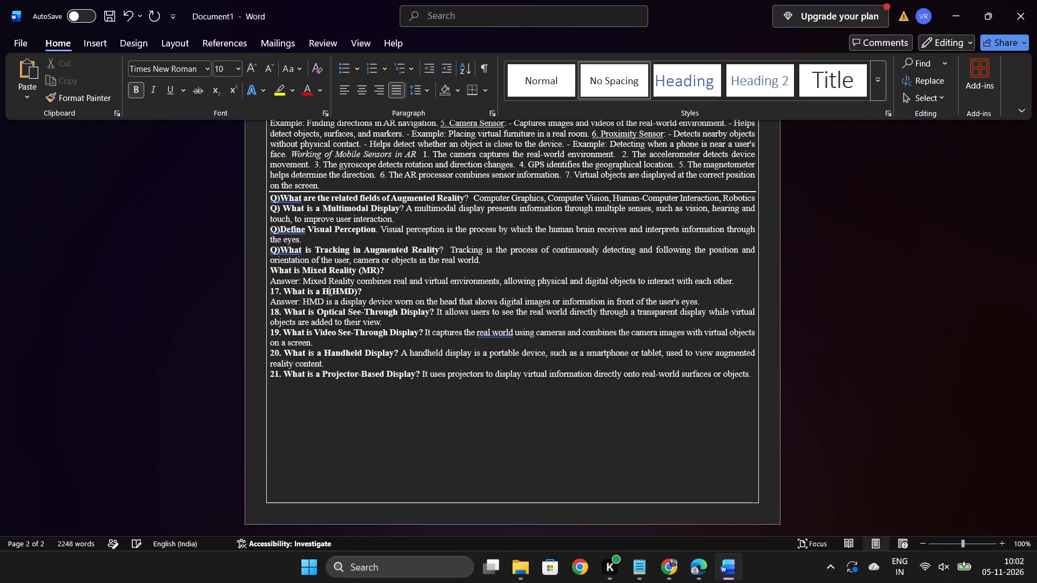
key("BackSpace")
Remove the "Answer:" label from question 17 on HMD and join its answer to the question line with a space.
key("Right")
key("Right")
key("Right")
key("Right")
key("Right")
key("Right")
key("Right")
key("Right")
key("Right")
key("Right")
key("Right")
key("Right")
key("Right")
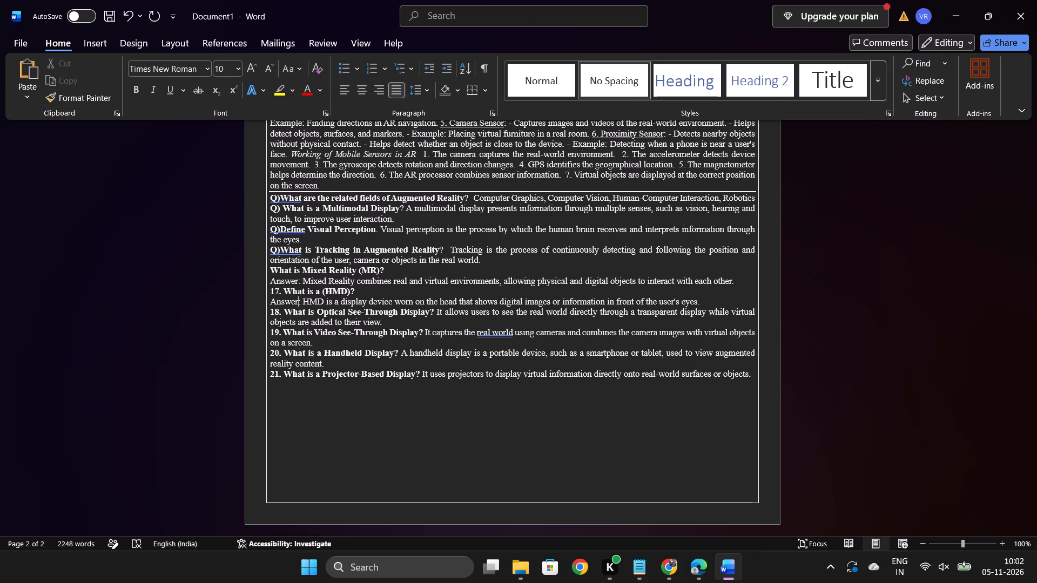
key("Right")
key("Right")
key("BackSpace")
key("BackSpace")
key("BackSpace")
key("BackSpace")
key("BackSpace")
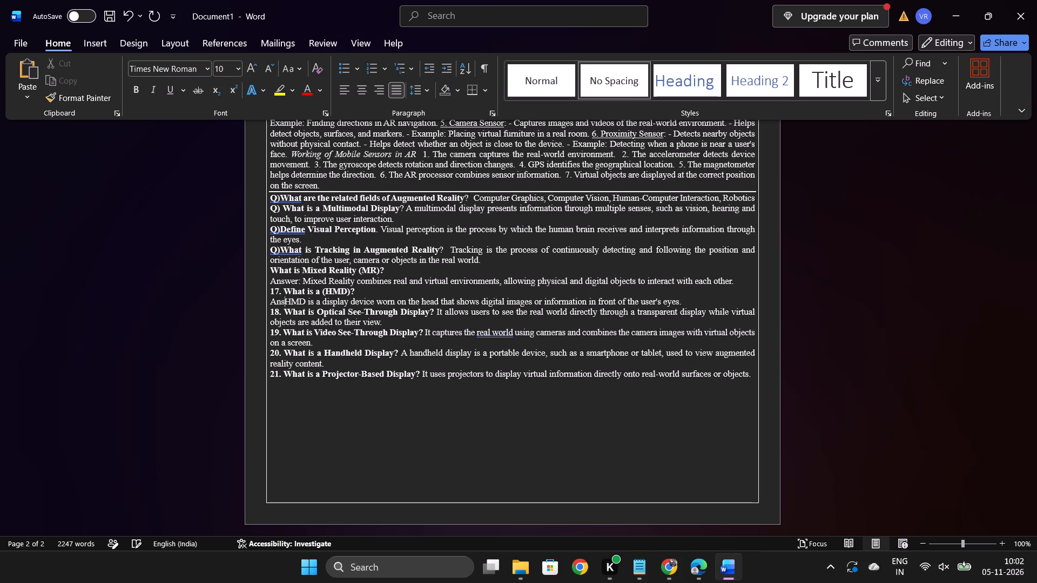
key("BackSpace")
key("BackSpace")
key("BackSpace")
key("BackSpace")
key("space")
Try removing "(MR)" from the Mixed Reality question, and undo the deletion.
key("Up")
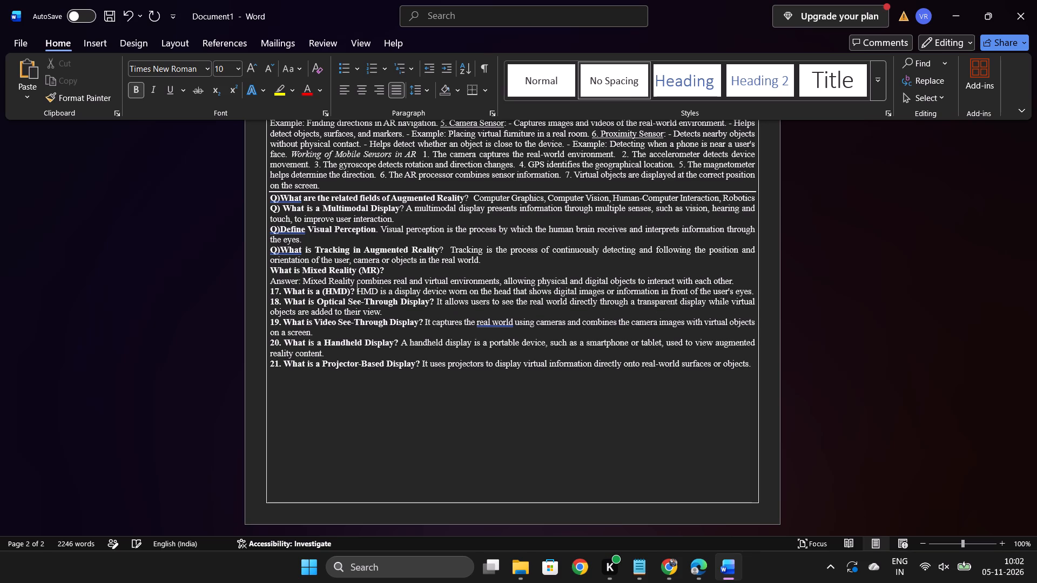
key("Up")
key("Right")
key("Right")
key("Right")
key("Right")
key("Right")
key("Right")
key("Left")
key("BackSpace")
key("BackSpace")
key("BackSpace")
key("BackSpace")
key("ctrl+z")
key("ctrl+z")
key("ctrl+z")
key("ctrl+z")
Shorten the Mixed Reality question to "What is (MR)?" by deleting the words "Mixed Reality".
key("Left")
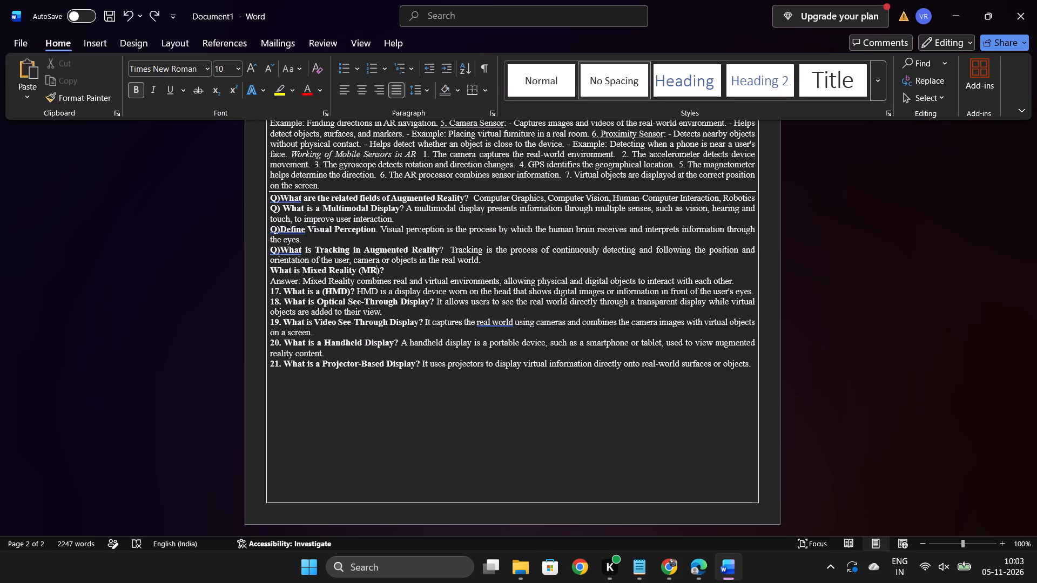
key("Left")
key("Left")
key("Left")
key("BackSpace")
key("BackSpace")
key("BackSpace")
key("BackSpace")
key("BackSpace")
key("BackSpace")
key("BackSpace")
key("BackSpace")
key("BackSpace")
key("BackSpace")
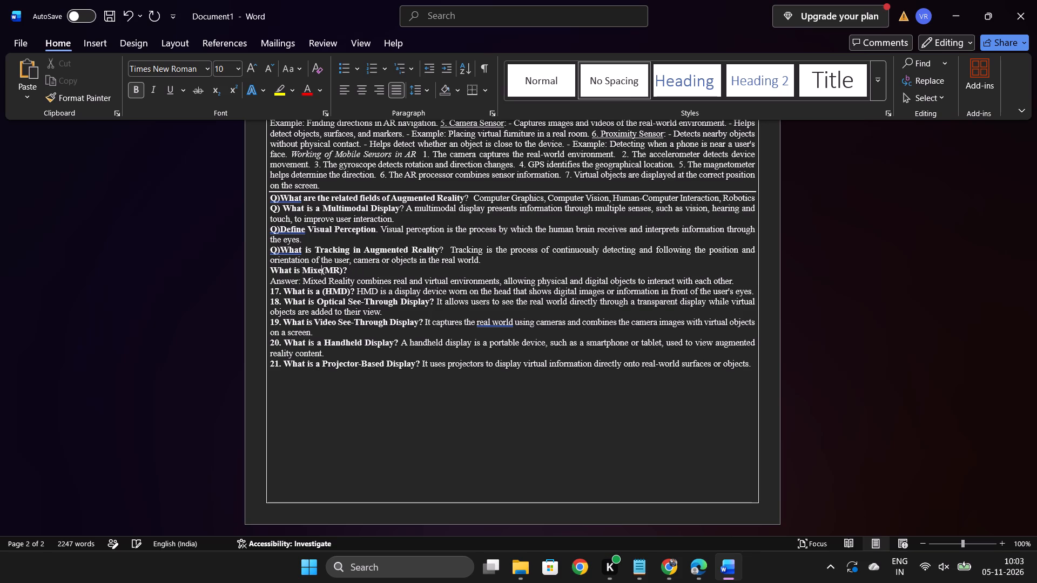
key("BackSpace")
key("BackSpace")
key("BackSpace")
key("BackSpace")
Remove the "Answer:" label from the MR question and join its answer to the question line with a space.
key("Right")
key("Right")
key("Right")
key("Right")
key("Right")
key("Right")
key("Right")
key("Right")
key("Right")
key("Right")
key("Right")
key("Right")
key("Right")
key("Right")
key("BackSpace")
key("BackSpace")
key("BackSpace")
key("BackSpace")
key("BackSpace")
key("BackSpace")
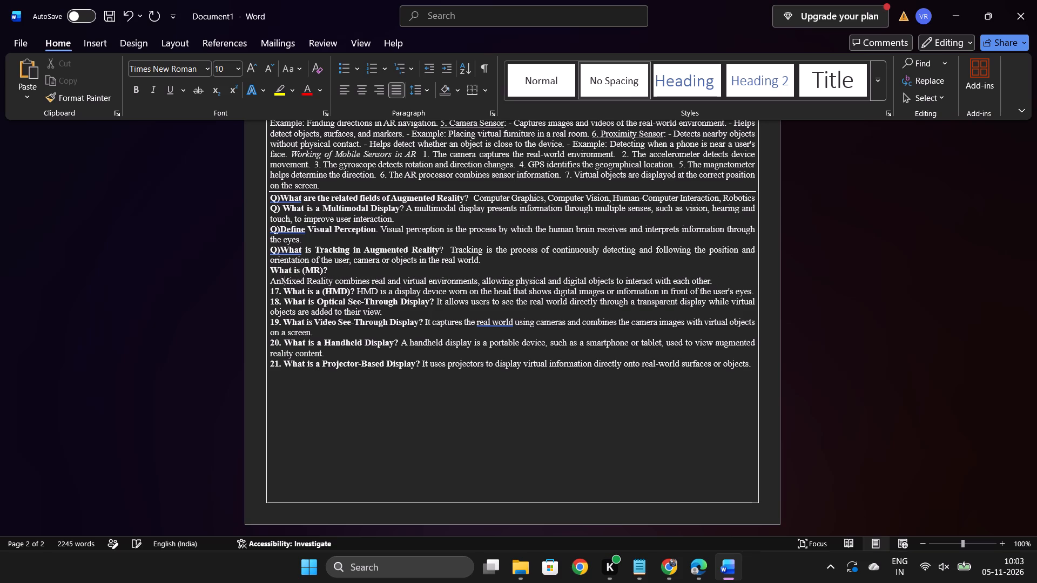
key("BackSpace")
key("BackSpace")
key("BackSpace")
key("space")
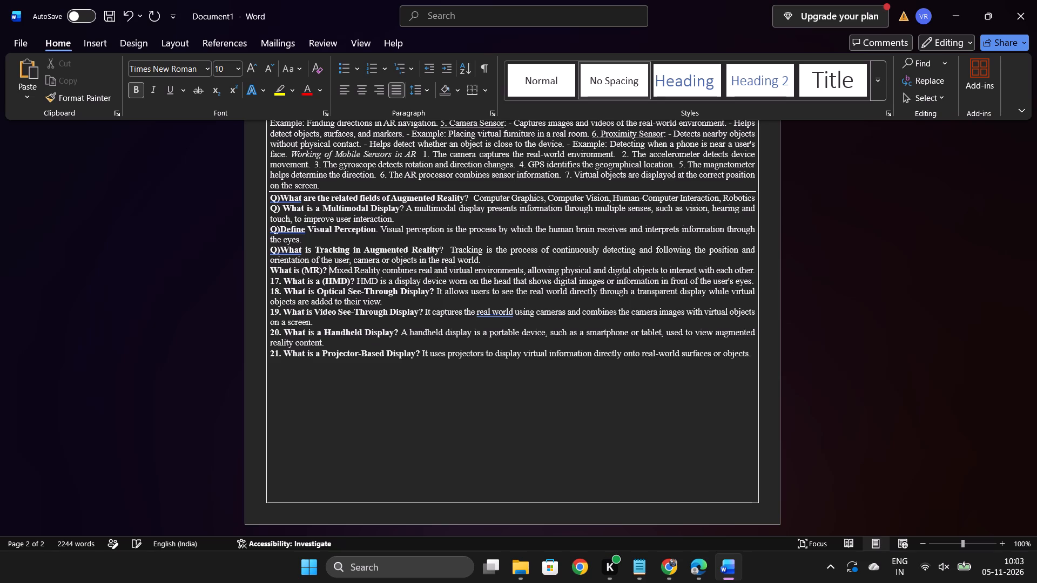
Abbreviate "Augmented Reality" to "AR" in the question on tracking, so it reads "What is Tracking in AR?".
key("Up")
key("Up")
key("Right")
key("Right")
key("Right")
key("Right")
key("Right")
key("Right")
key("Right")
key("Right")
key("Right")
key("Right")
key("Right")
key("Right")
key("Right")
key("Right")
key("Right")
key("Right")
key("Right")
key("Right")
key("Right")
key("Right")
key("Right")
key("Right")
key("Right")
key("Right")
key("Right")
key("Right")
key("BackSpace")
key("BackSpace")
key("BackSpace")
key("BackSpace")
key("BackSpace")
key("BackSpace")
key("Left")
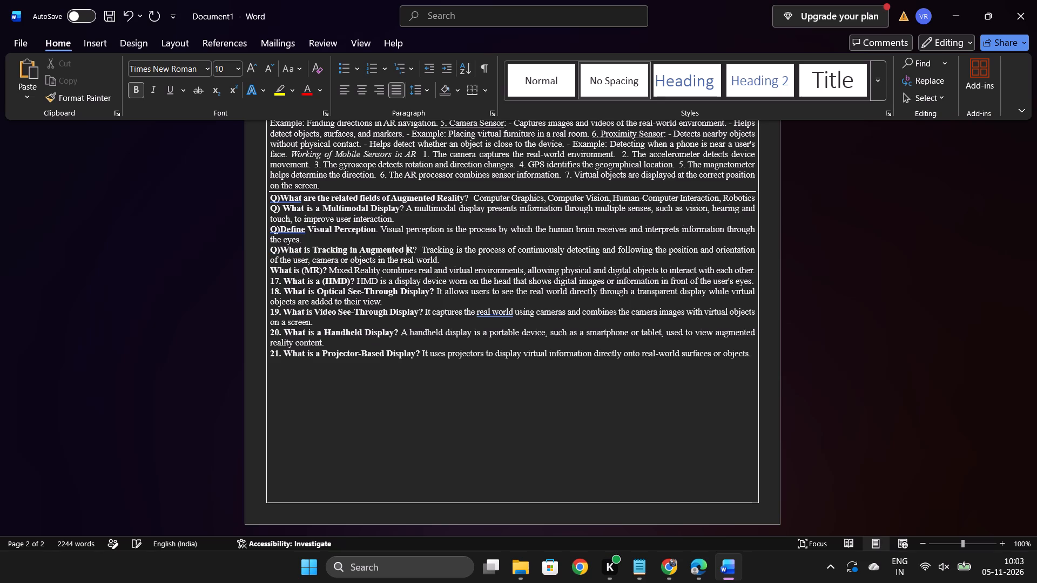
key("Left")
key("BackSpace")
key("BackSpace")
key("BackSpace")
key("BackSpace")
key("BackSpace")
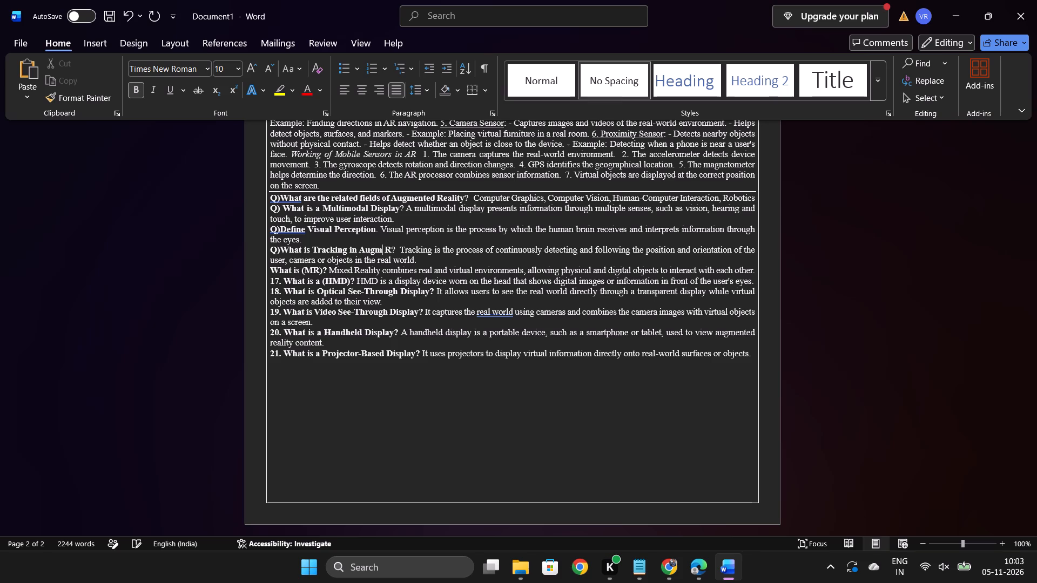
key("BackSpace")
key("BackSpace")
key("BackSpace")
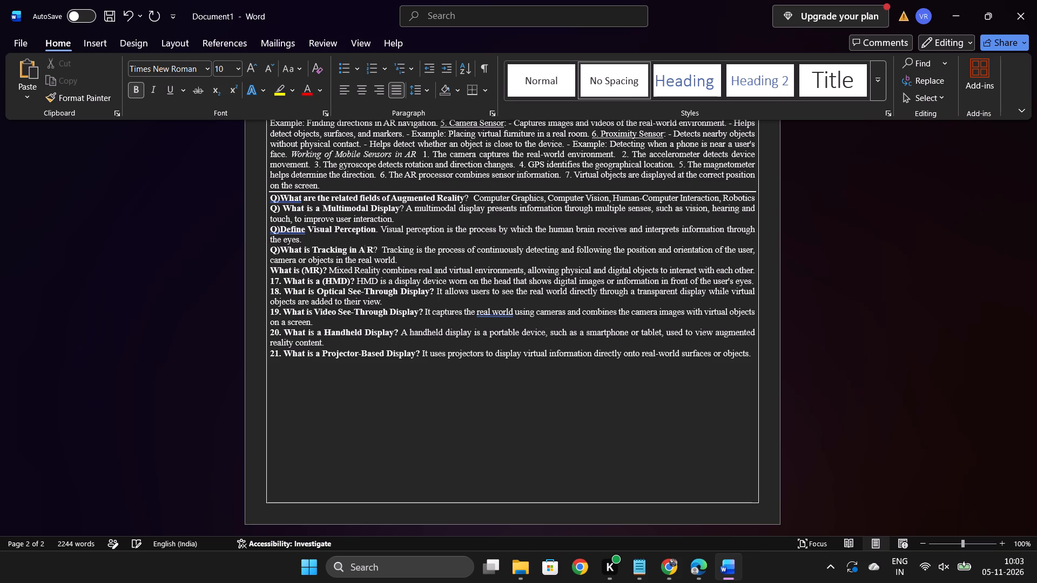
key("Right")
key("BackSpace")
key("Down")
key("Down")
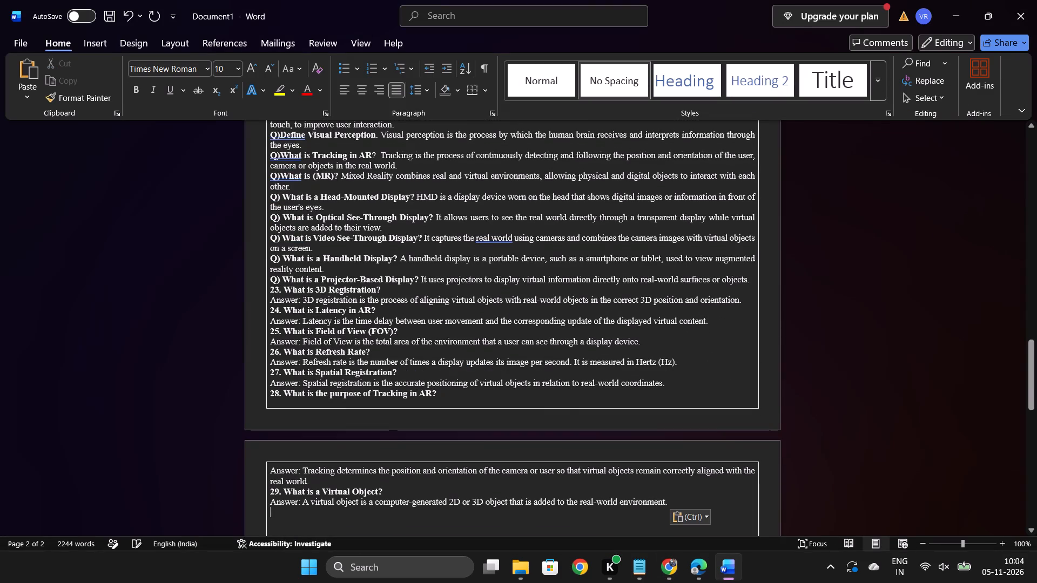
key("BackSpace")
Remove the "Answer:" labels from questions 29 and 28 and join each answer to its question's line.
left_click_drag(301, 503, 277, 504)
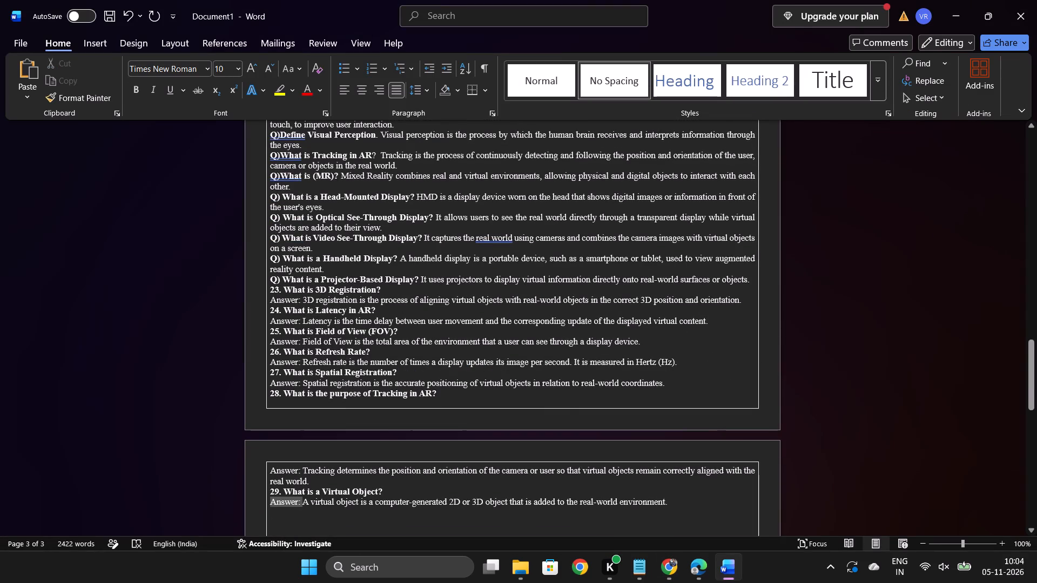
left_click_drag(277, 504, 275, 504)
key("BackSpace")
key("BackSpace")
key("space")
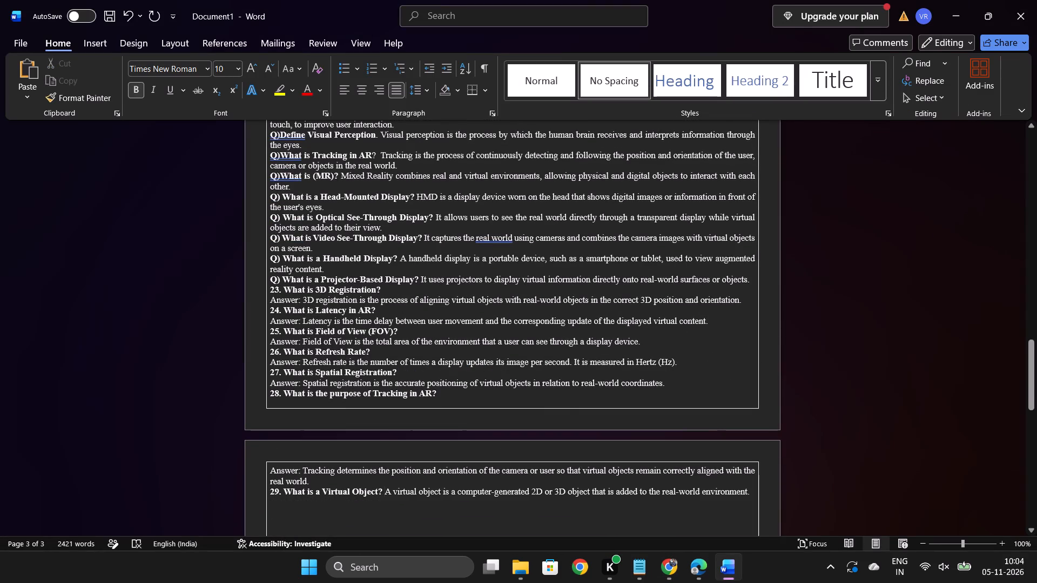
left_click_drag(303, 472, 267, 473)
key("BackSpace")
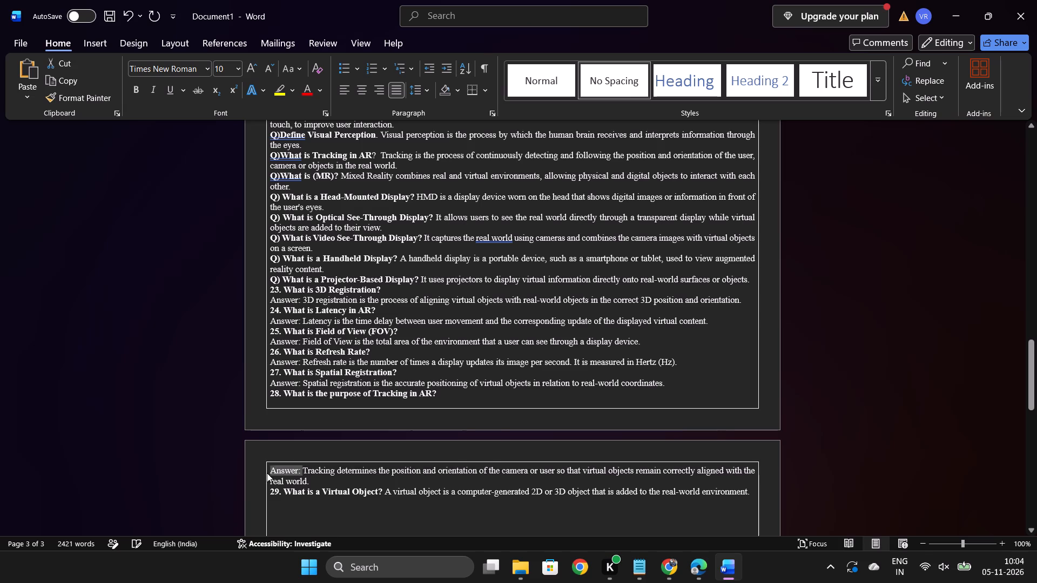
key("BackSpace")
key("space")
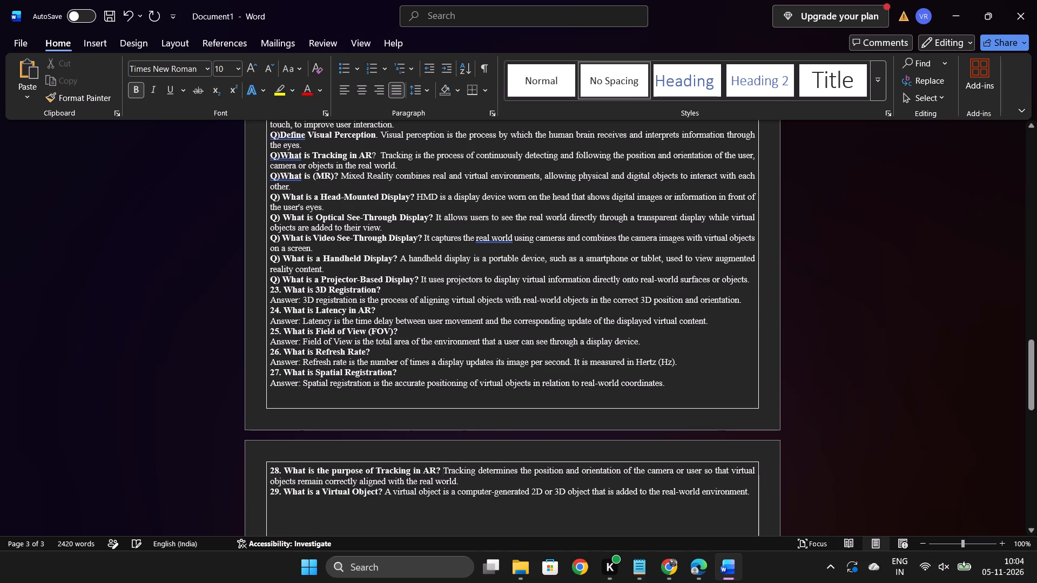
Remove the "Answer:" labels from questions 27, 26 and 25 and join each answer to its question's line.
left_click_drag(304, 384, 275, 384)
key("BackSpace")
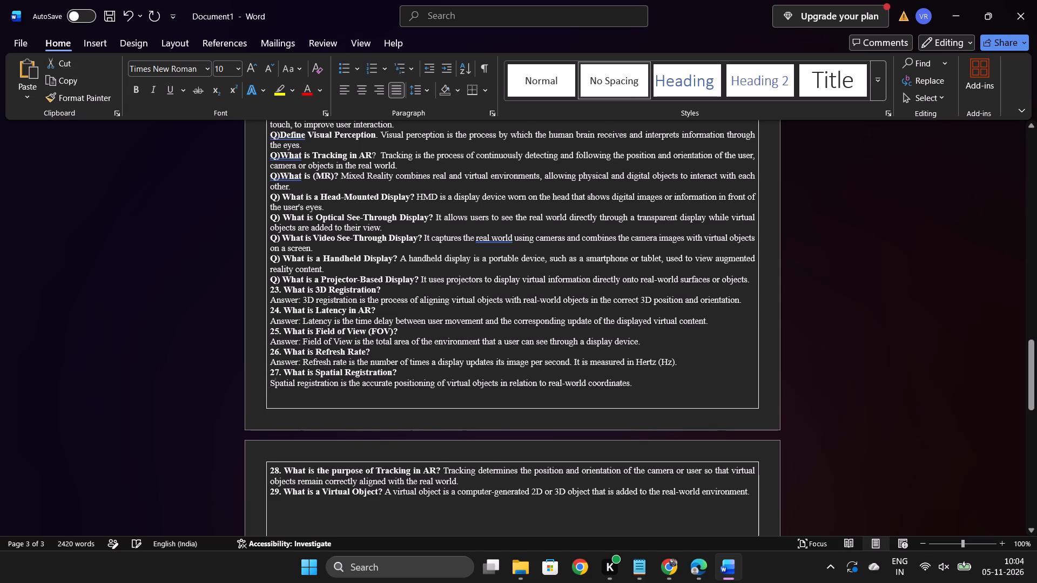
key("BackSpace")
key("space")
left_click_drag(303, 363, 302, 363)
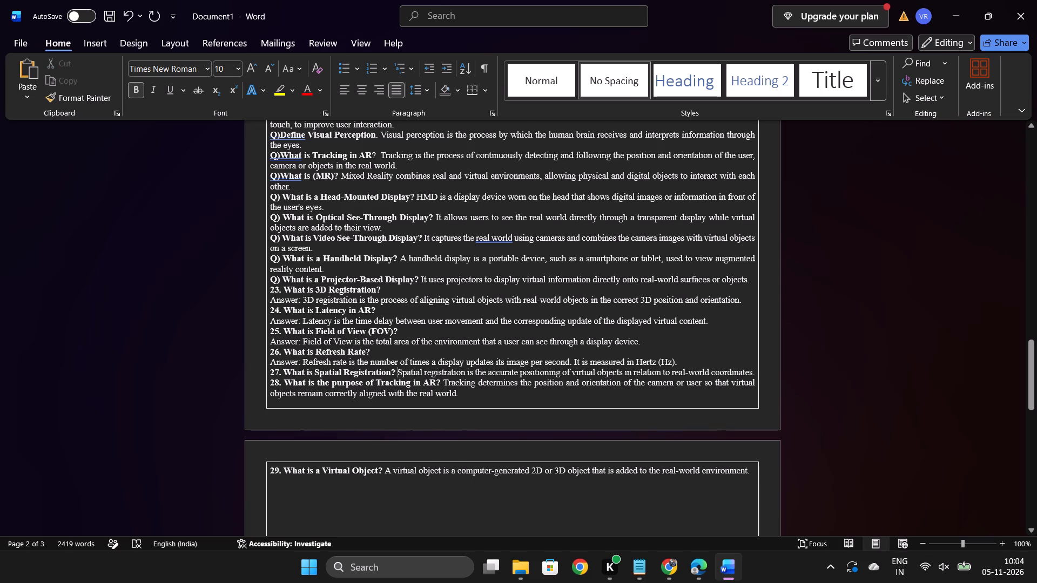
left_click_drag(302, 363, 277, 363)
key("BackSpace")
key("BackSpace")
key("space")
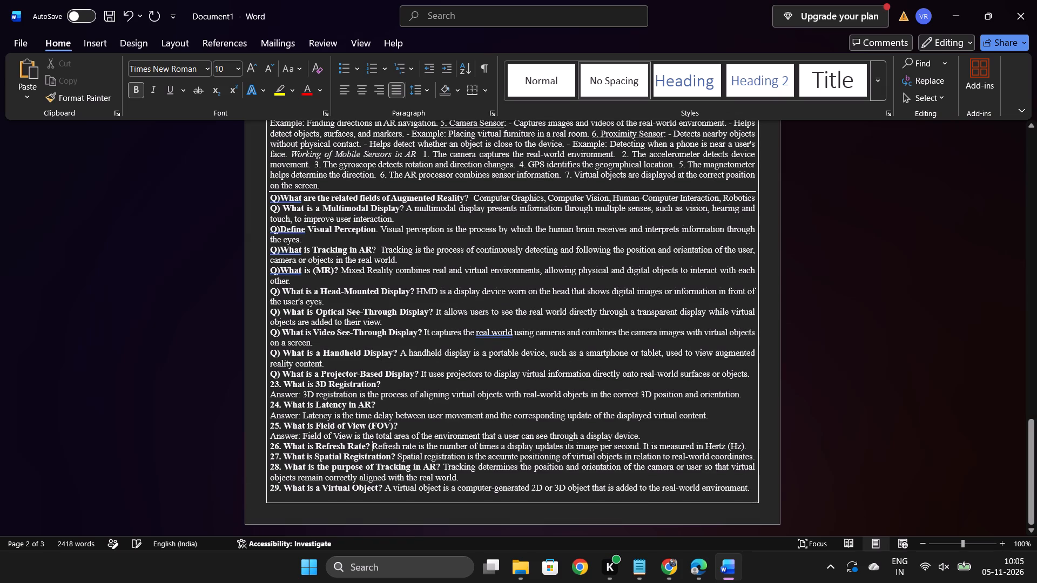
left_click_drag(303, 435, 280, 437)
key("BackSpace")
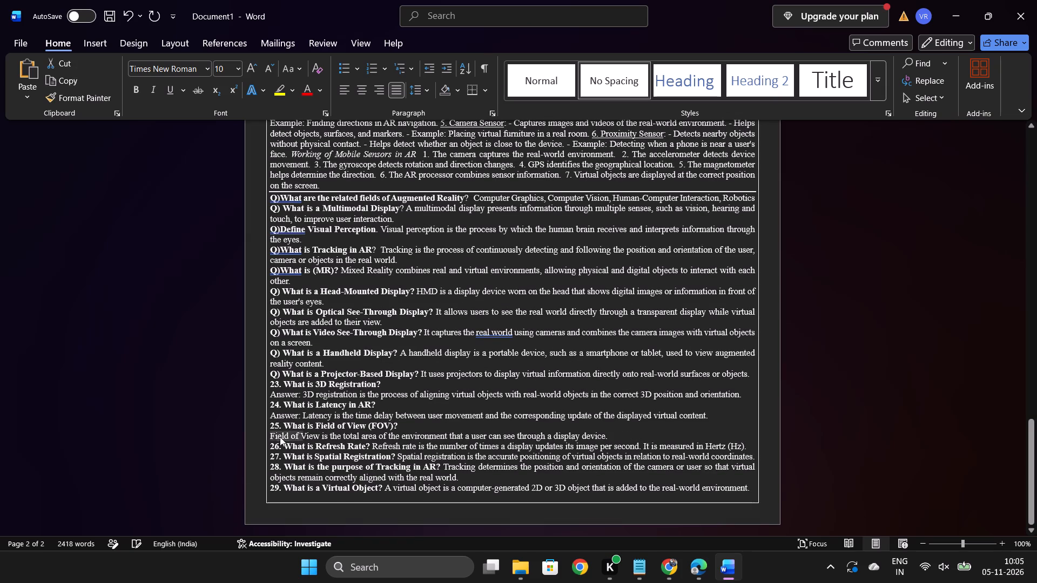
key("BackSpace")
key("space")
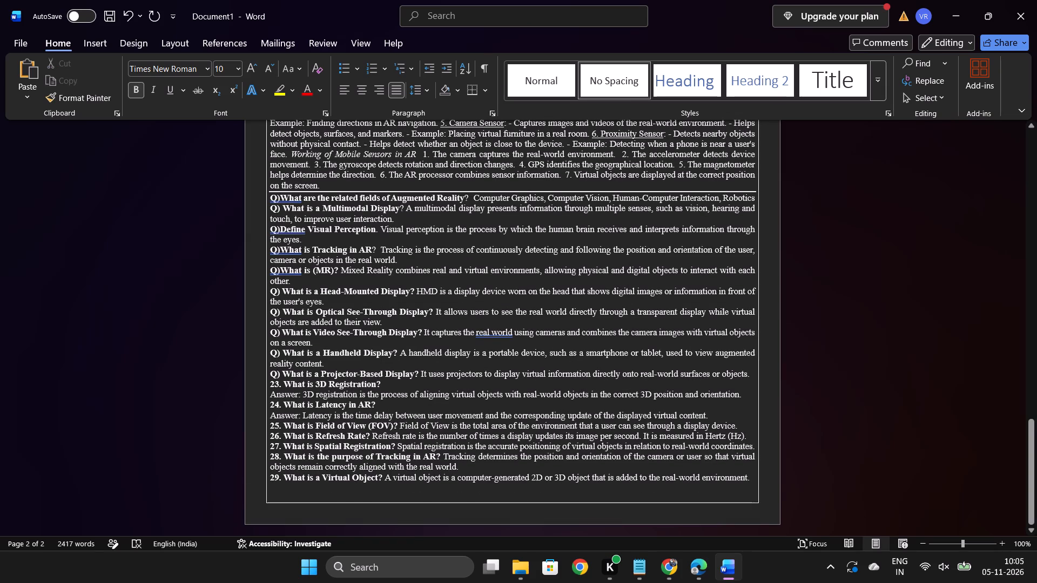
Delete "Field of View" from question 25, leaving "What is (FOV)?".
left_click(367, 426)
key("BackSpace")
key("BackSpace")
key("BackSpace")
key("BackSpace")
key("BackSpace")
key("BackSpace")
key("BackSpace")
key("BackSpace")
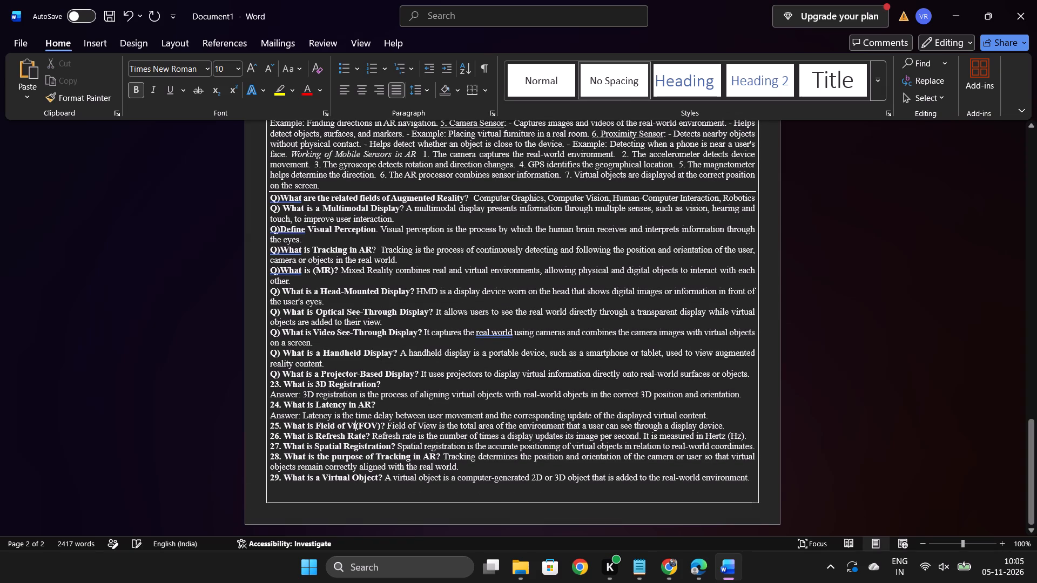
key("BackSpace")
key("BackSpace")
key("BackSpace")
key("BackSpace")
key("BackSpace")
key("BackSpace")
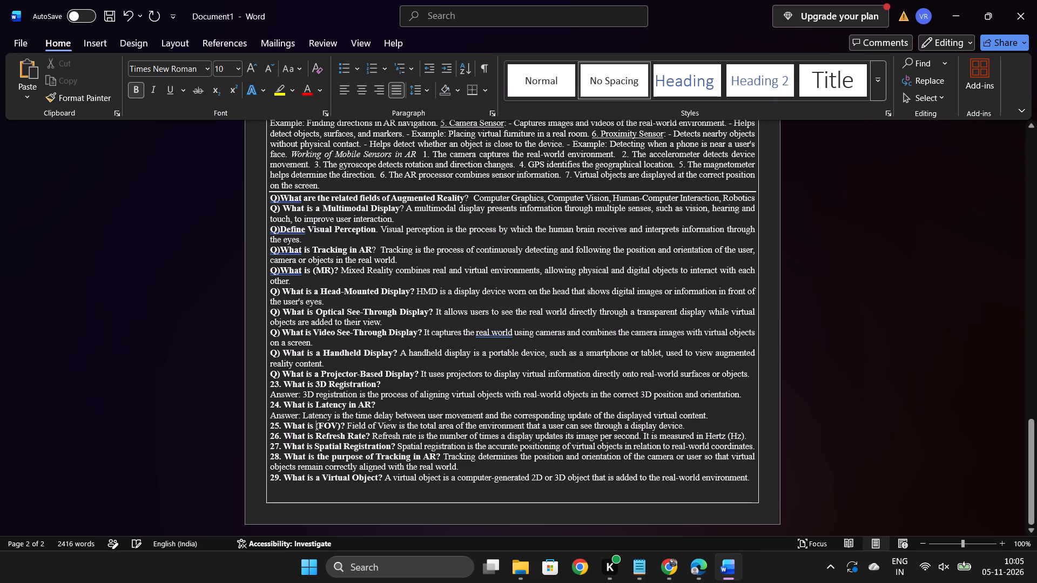
Remove the "Answer:" labels from questions 24 and 23 and join each answer to its question's line.
left_click_drag(303, 417, 273, 417)
left_click_drag(273, 417, 270, 416)
key("BackSpace")
key("BackSpace")
key("space")
left_click_drag(303, 394, 274, 395)
key("BackSpace")
key("BackSpace")
key("space")
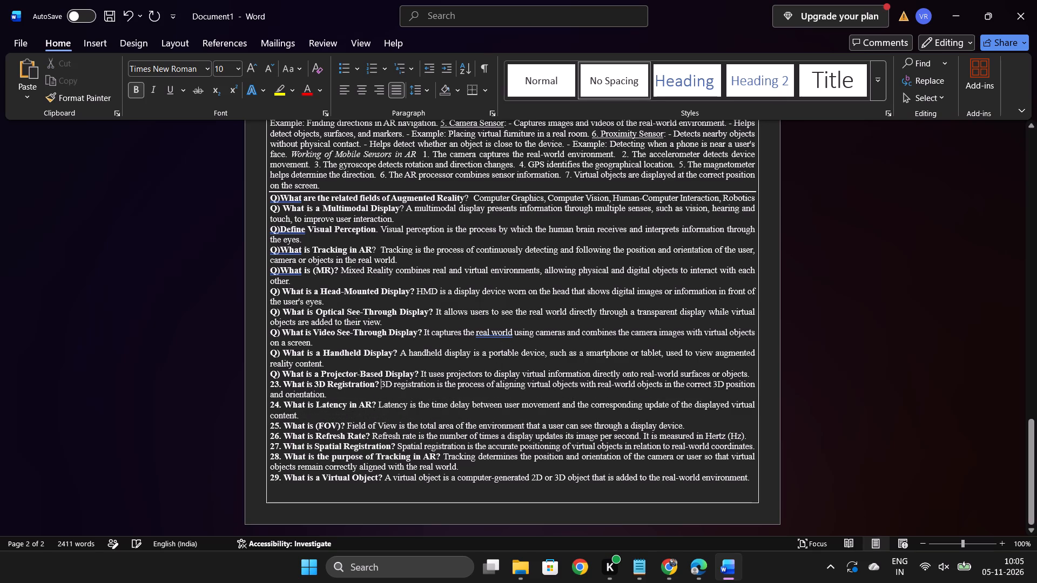
Replace the numbers of questions 23 and 24 on 3D registration and latency with "Q)".
left_click_drag(284, 385, 271, 385)
type("Q)")
left_click_drag(279, 383, 276, 383)
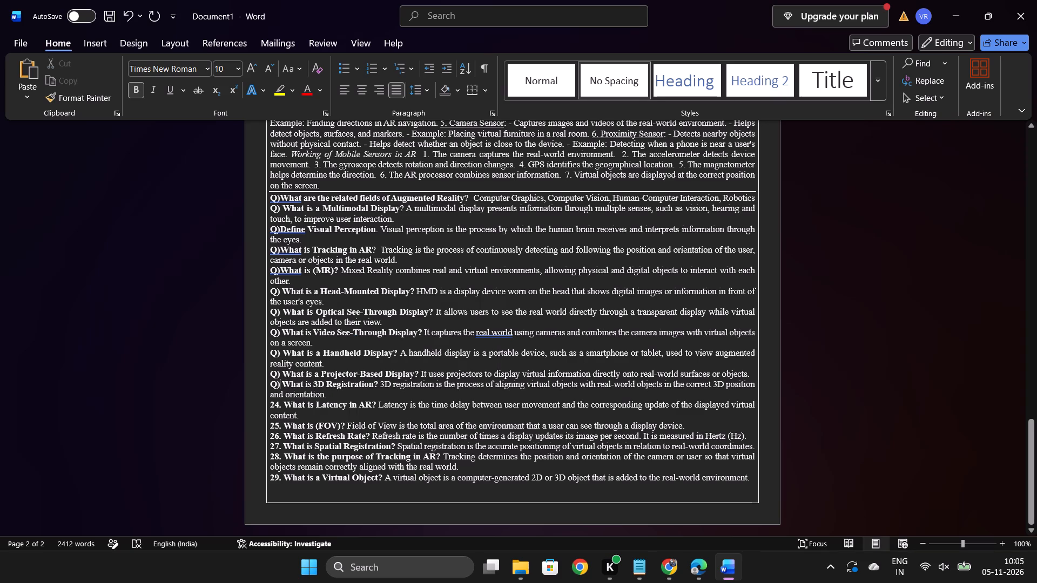
left_click_drag(276, 383, 269, 384)
key("ctrl+c")
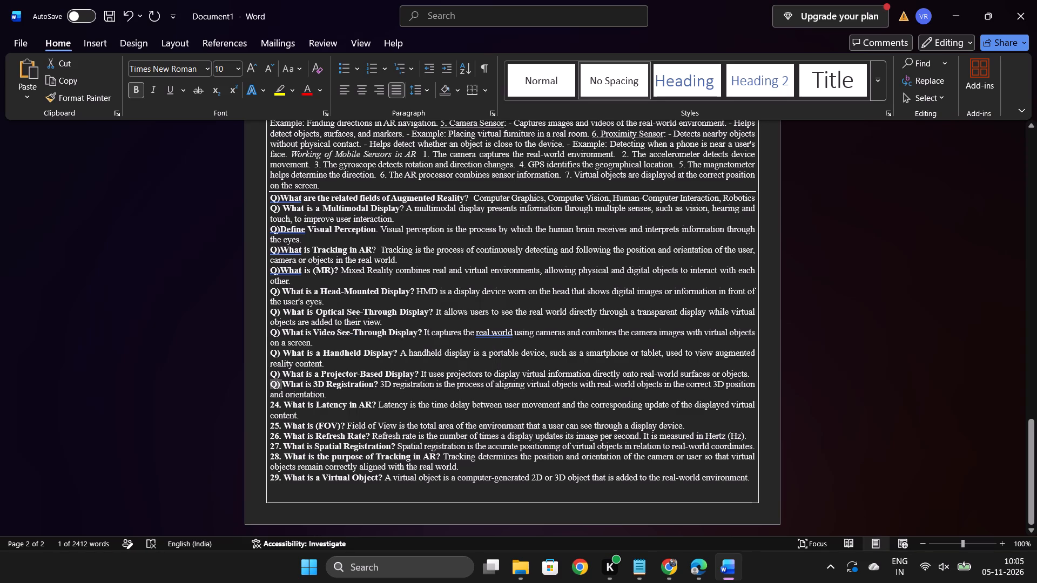
left_click_drag(282, 404, 270, 405)
key("ctrl+v")
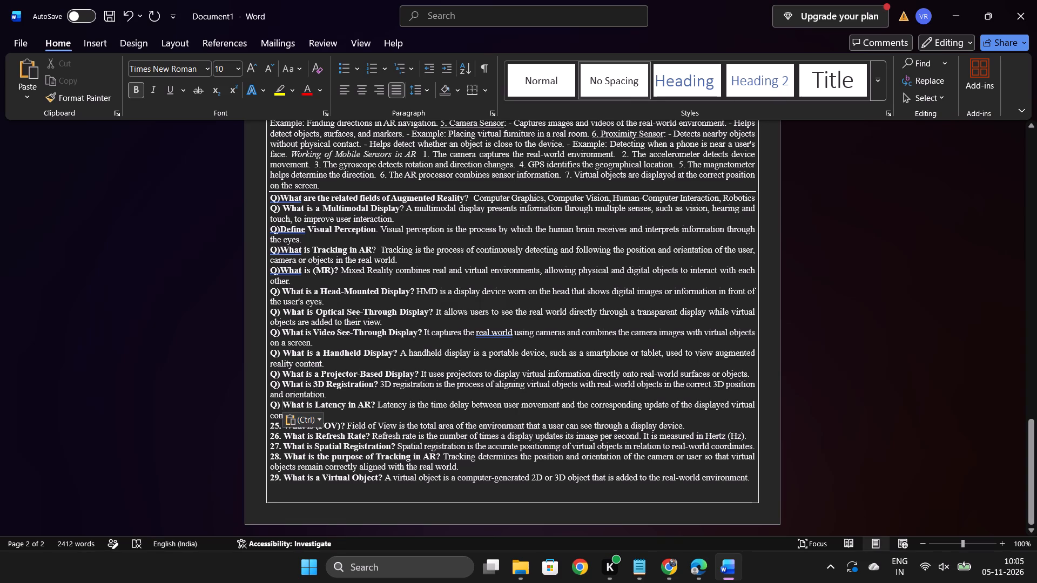
Select the numbers of questions 29 to 25 together and replace them all with the copied "Q)".
left_click_drag(282, 478, 270, 478)
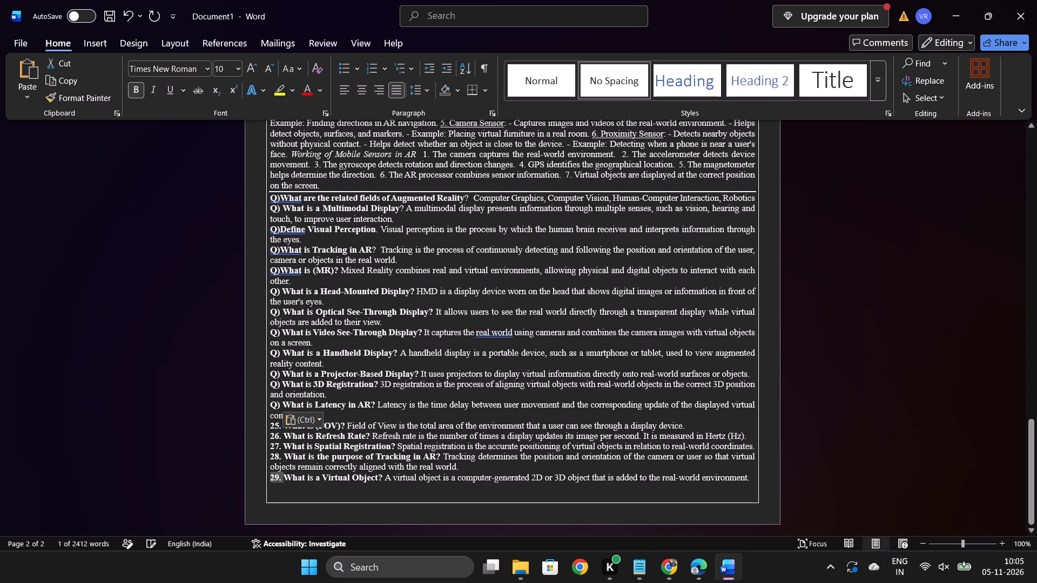
left_click_drag(284, 457, 270, 458, "ctrl")
left_click_drag(282, 445, 269, 445, "ctrl")
left_click_drag(280, 436, 270, 436, "ctrl")
left_click_drag(280, 426, 269, 426, "ctrl")
key("ctrl+v")
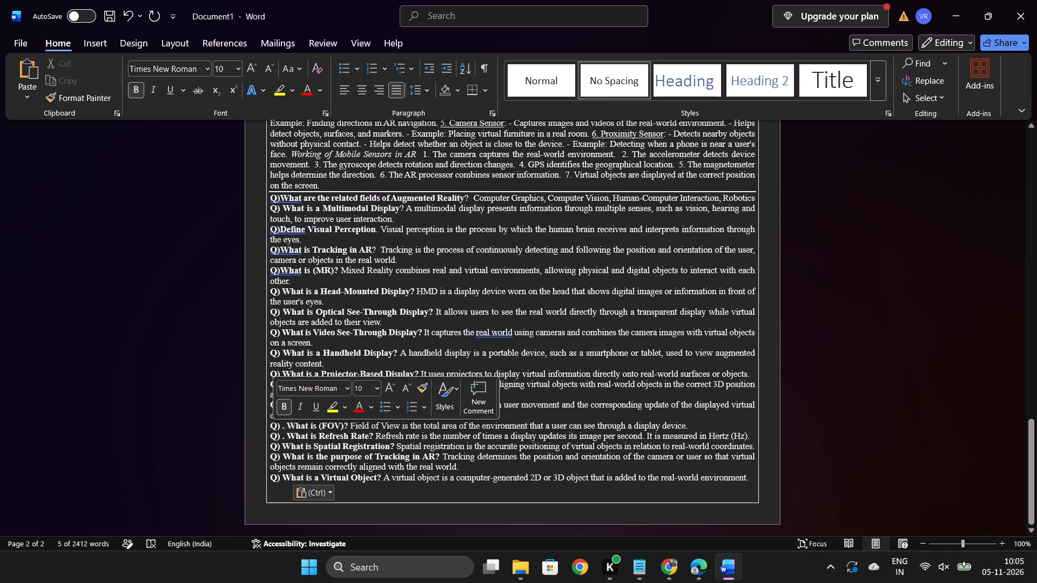
Delete the stray periods after "Q)" in the FOV and Refresh Rate questions.
left_click(286, 426)
key("equal")
key("BackSpace")
key("BackSpace")
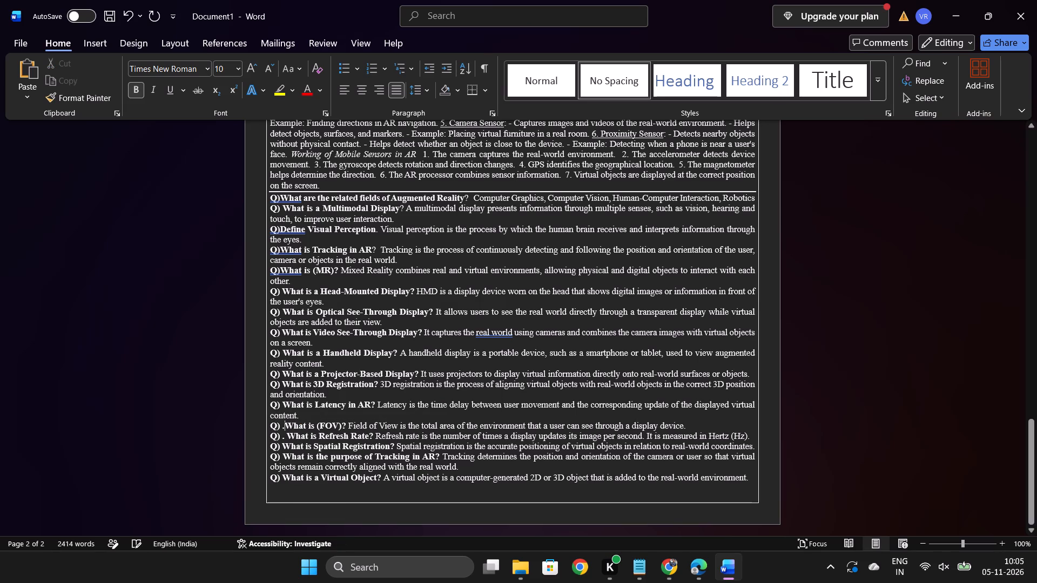
key("BackSpace")
left_click(288, 438)
key("BackSpace")
key("BackSpace")
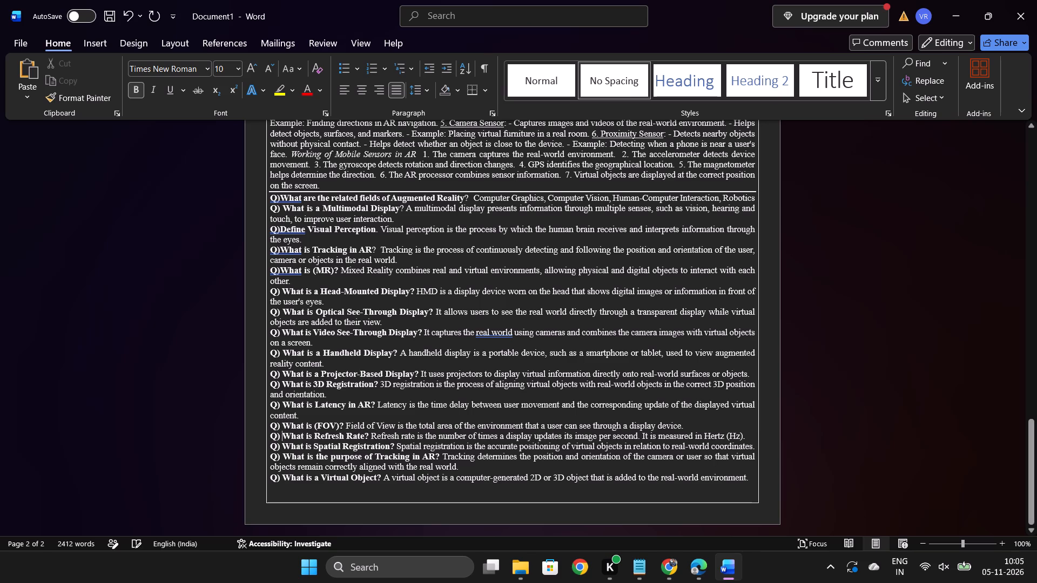
Delete the space after "Q)" in the Spatial Registration, purpose of Tracking and Virtual Object questions.
left_click(284, 449)
key("BackSpace")
left_click(283, 459)
key("BackSpace")
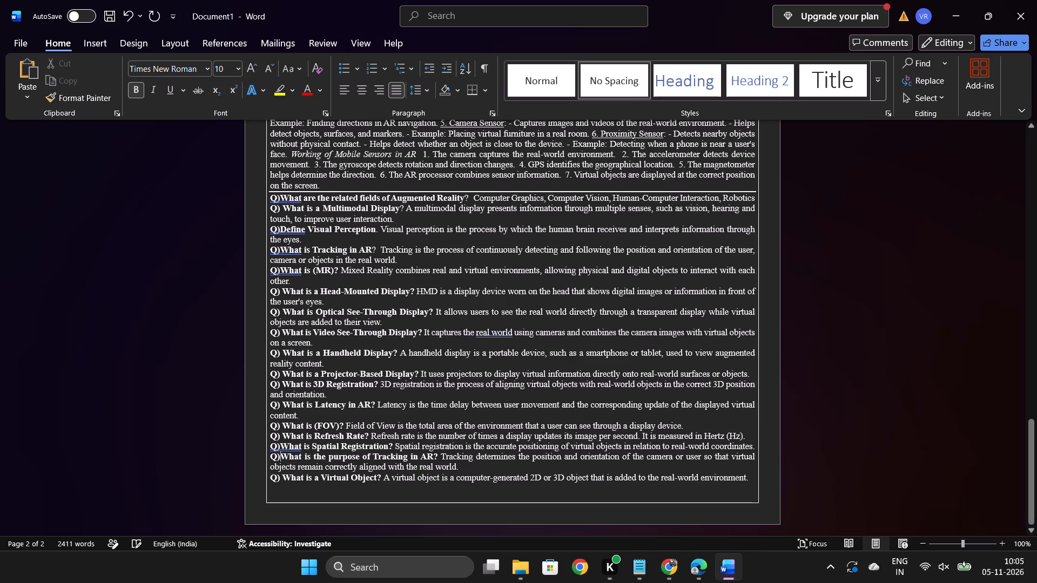
left_click(284, 476)
key("BackSpace")
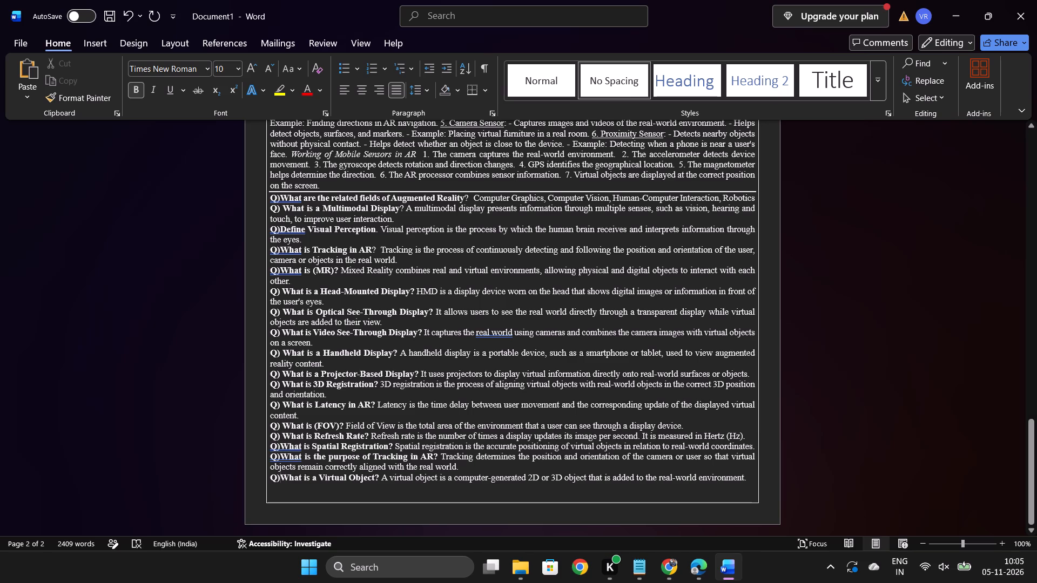
Save the document to the Desktop folder as a Word Document named ARVR.
scroll(356, 499, "down", 2)
left_click(340, 490)
key("ctrl+s")
left_click(204, 268)
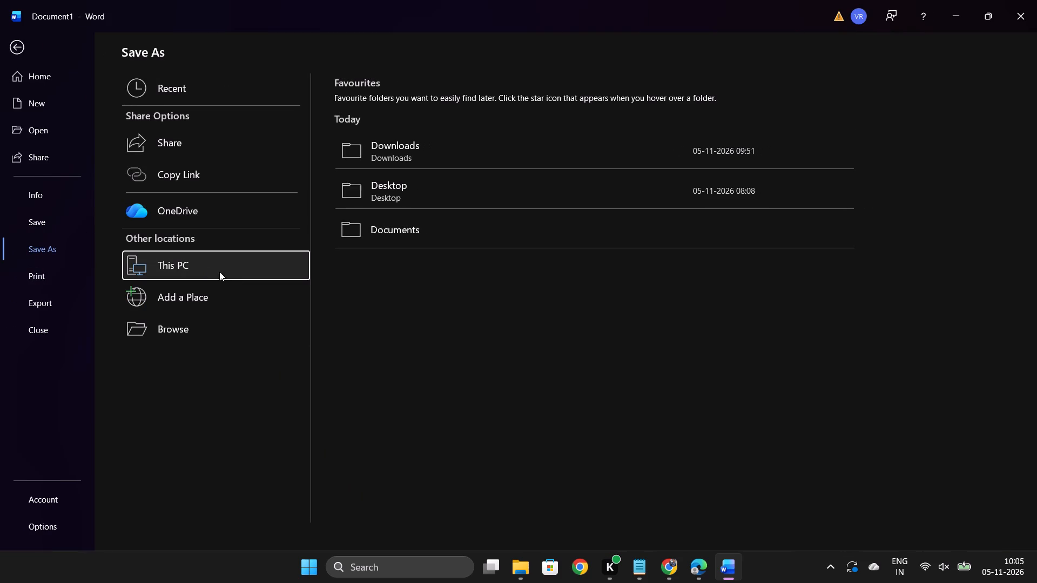
left_click(409, 189)
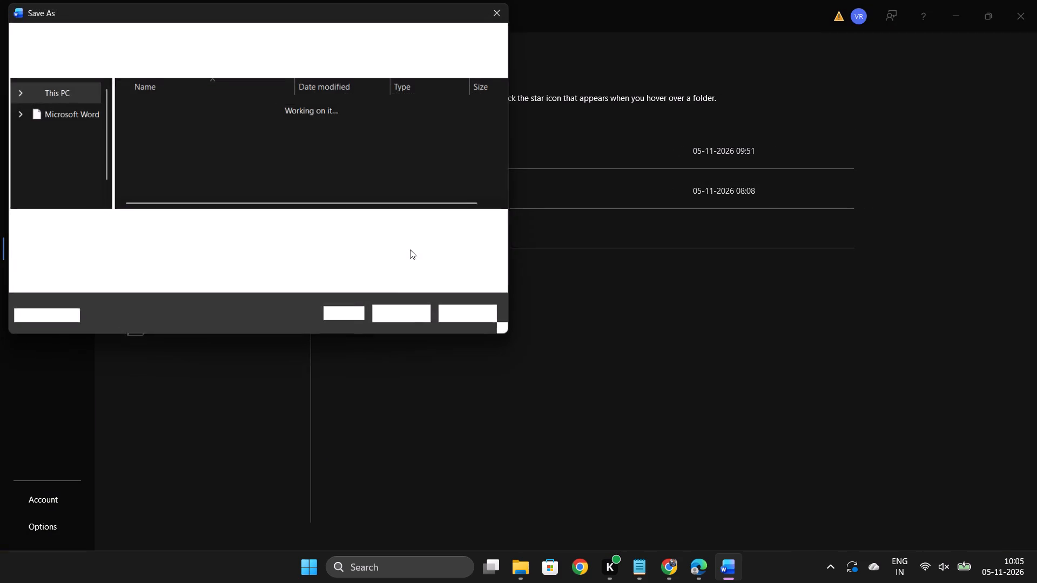
scroll(84, 173, "up", 5)
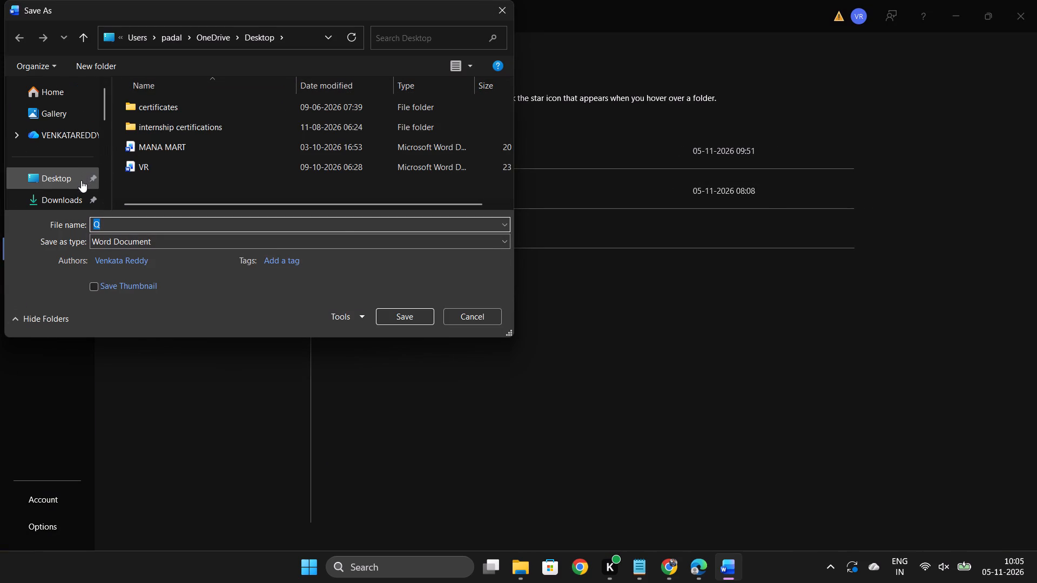
left_click(79, 181)
left_click(131, 221)
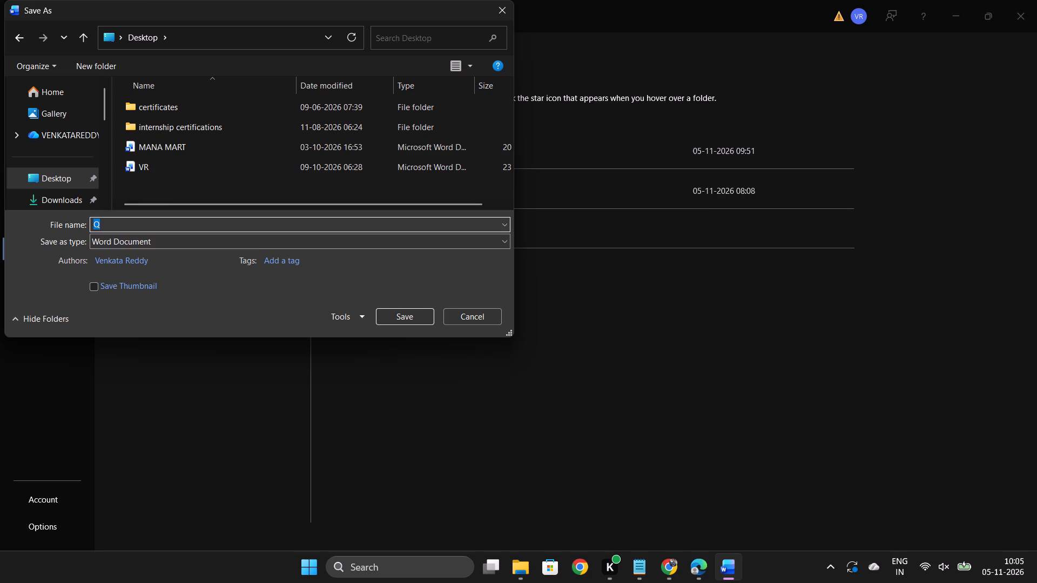